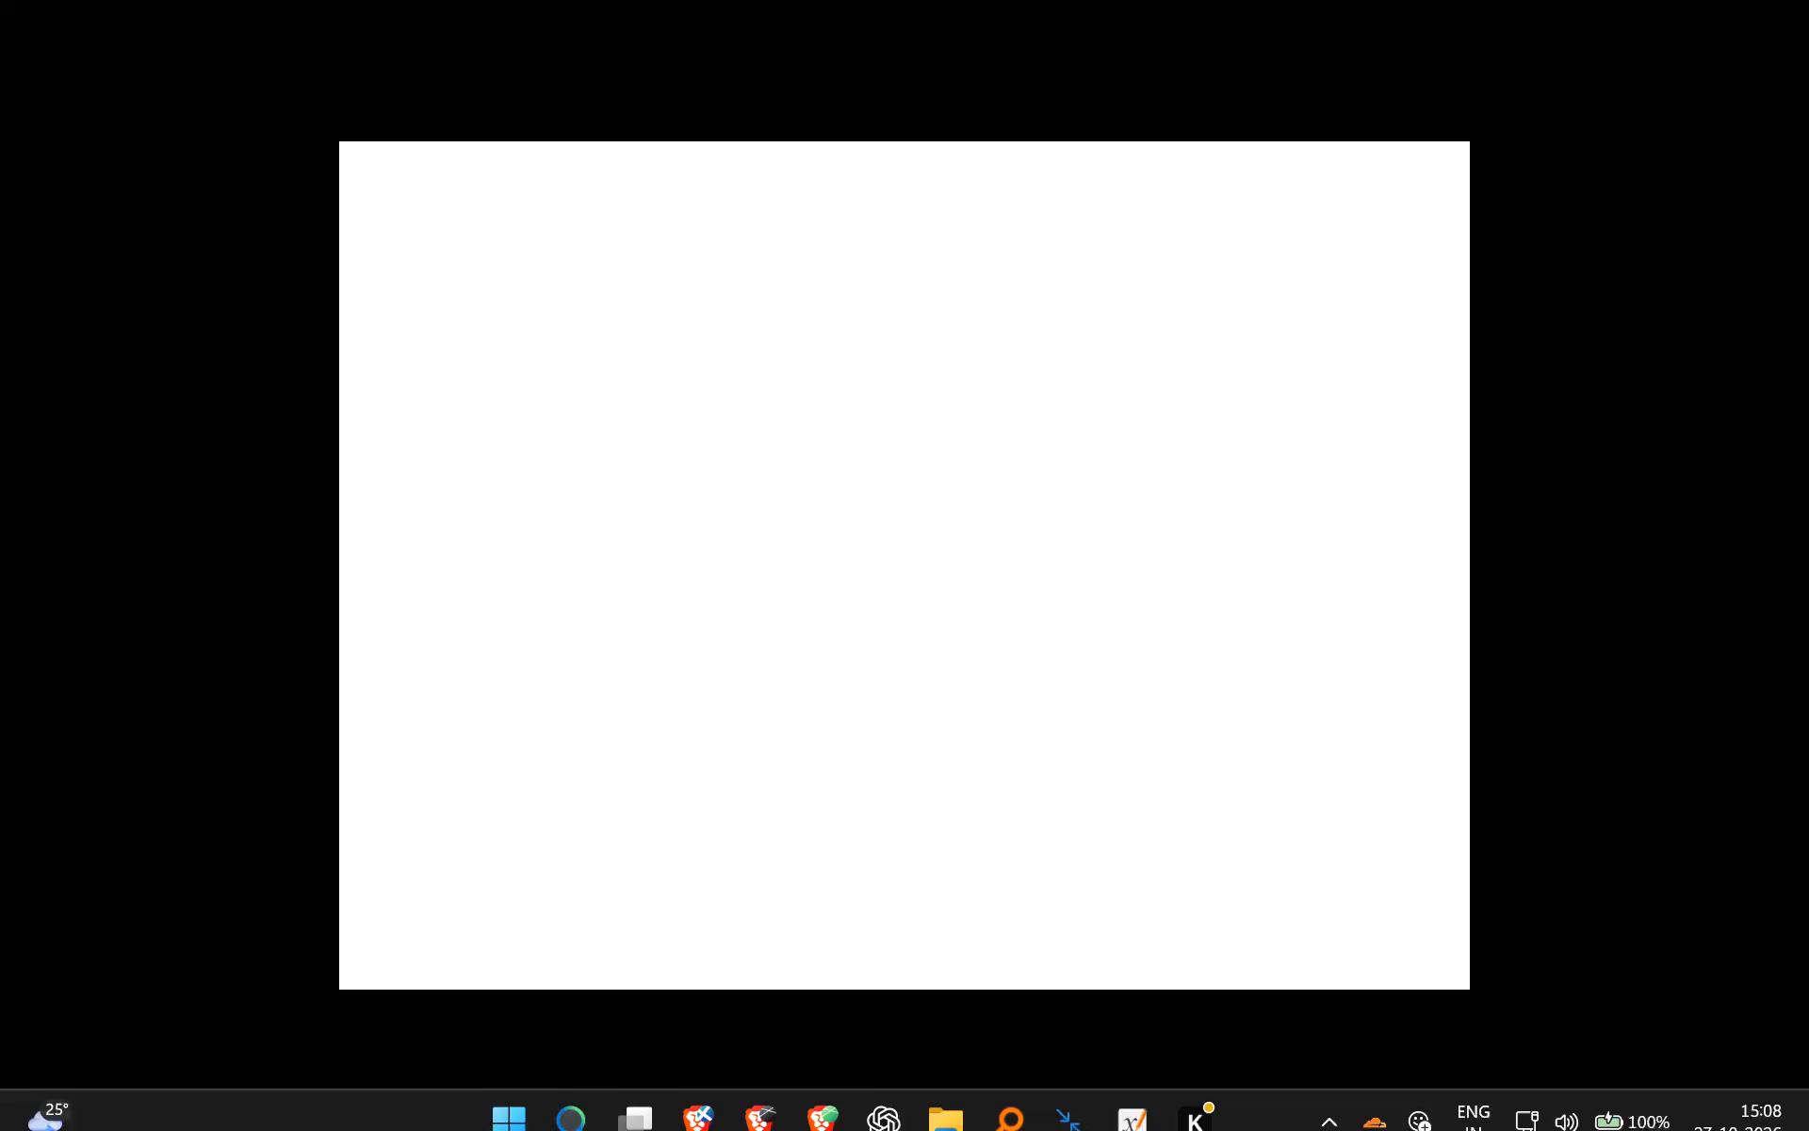
# Switch to Brave, search the web for "i love pdf" in the new tab, and open the iLovePDF site.
pyautogui.click(687, 1130)
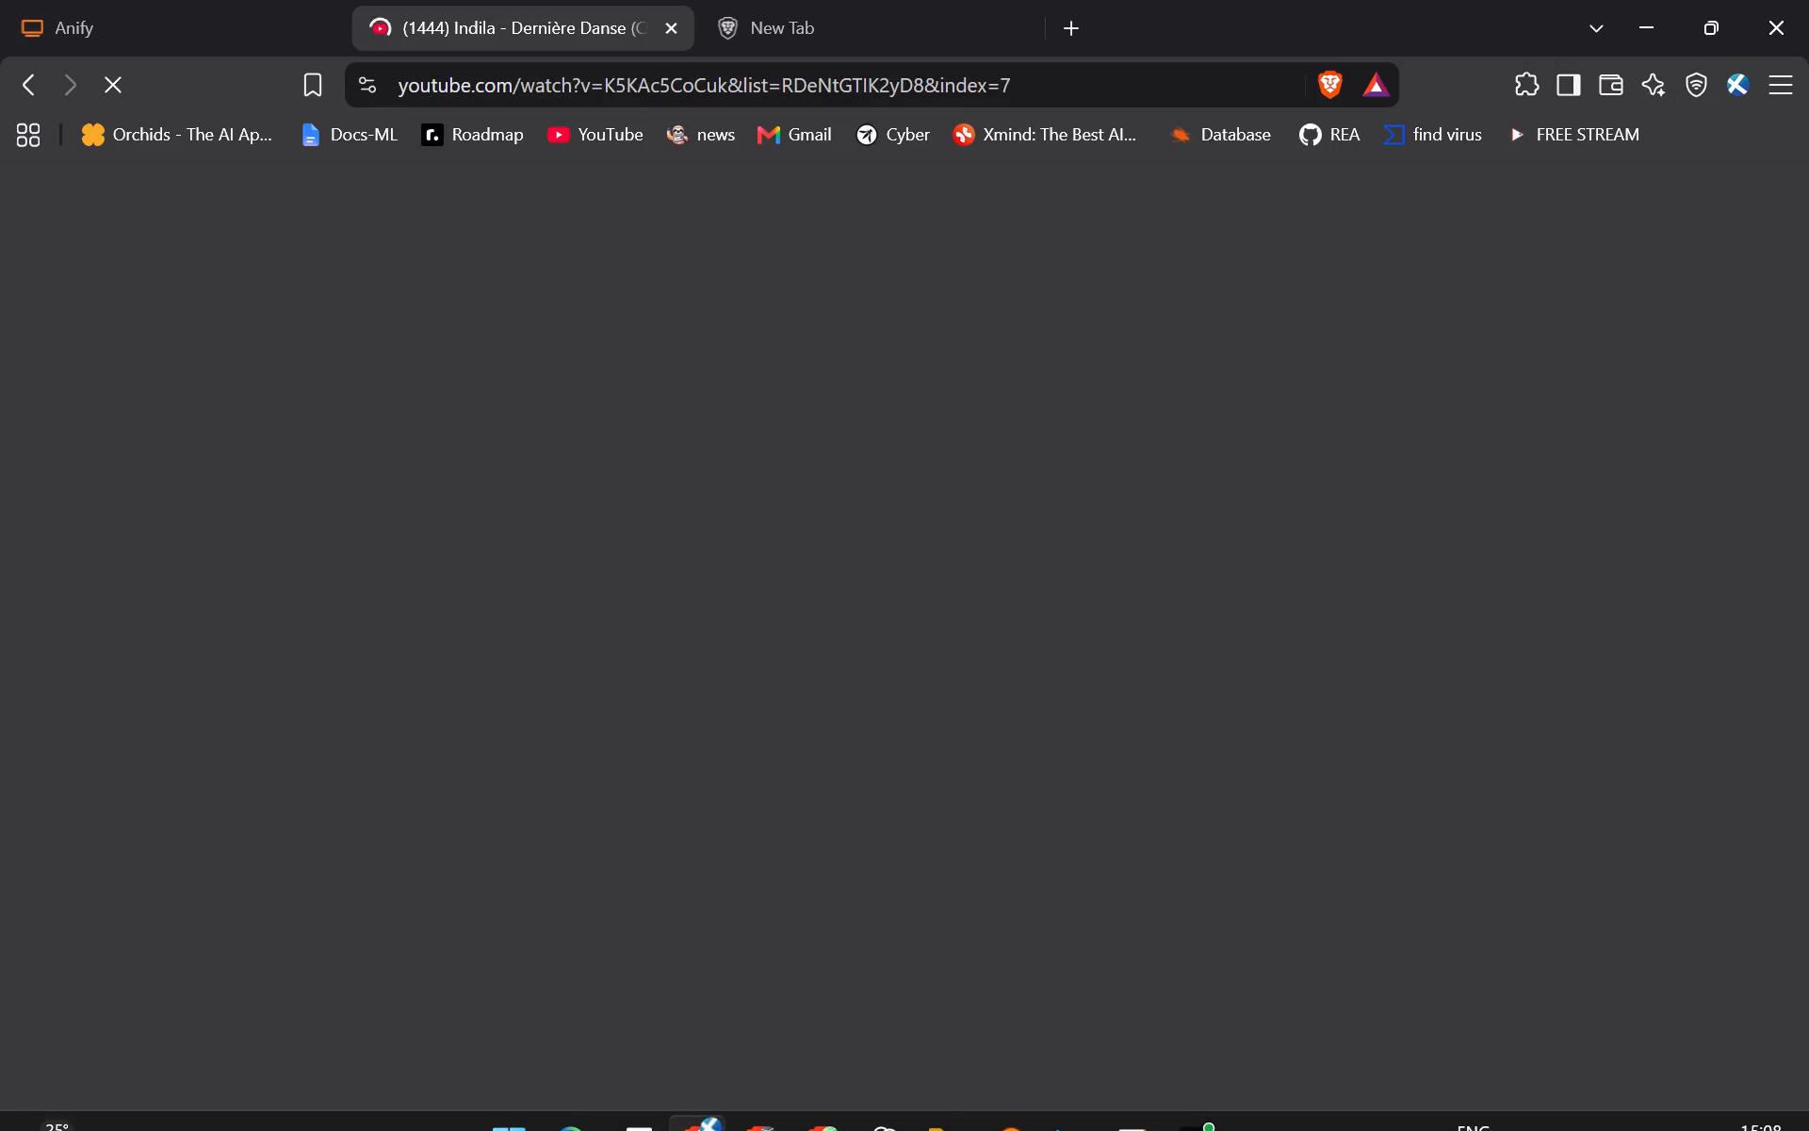
pyautogui.click(795, 0)
pyautogui.click(457, 0)
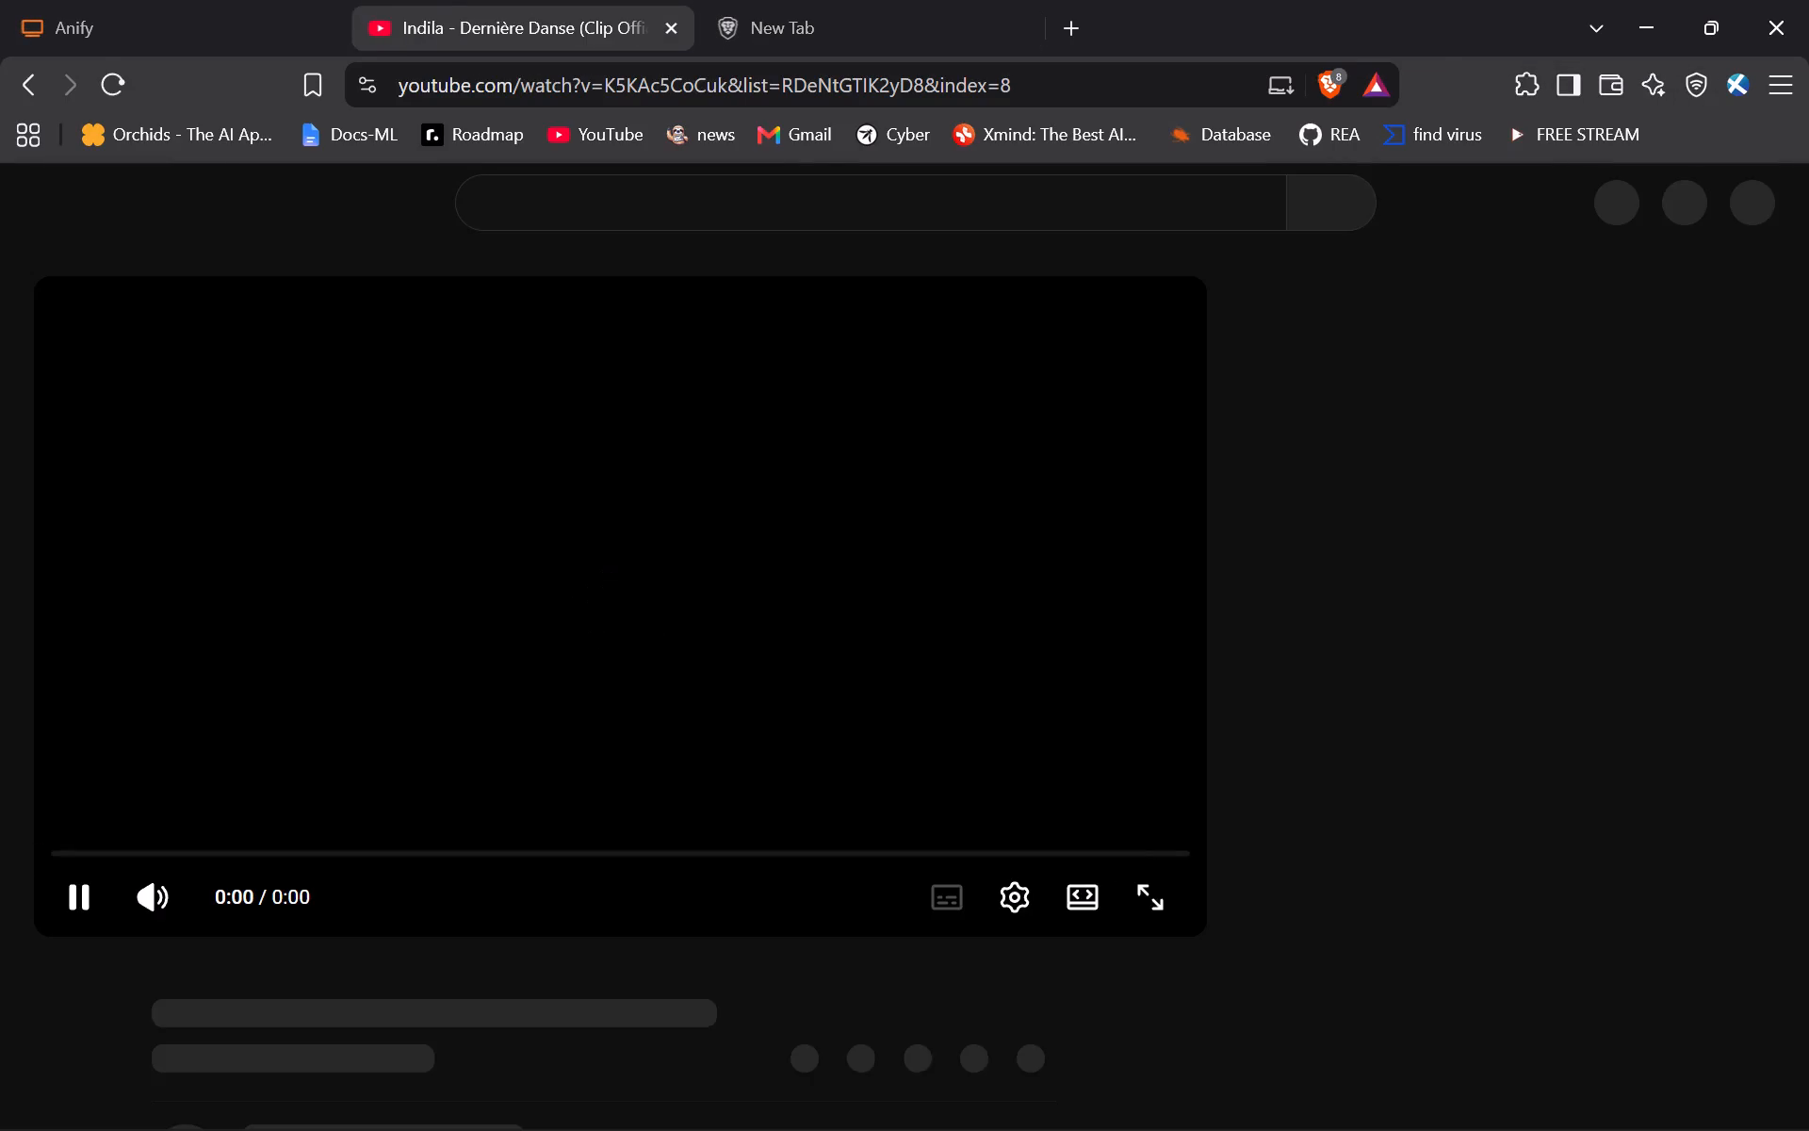
pyautogui.click(680, 770)
pyautogui.click(915, 0)
pyautogui.write('i lo')
pyautogui.press('Down')
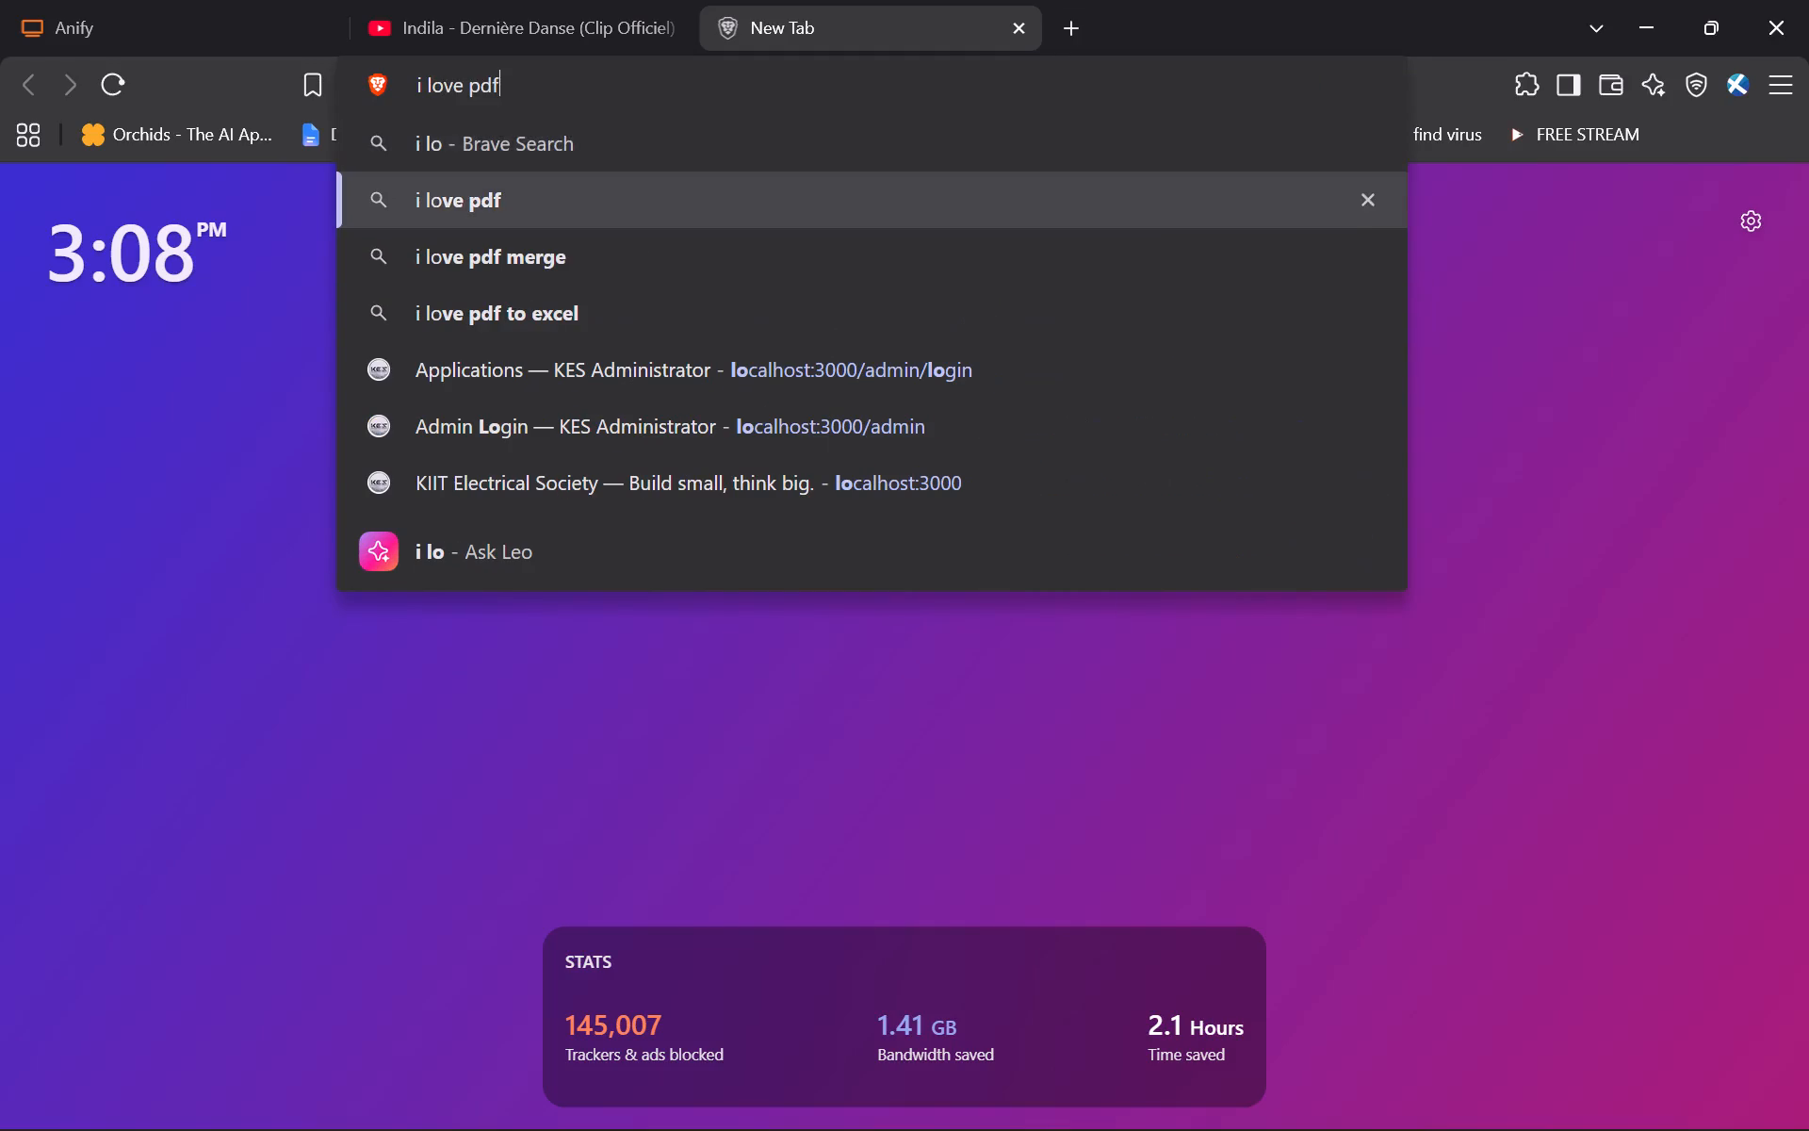
pyautogui.press('Return')
pyautogui.click(645, 470)
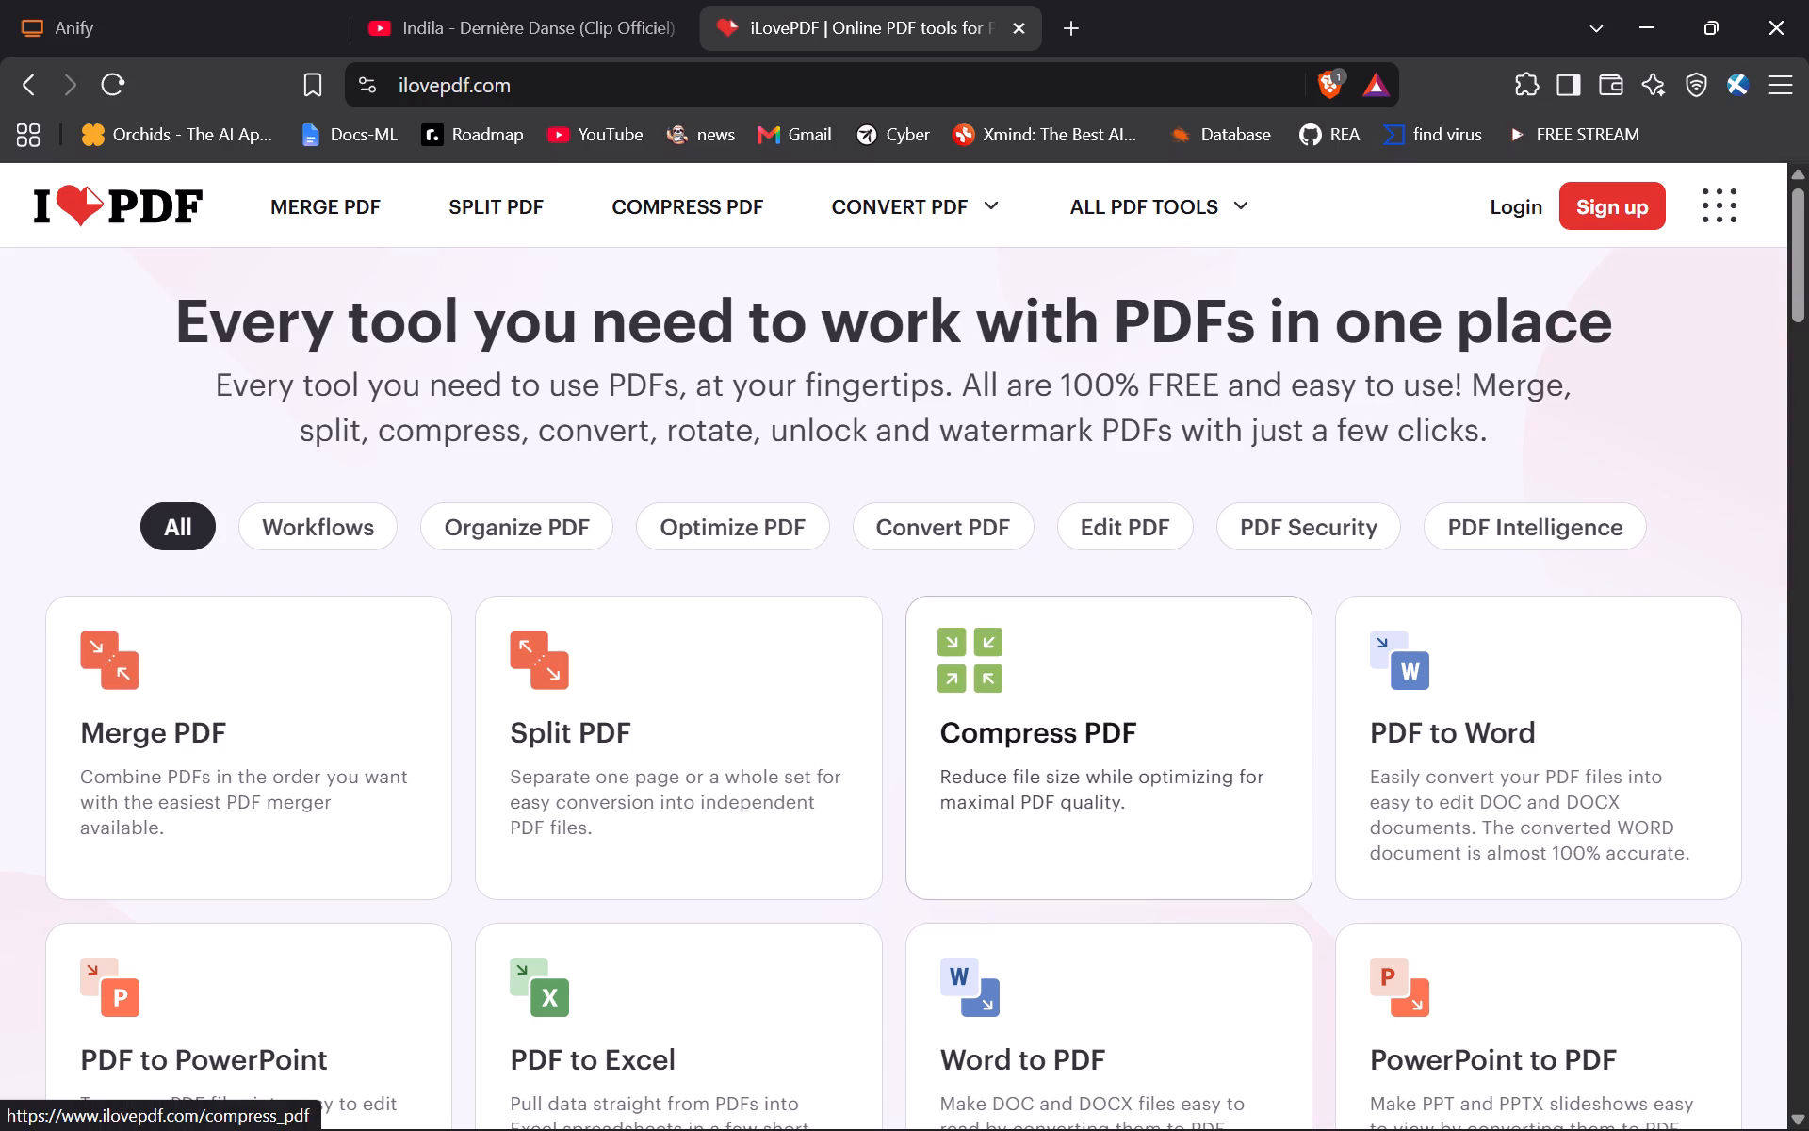
# Open the JPG to PDF conversion tool on iLovePDF.
pyautogui.scroll(-1, 1003, 680)
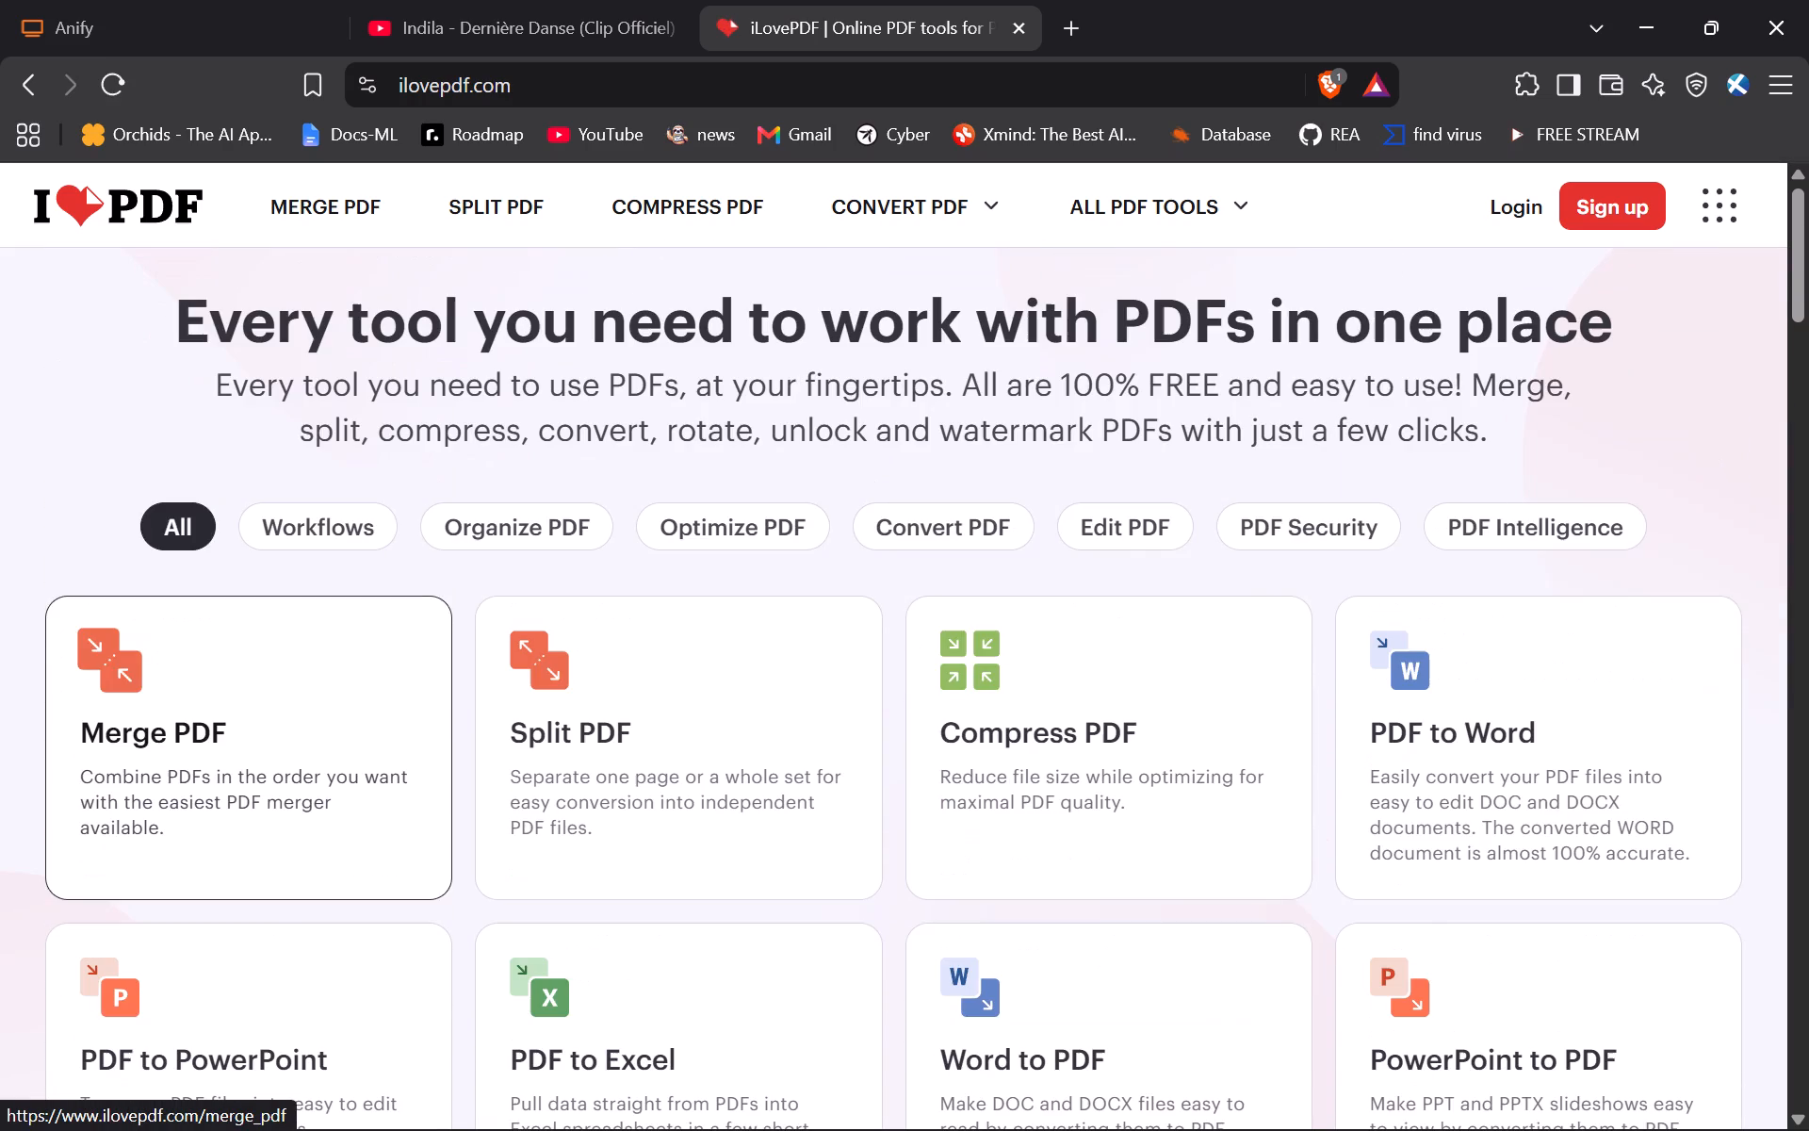
pyautogui.scroll(-5, 1060, 515)
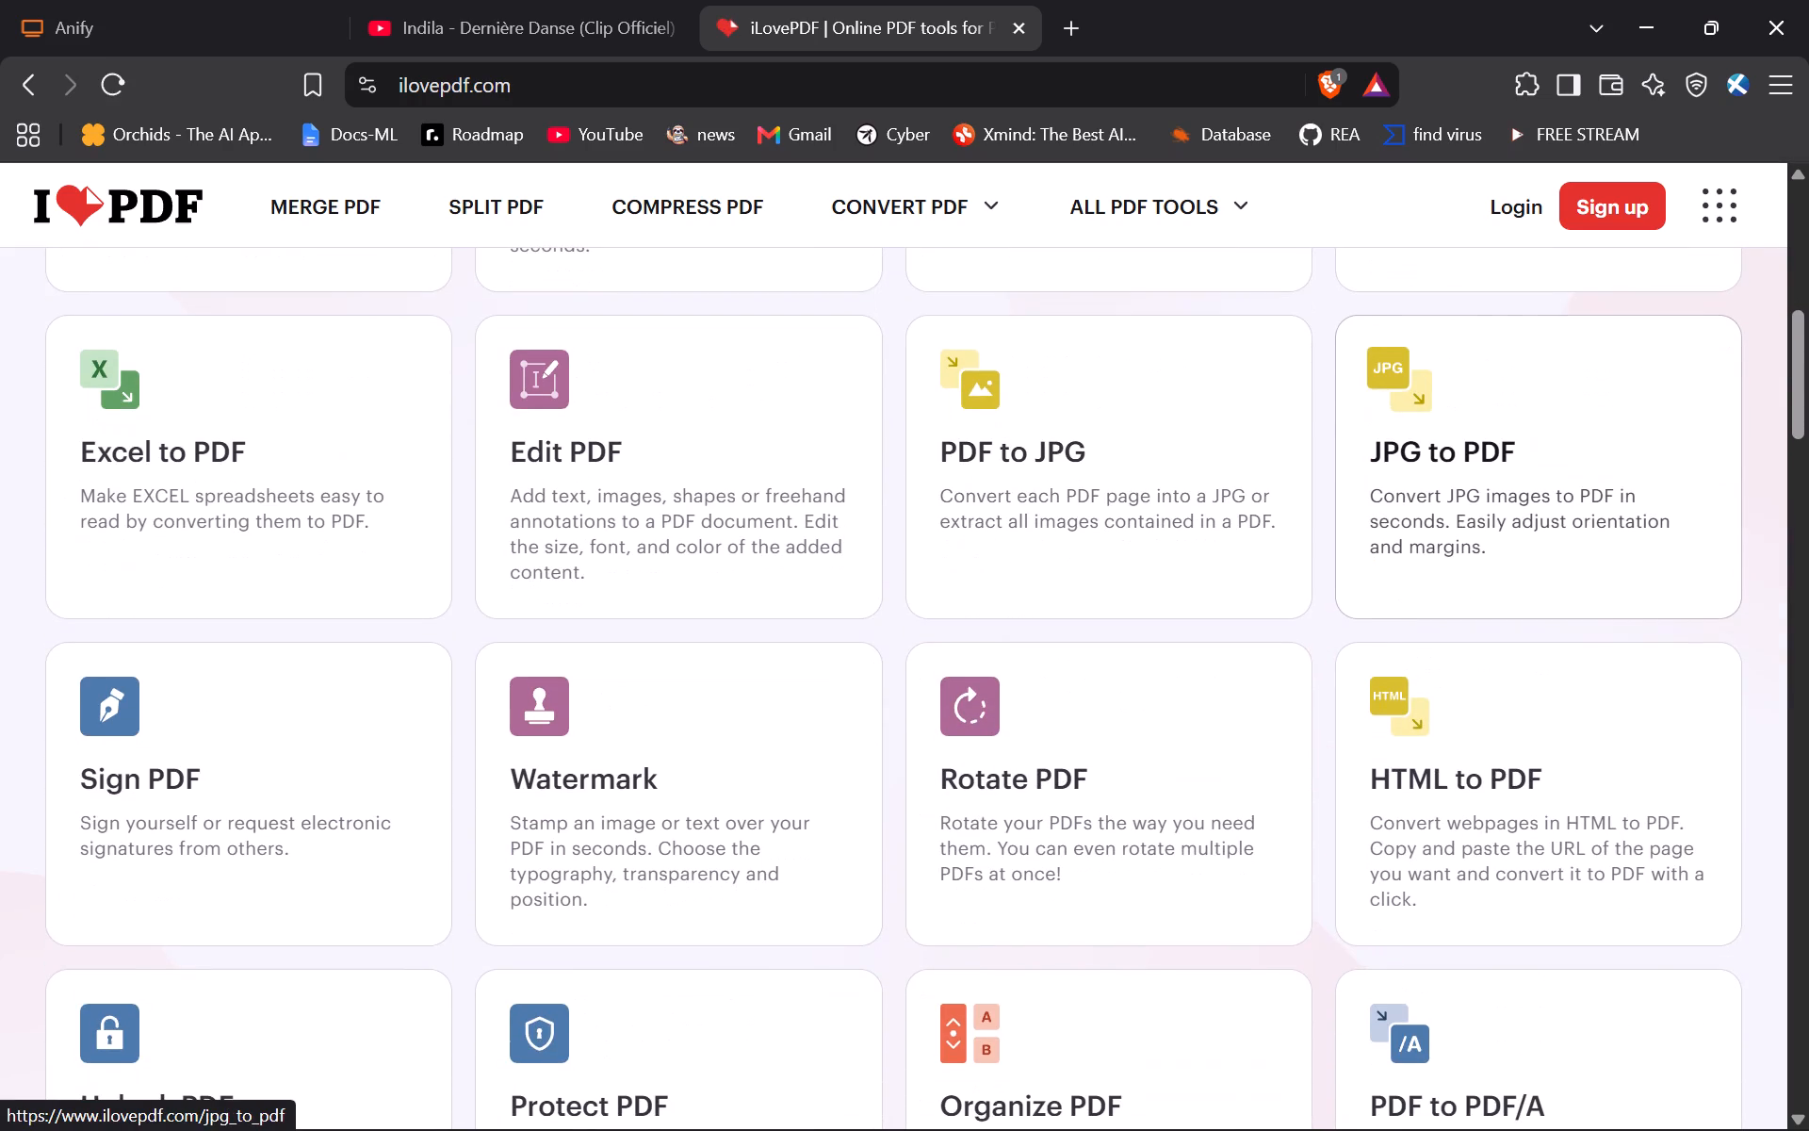
pyautogui.click(1453, 441)
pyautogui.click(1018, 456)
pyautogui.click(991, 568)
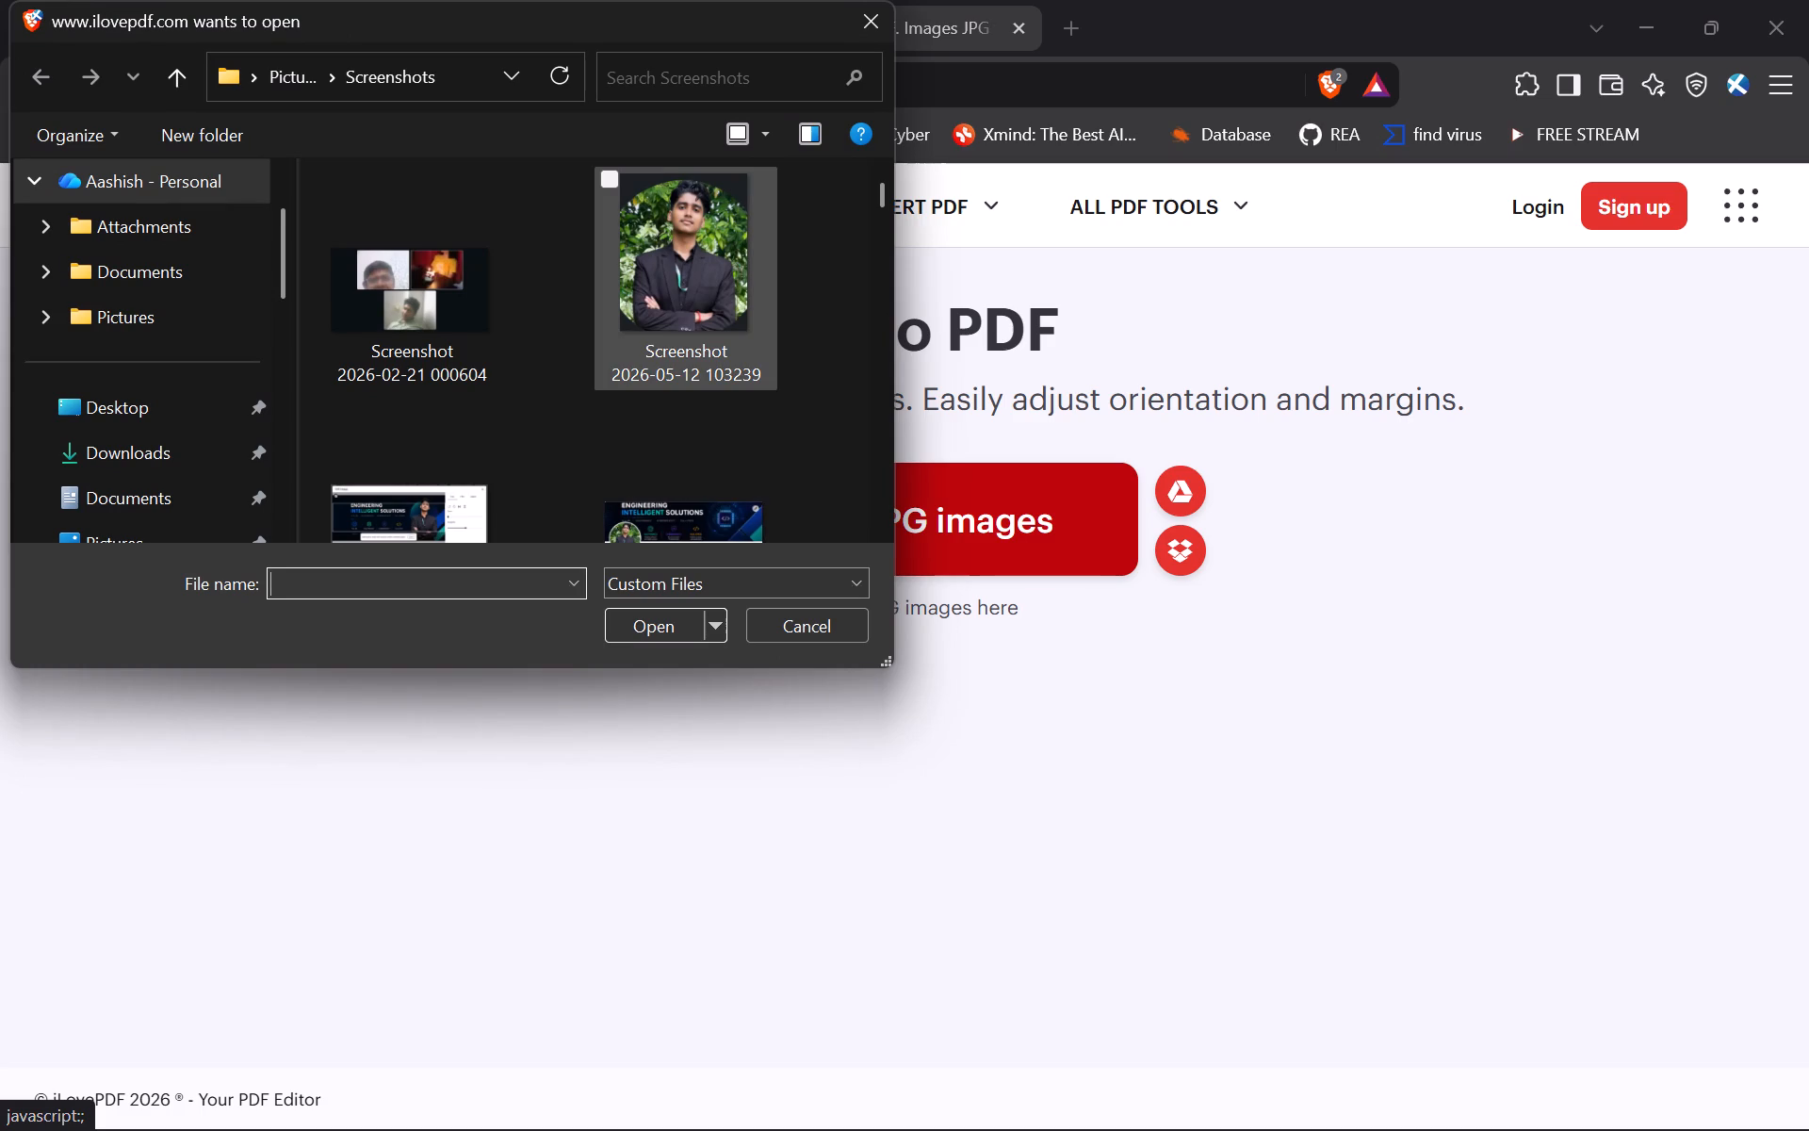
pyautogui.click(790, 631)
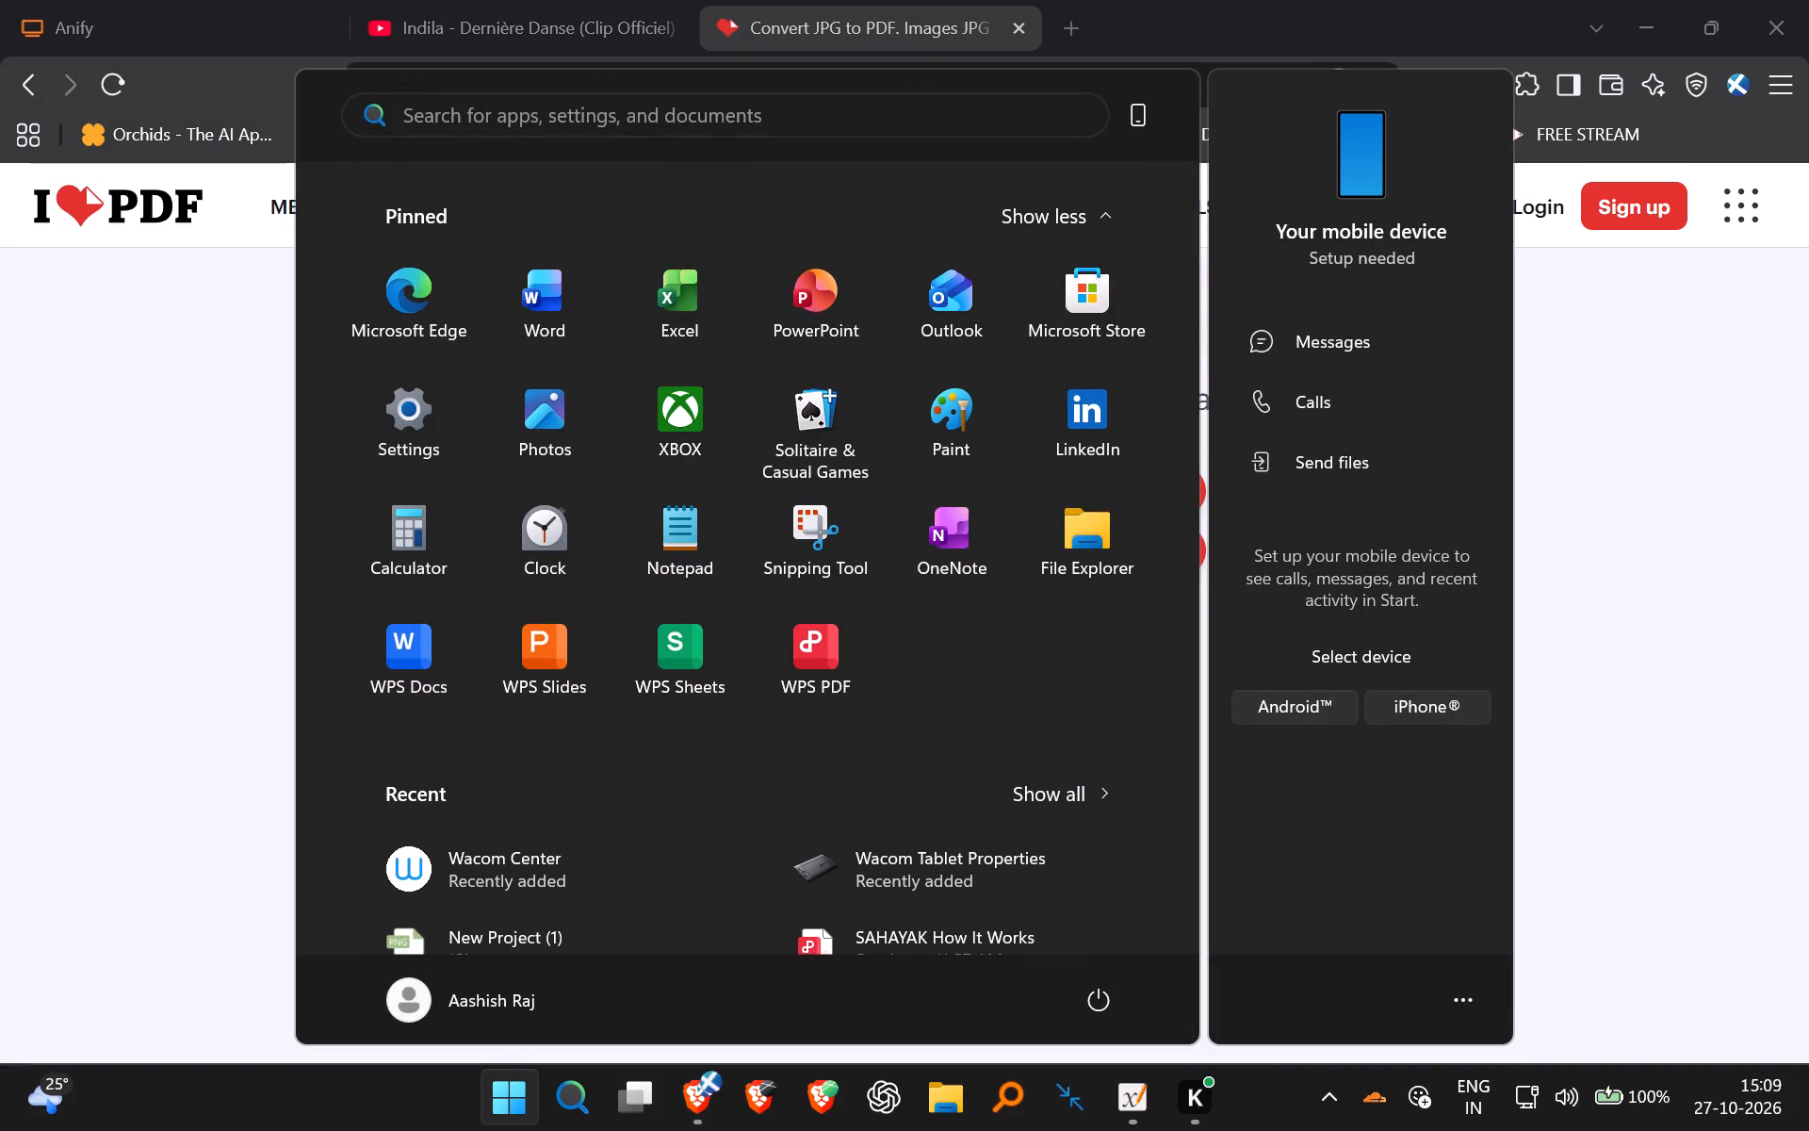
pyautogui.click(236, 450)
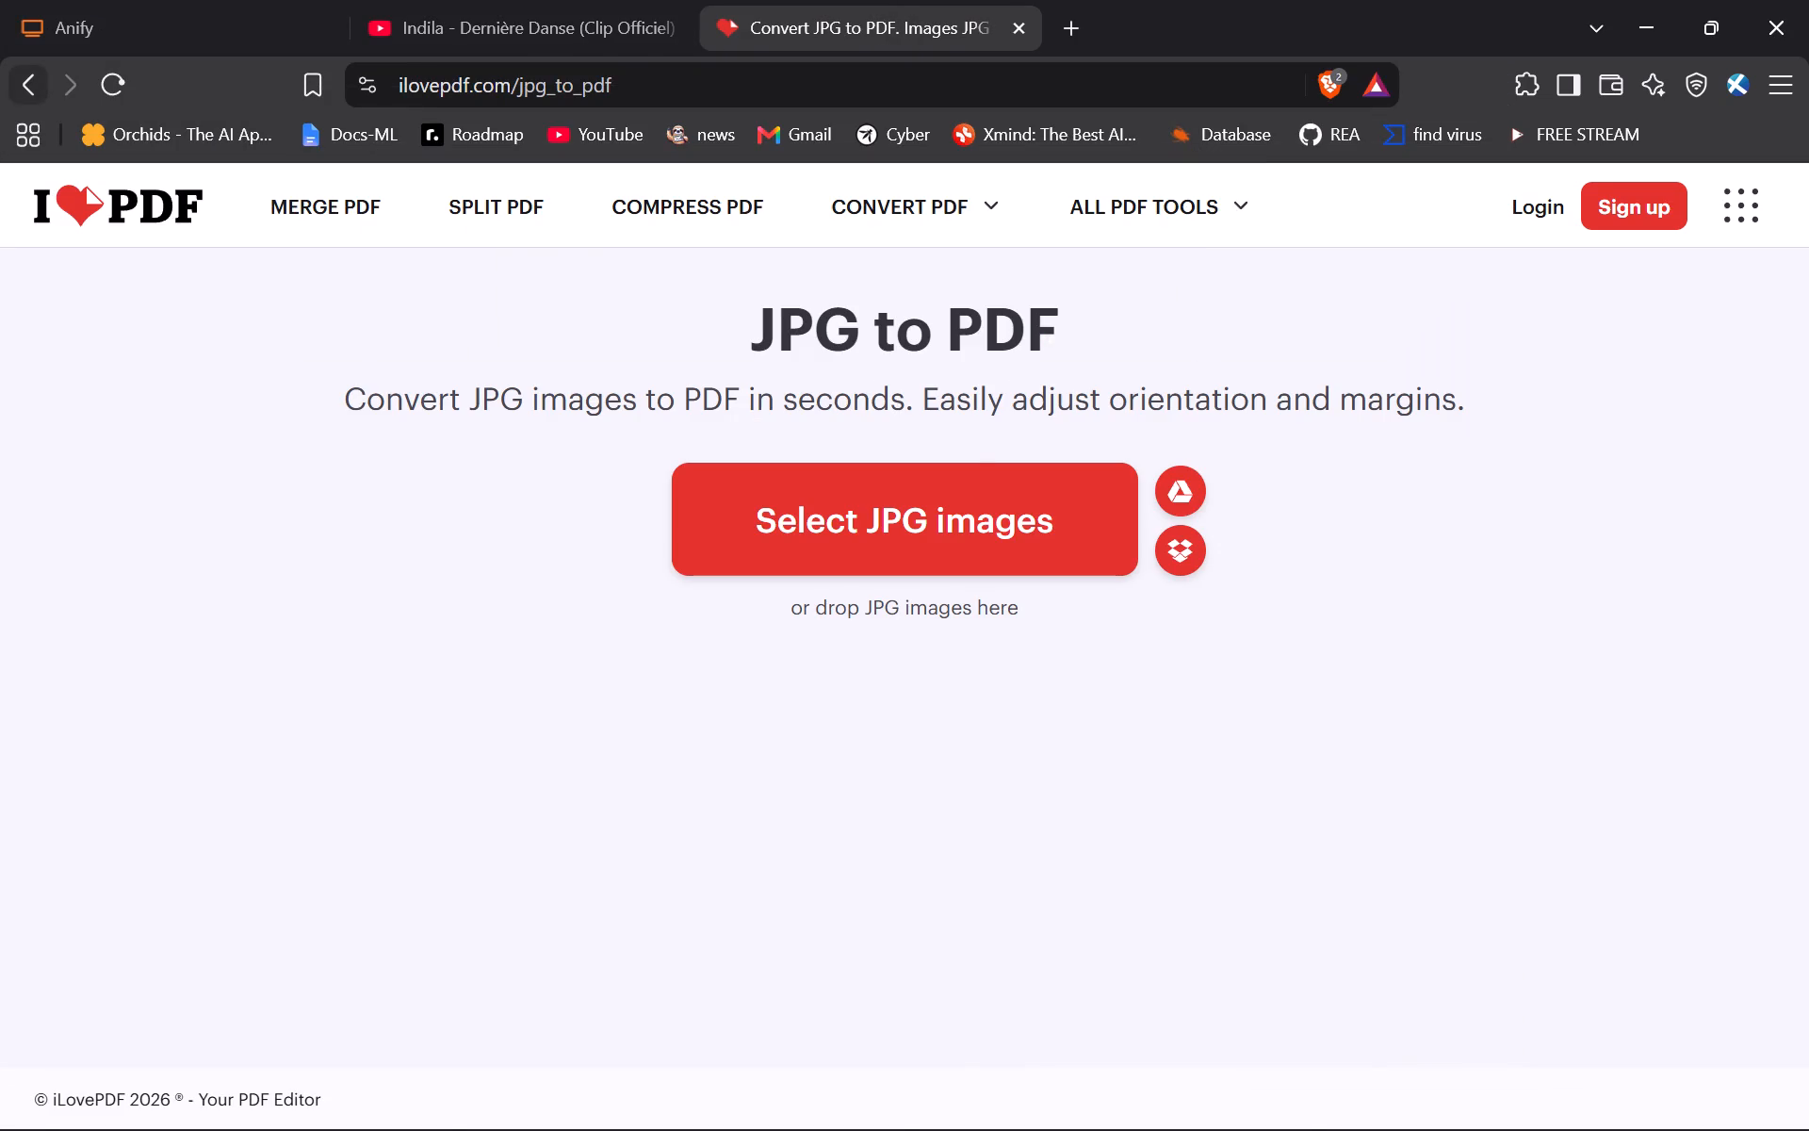
# Leave the JPG to PDF tool and open the Merge PDF tool from the iLovePDF home page.
pyautogui.click(32, 98)
pyautogui.scroll(4, 176, 612)
pyautogui.click(196, 736)
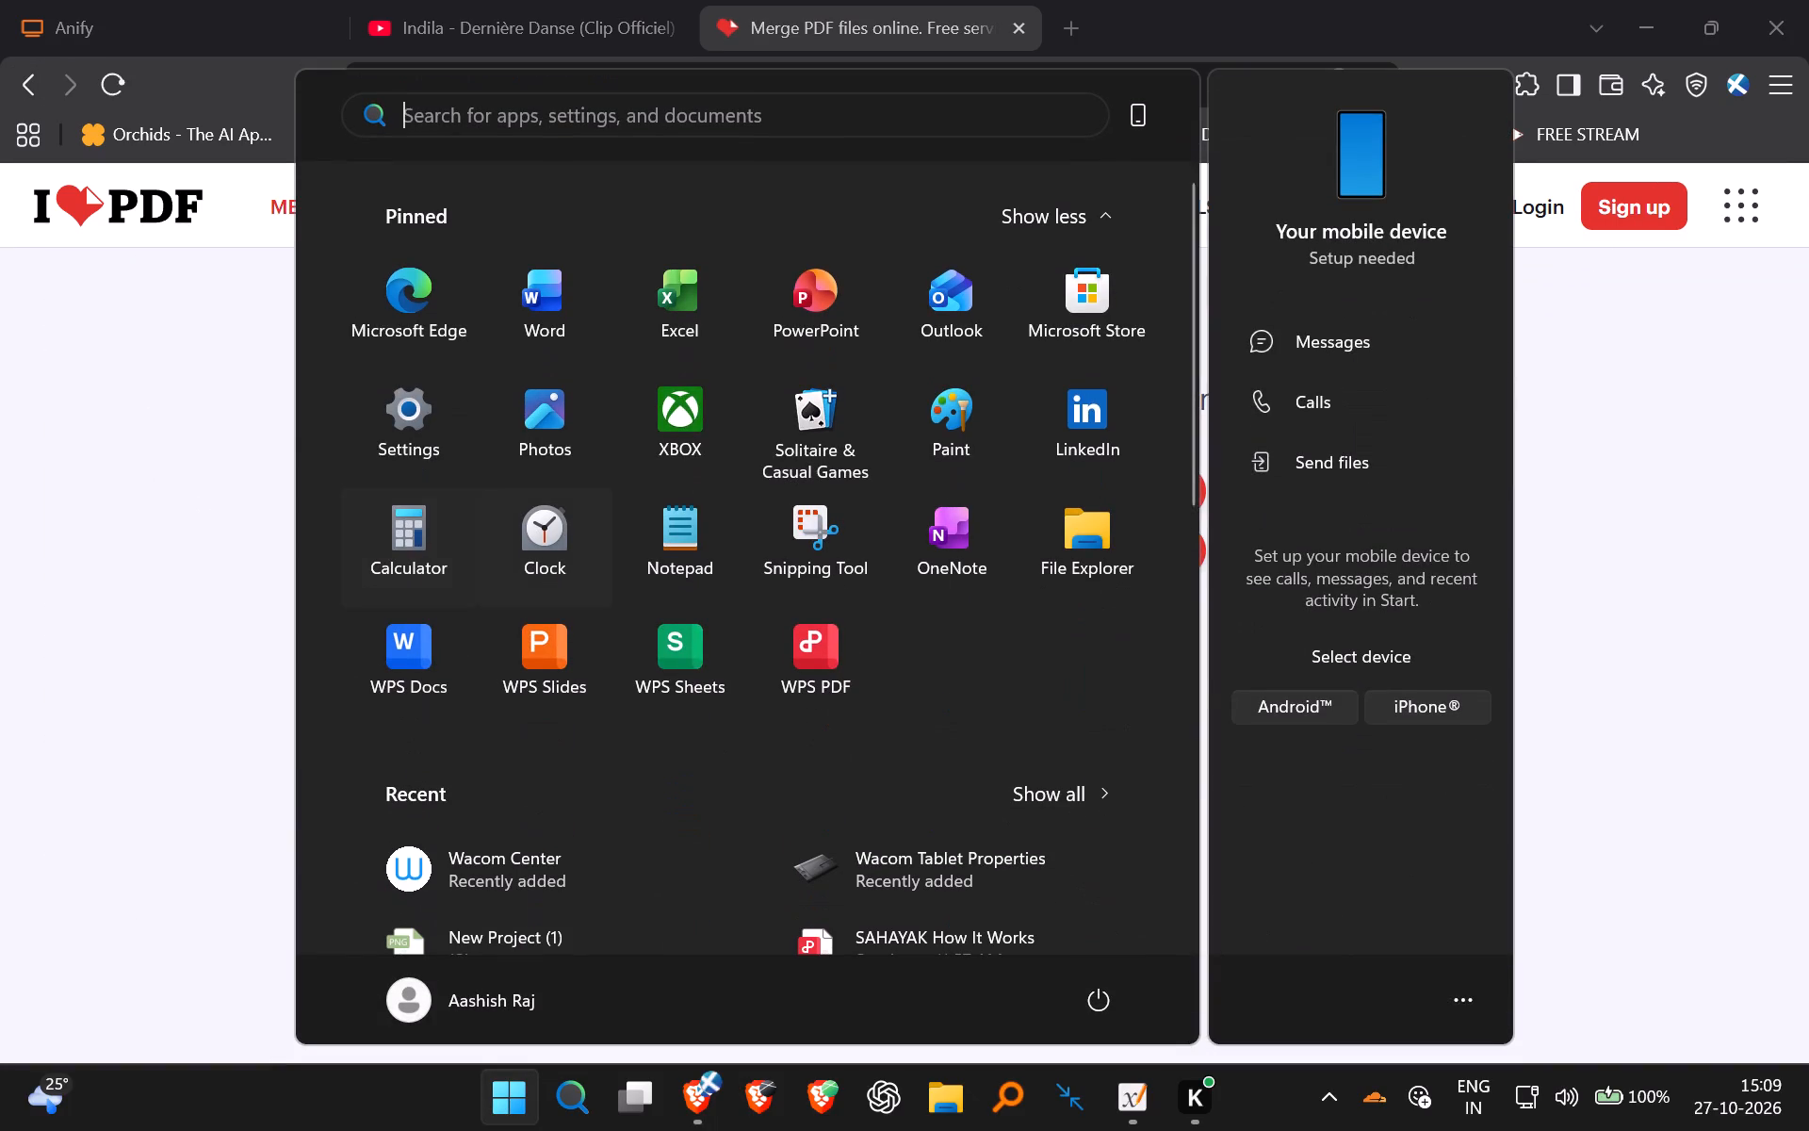
# Start selecting PDF files for the merge and browse to the temp folder in Documents.
pyautogui.click(167, 497)
pyautogui.click(857, 515)
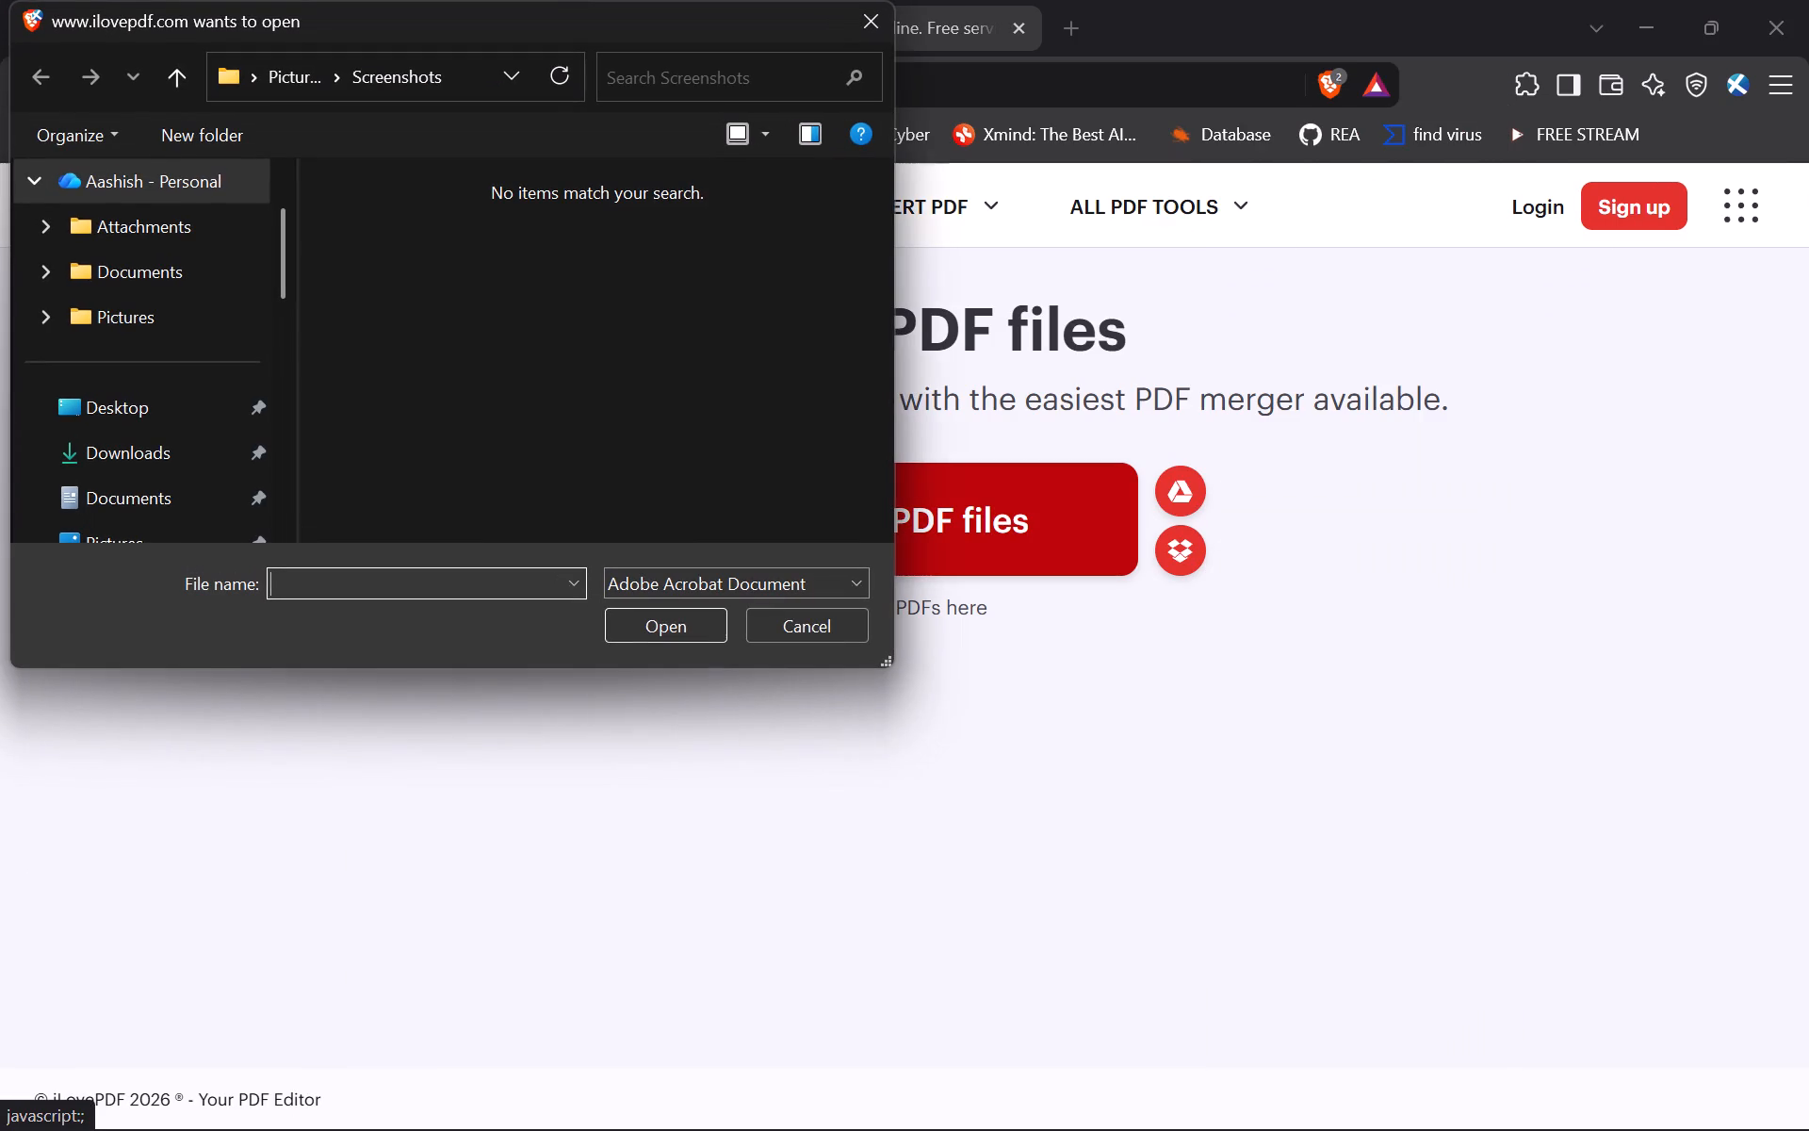
pyautogui.scroll(-1, 206, 416)
pyautogui.scroll(1, 206, 416)
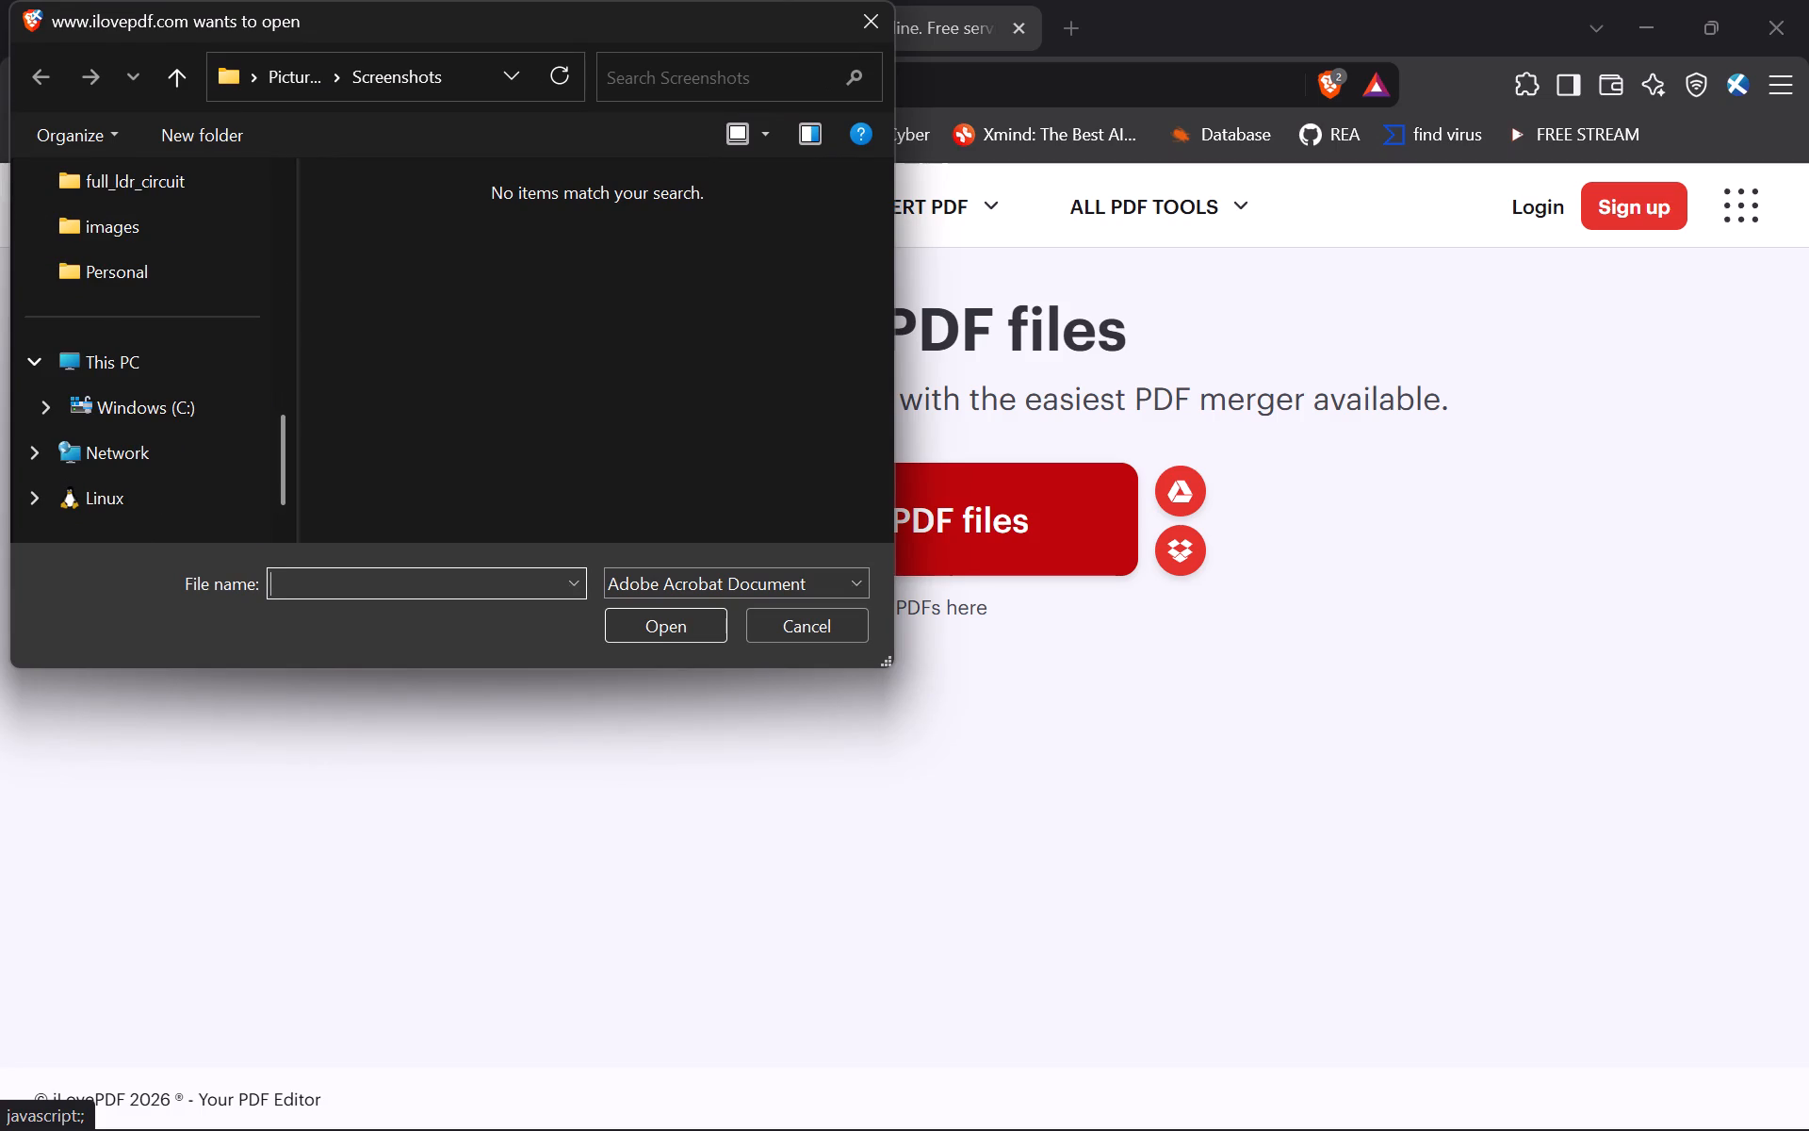
pyautogui.scroll(1, 206, 416)
pyautogui.click(139, 287)
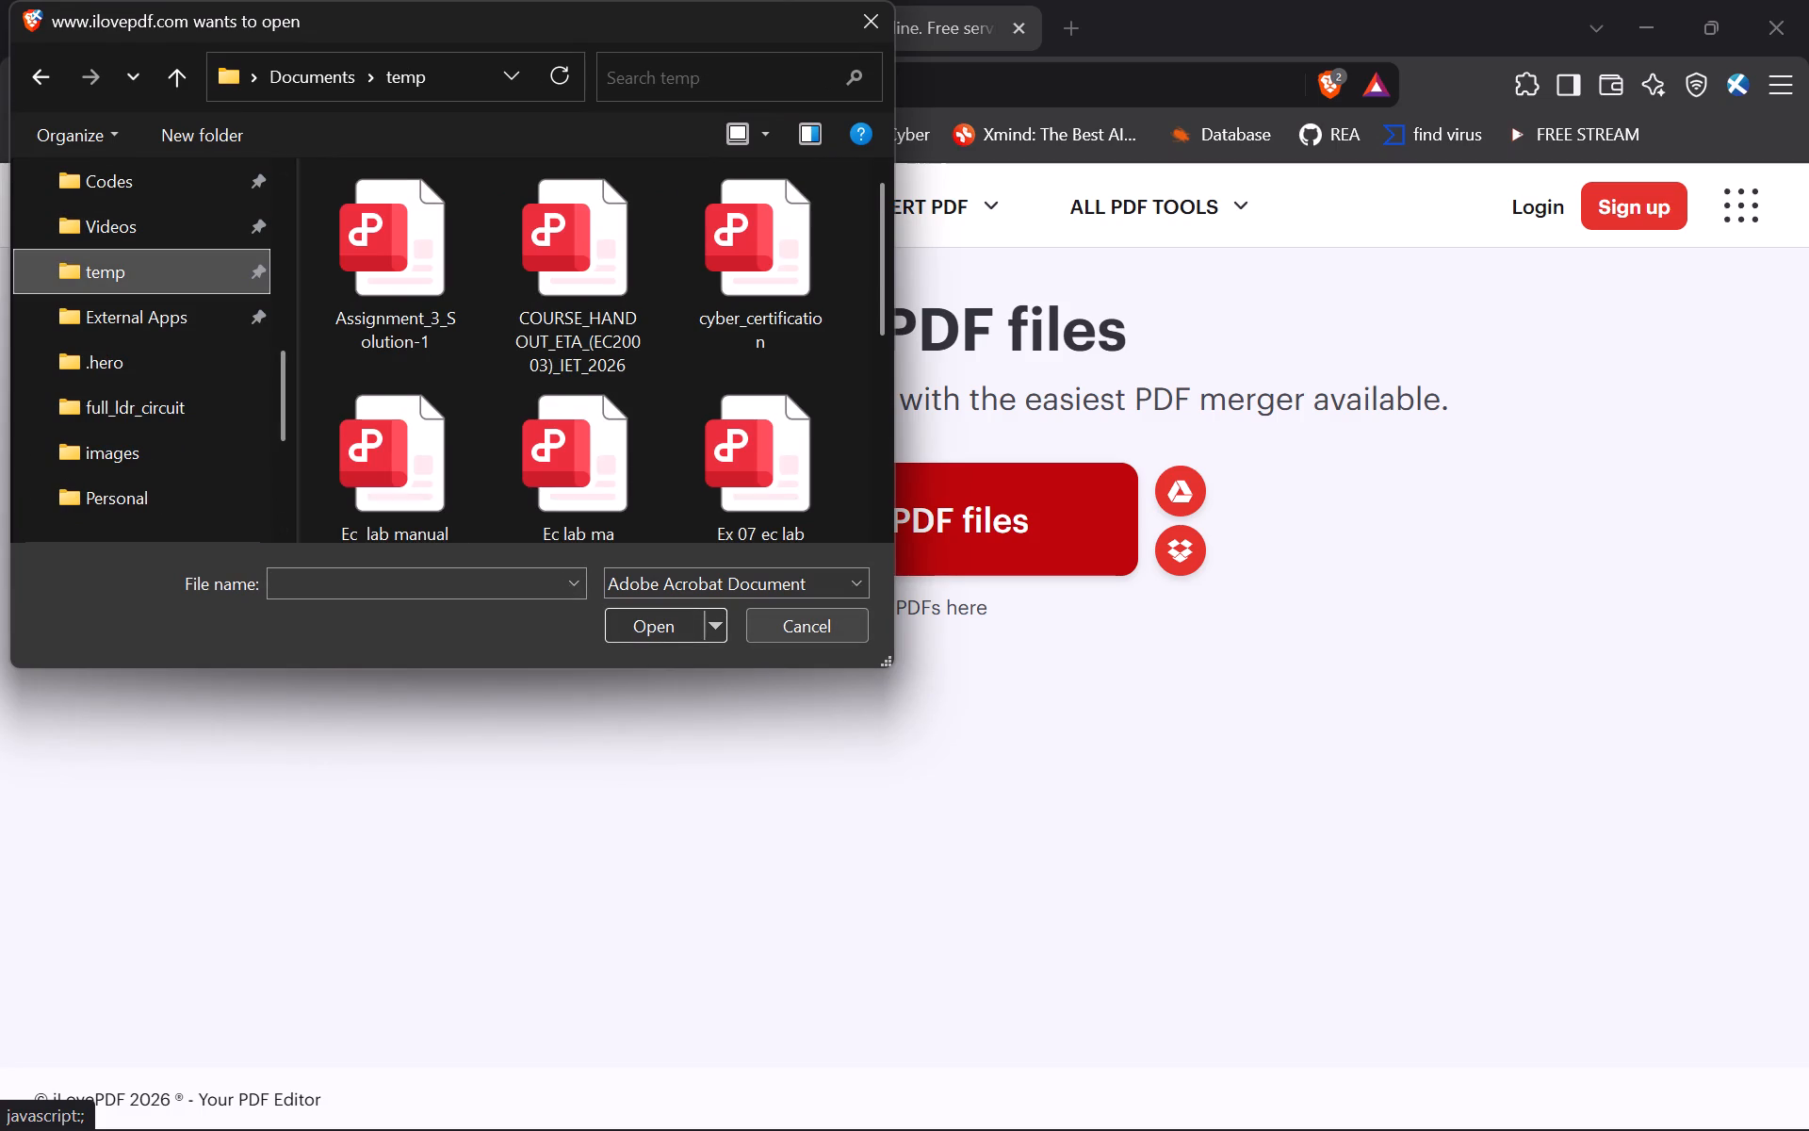
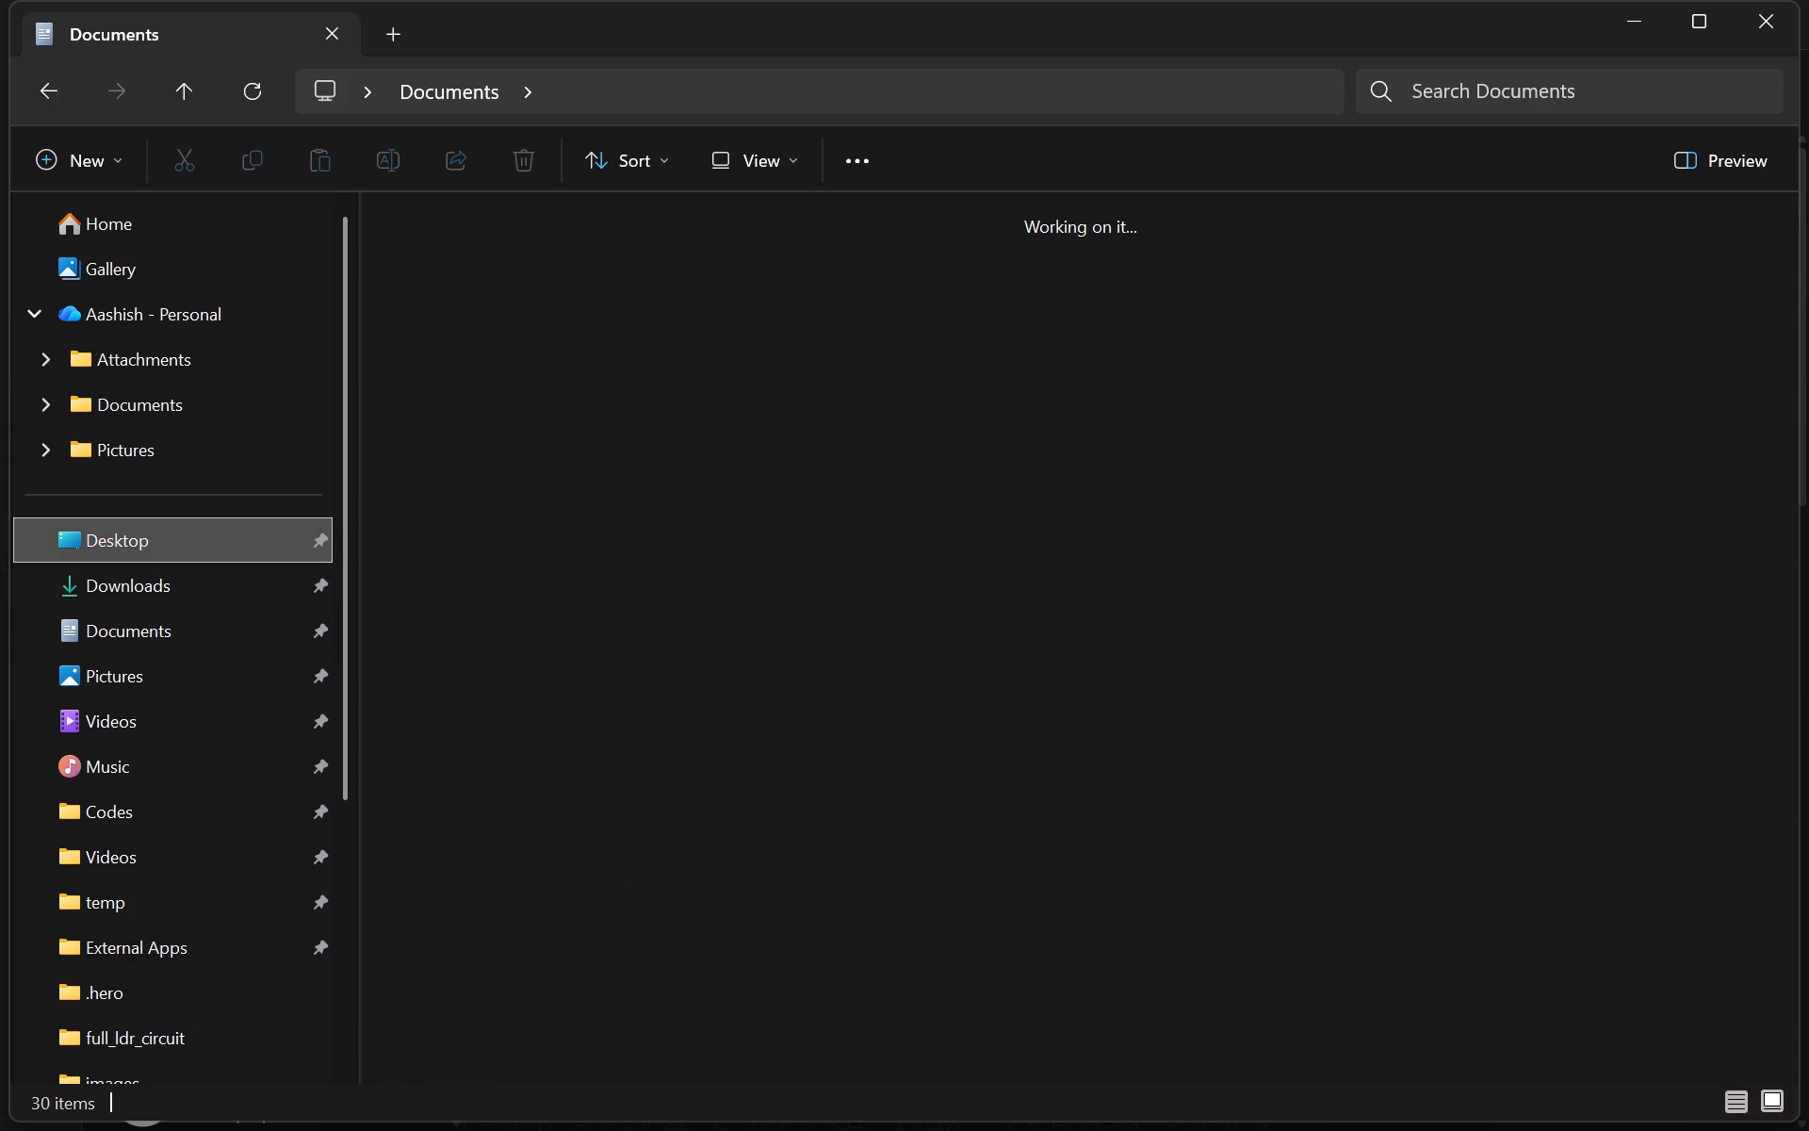
pyautogui.click(204, 596)
pyautogui.scroll(-1, 580, 451)
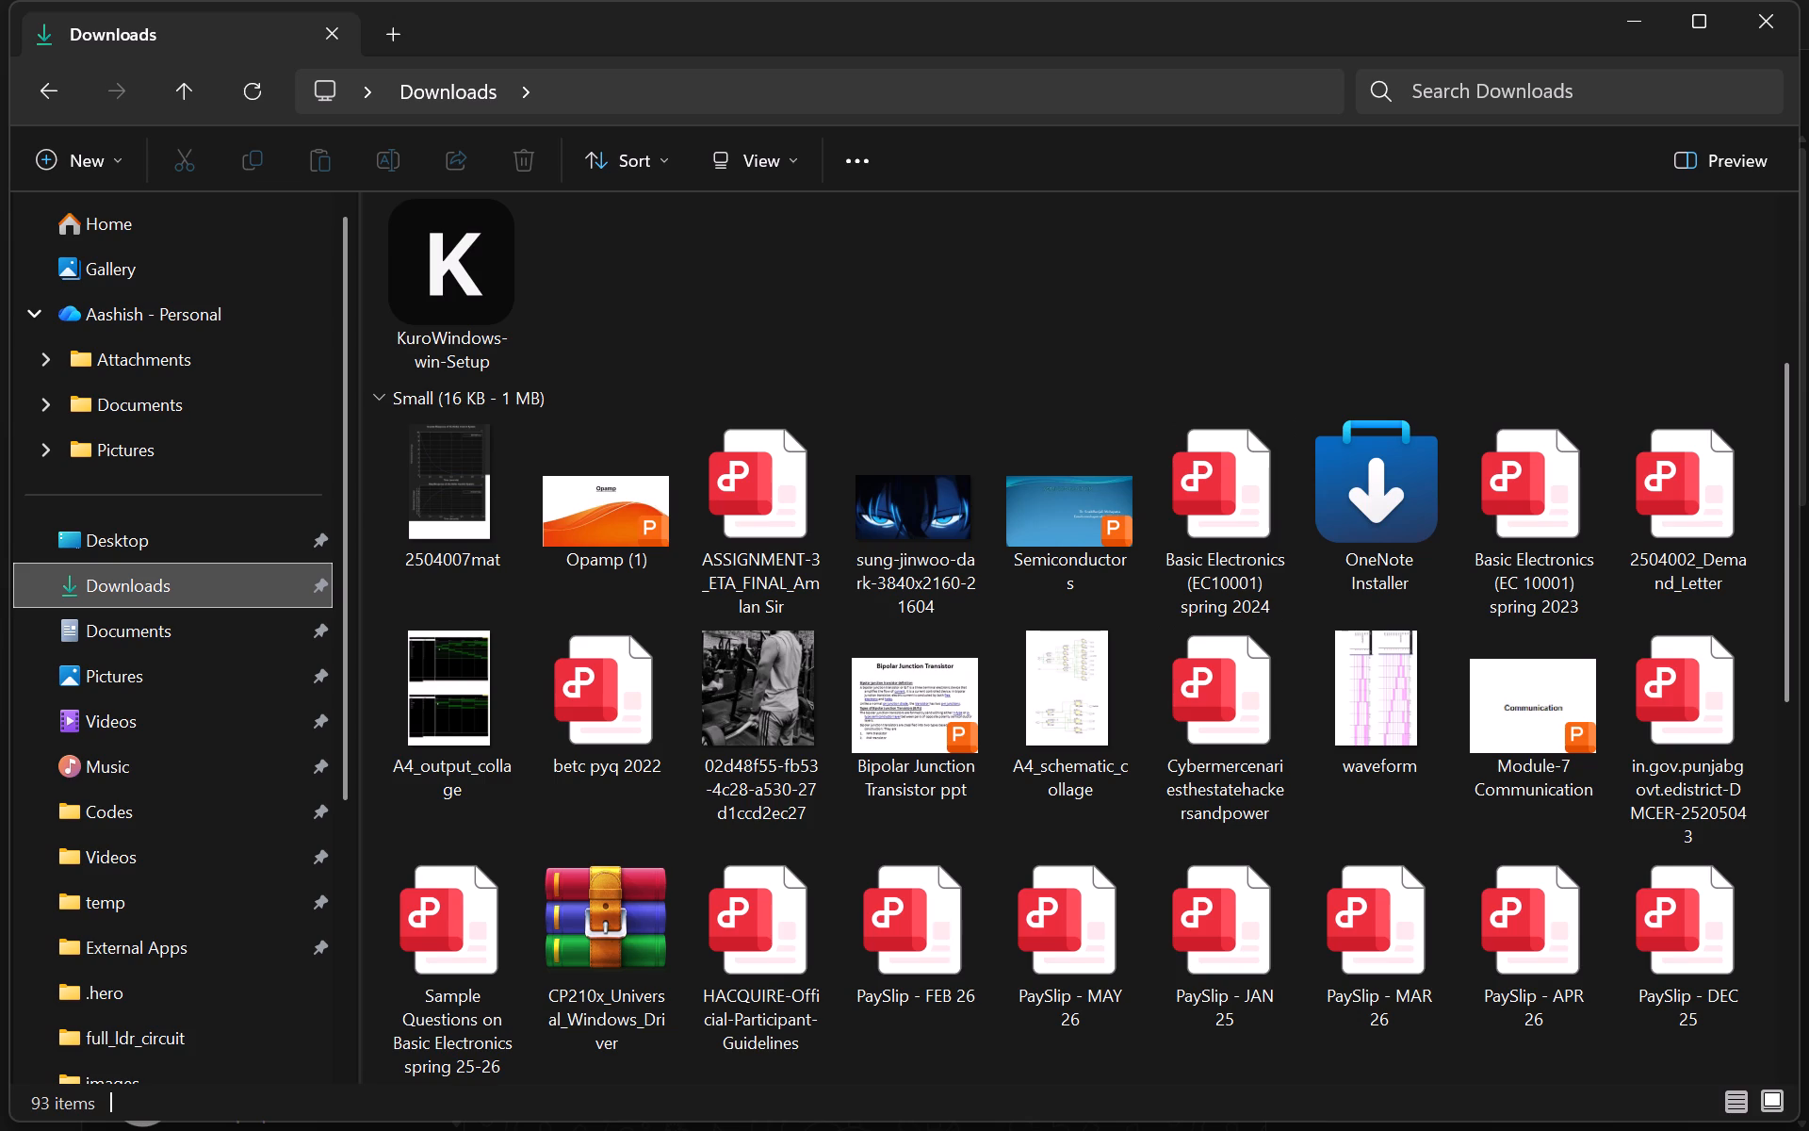
pyautogui.scroll(-2, 774, 609)
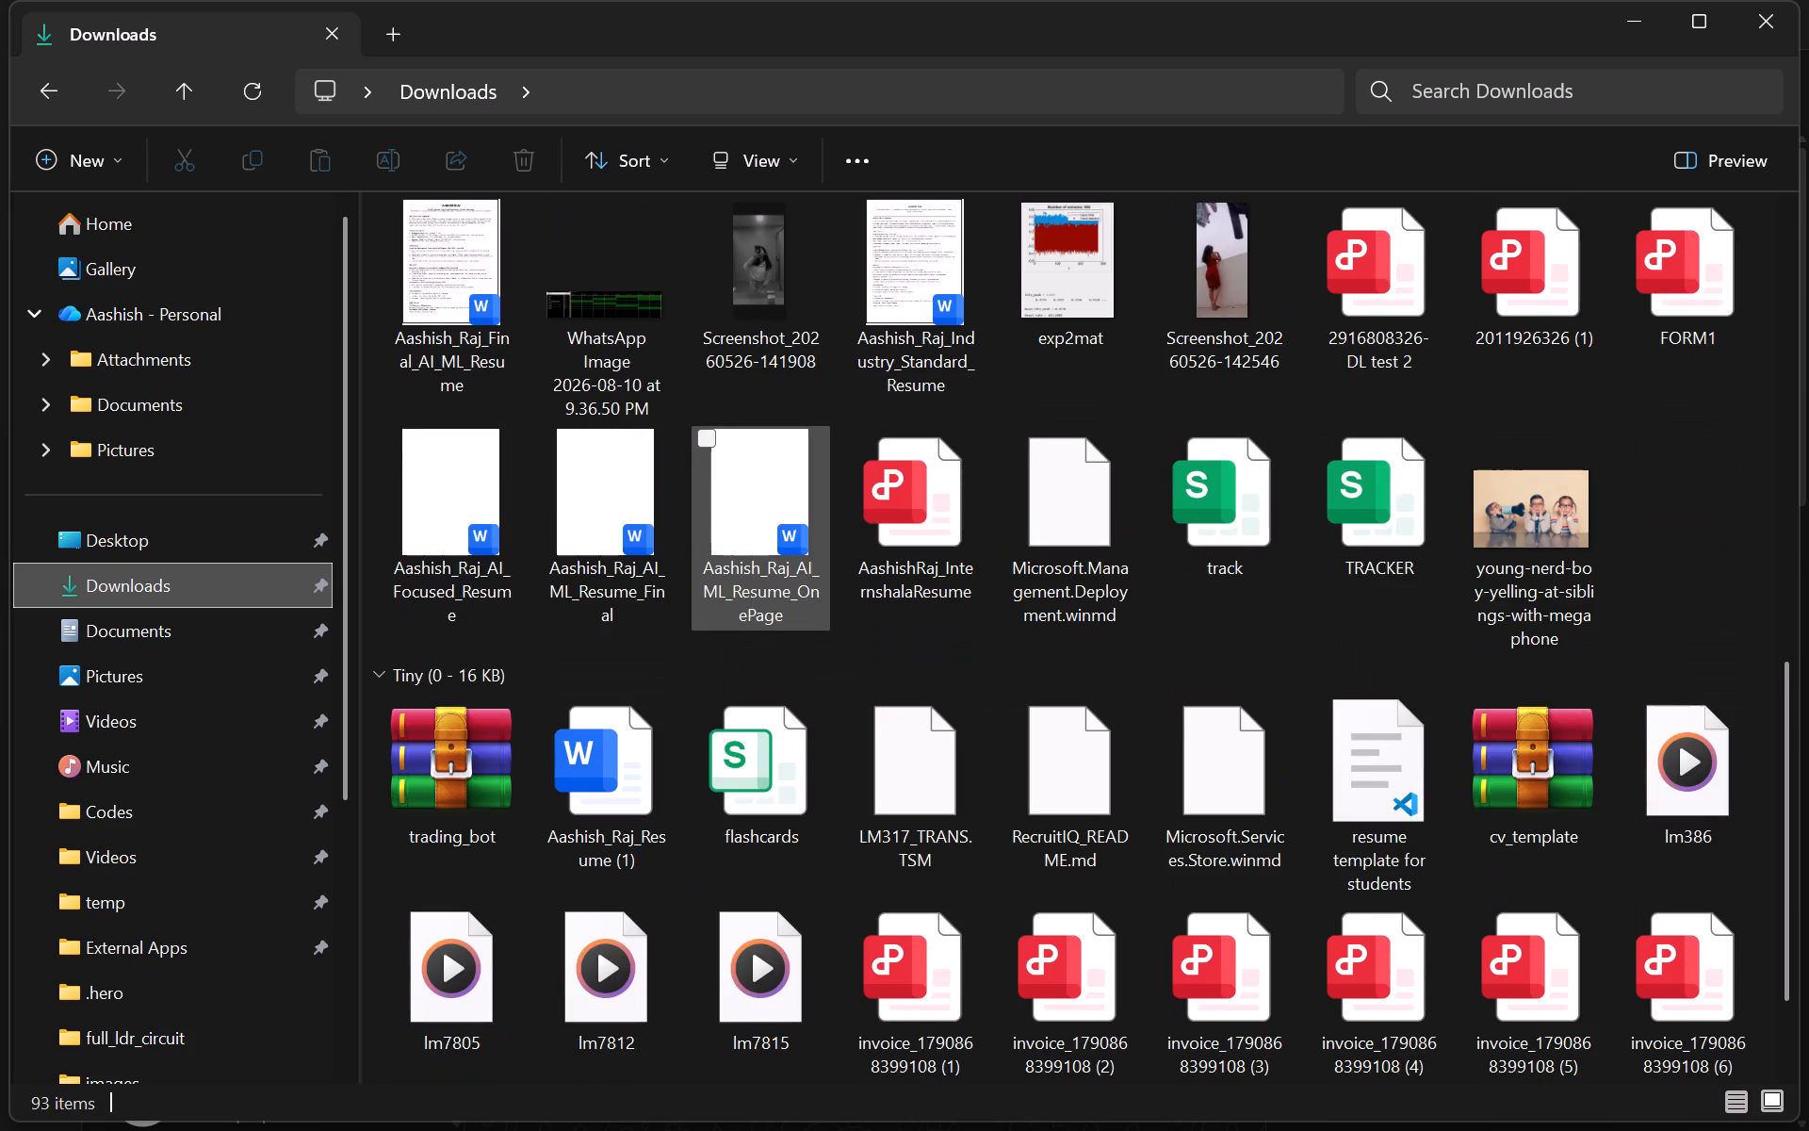
pyautogui.scroll(1, 774, 609)
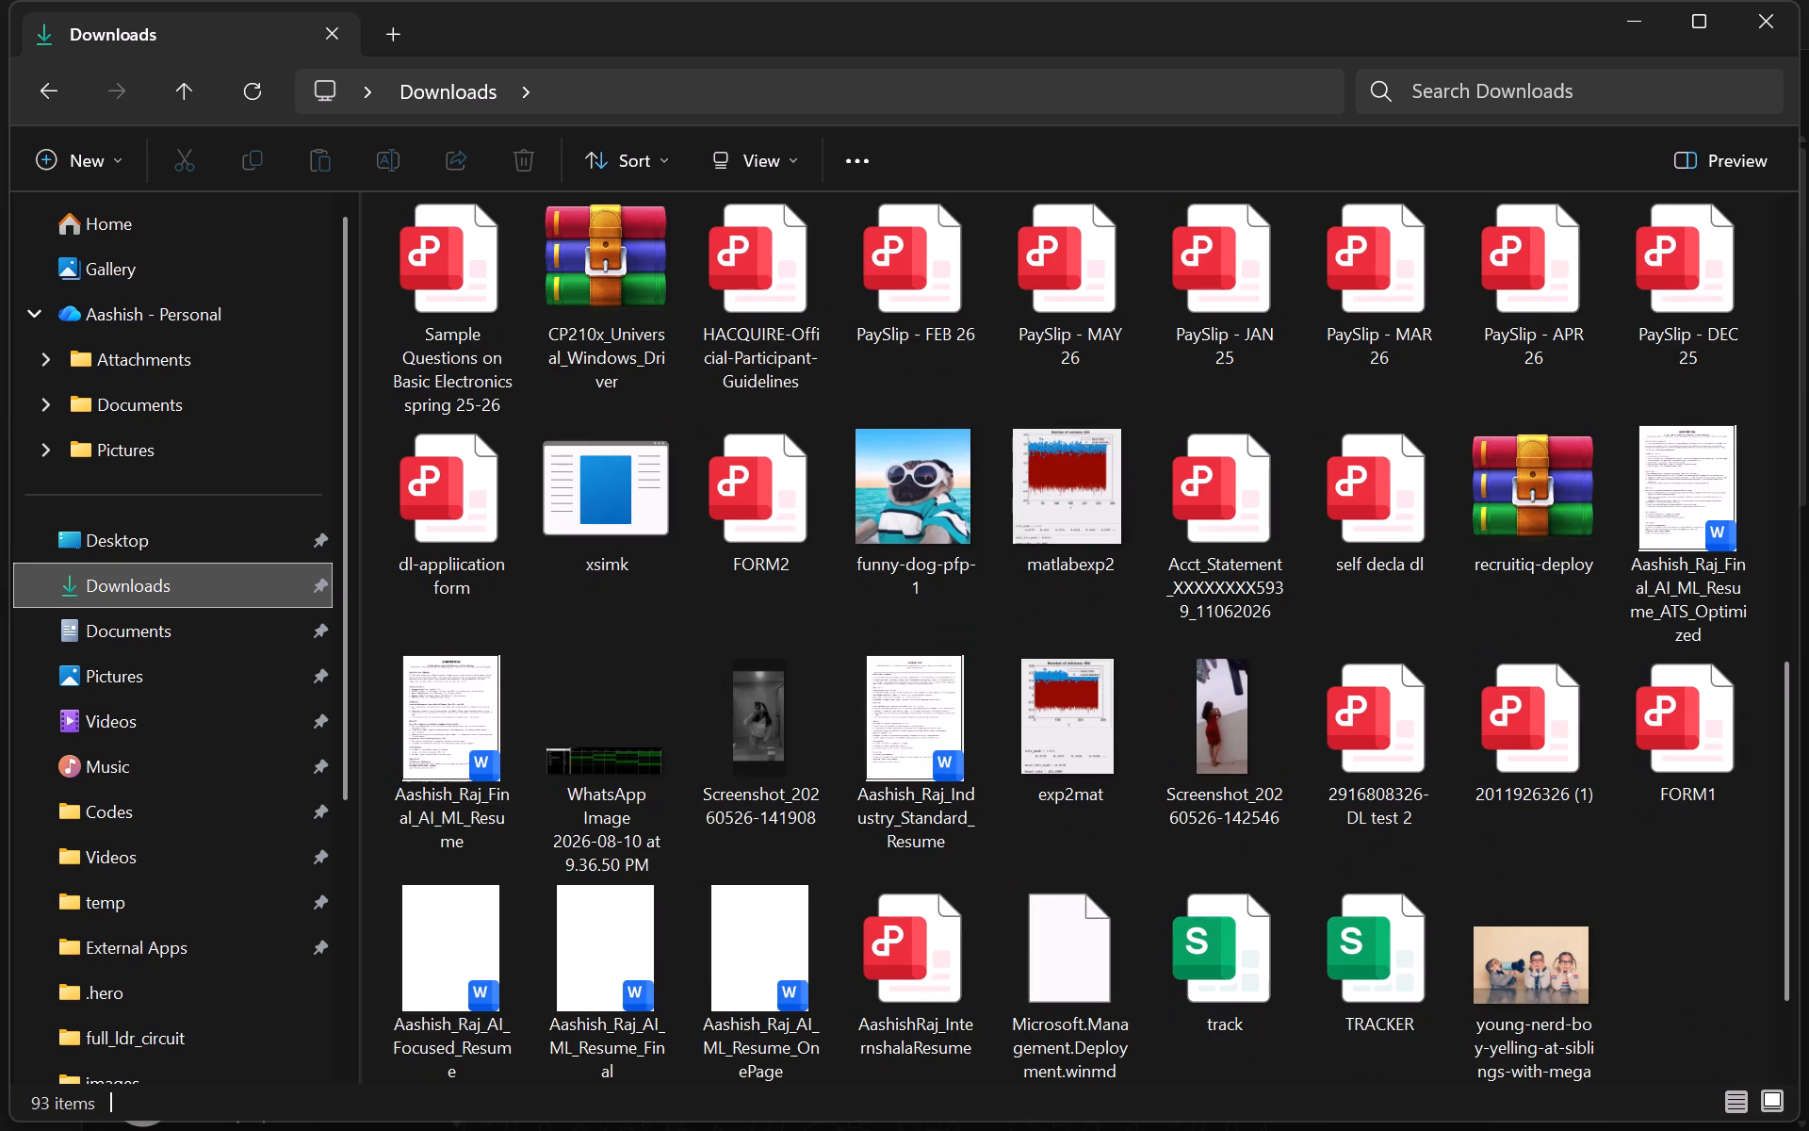
# Open the temp folder inside Documents and look through its files.
pyautogui.click(185, 923)
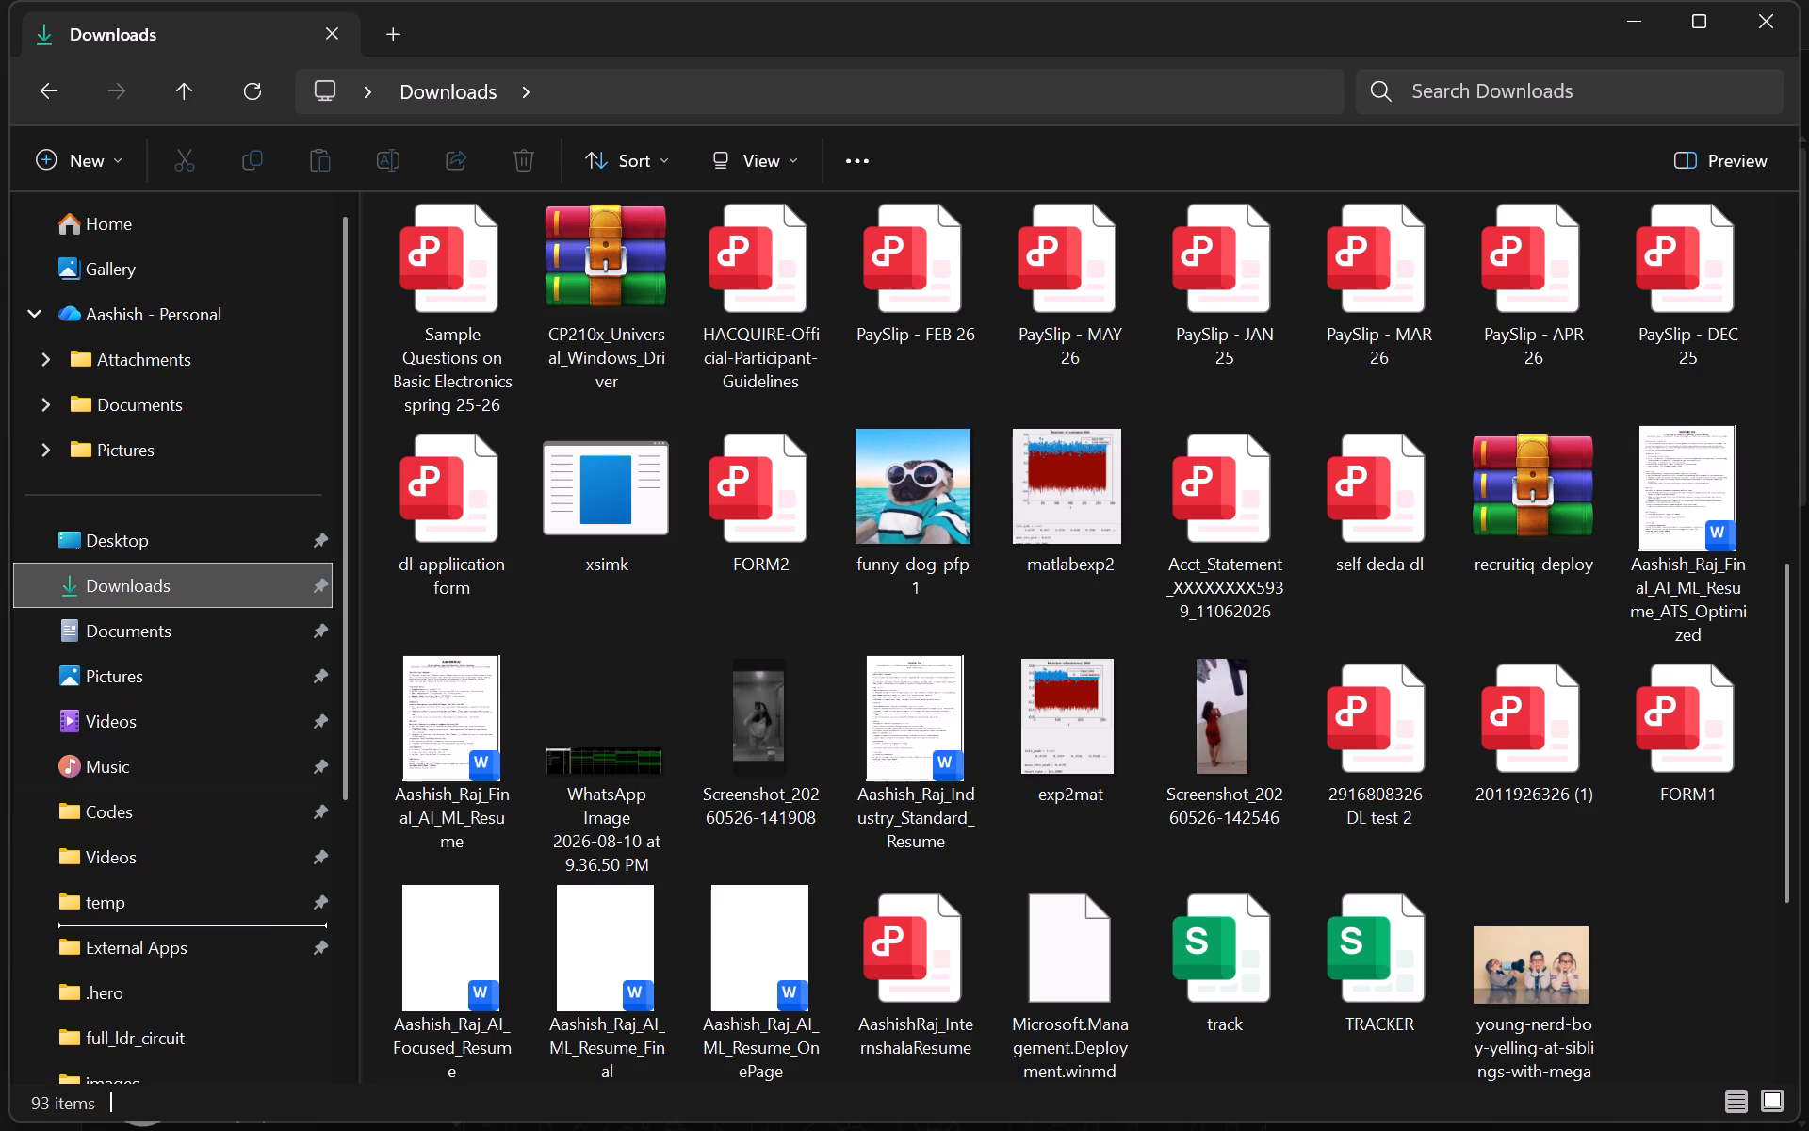
pyautogui.doubleClick(32, 918)
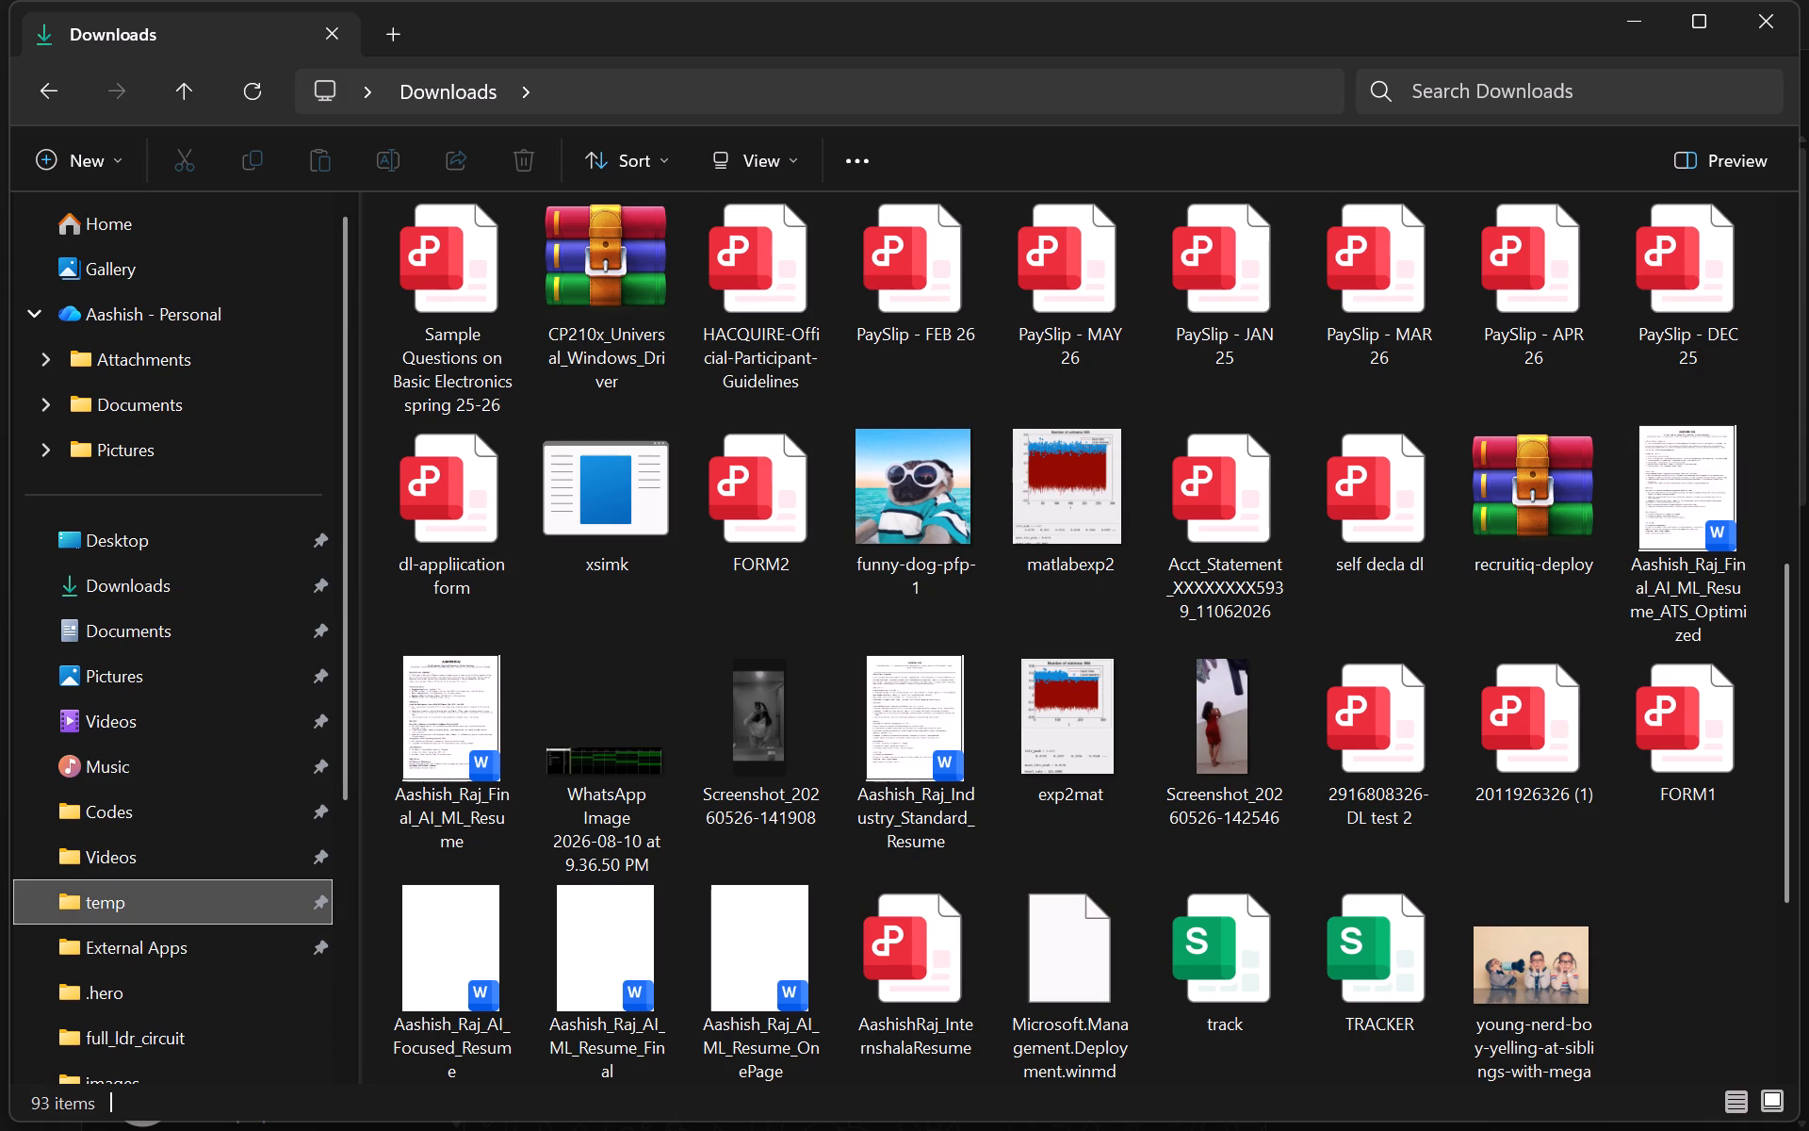
pyautogui.doubleClick(248, 898)
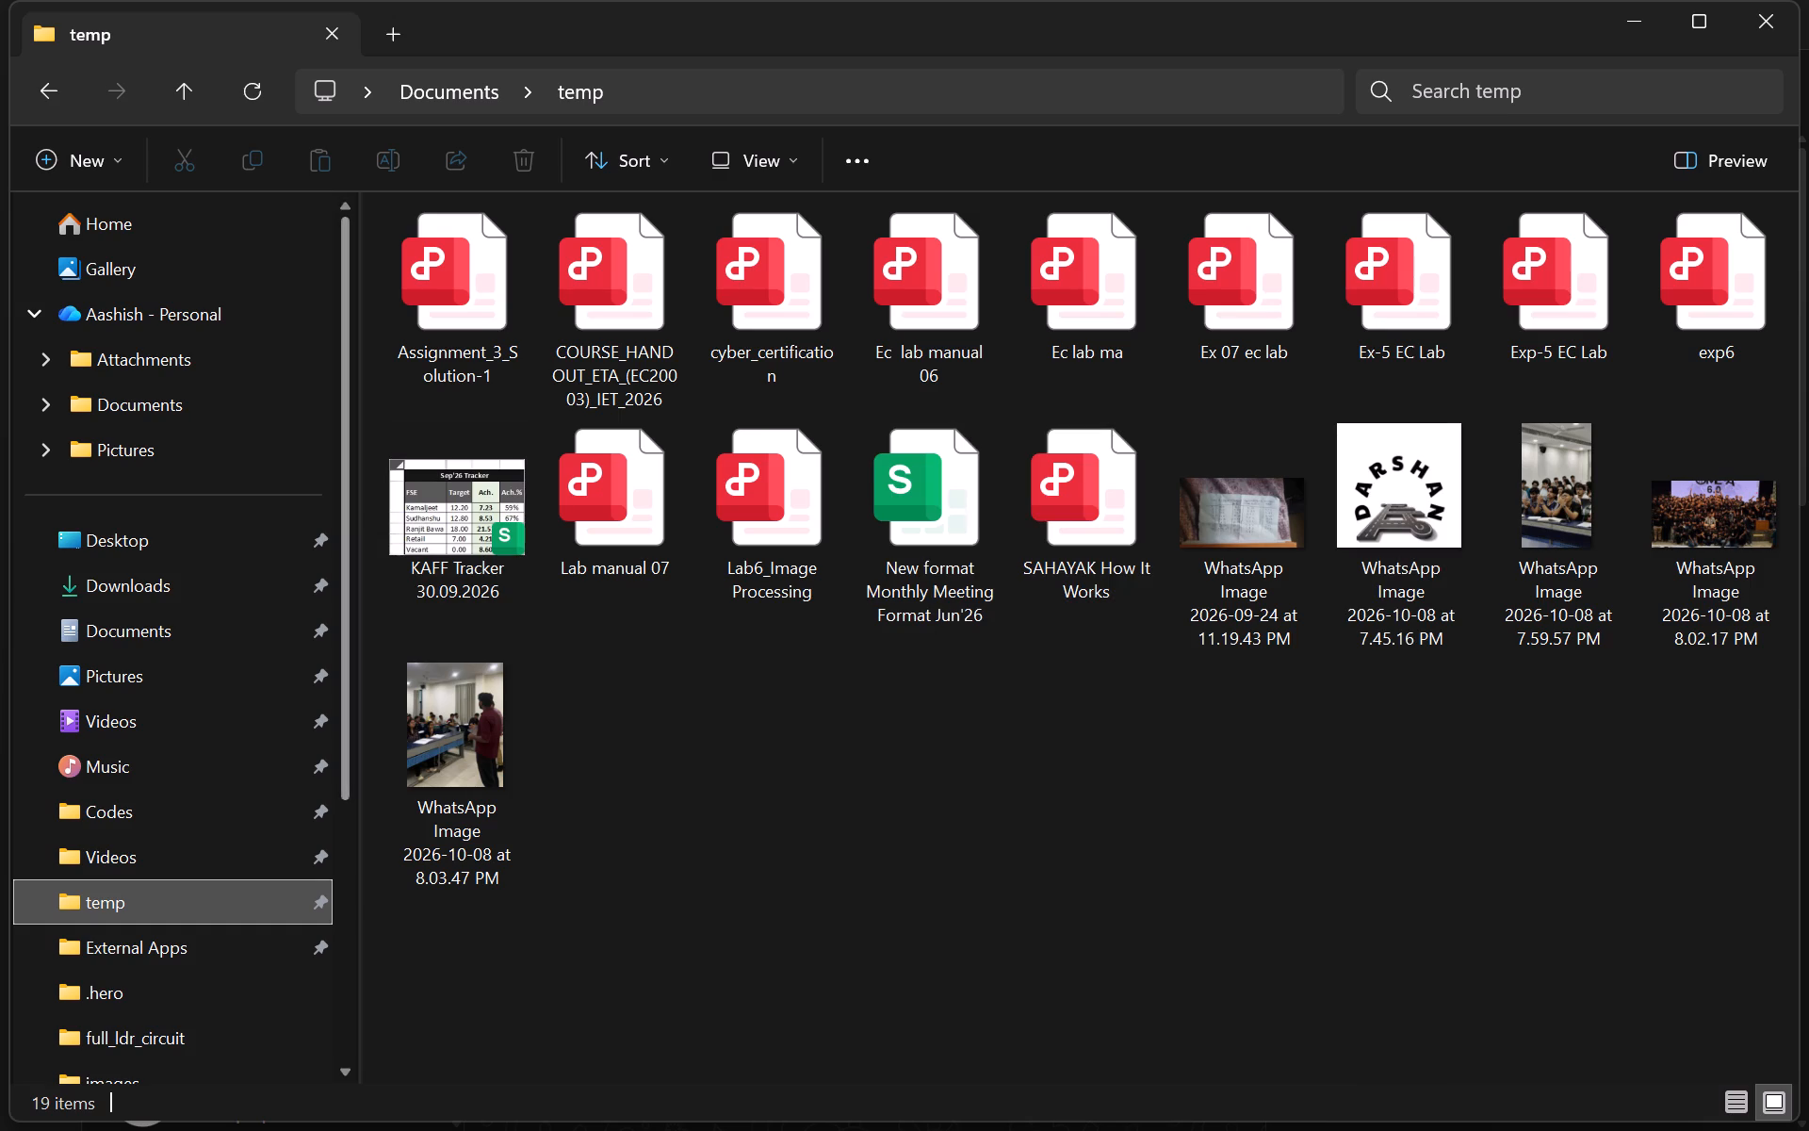
pyautogui.scroll(10, 163, 664)
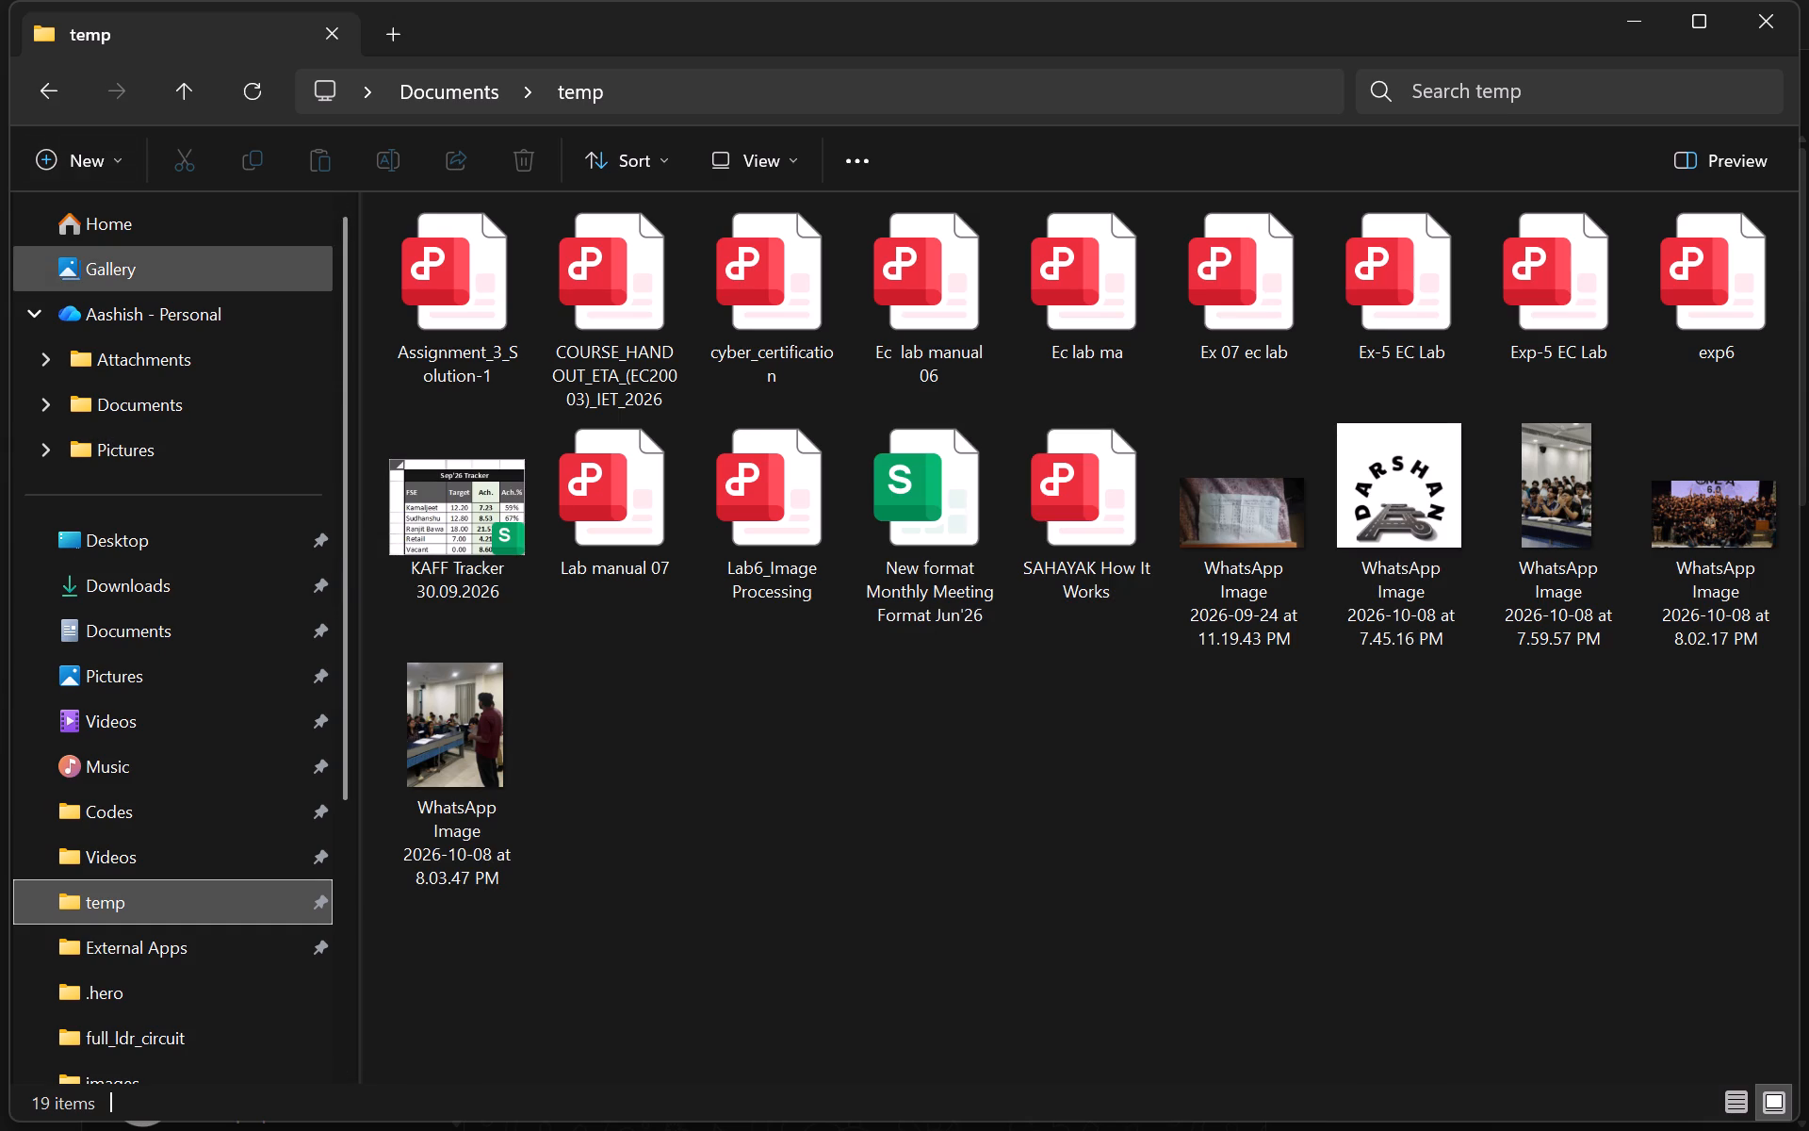
# Go to the file manager's Home page with the quick-access folders and recent files.
pyautogui.click(187, 257)
pyautogui.click(188, 213)
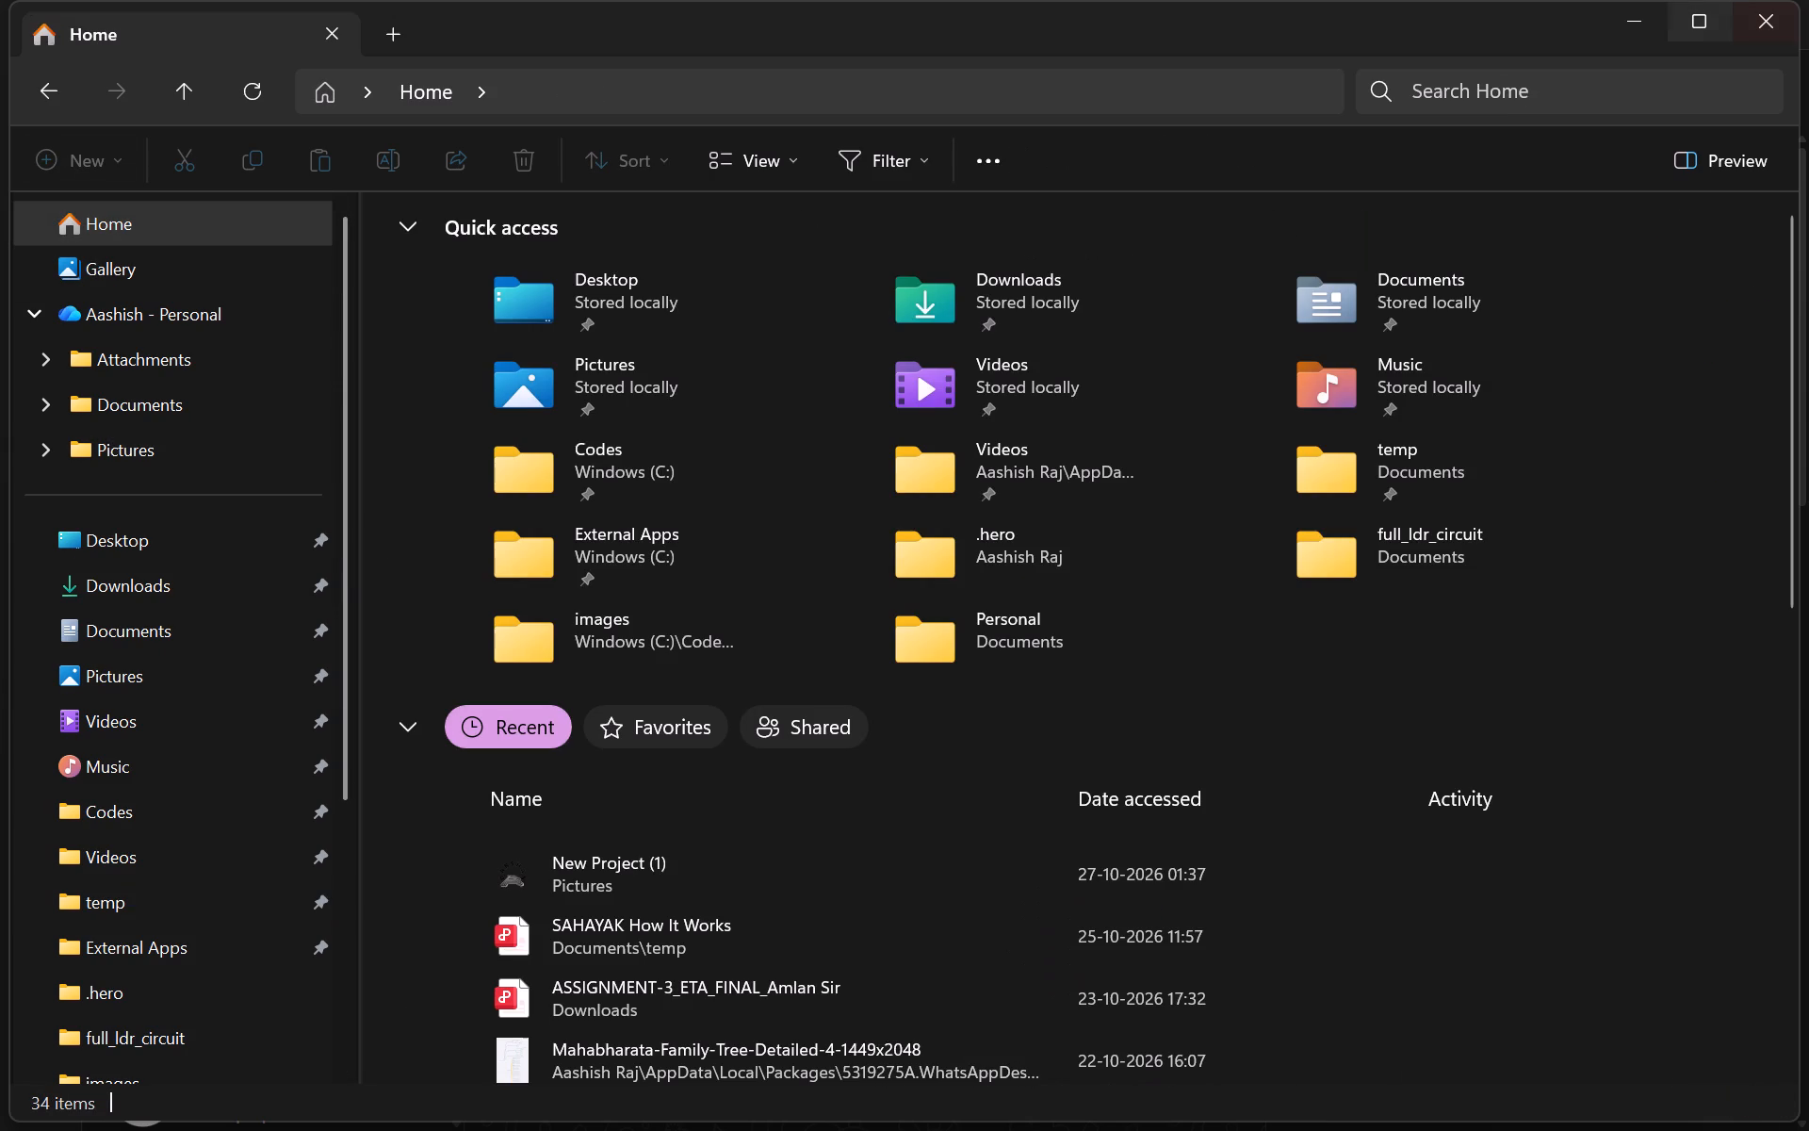
# Search Windows for the Recycle Bin, trying "RE", "BIN" and "RECYCL", and close the search.
pyautogui.write('RE')
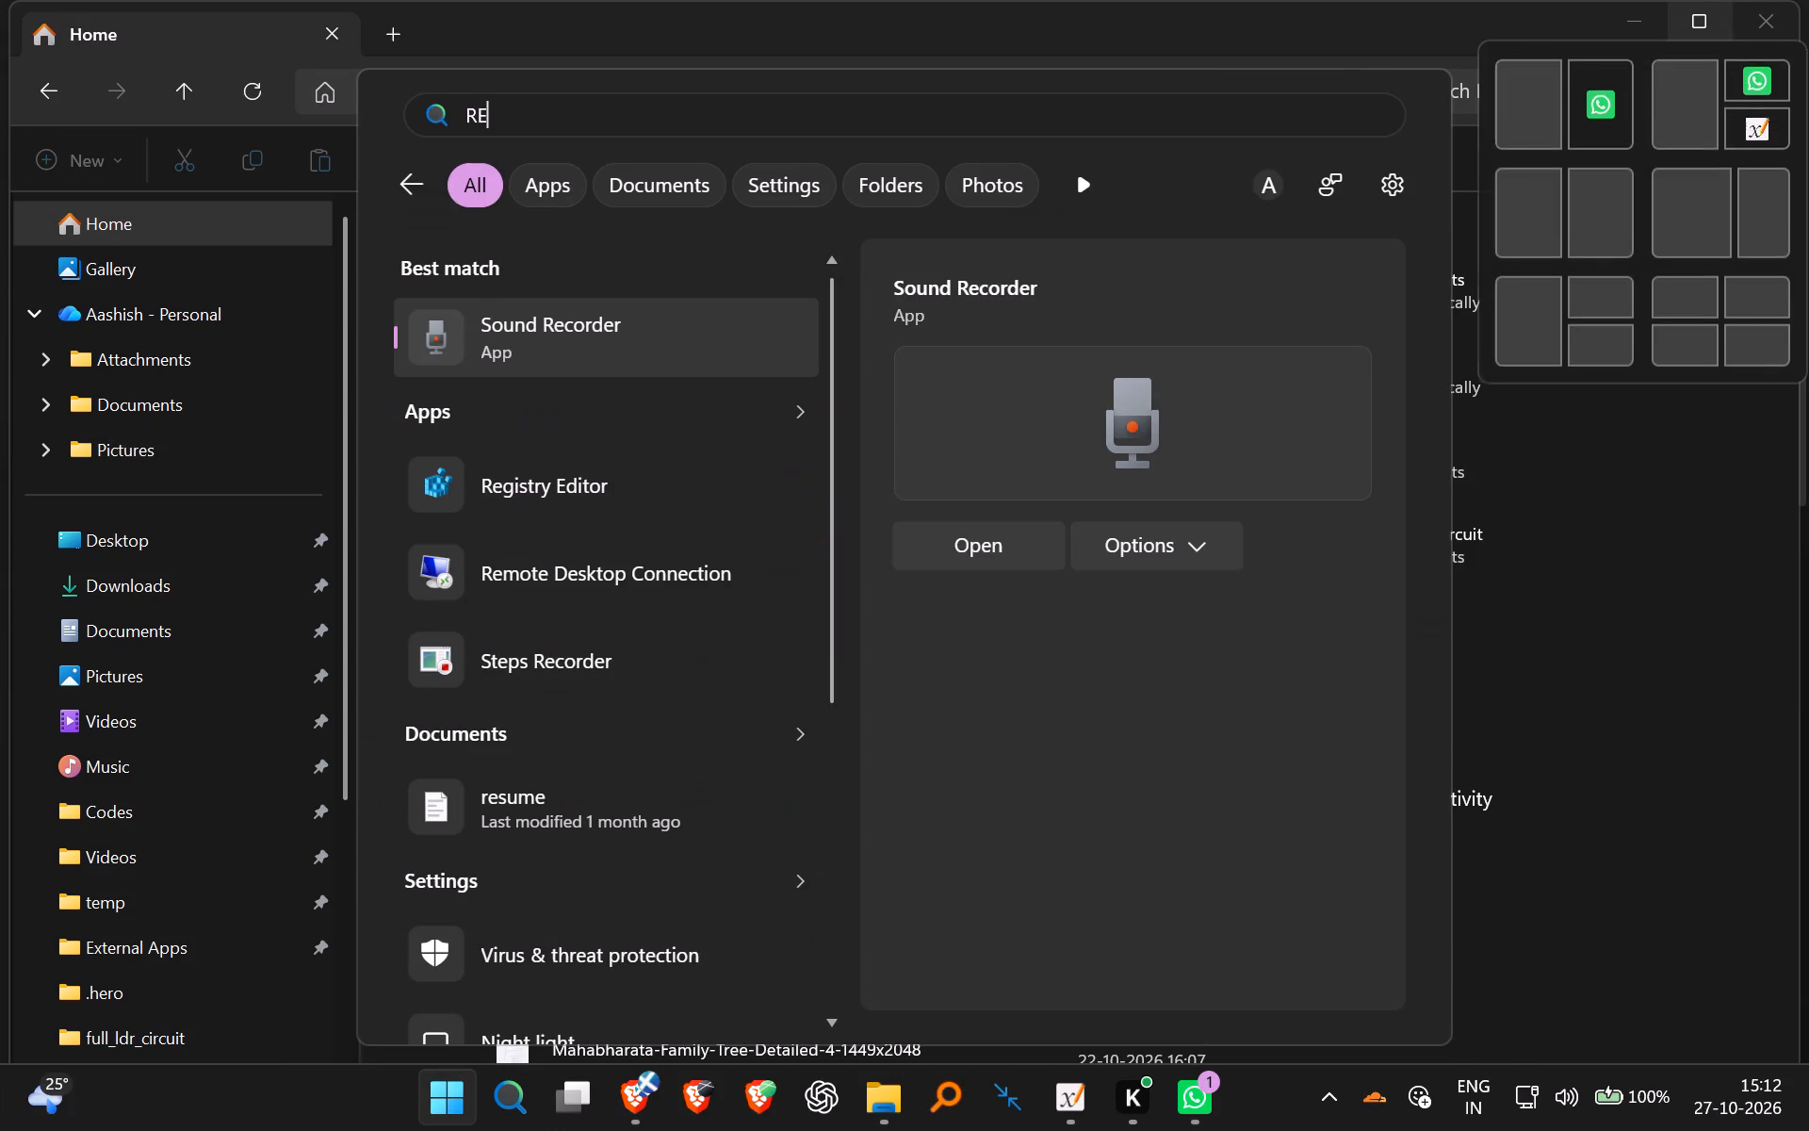
pyautogui.press('BackSpace')
pyautogui.press('BackSpace')
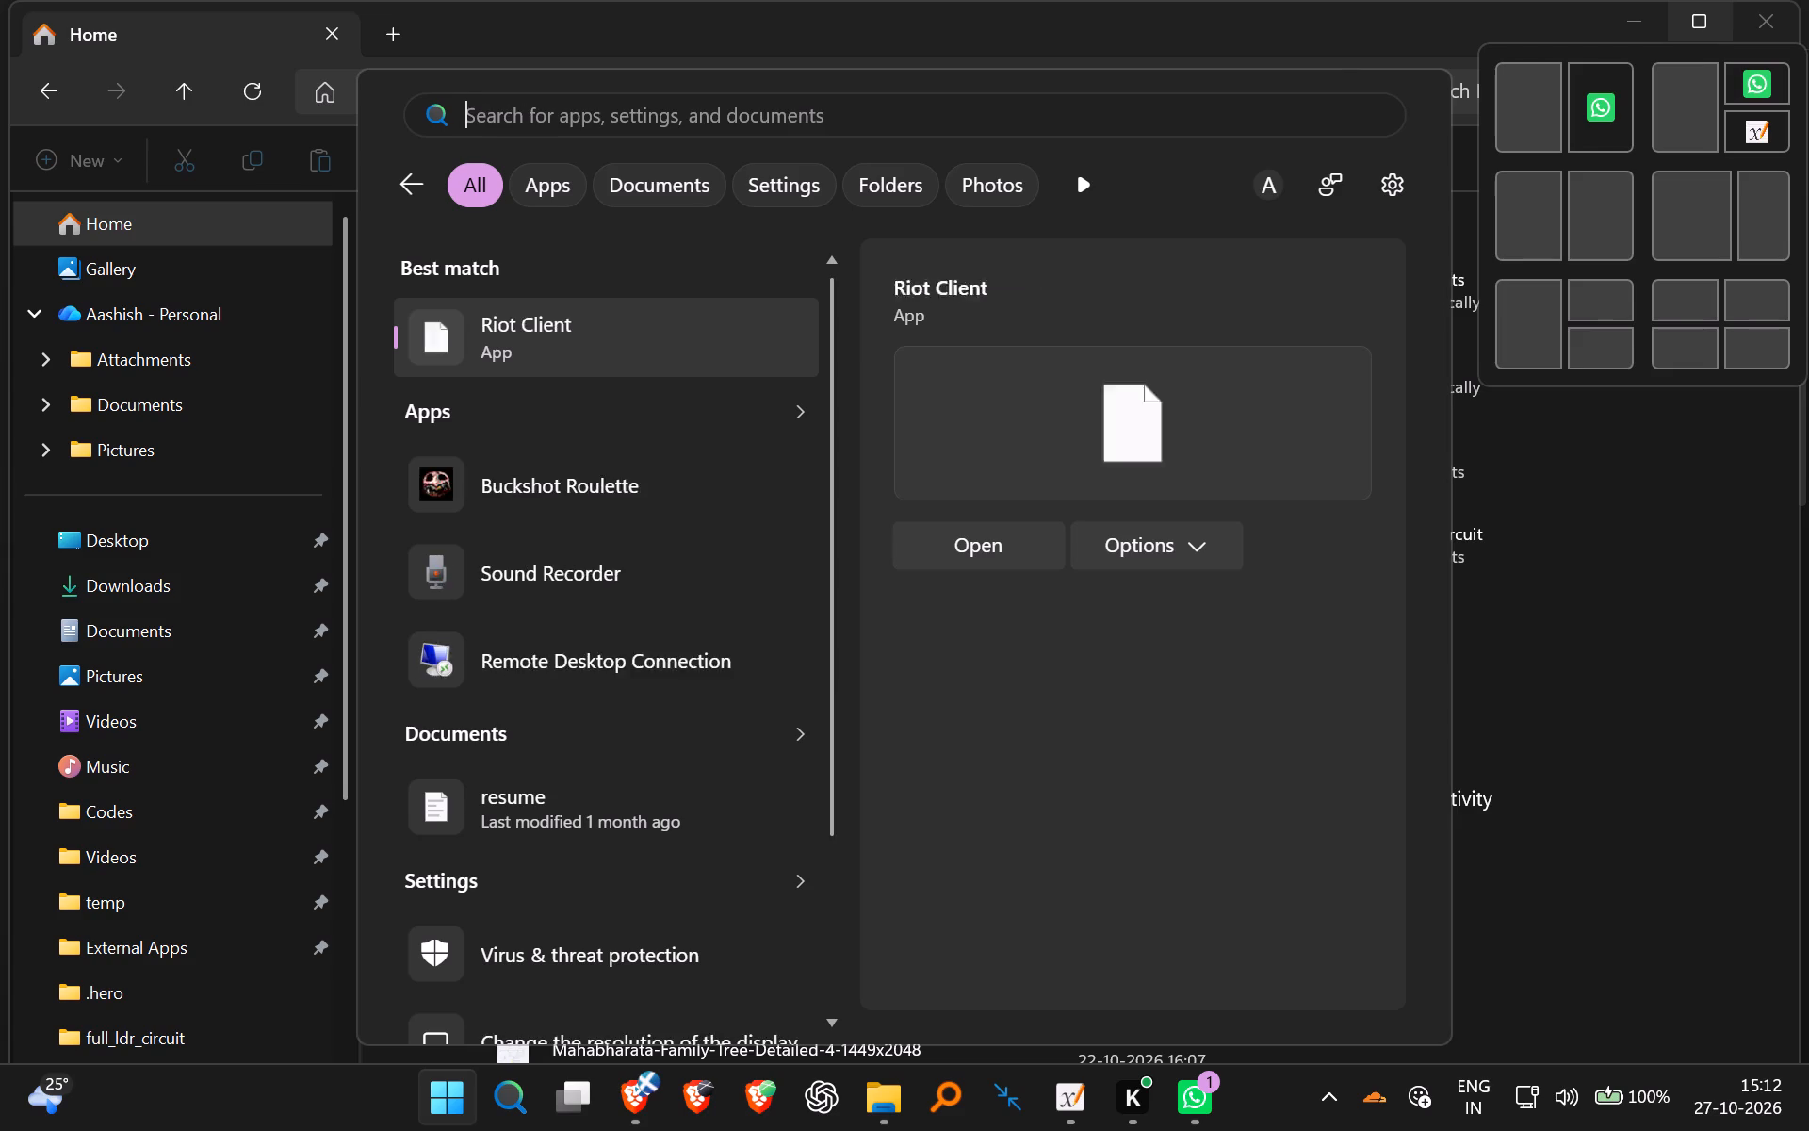
pyautogui.press('BackSpace')
pyautogui.scroll(-3, 203, 761)
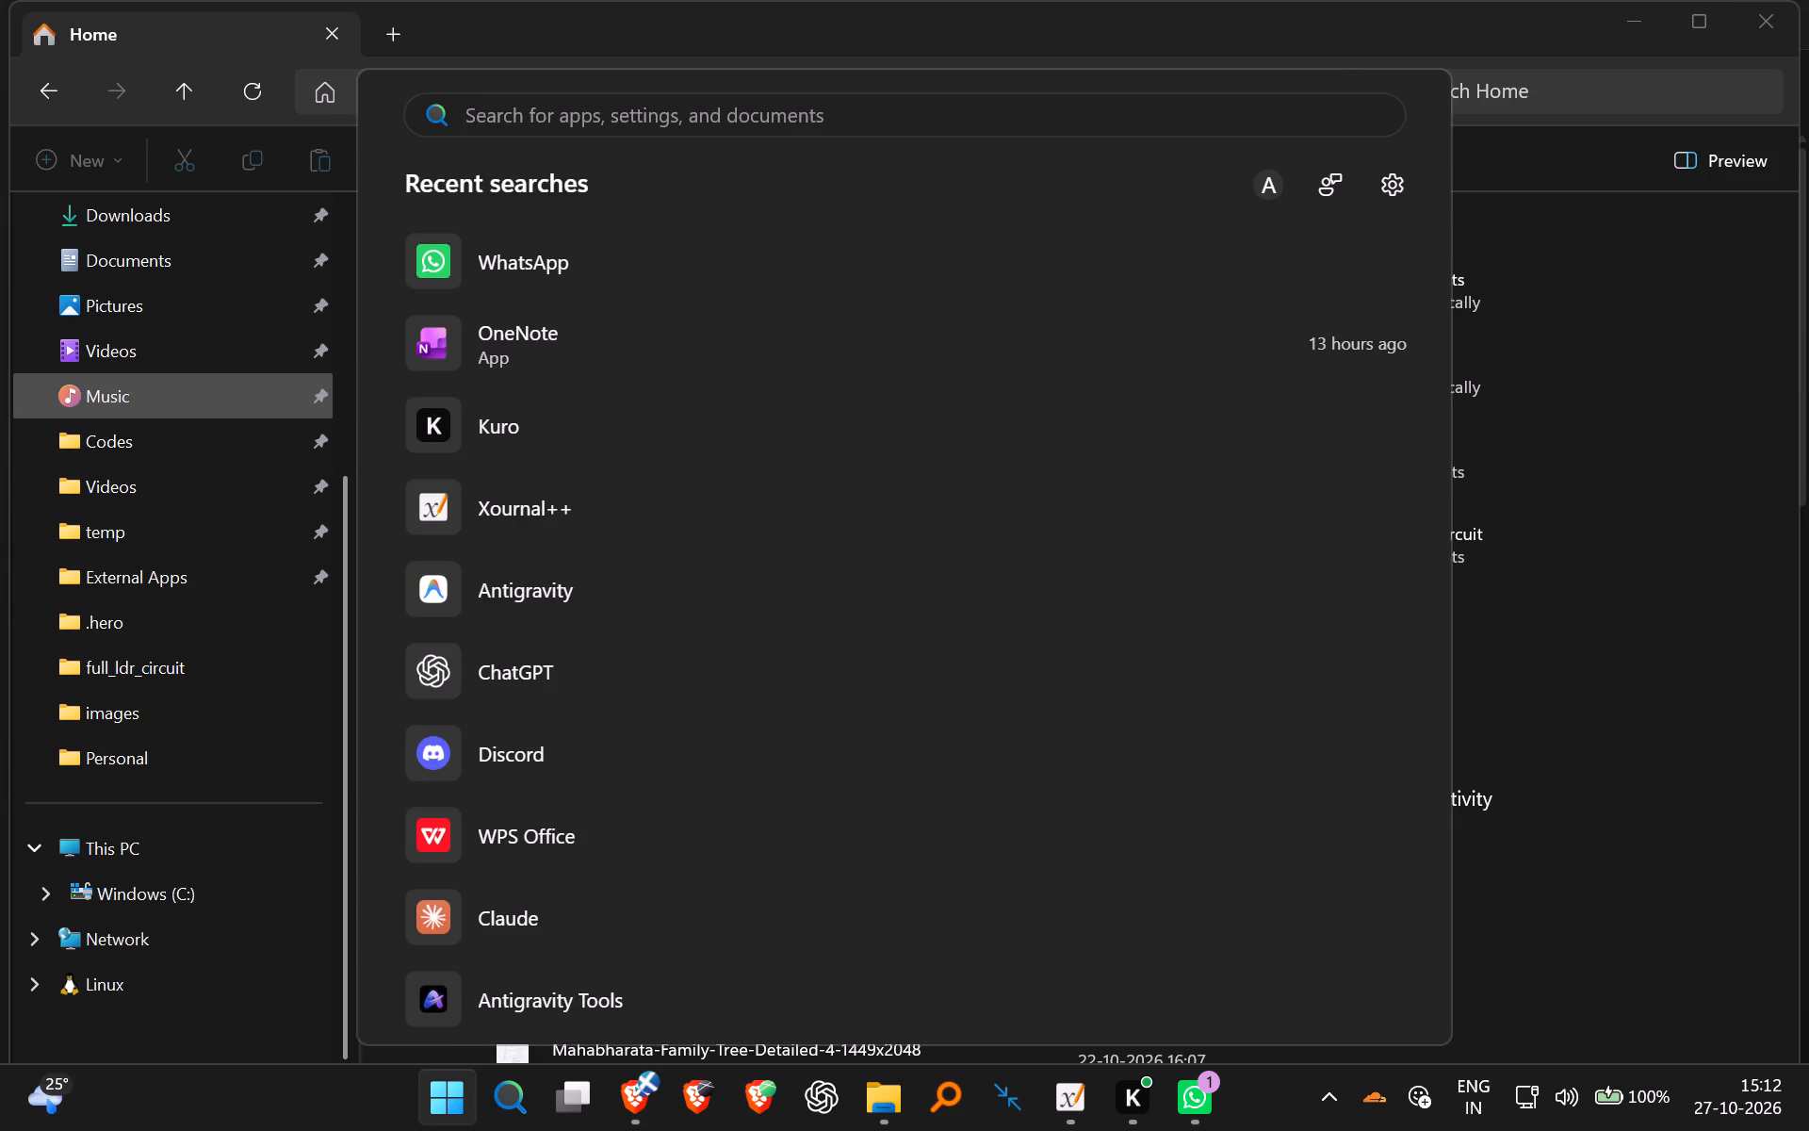
pyautogui.scroll(-1, 203, 761)
pyautogui.scroll(3, 203, 761)
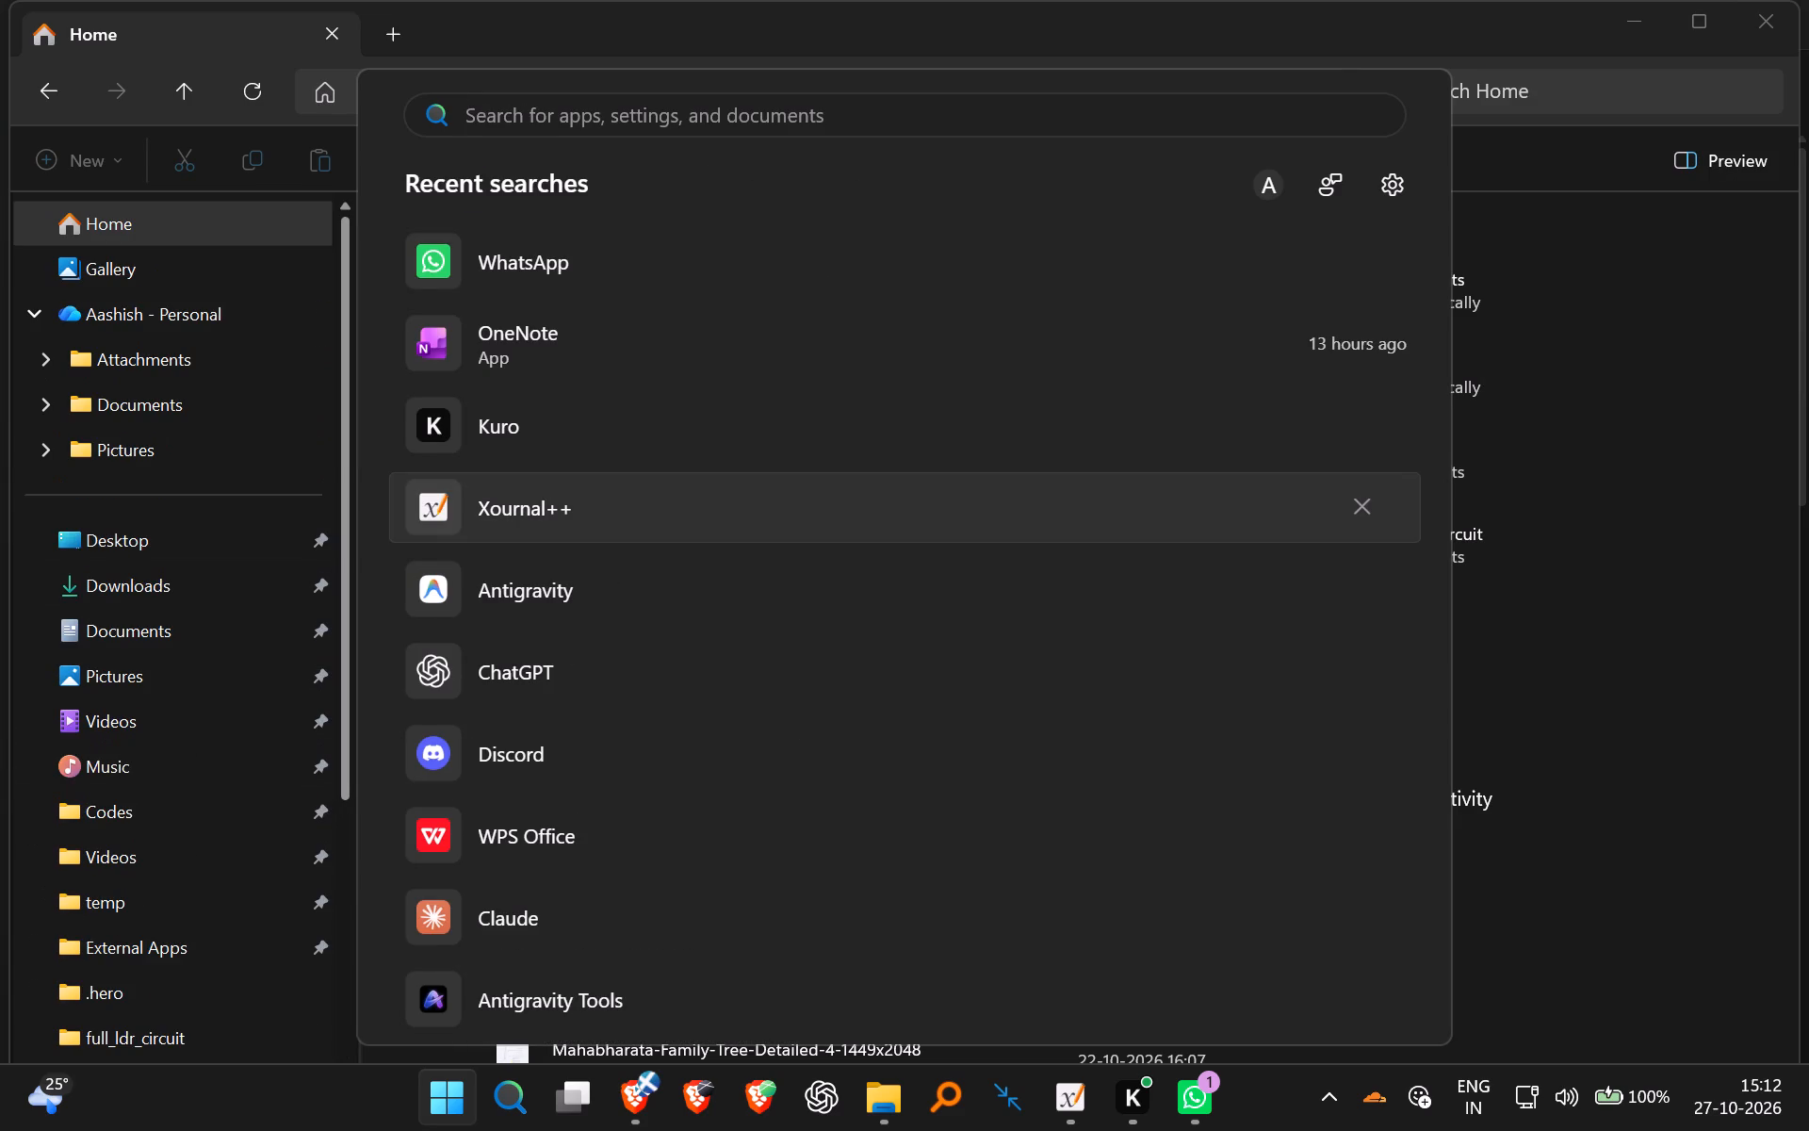
pyautogui.write('BIN')
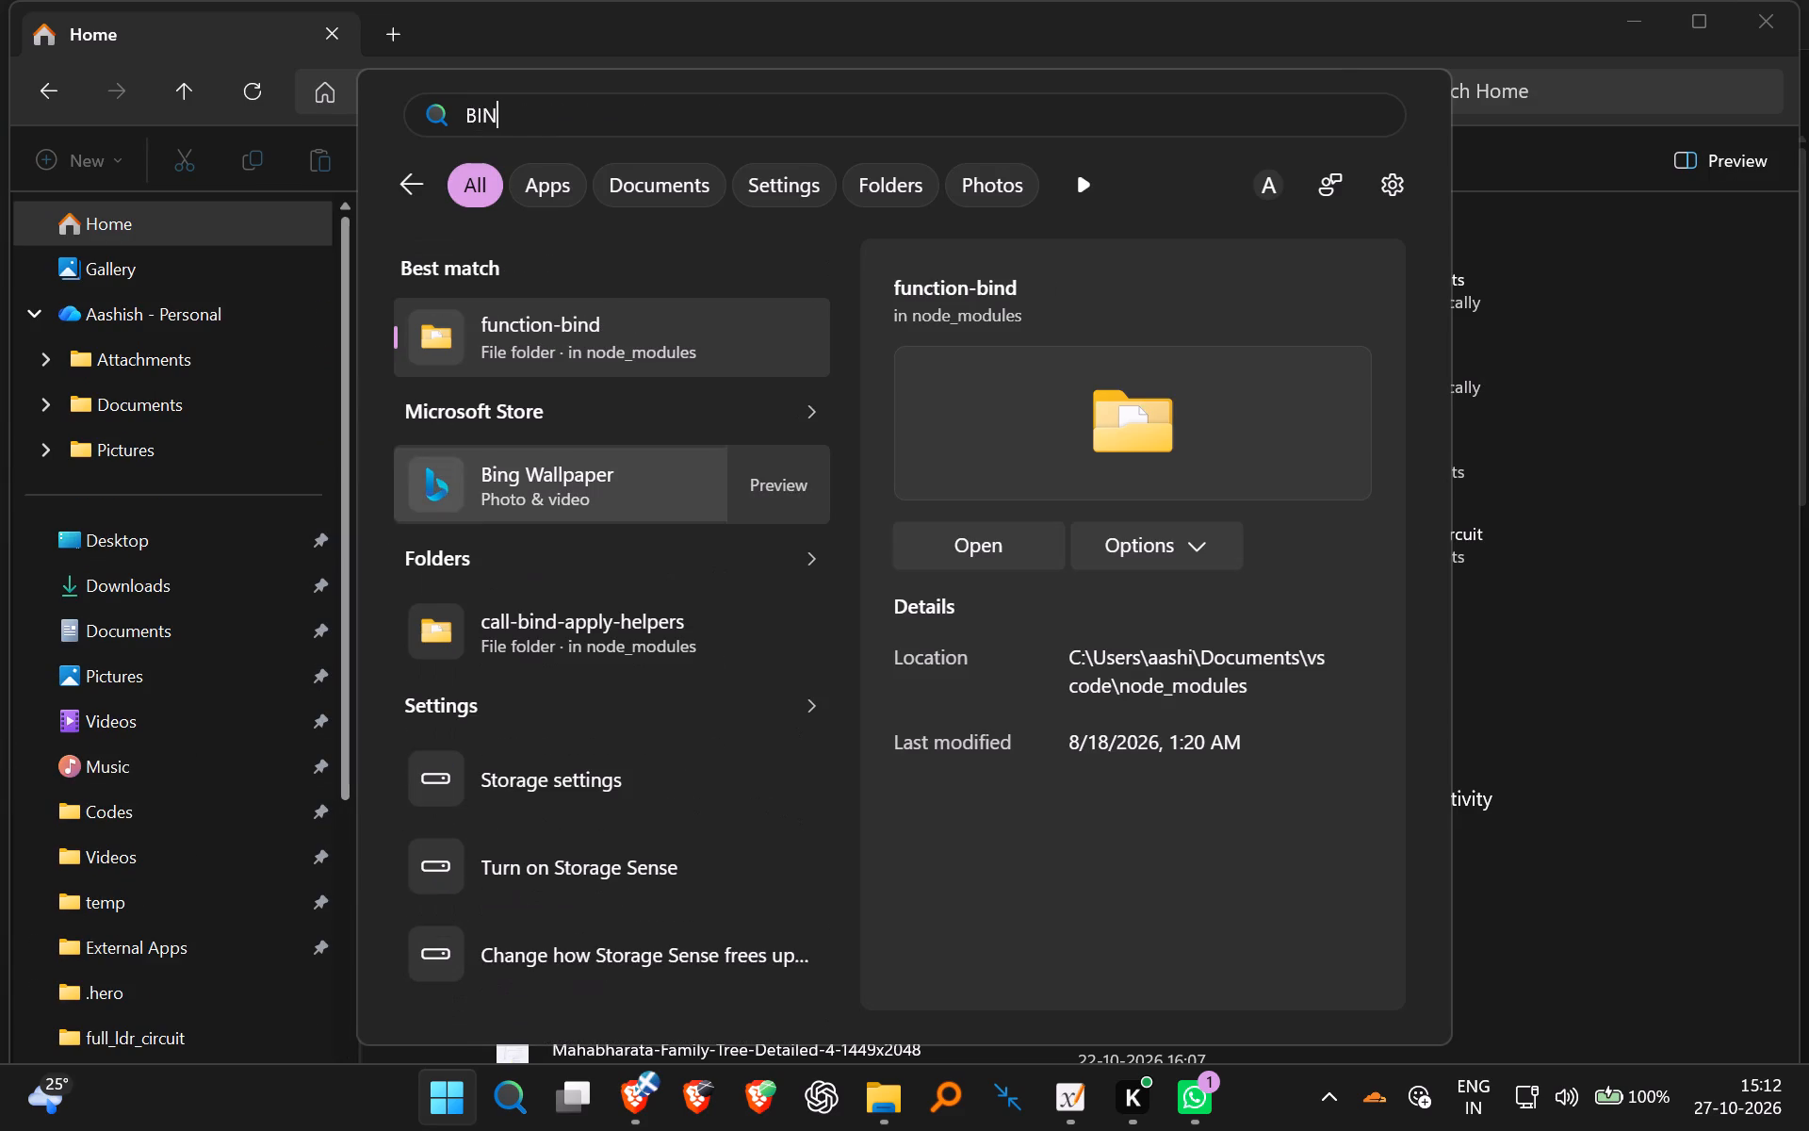
pyautogui.scroll(-2, 507, 629)
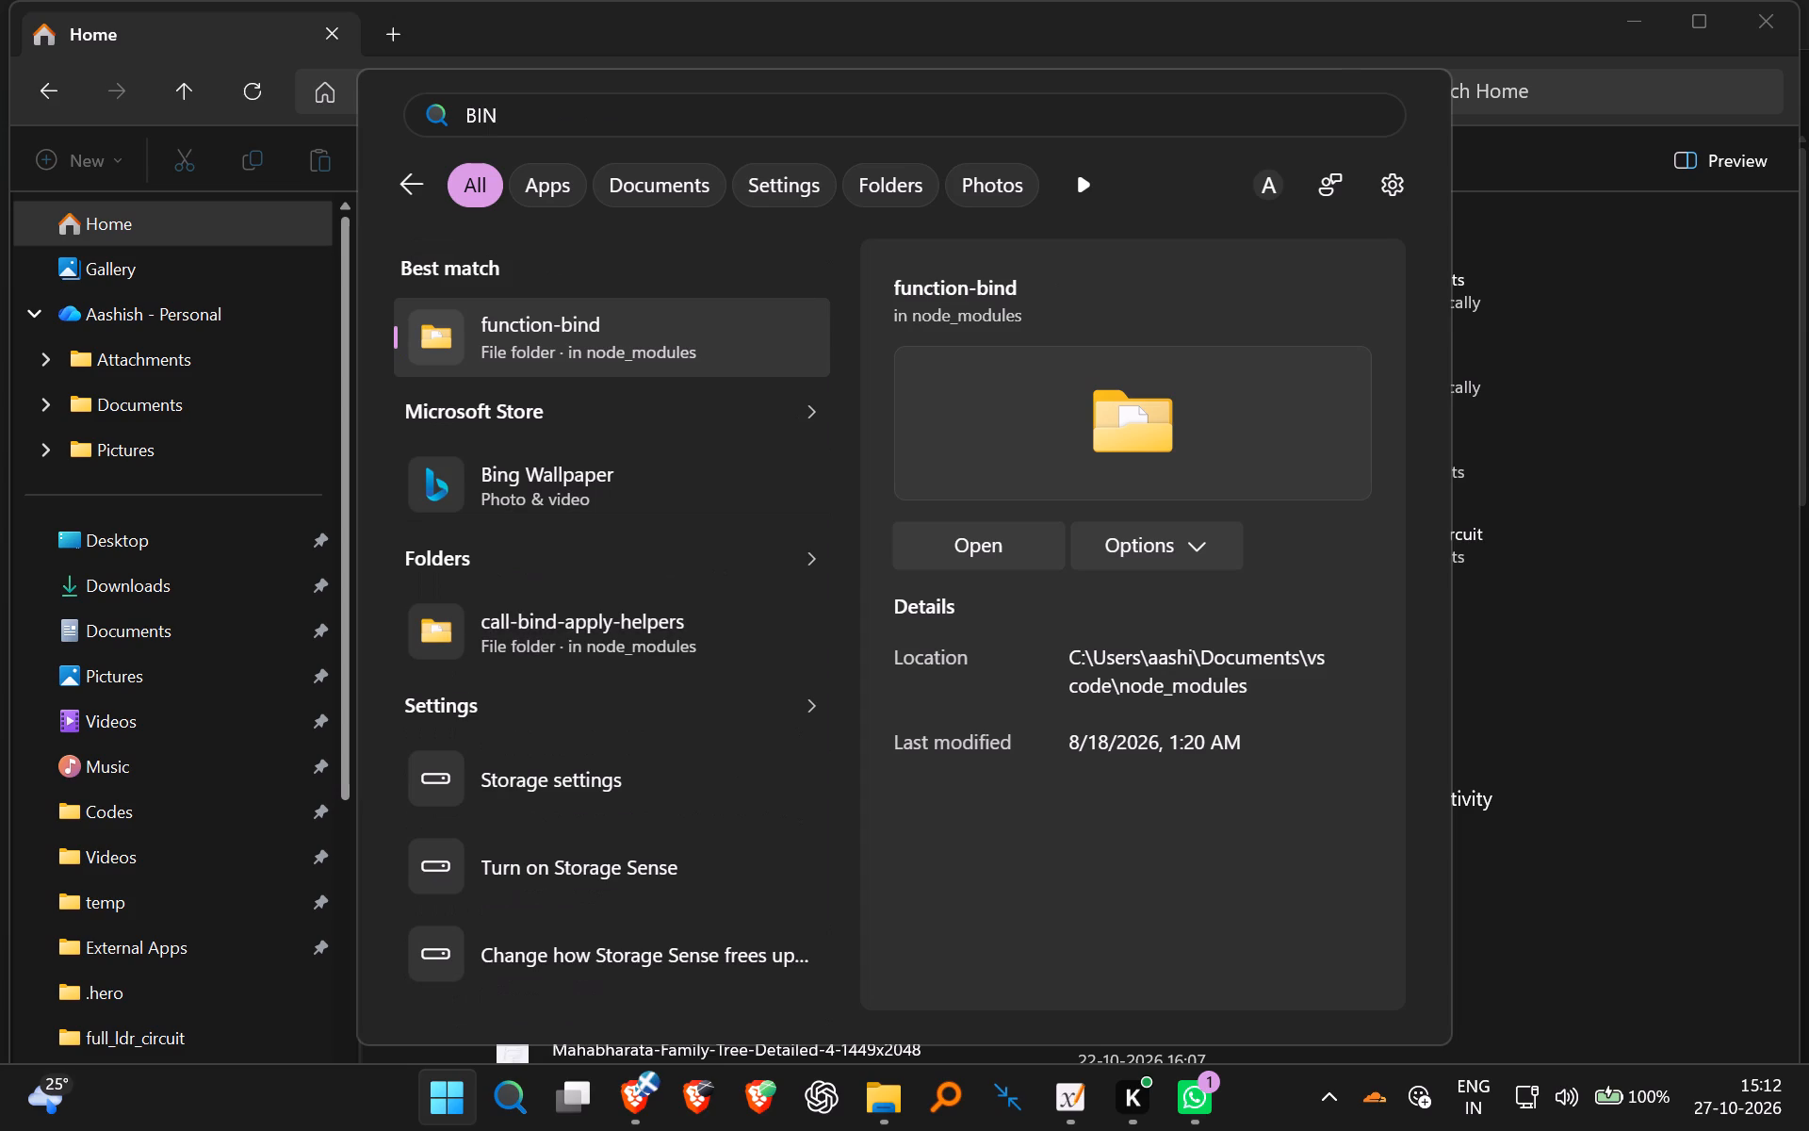
pyautogui.press('BackSpace')
pyautogui.press('BackSpace')
pyautogui.press('BackSpace')
pyautogui.press('BackSpace')
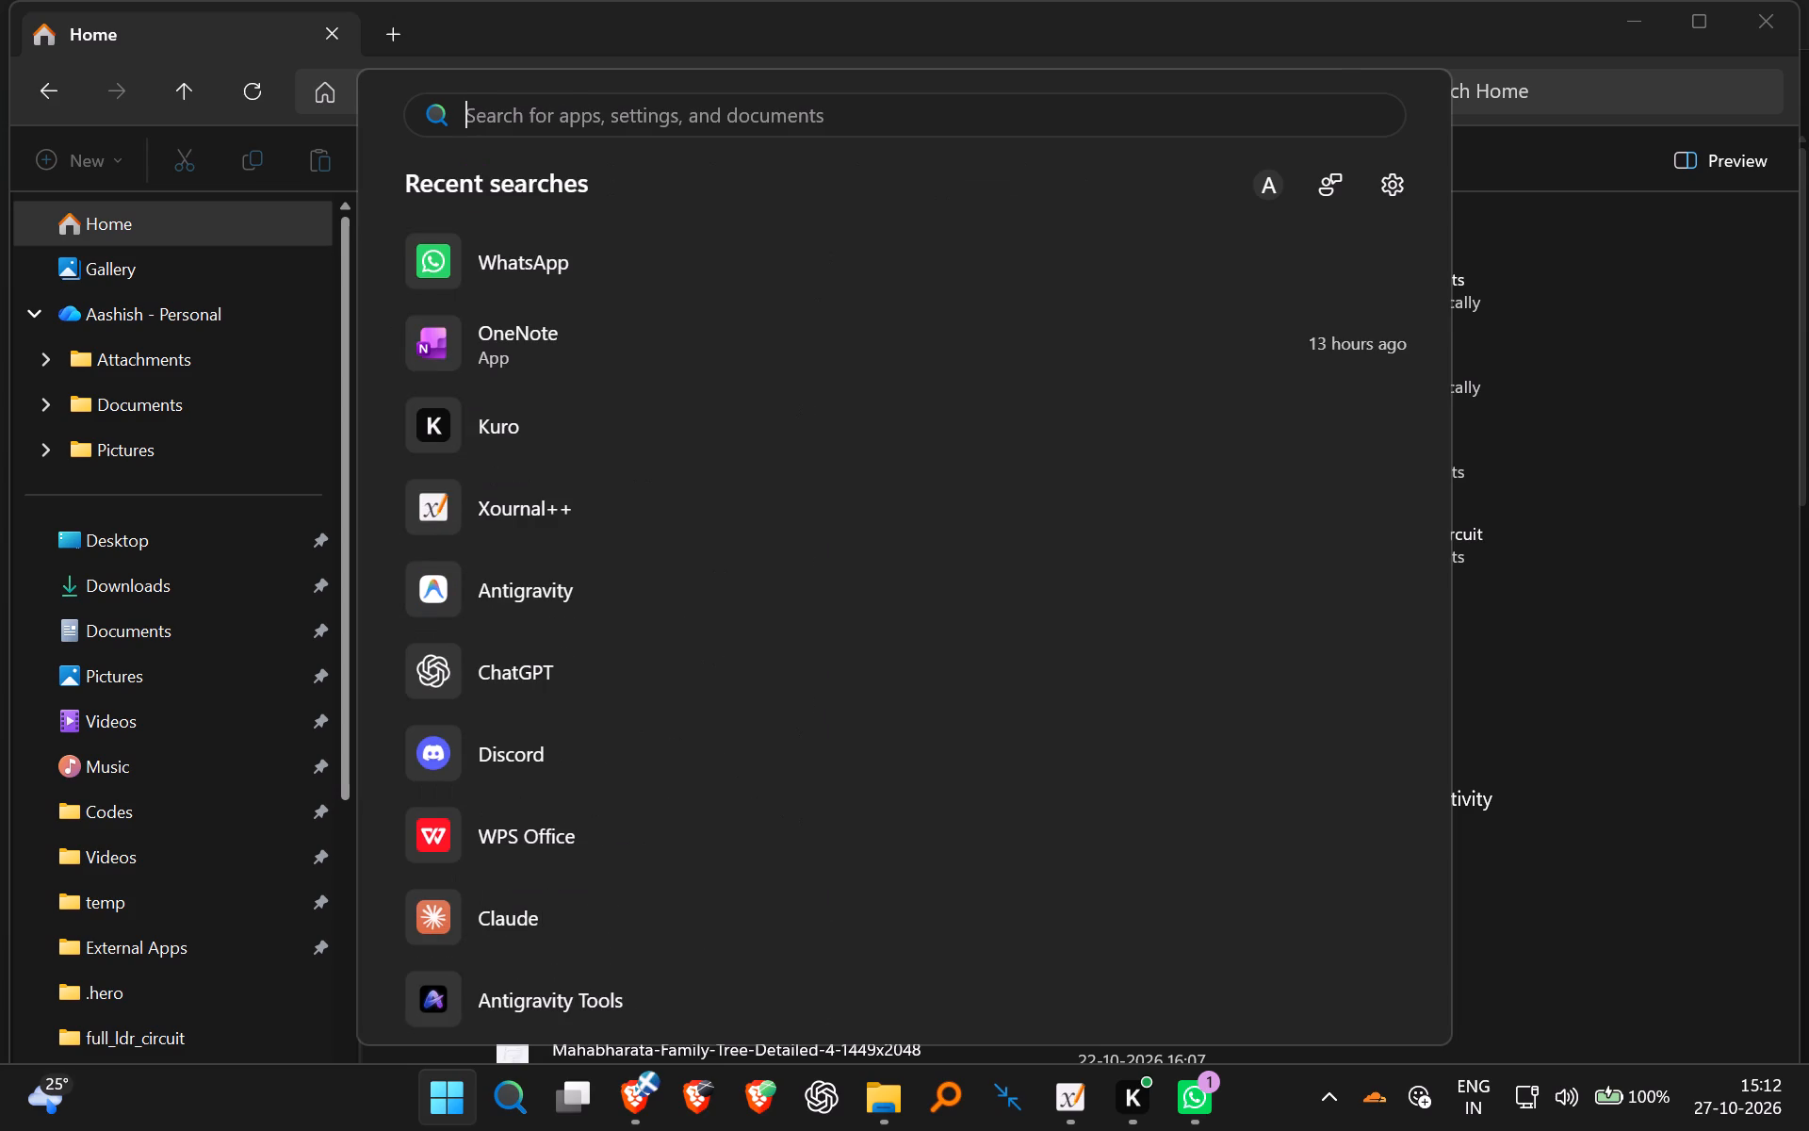
pyautogui.write('RECYCL')
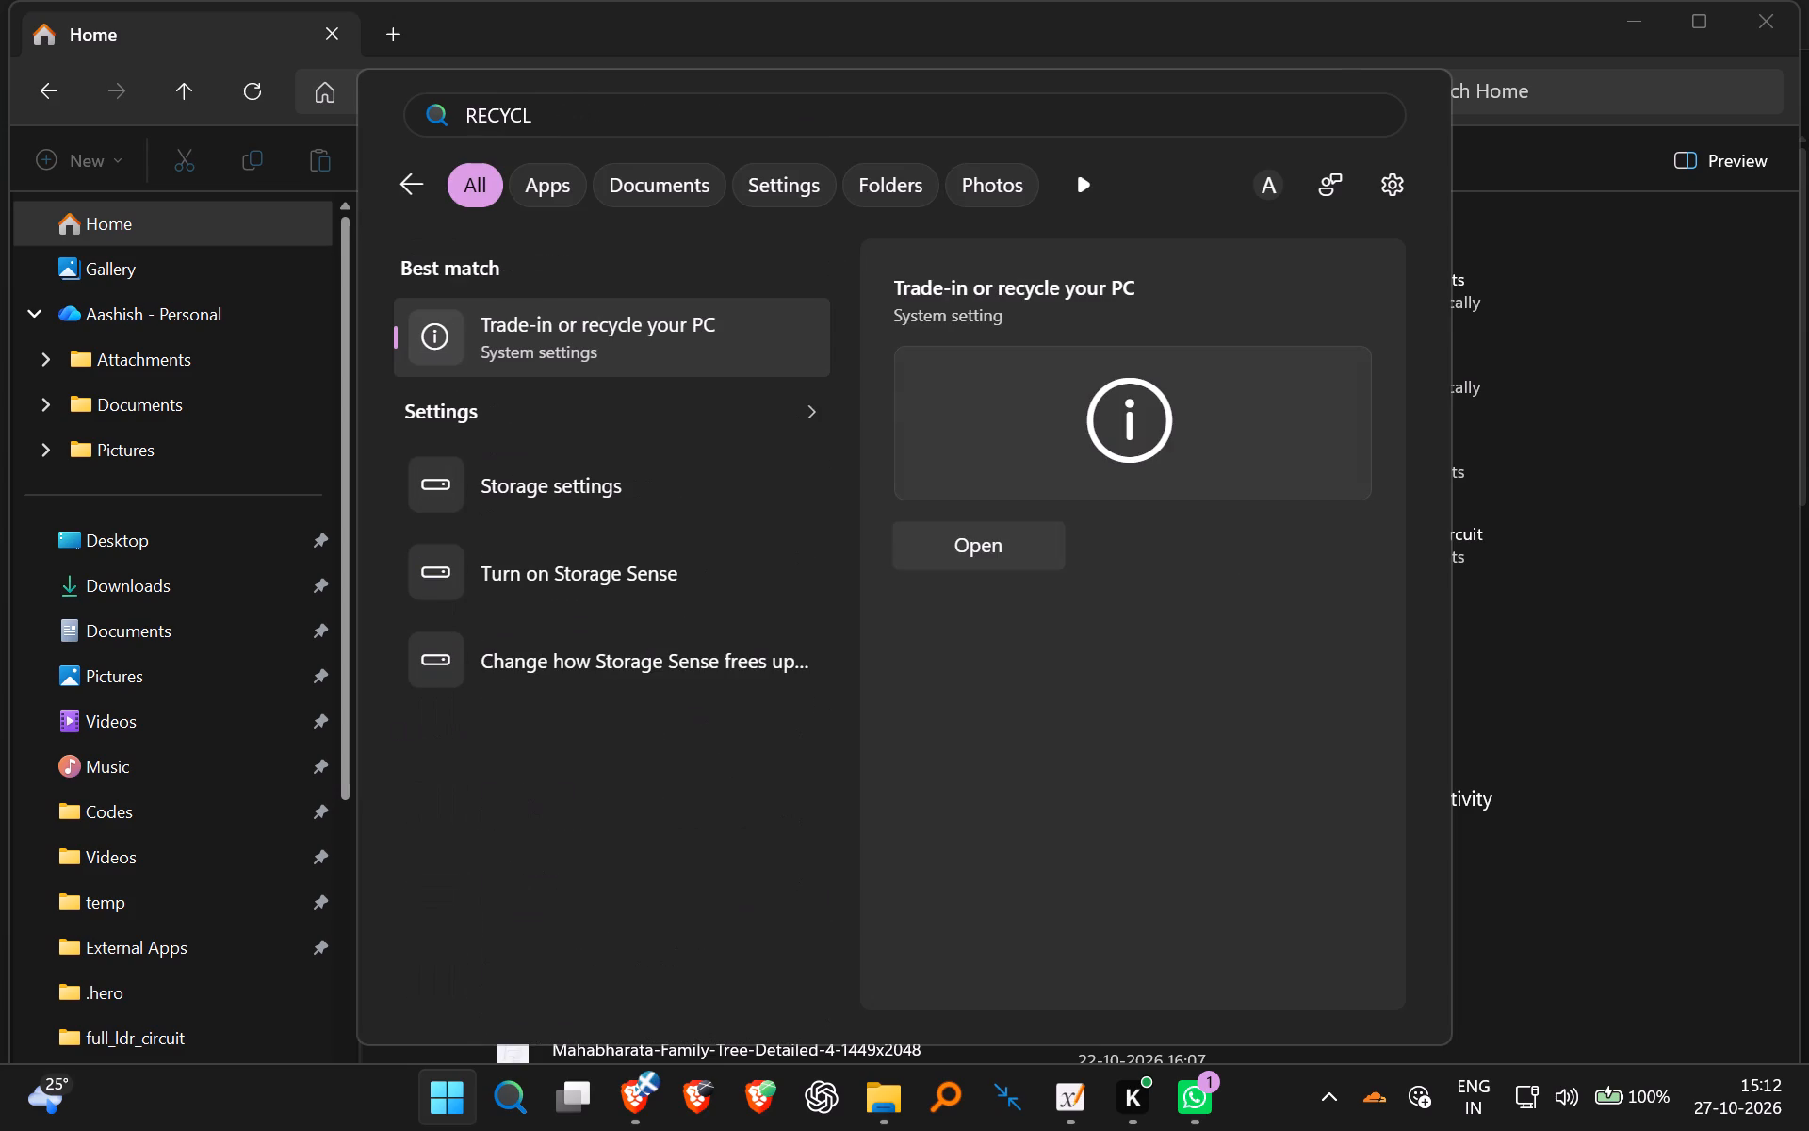
pyautogui.click(1808, 709)
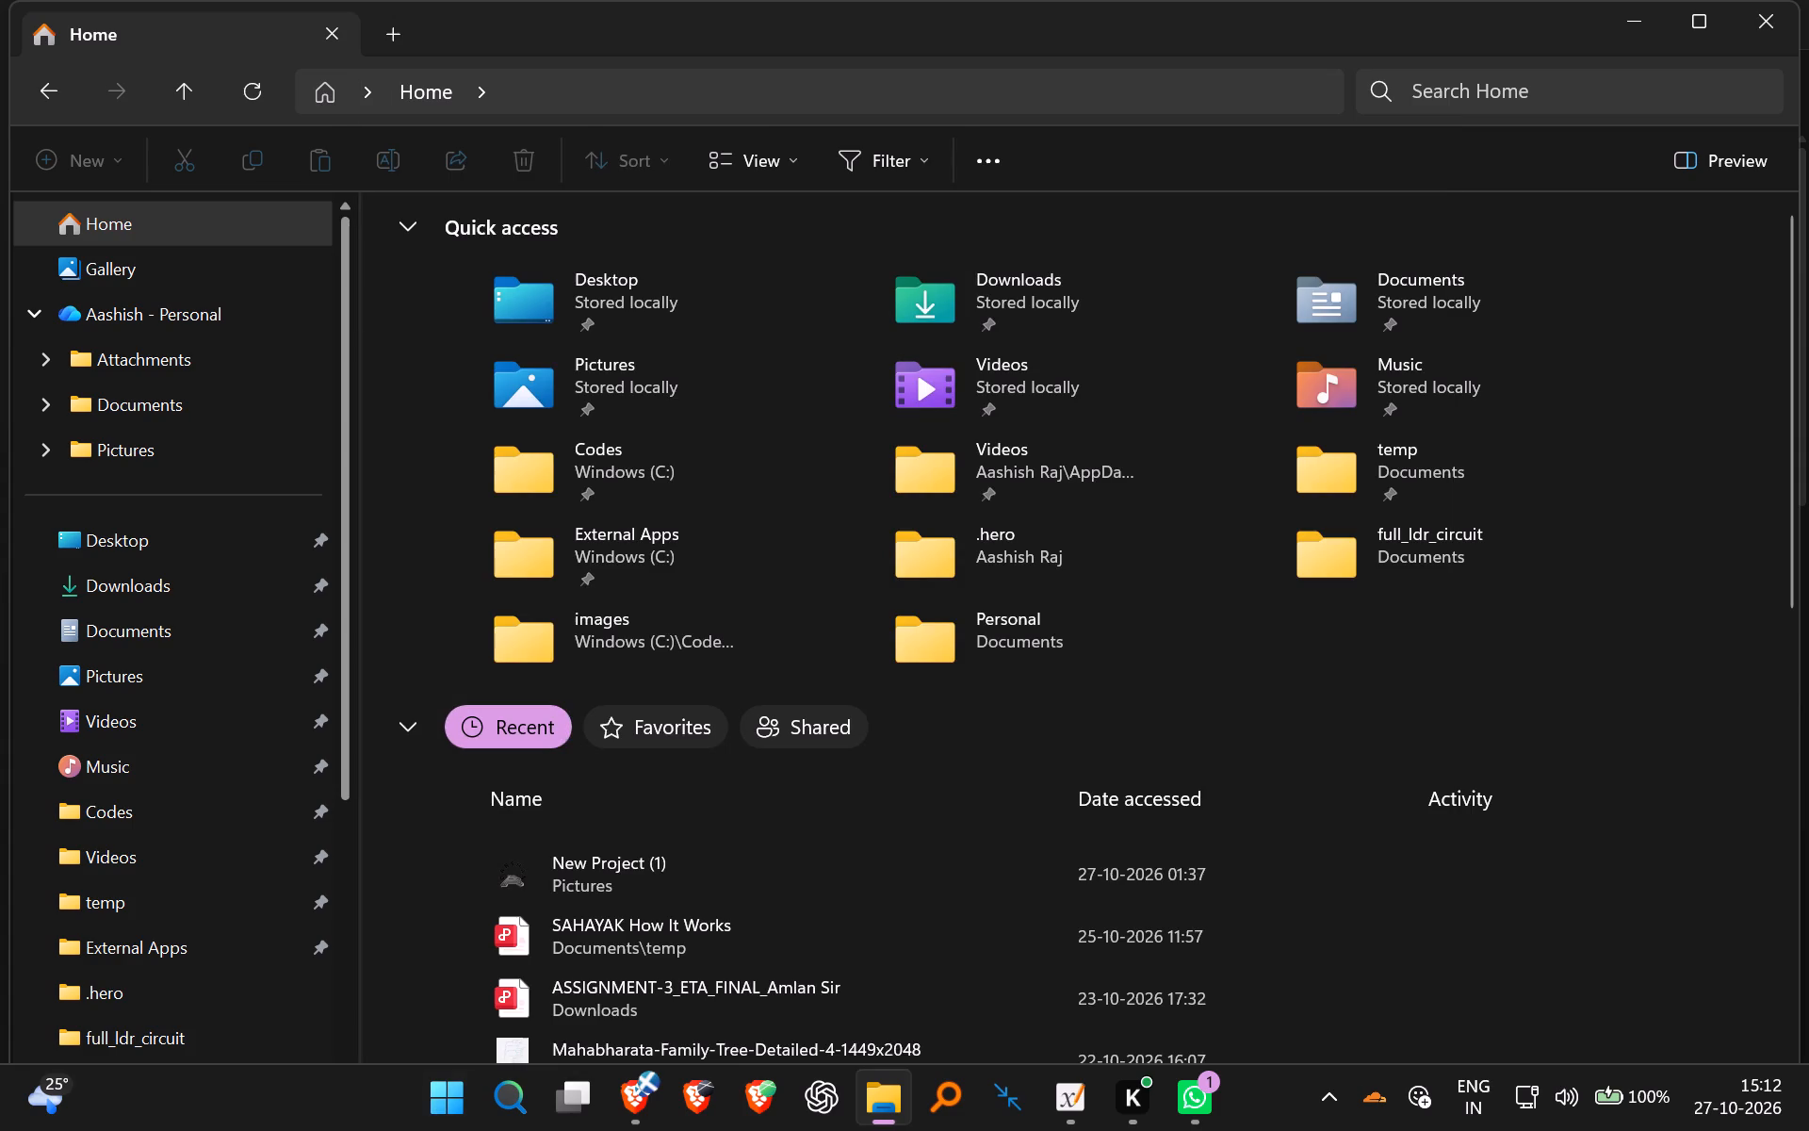
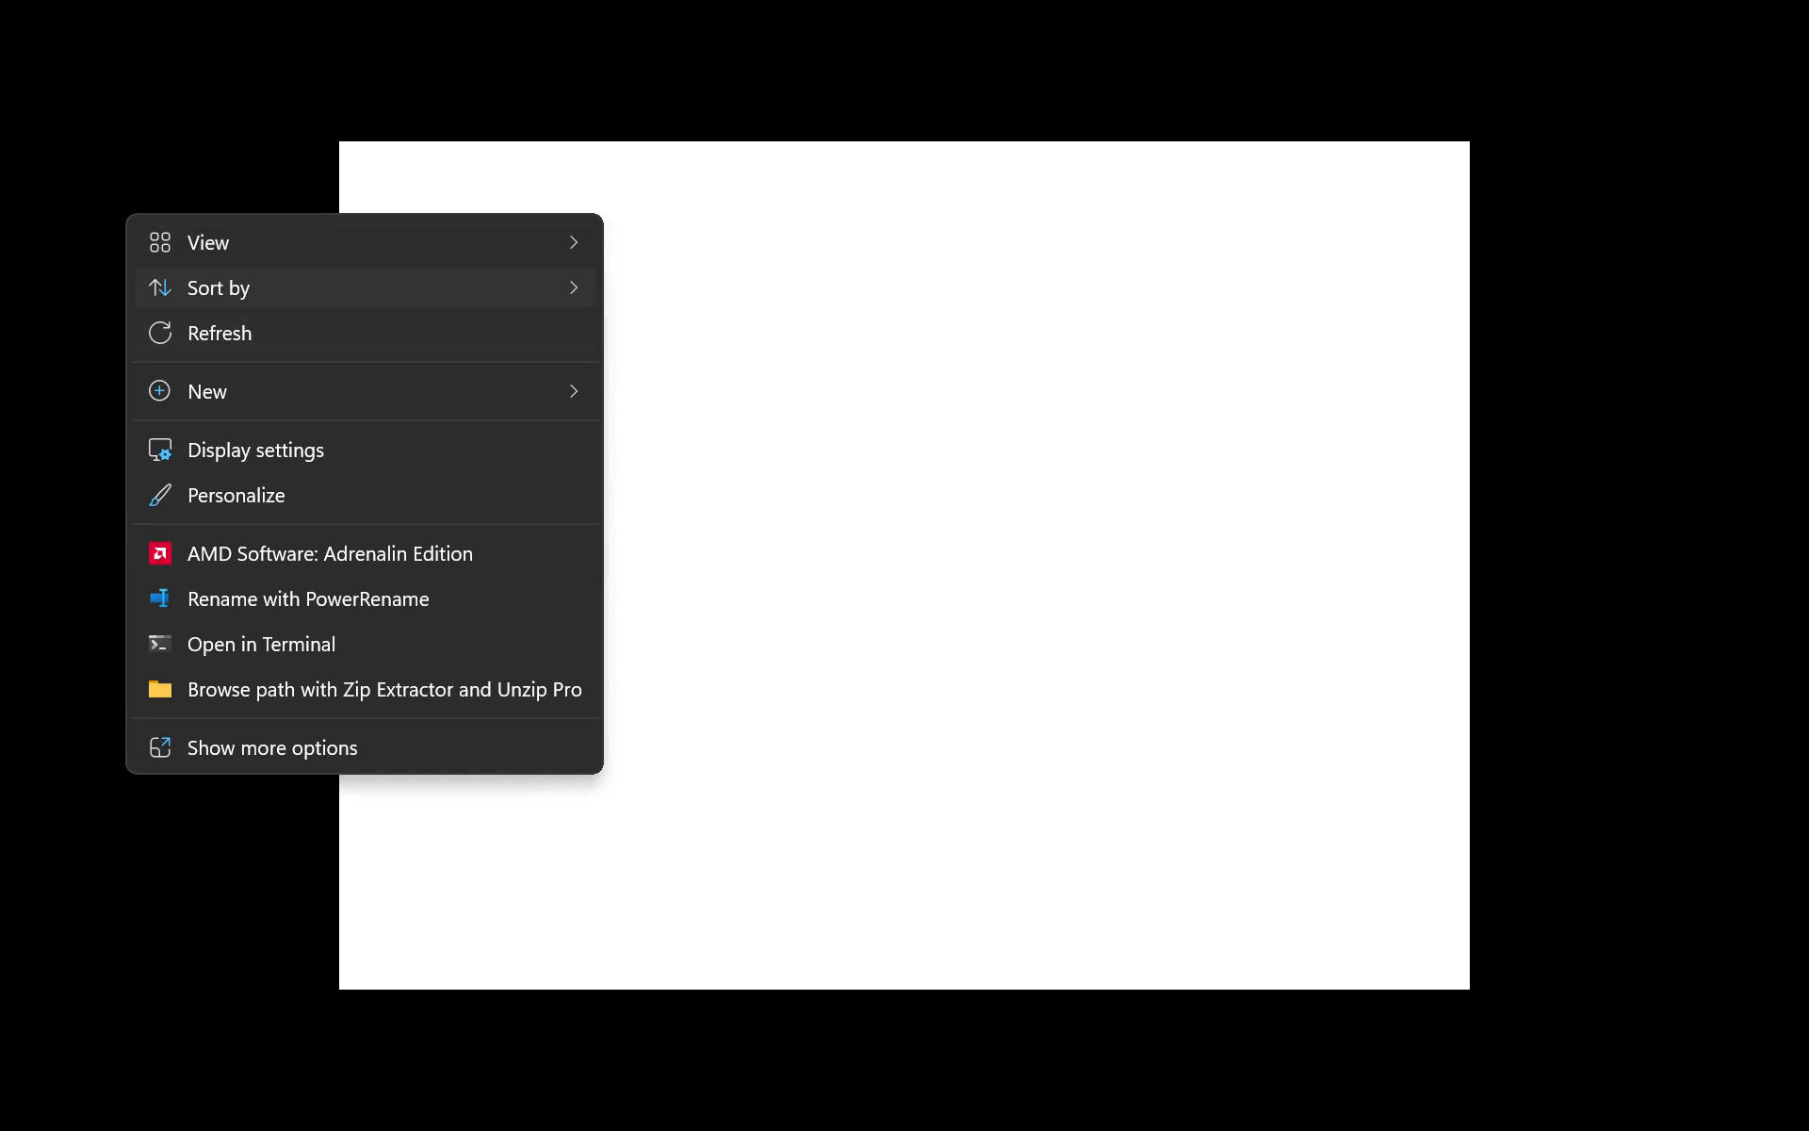
# Turn on the display of desktop icons.
pyautogui.click(544, 246)
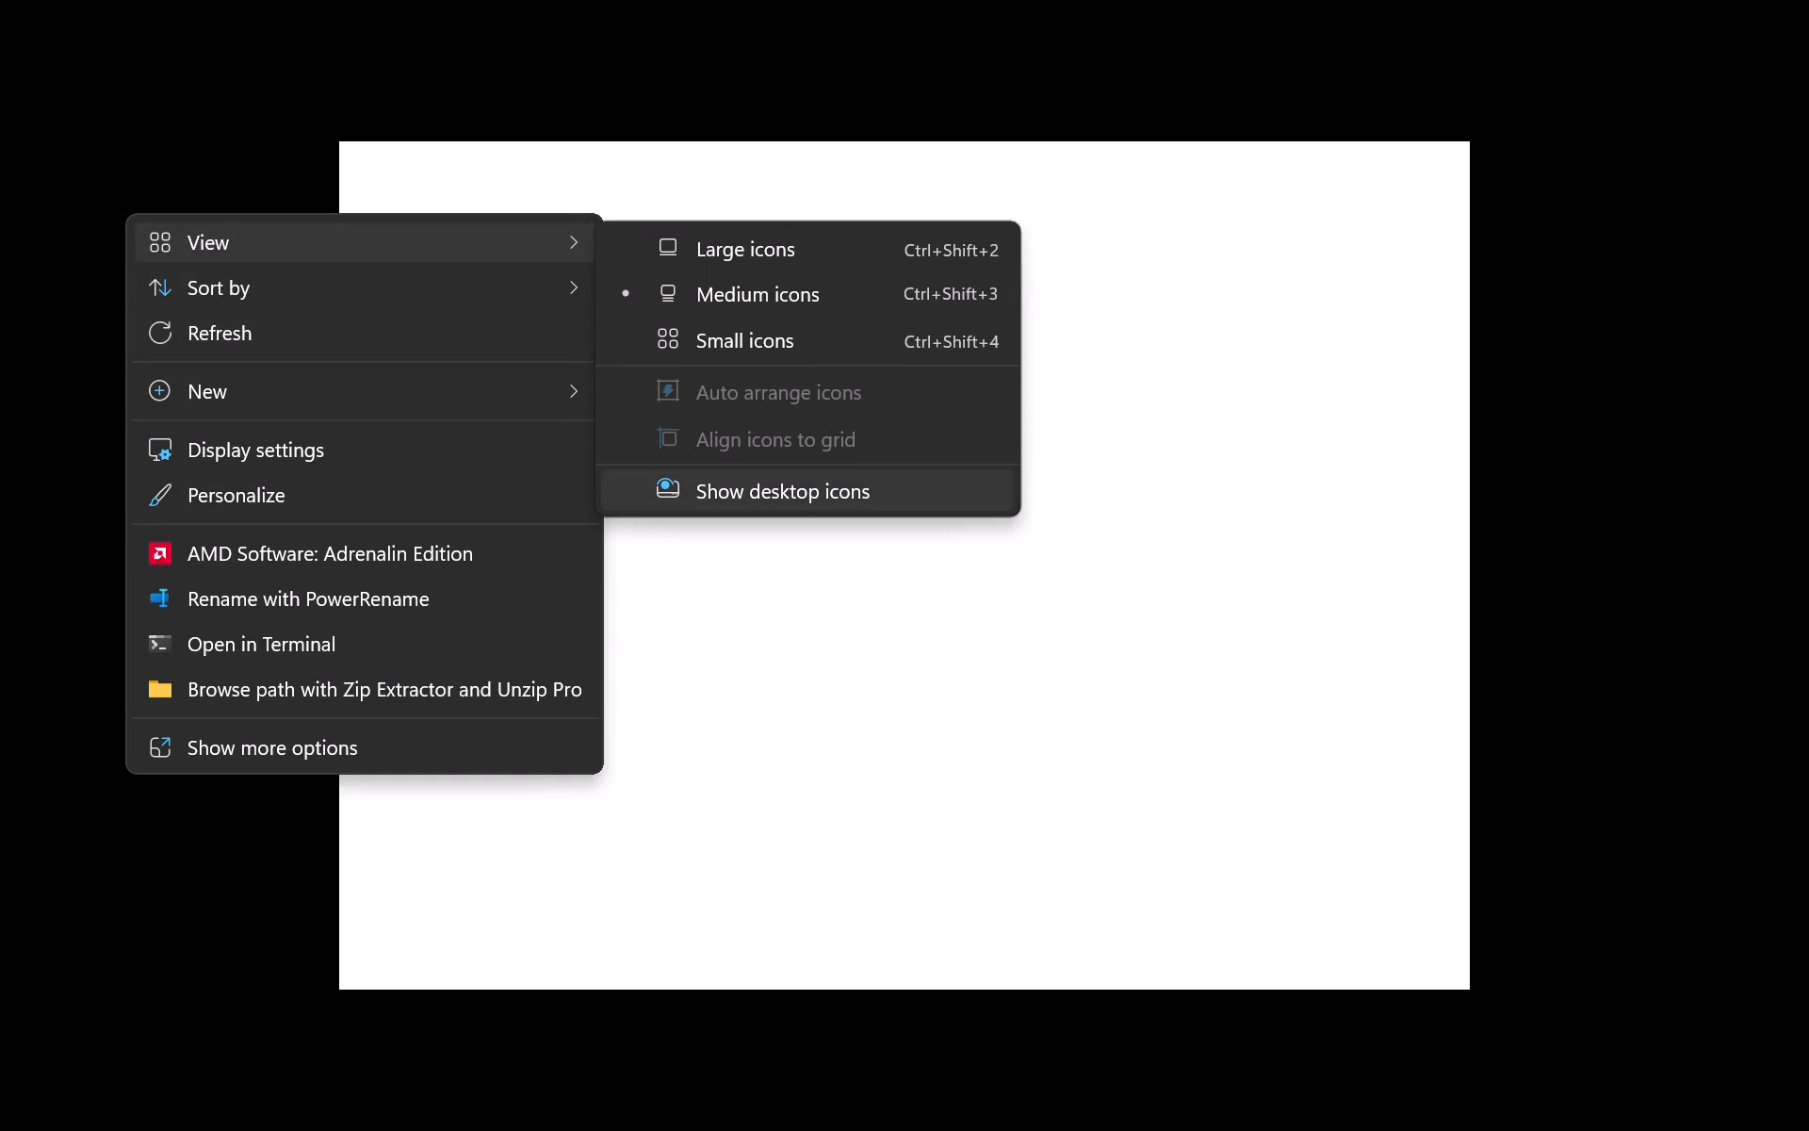
pyautogui.click(760, 480)
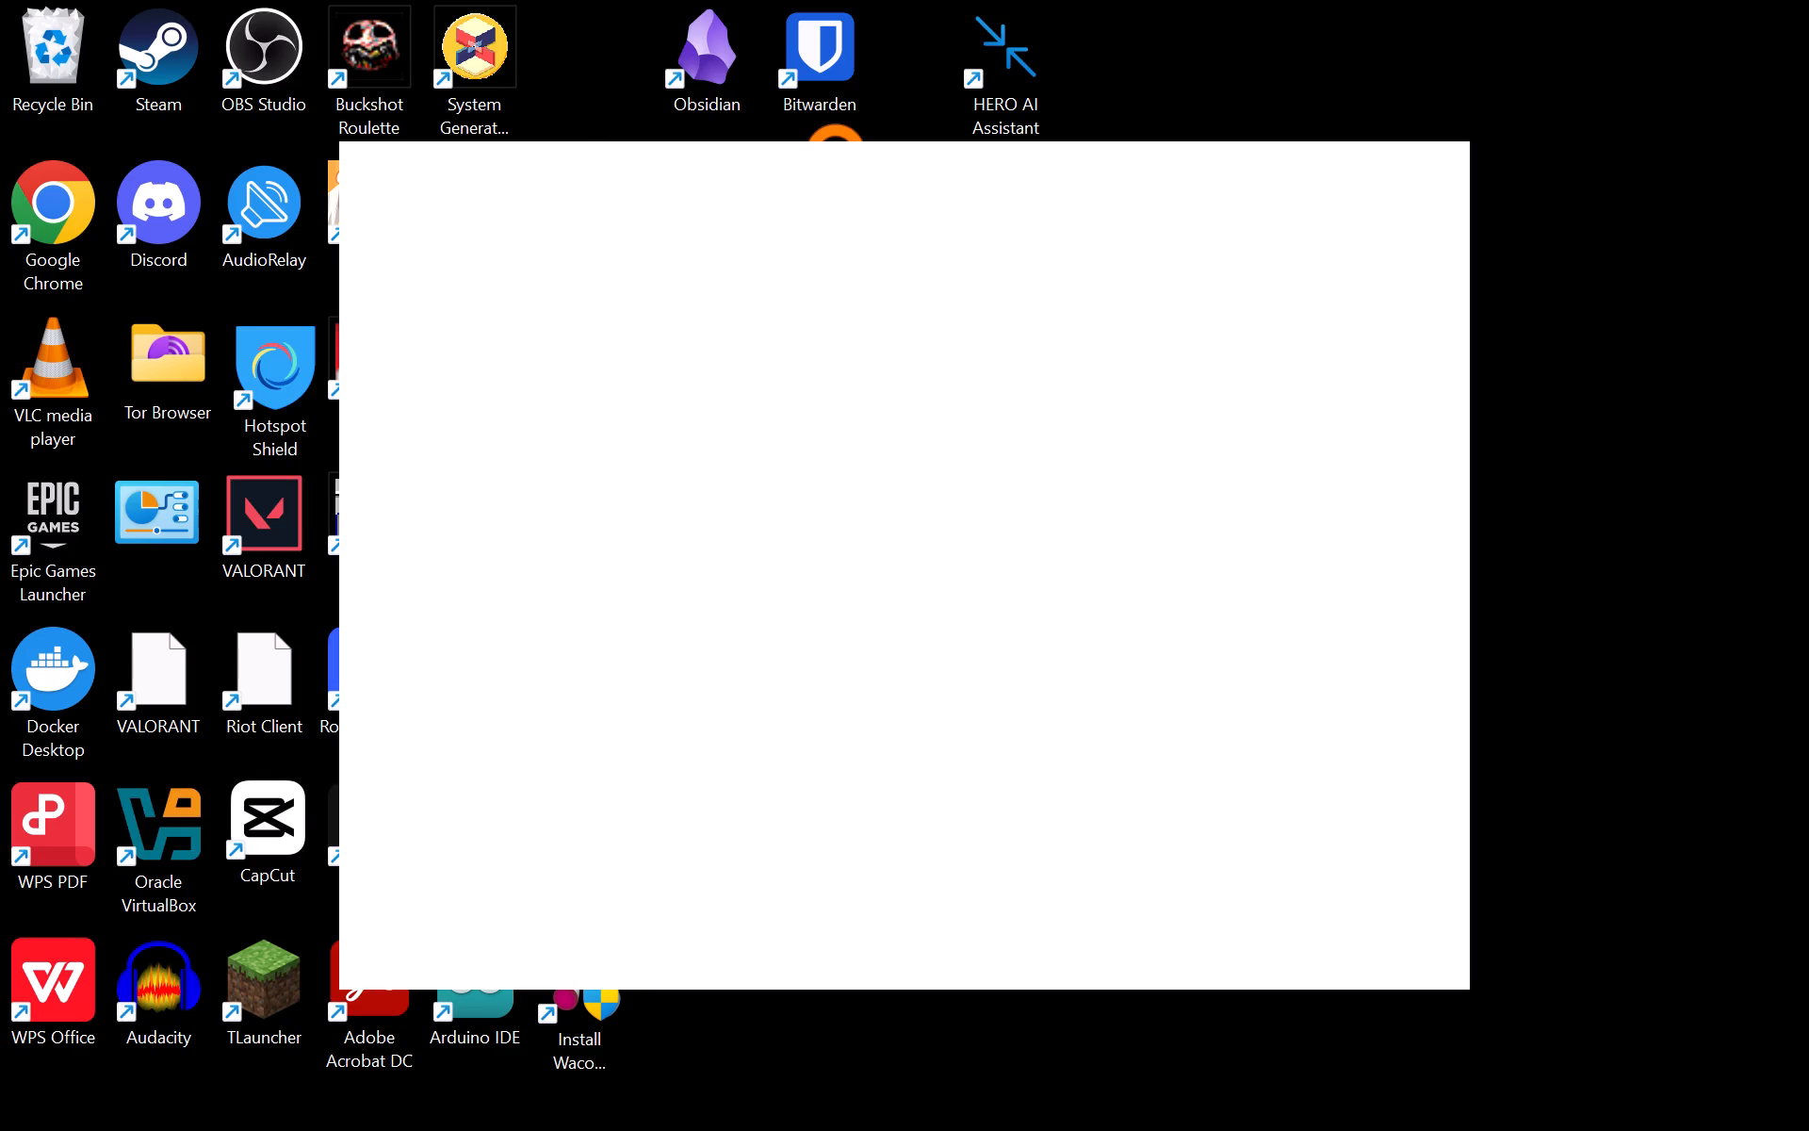
# Open the Recycle Bin, look through the whole list of deleted files and folders, and minimise its window.
pyautogui.doubleClick(34, 65)
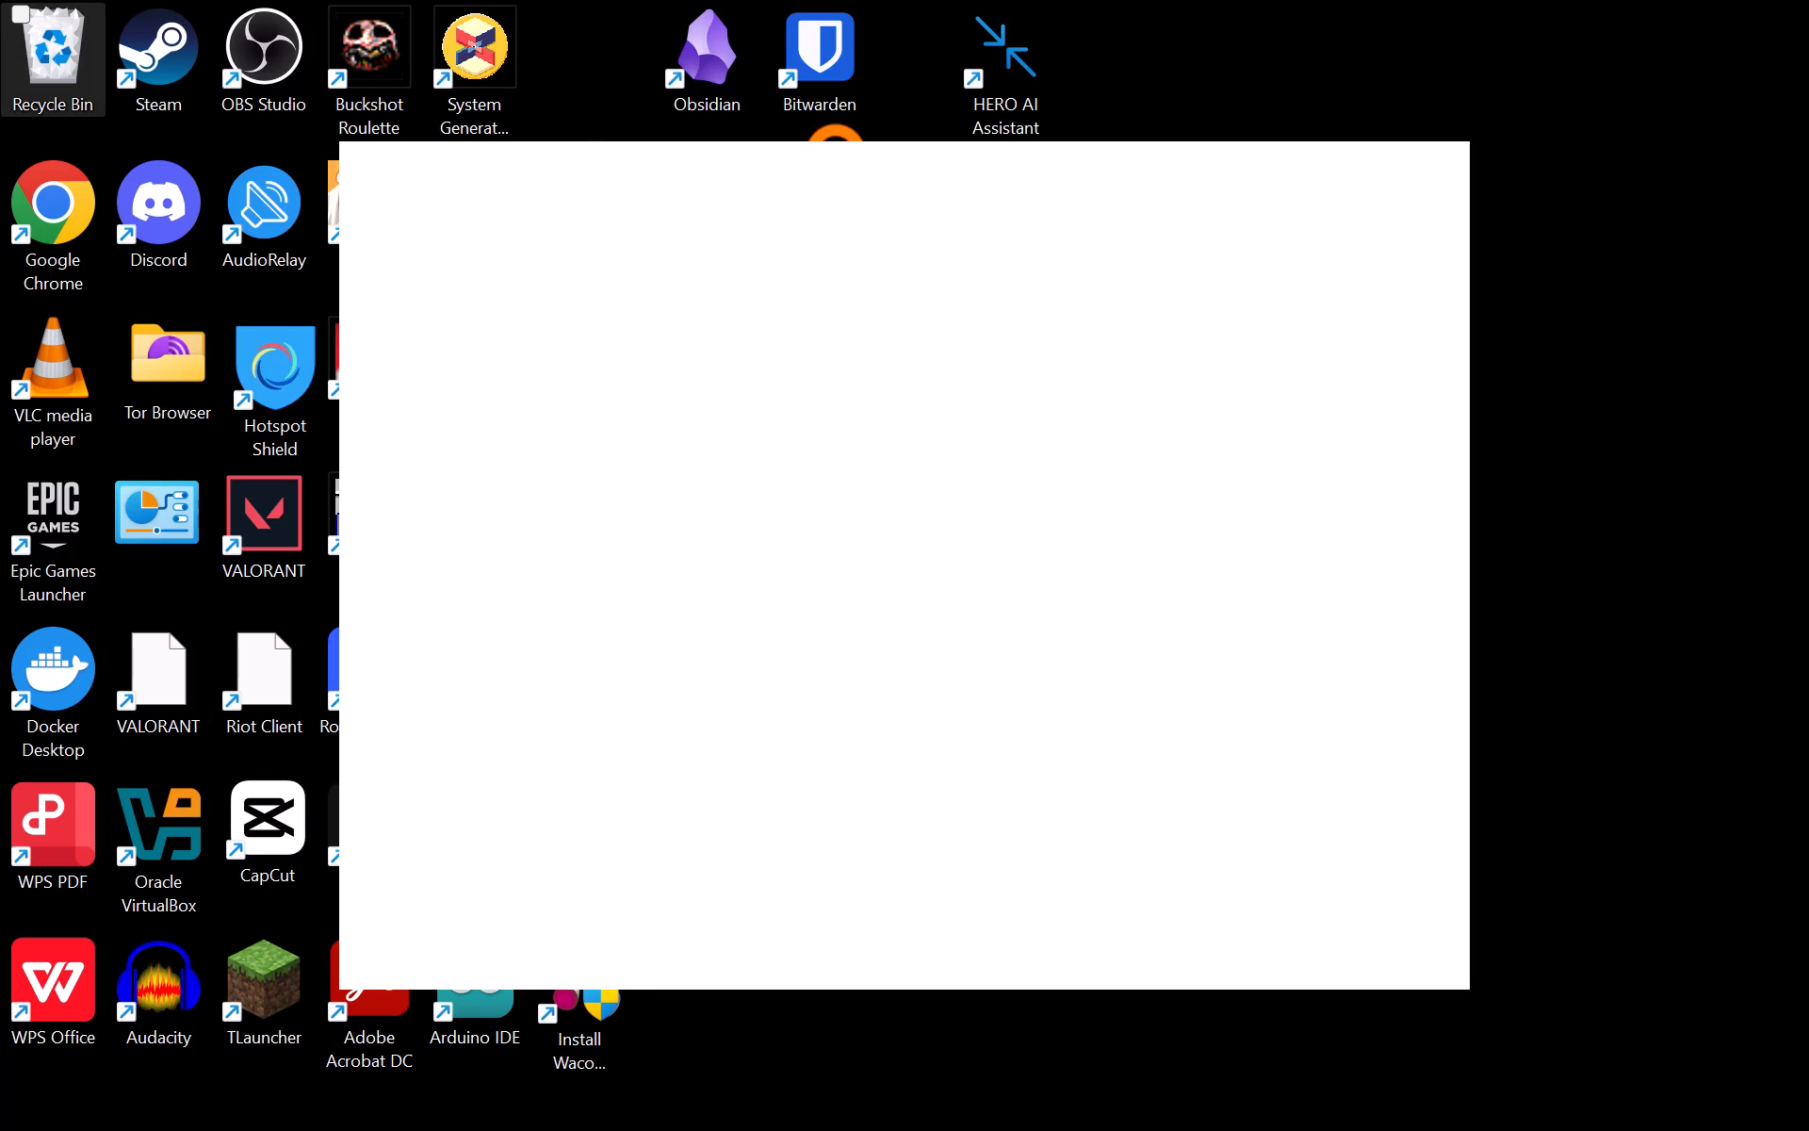
pyautogui.scroll(-5, 654, 619)
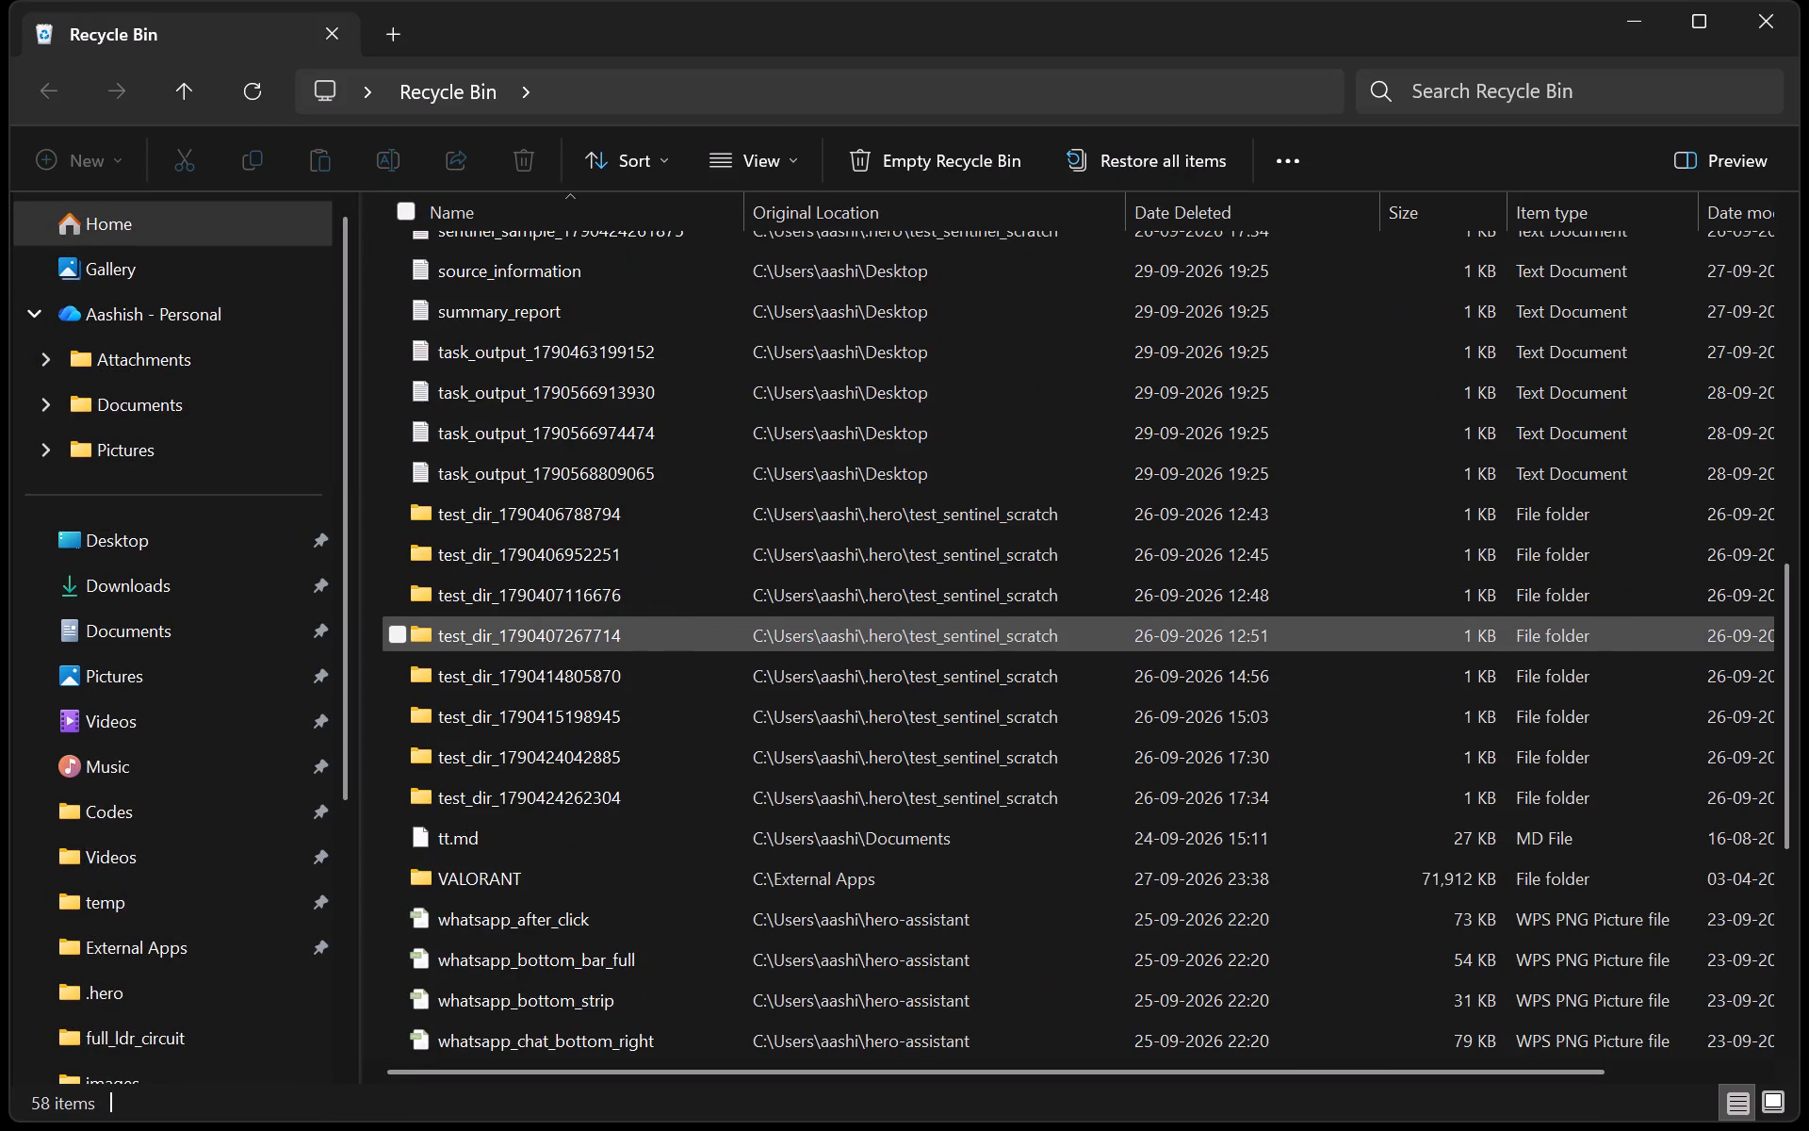
pyautogui.scroll(-11, 677, 625)
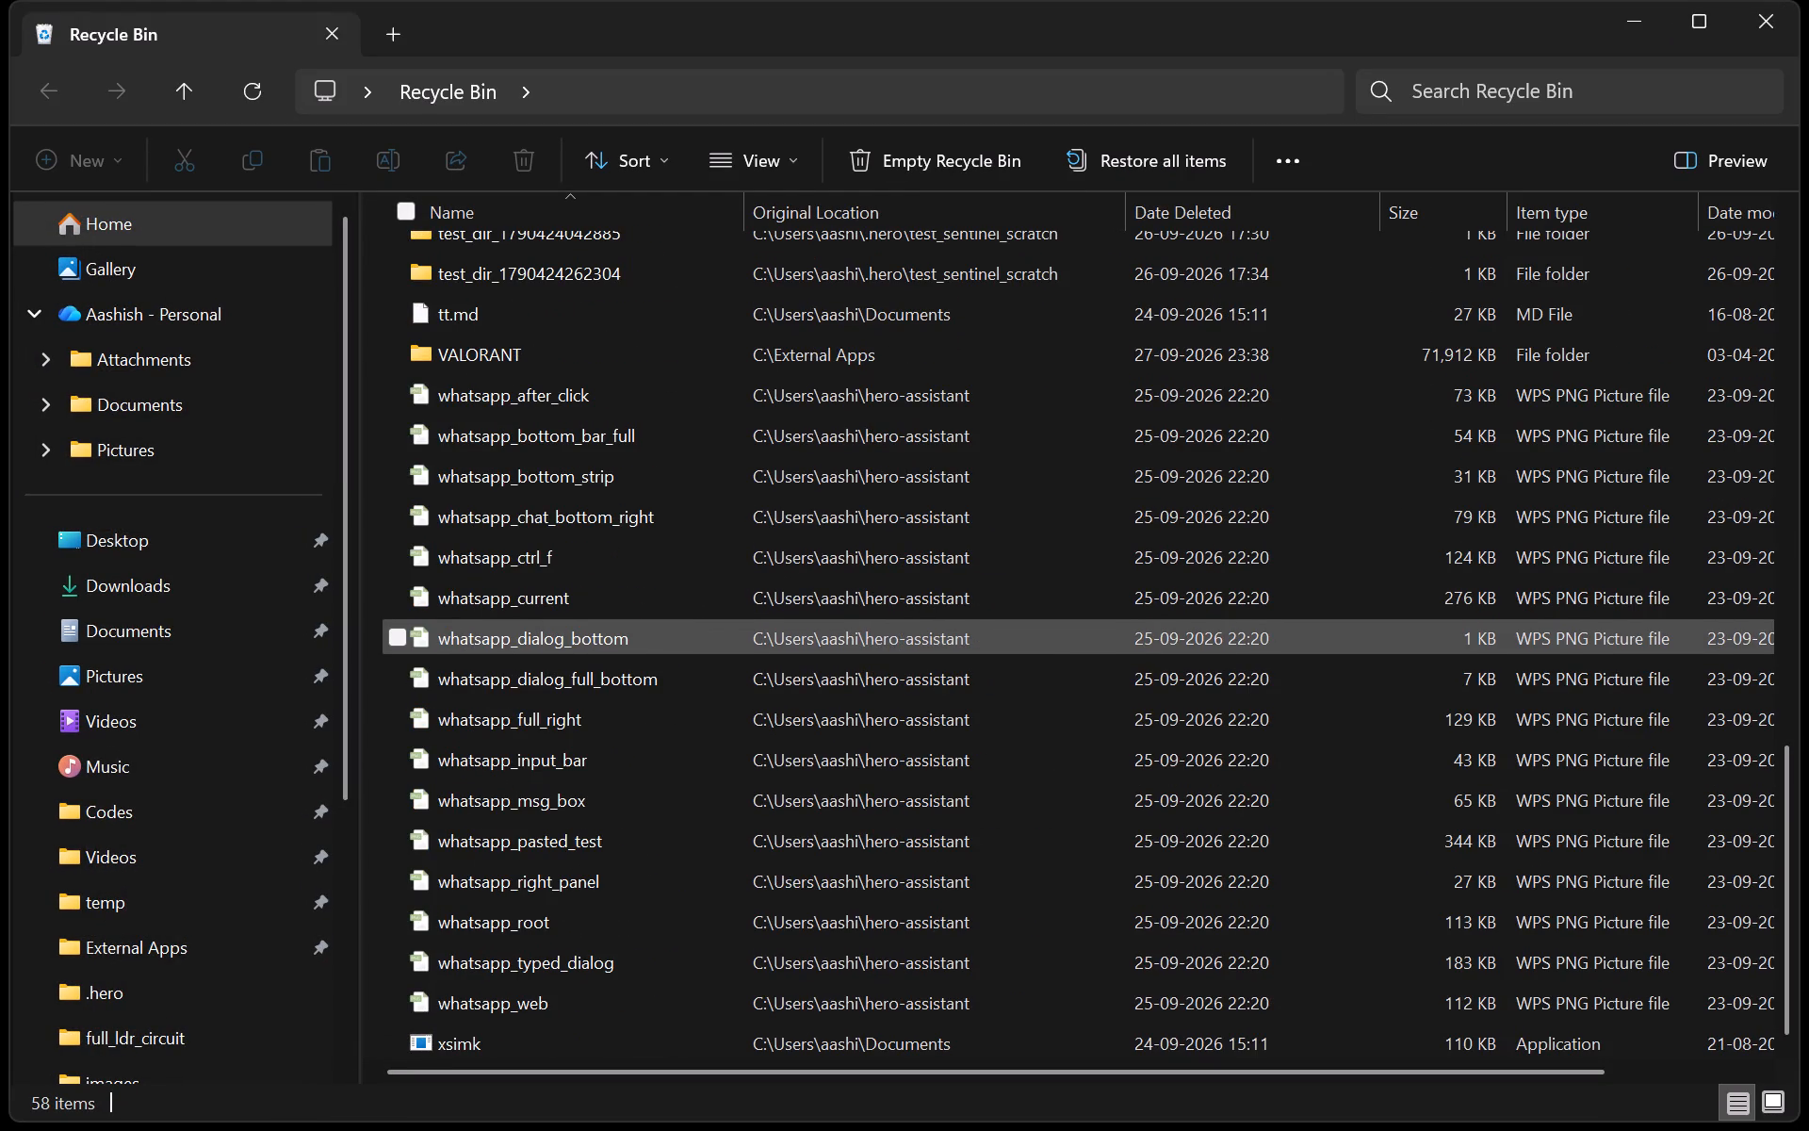
pyautogui.scroll(3, 701, 625)
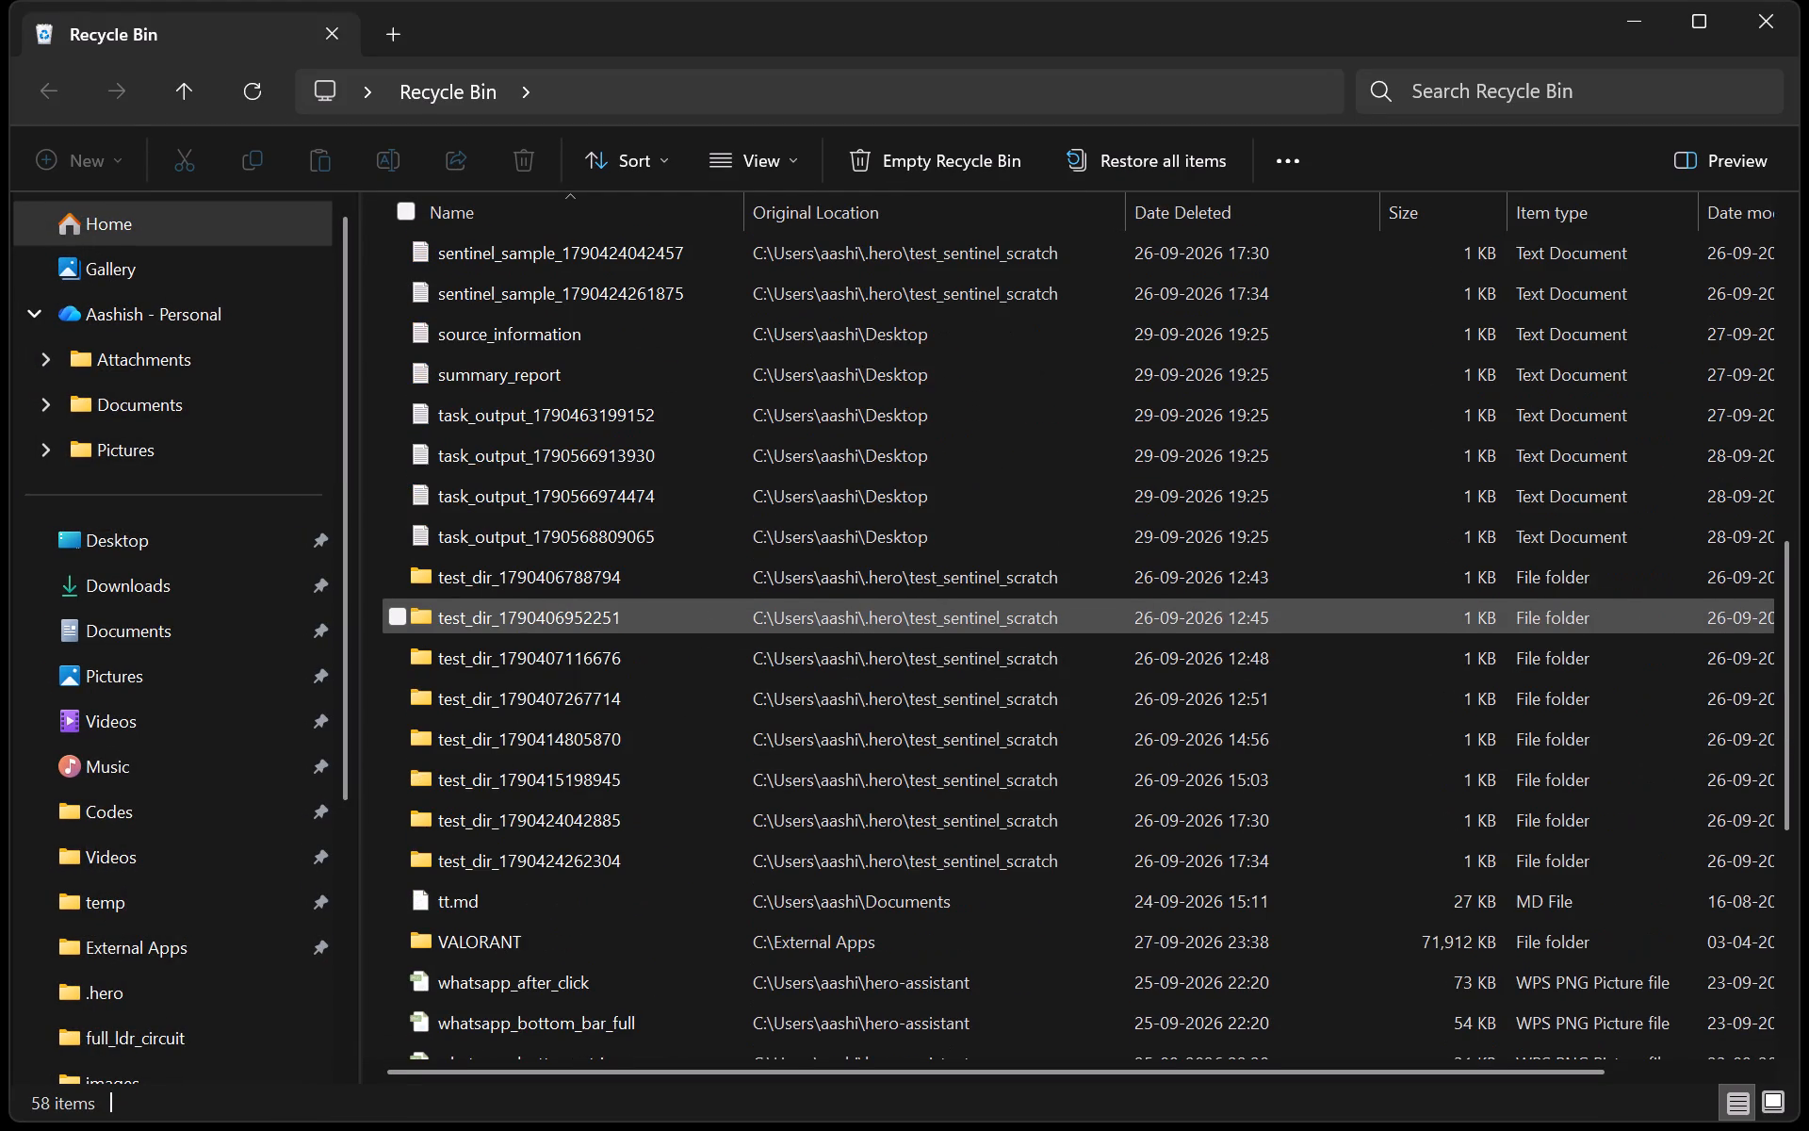
pyautogui.scroll(2, 692, 623)
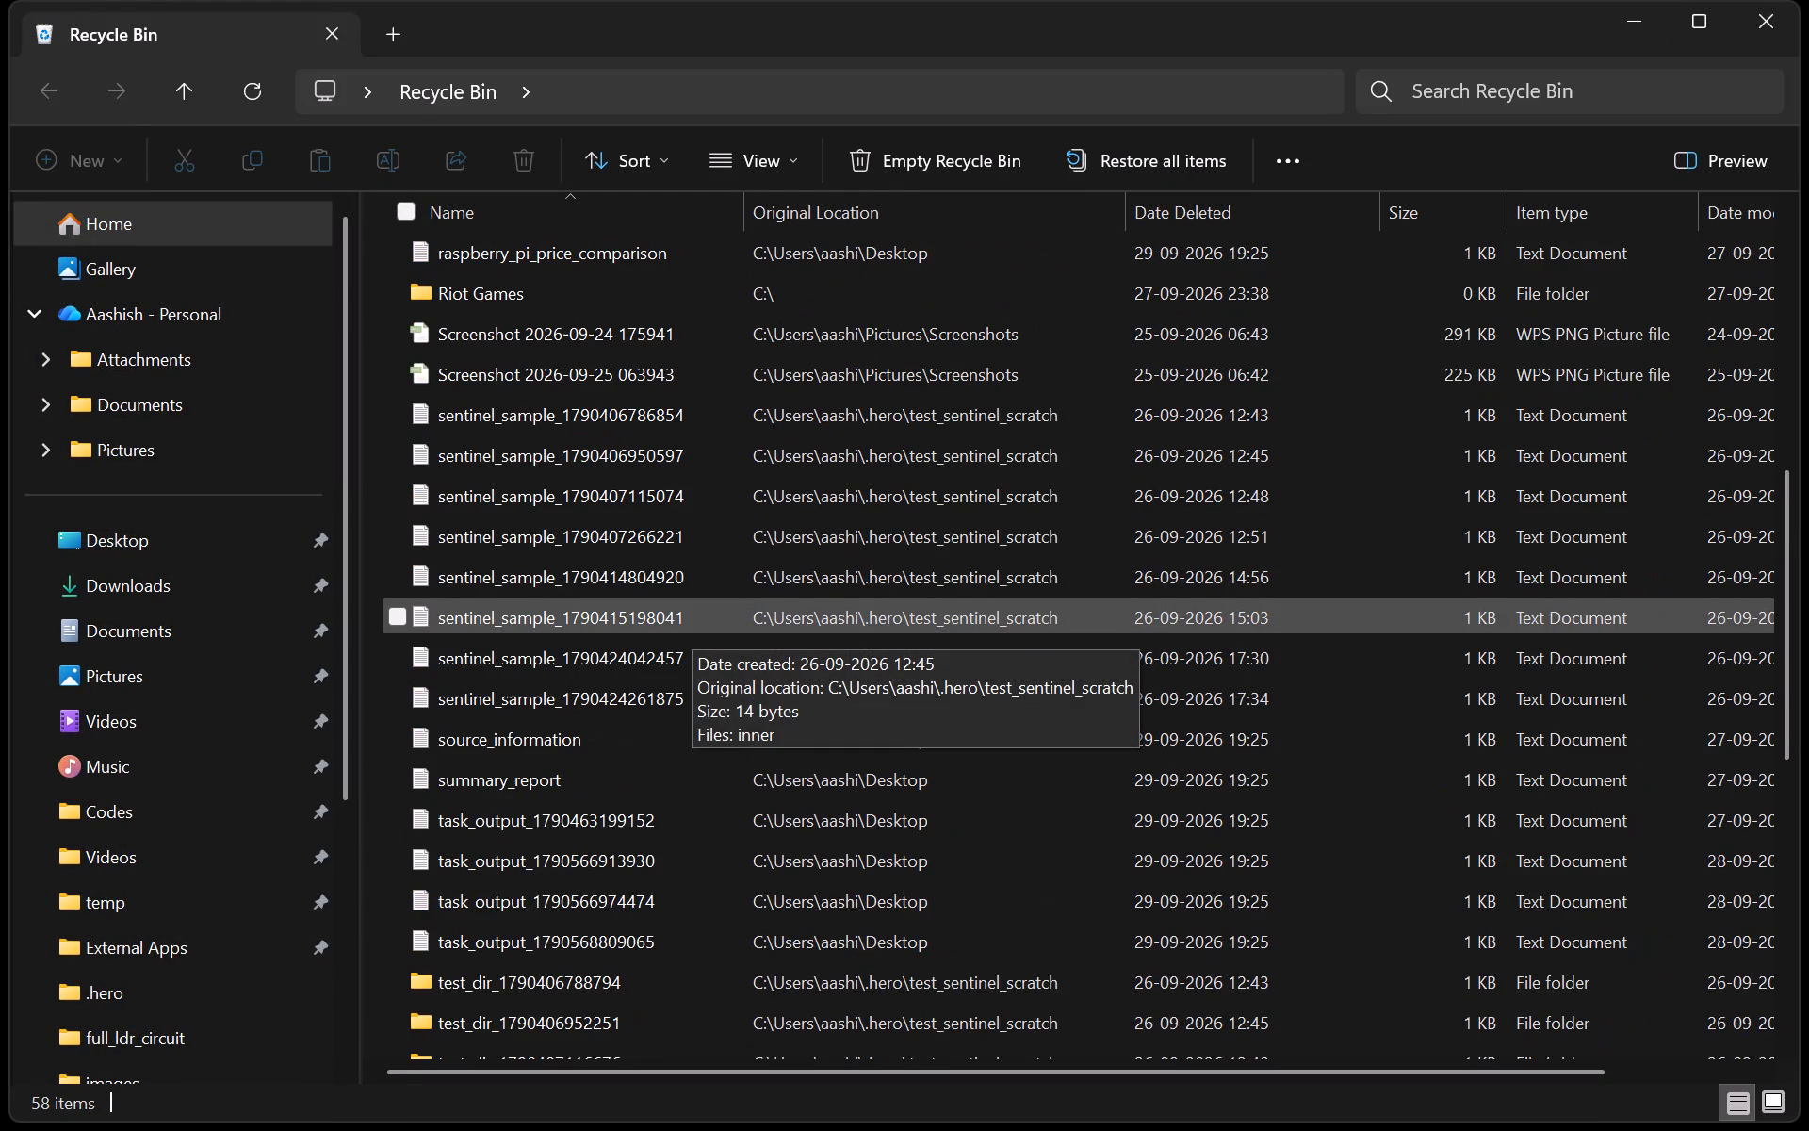
pyautogui.scroll(6, 692, 623)
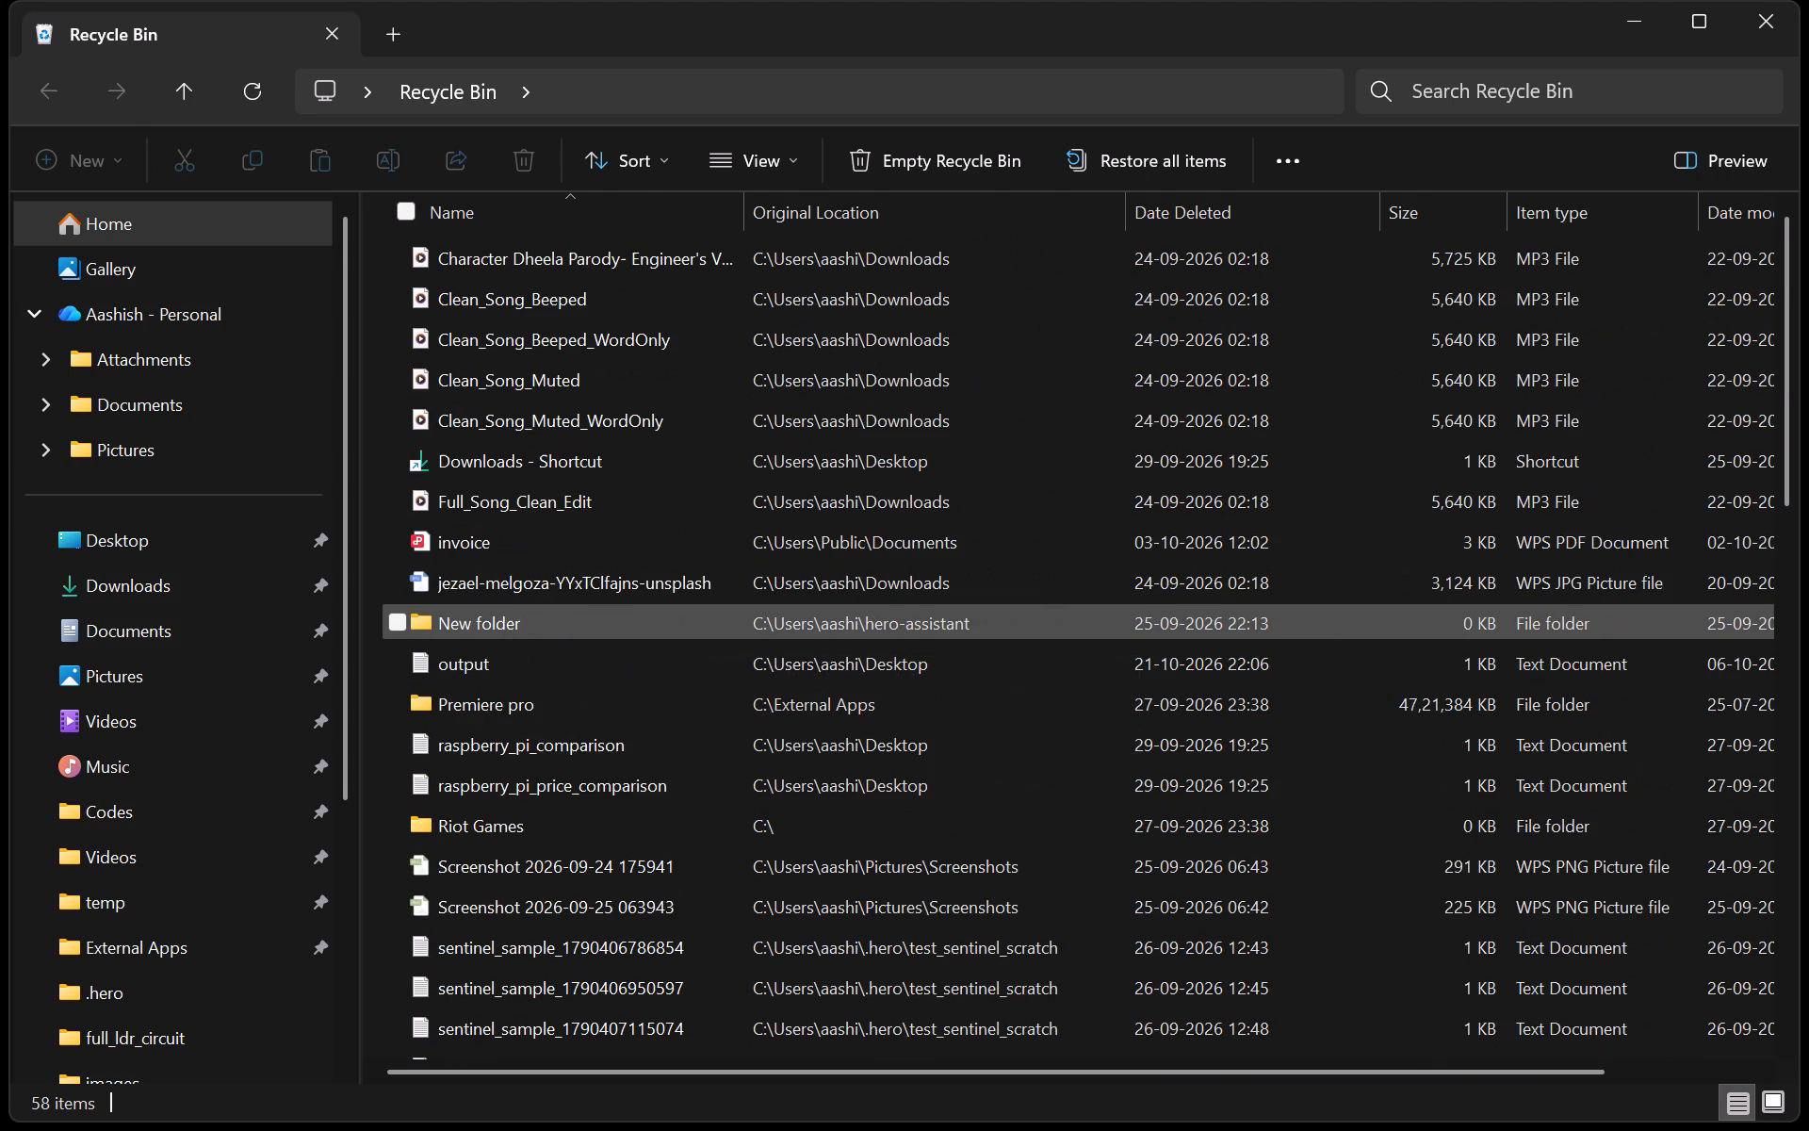
pyautogui.scroll(-1, 572, 569)
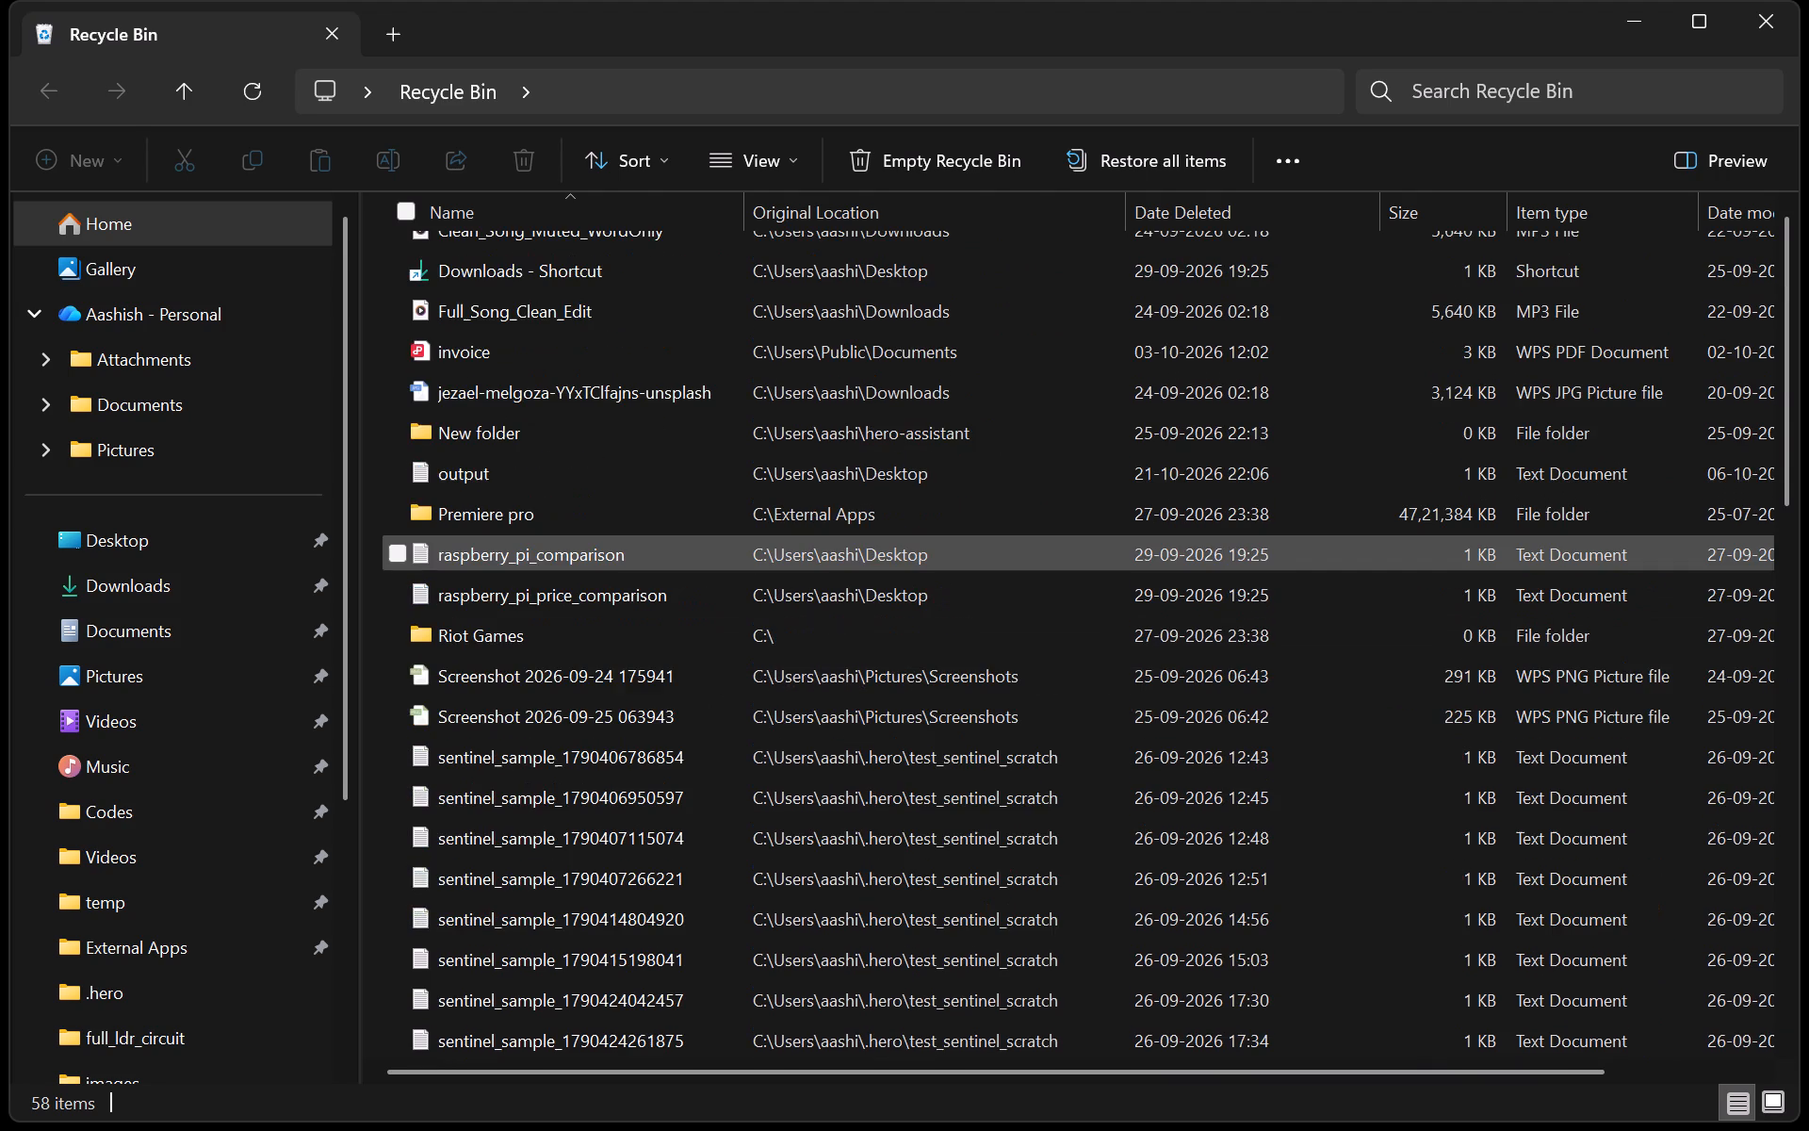
pyautogui.scroll(-2, 572, 569)
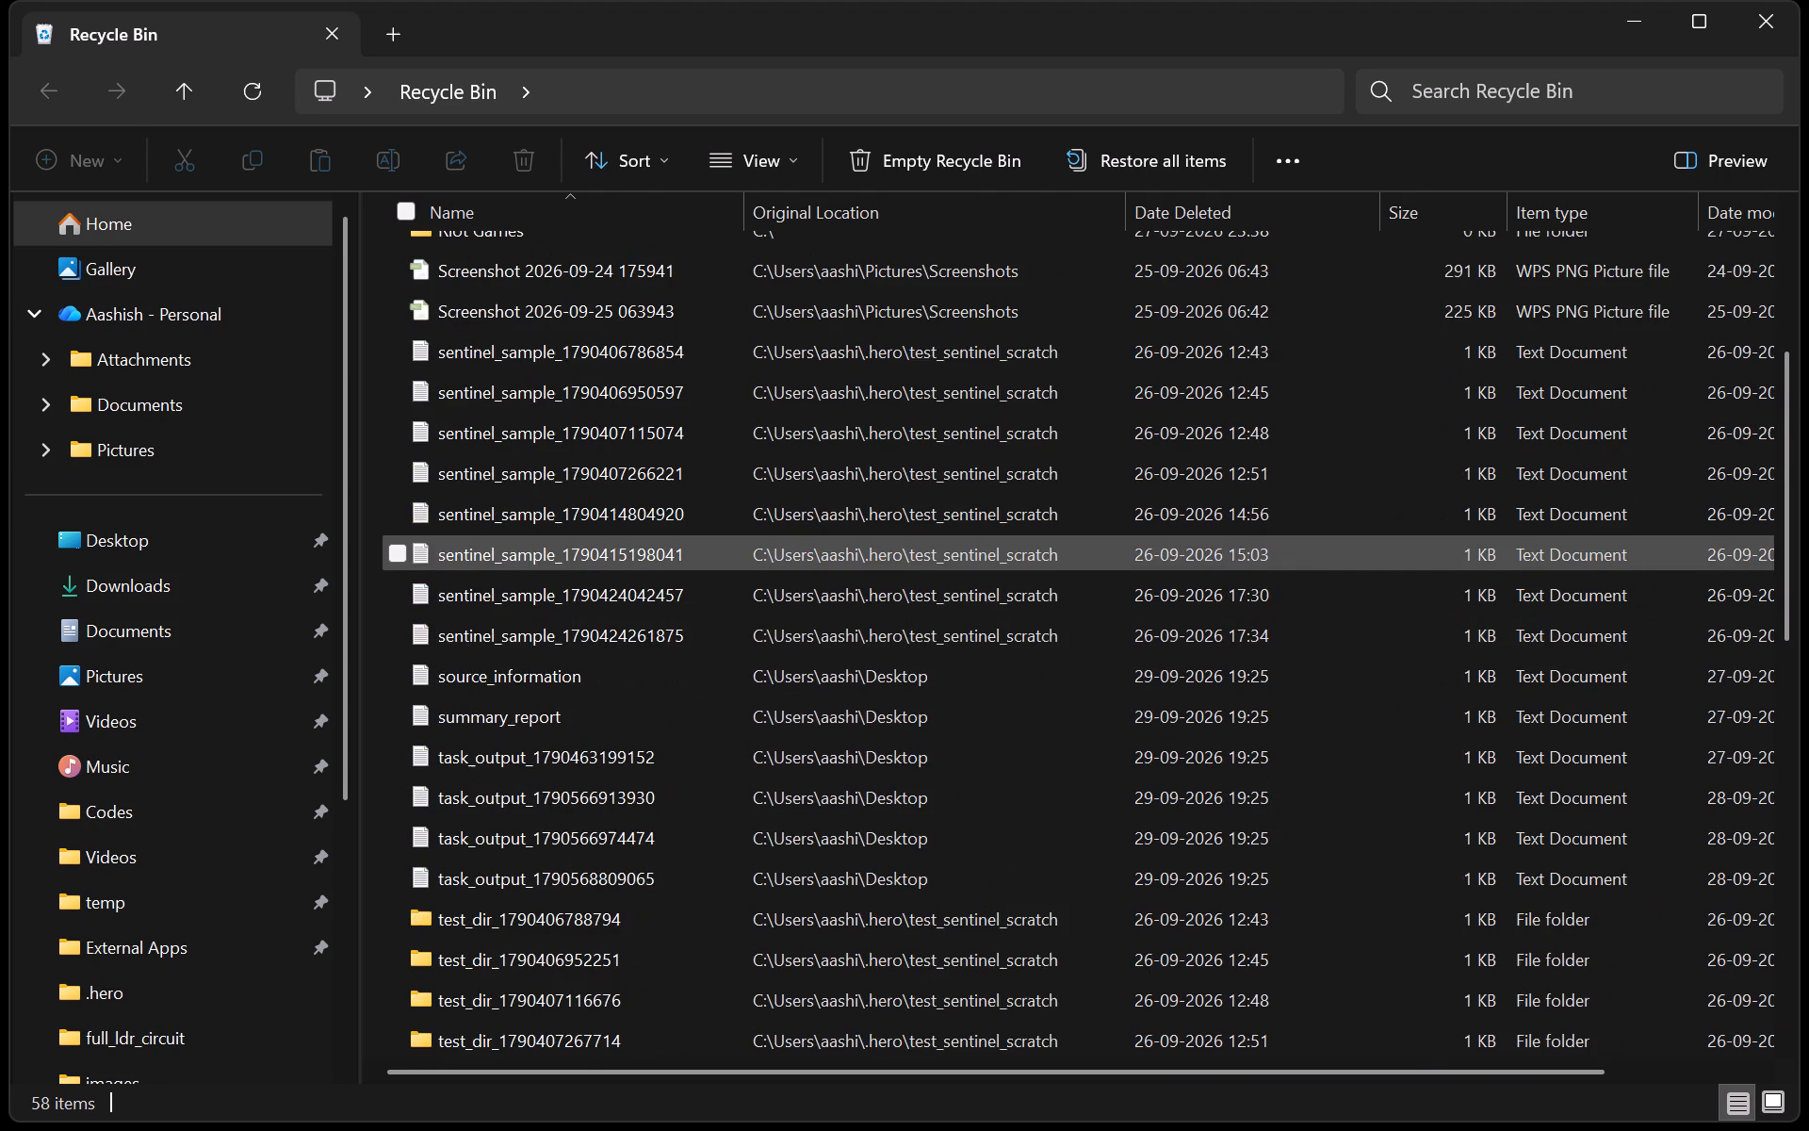
pyautogui.scroll(-4, 572, 569)
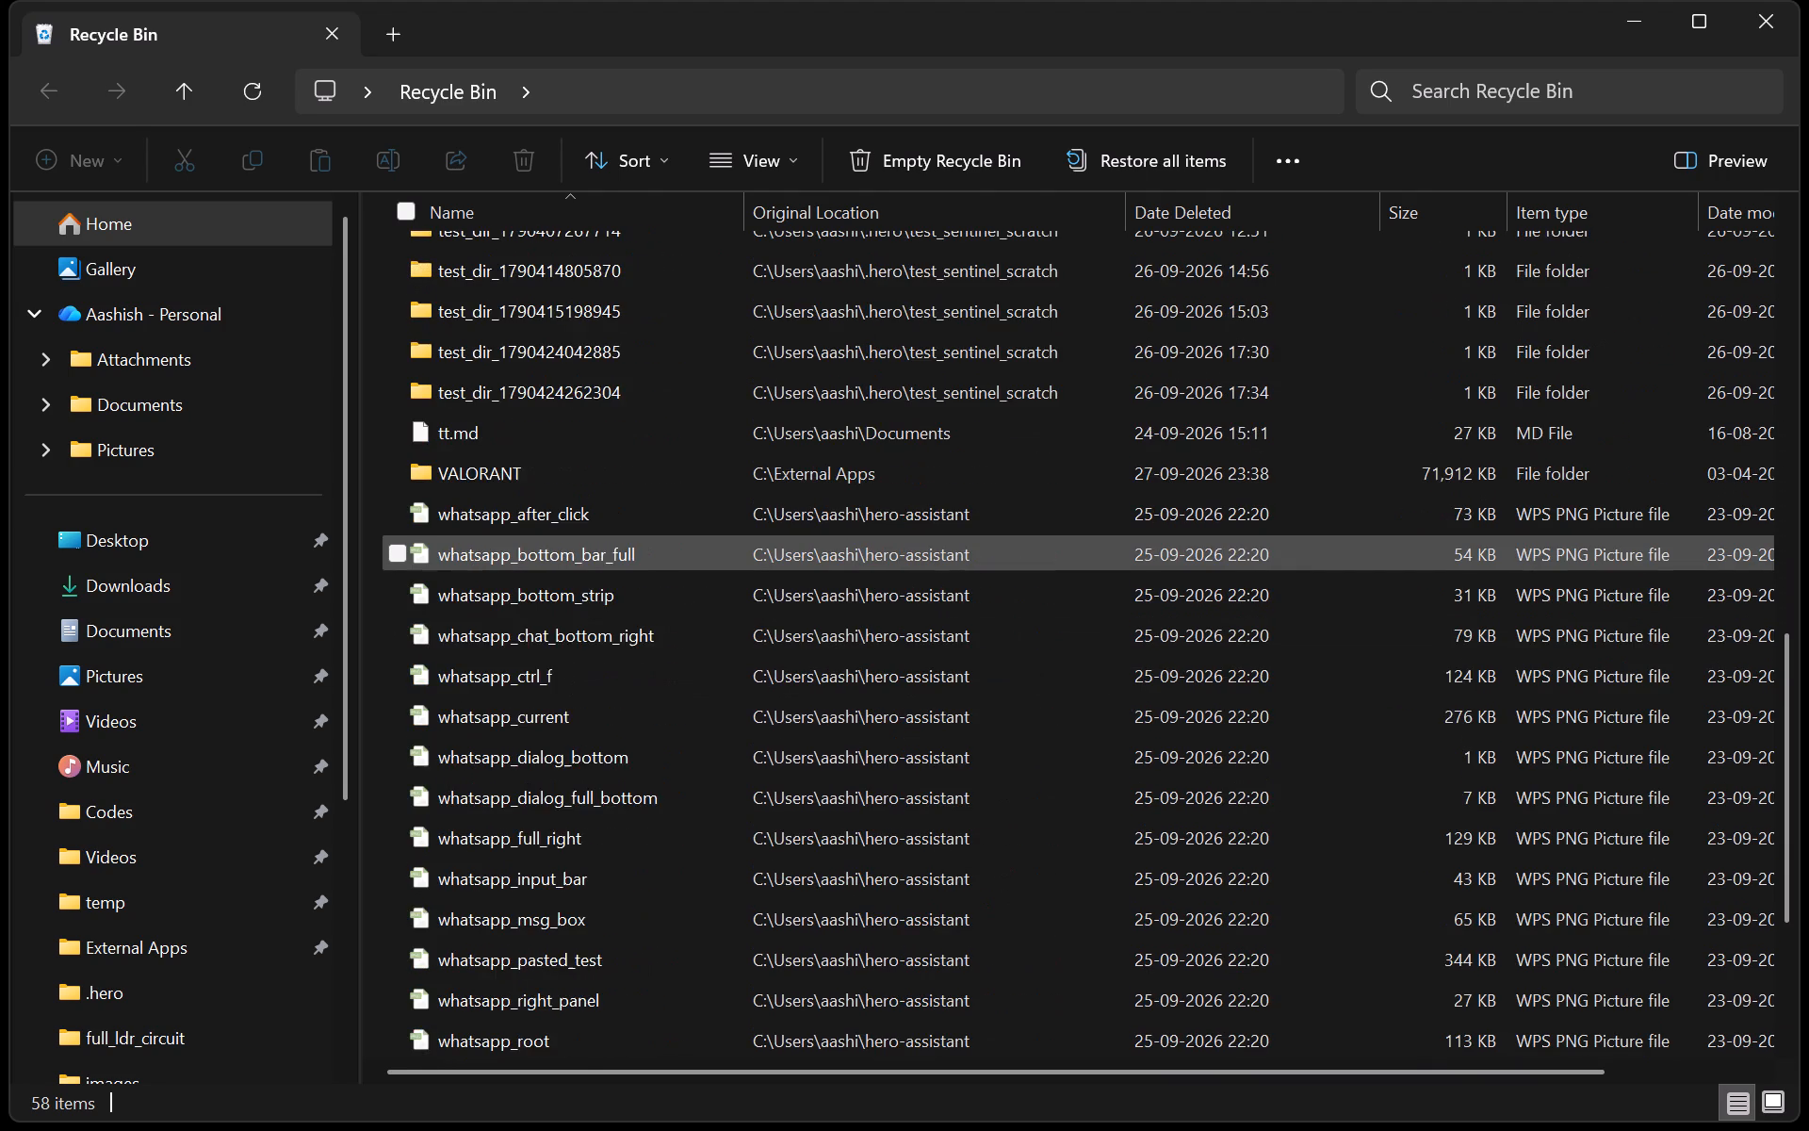
pyautogui.scroll(-3, 572, 569)
pyautogui.scroll(5, 623, 703)
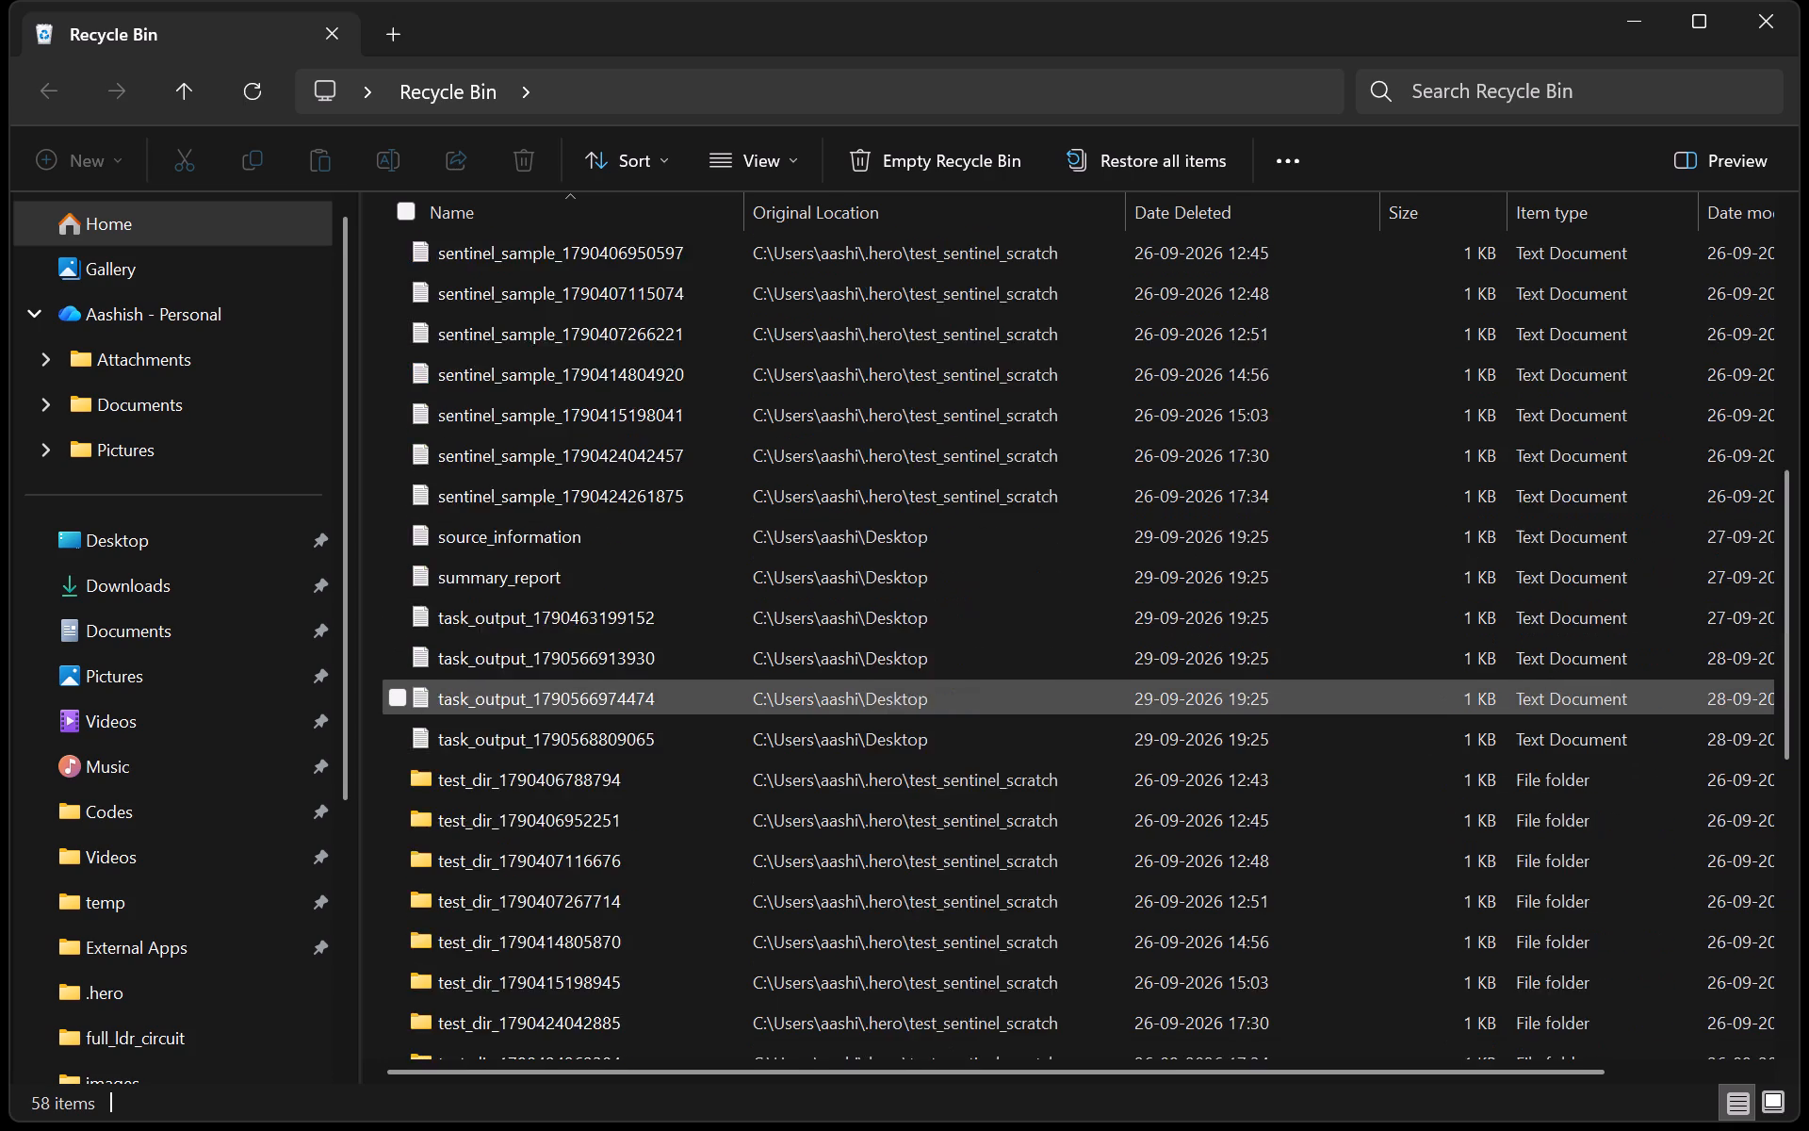
pyautogui.scroll(7, 623, 703)
pyautogui.scroll(-15, 623, 703)
pyautogui.scroll(4, 609, 703)
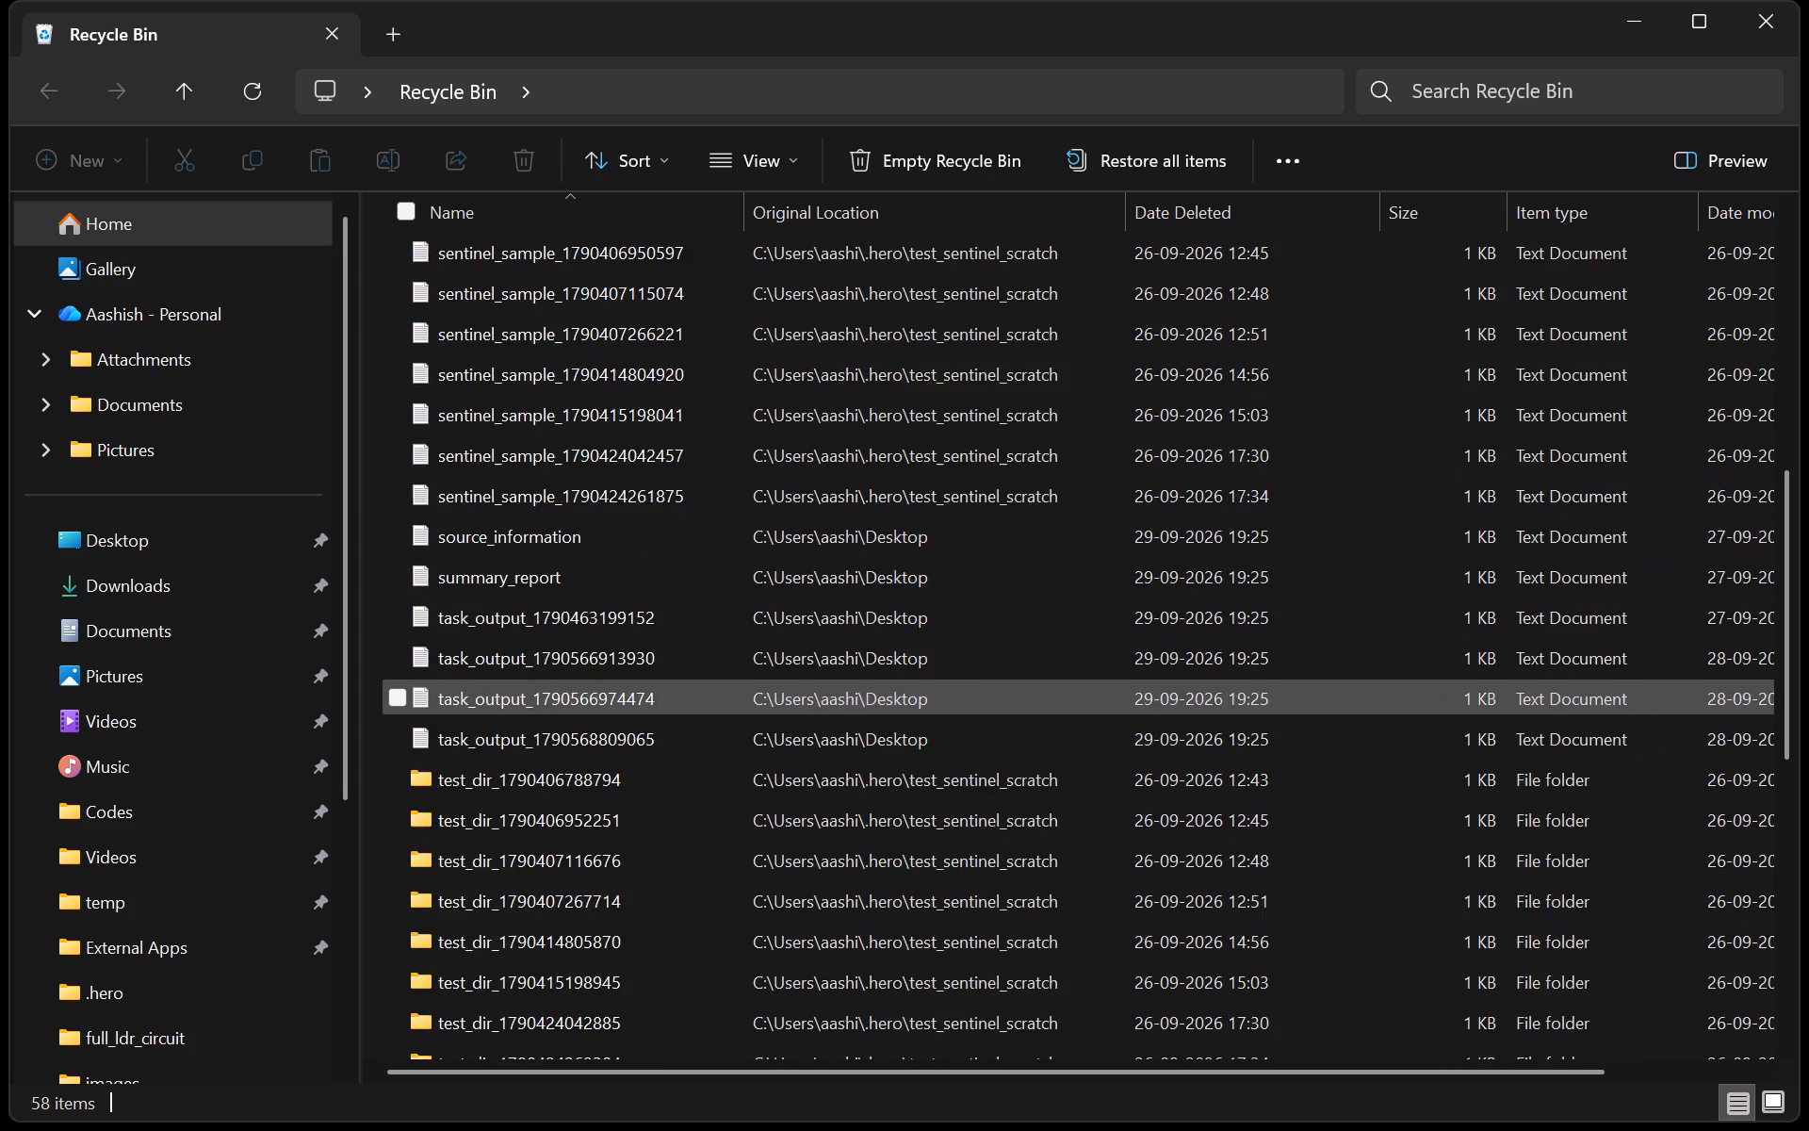
pyautogui.scroll(5, 609, 703)
pyautogui.scroll(-14, 606, 703)
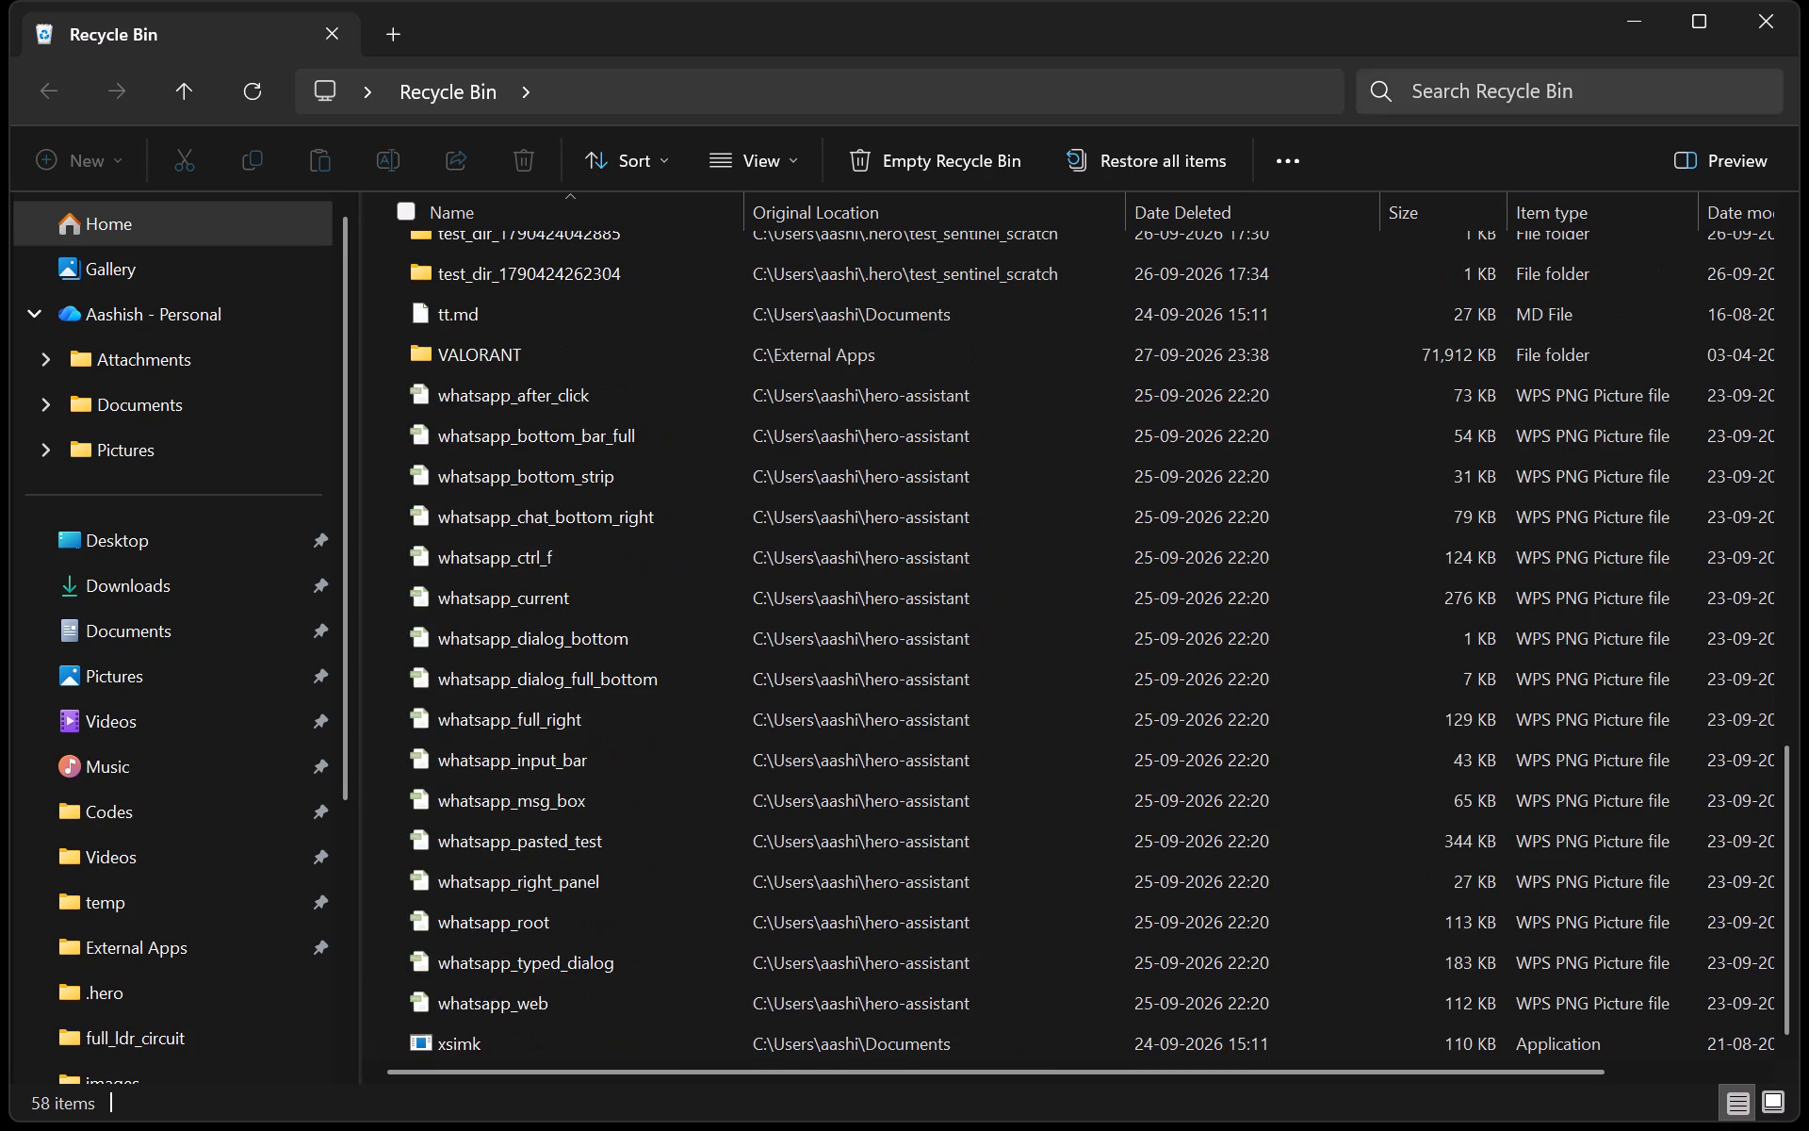
pyautogui.click(1632, 44)
pyautogui.click(1624, 5)
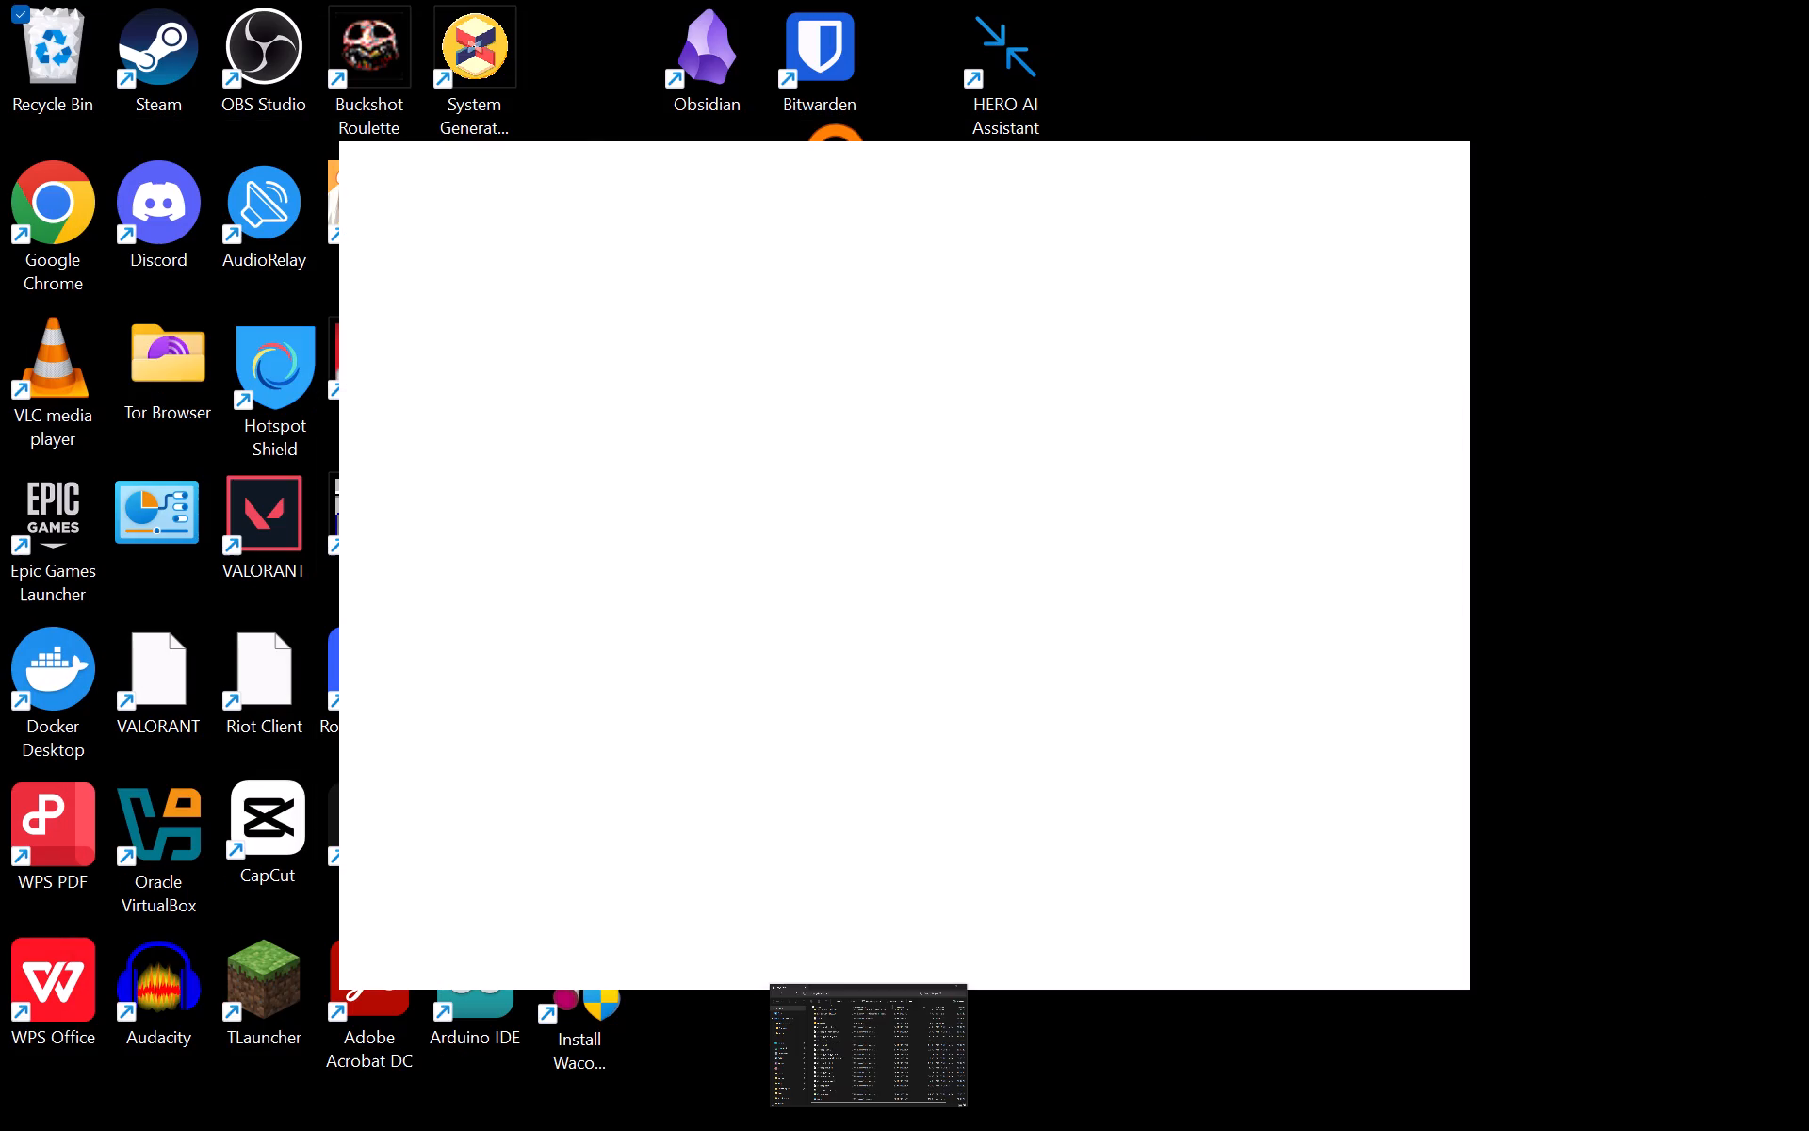
# Refresh the desktop.
pyautogui.click(1697, 127)
pyautogui.rightClick(1657, 168)
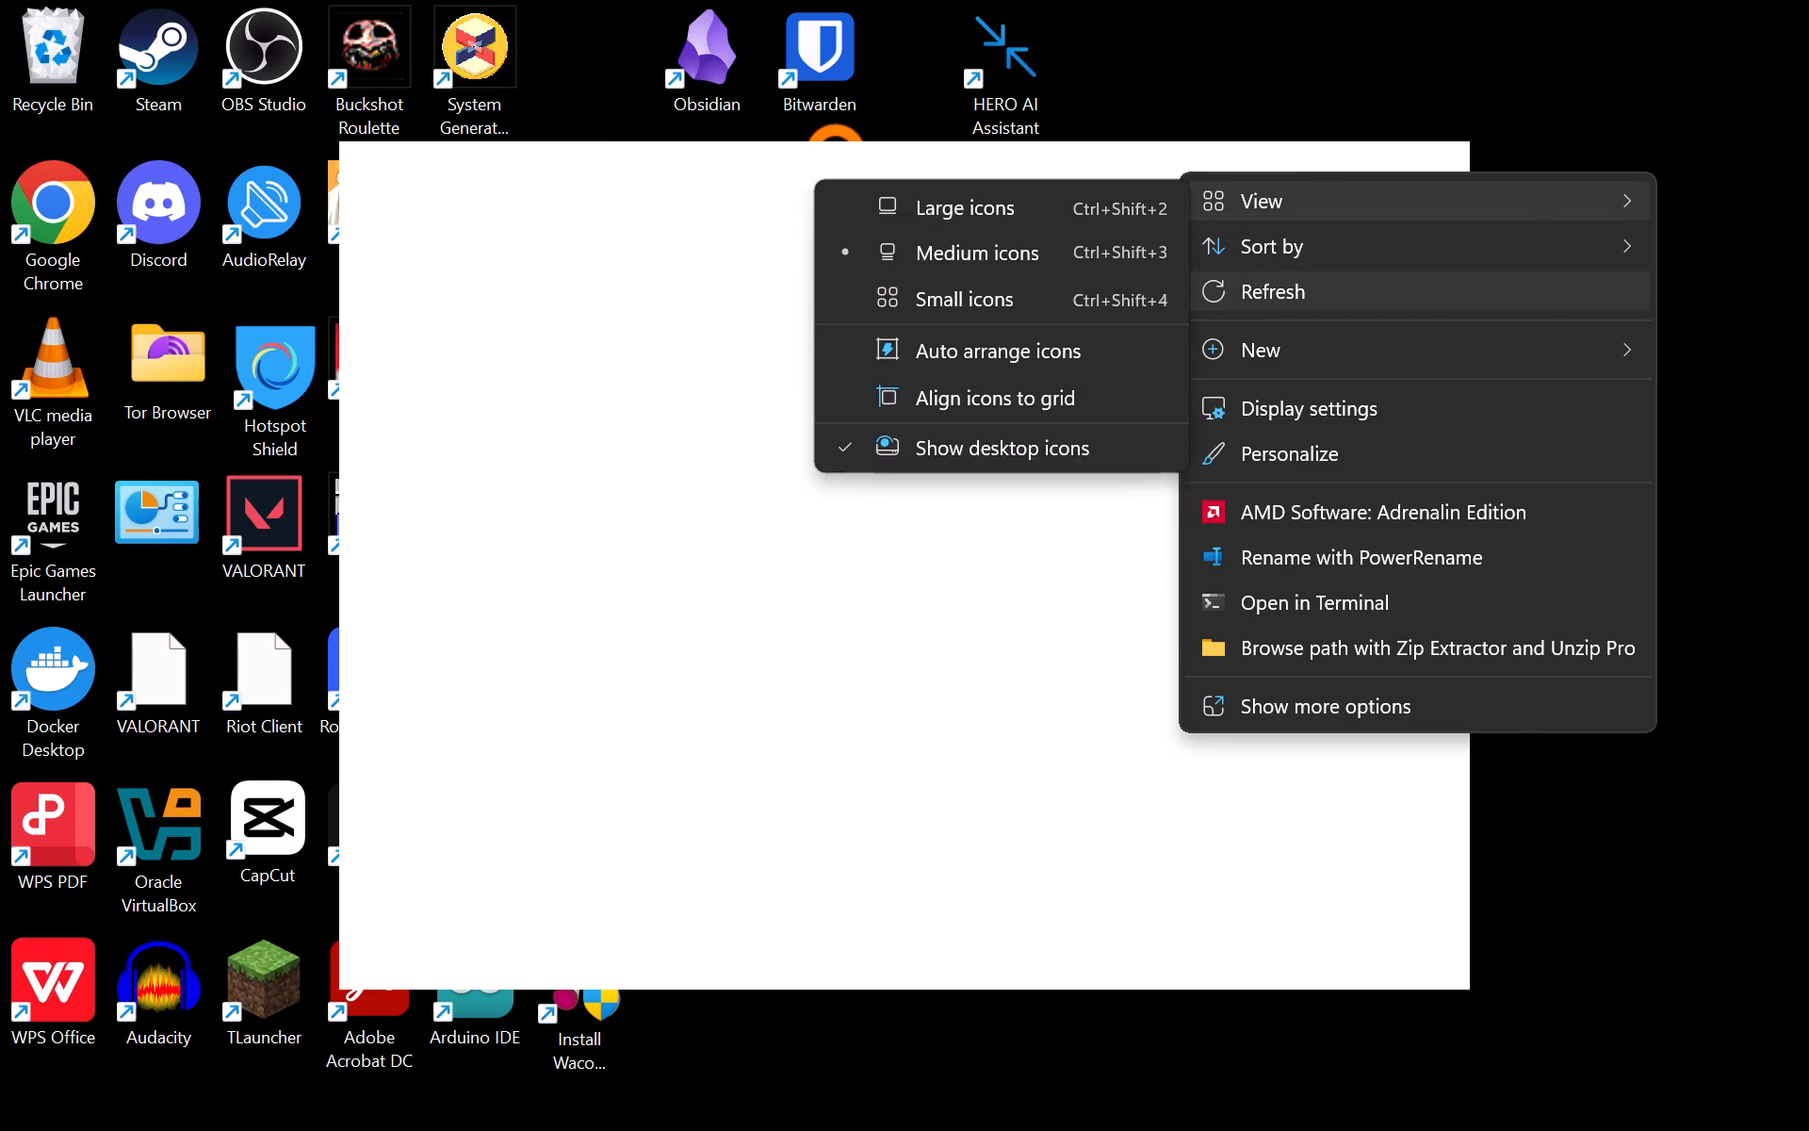
pyautogui.click(1536, 294)
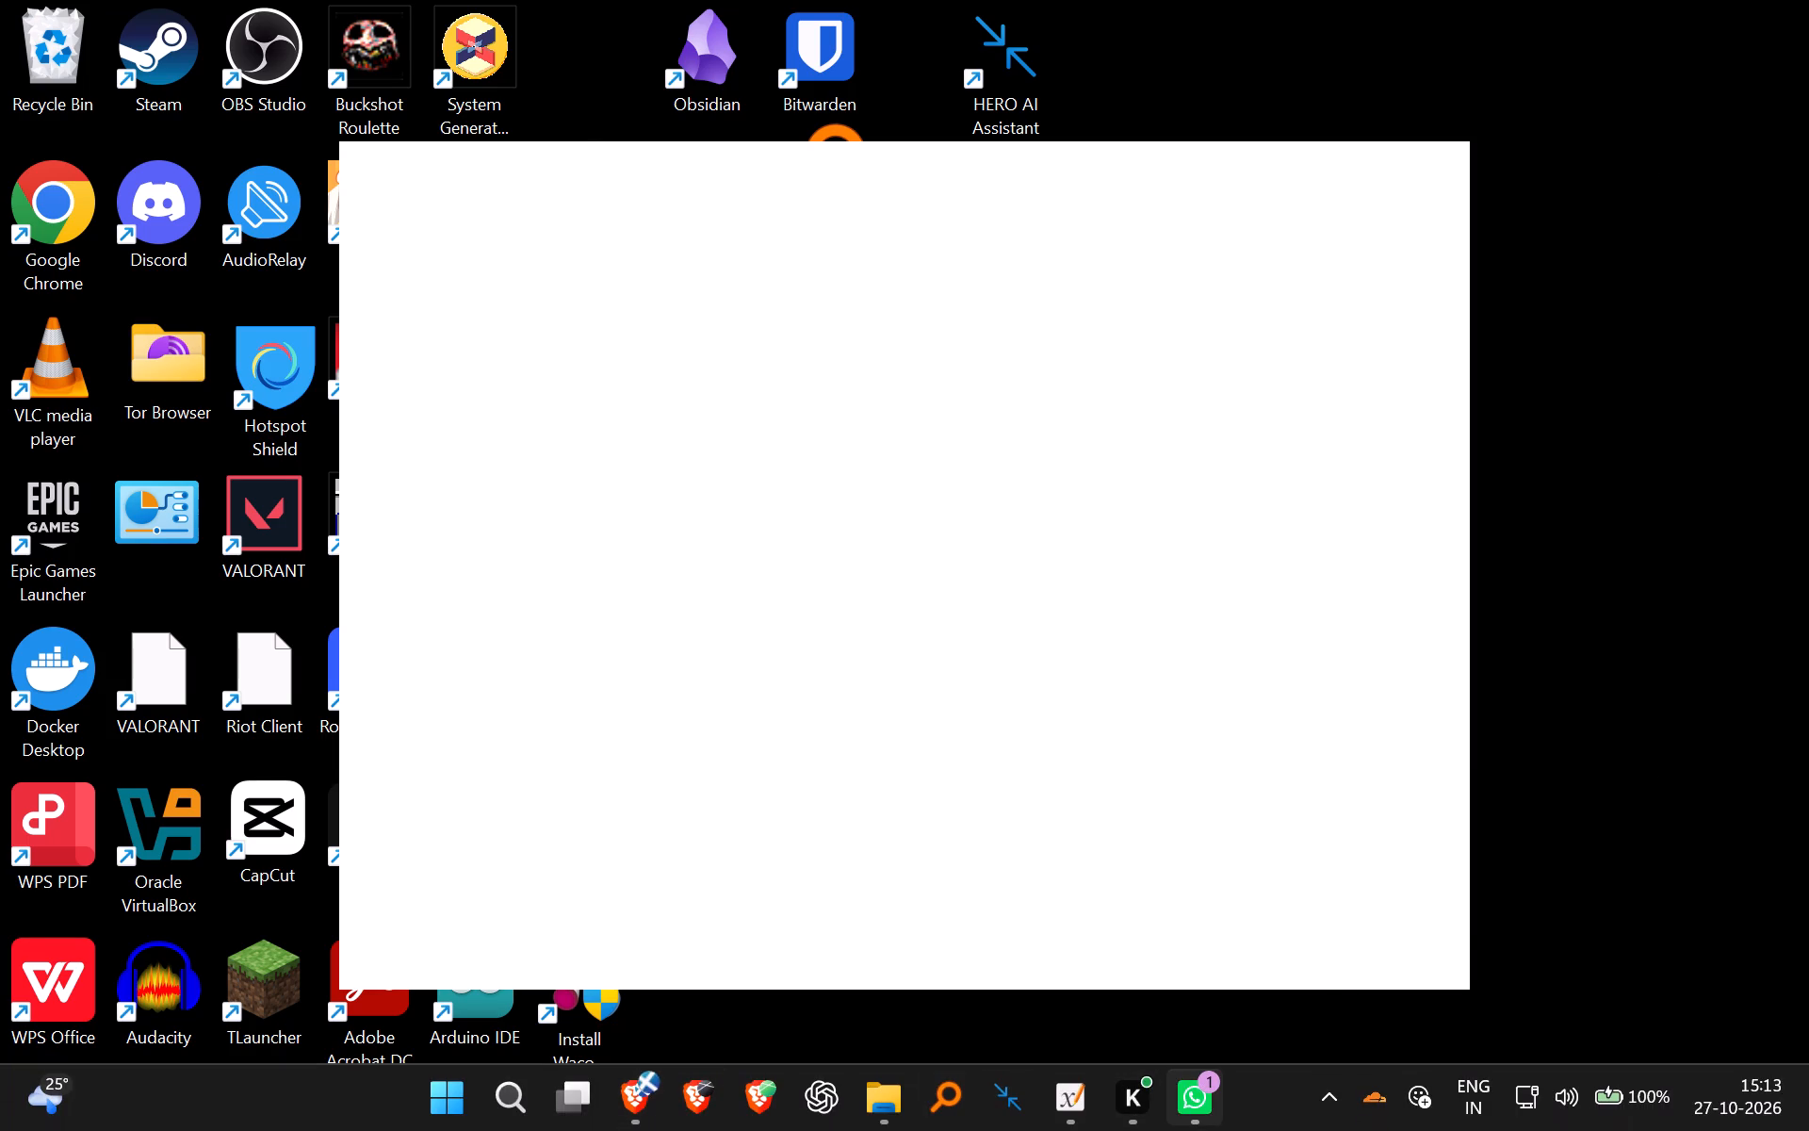
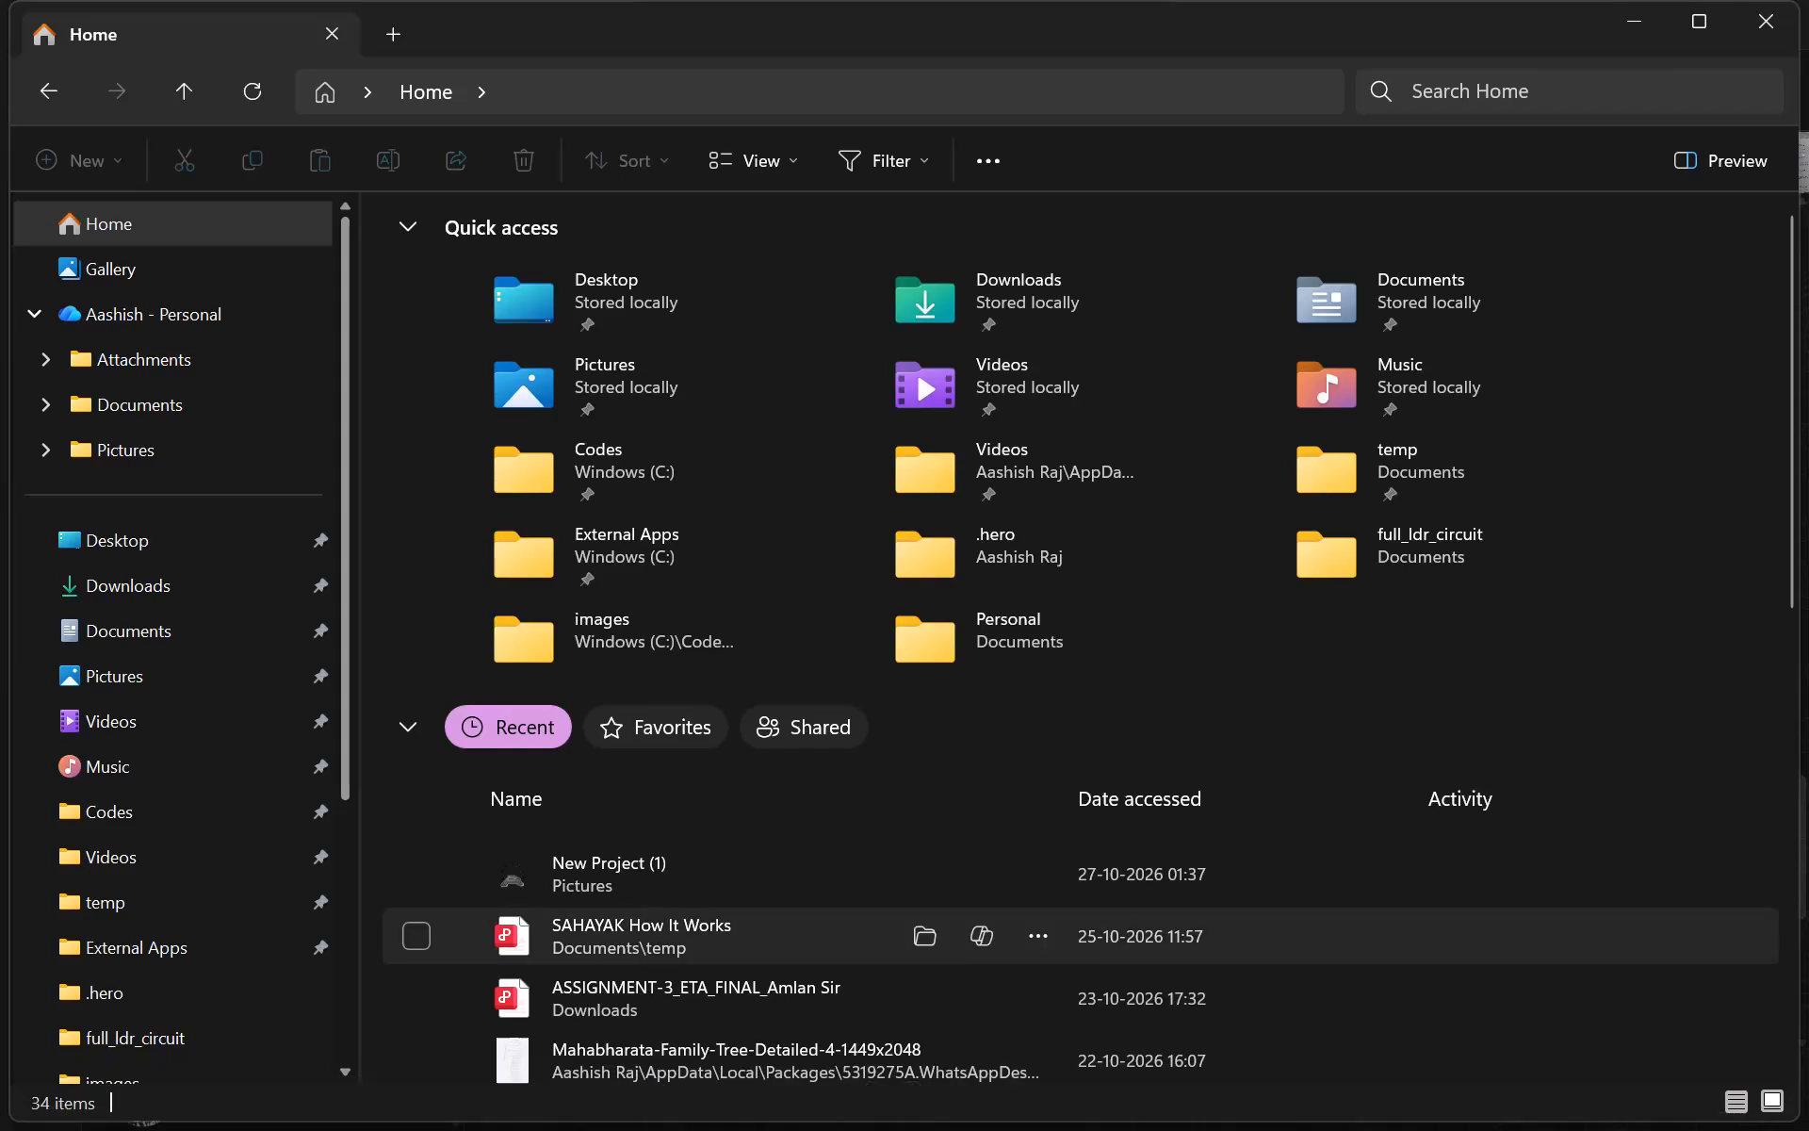
# Look through the quick access folders and the whole list of recent files on the File Explorer Home page.
pyautogui.scroll(-4, 738, 946)
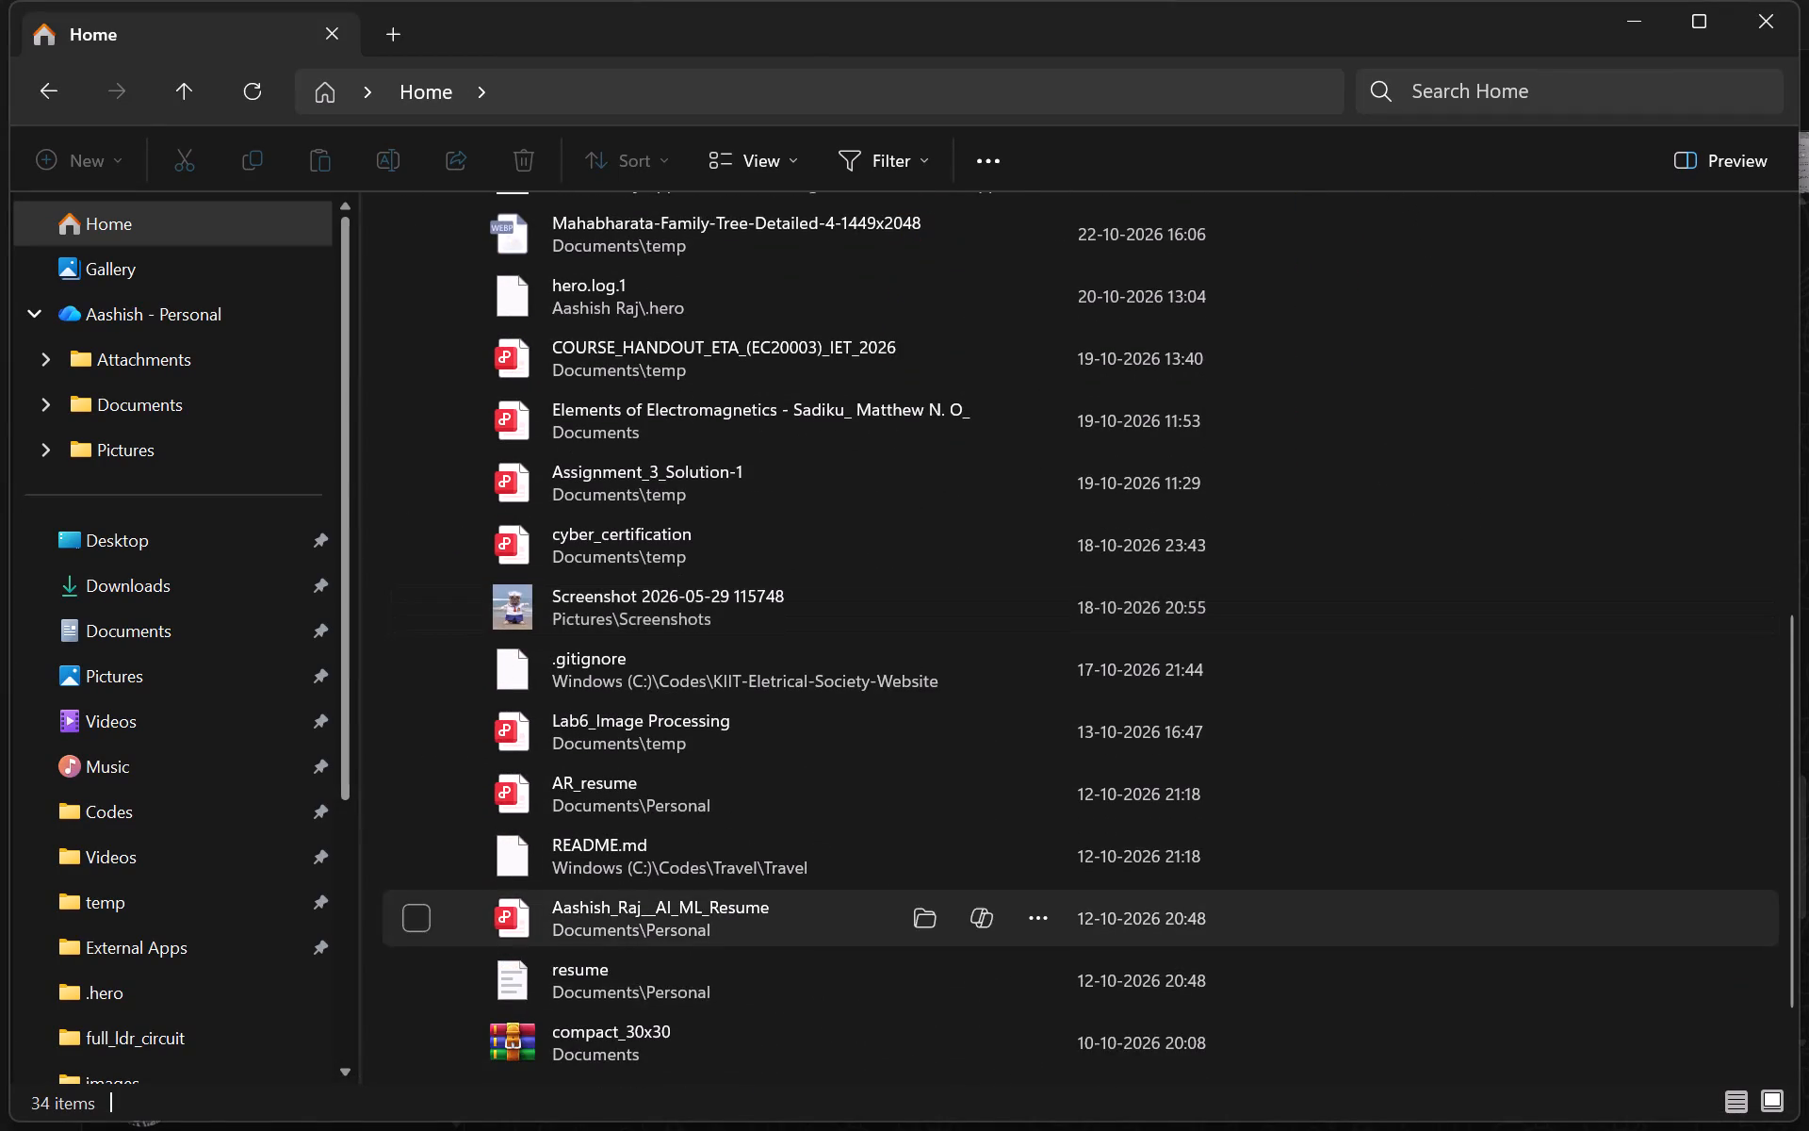
pyautogui.scroll(-5, 733, 941)
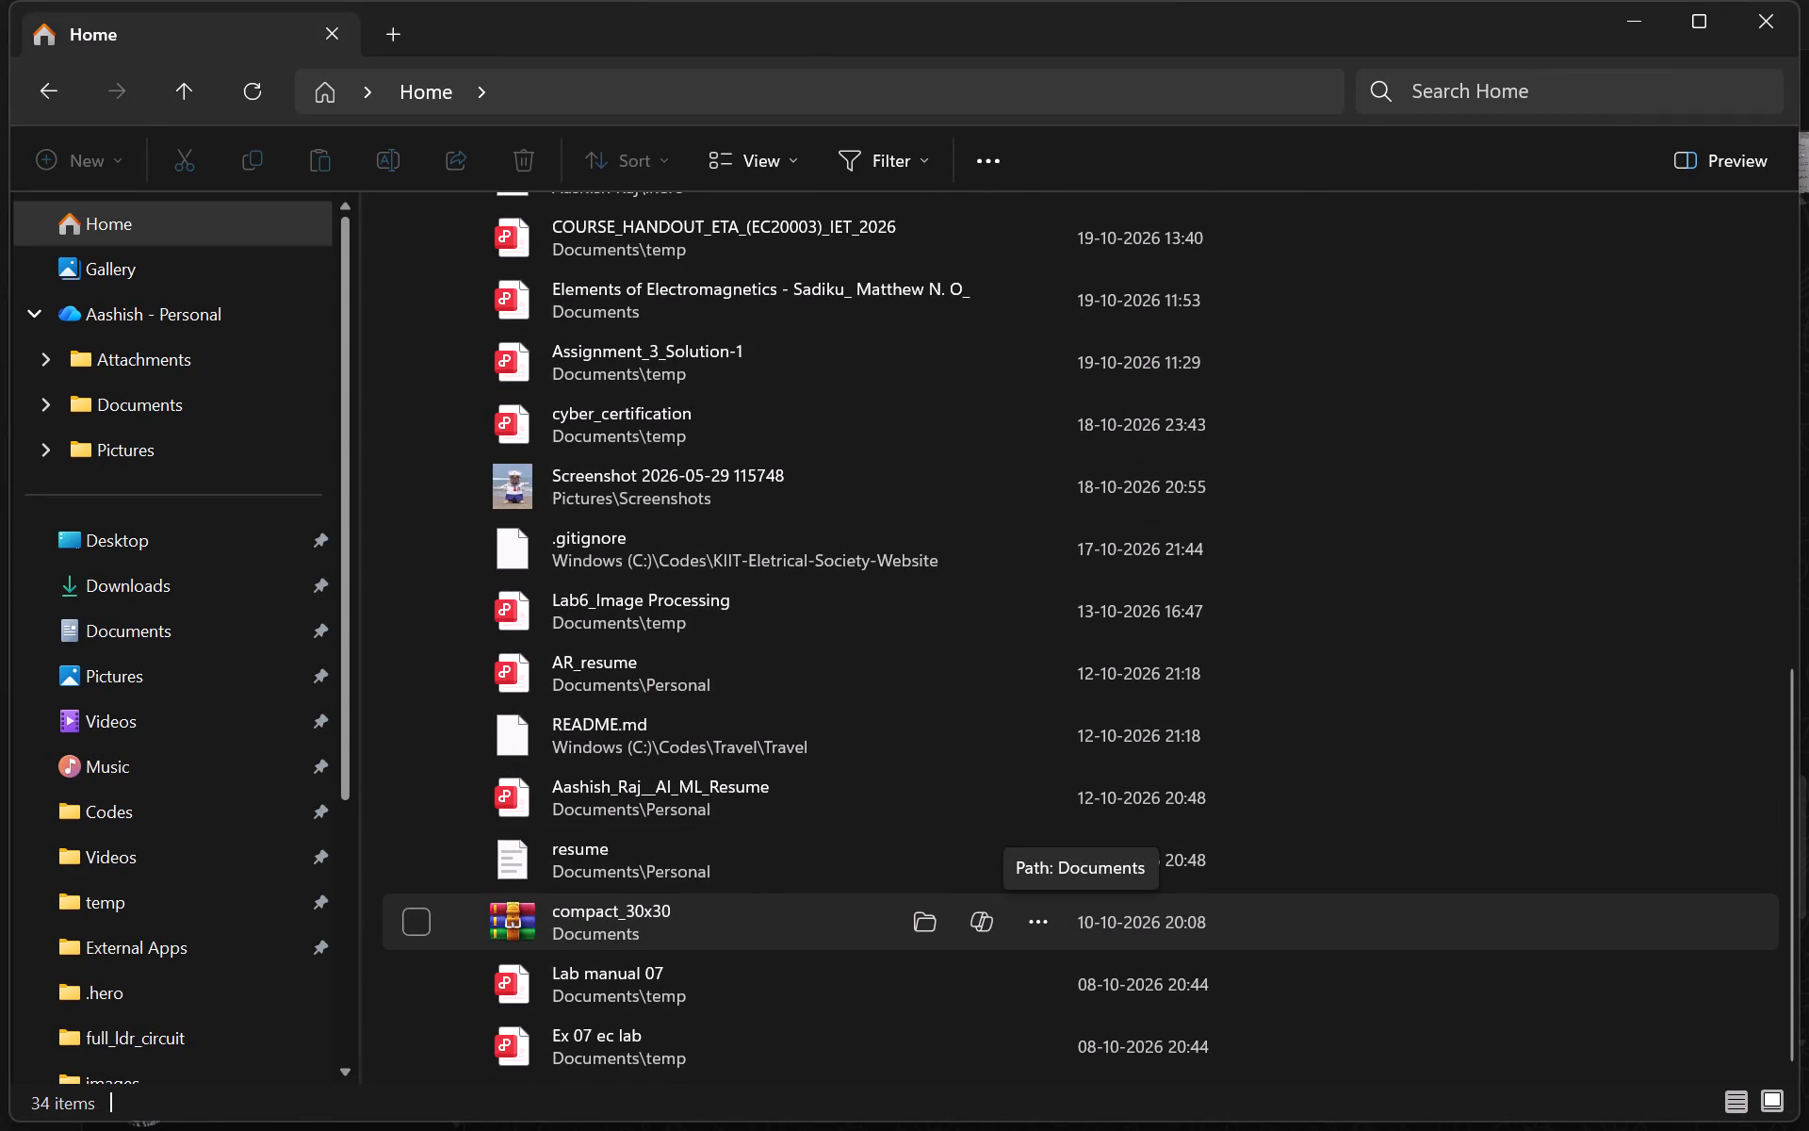
pyautogui.scroll(6, 720, 910)
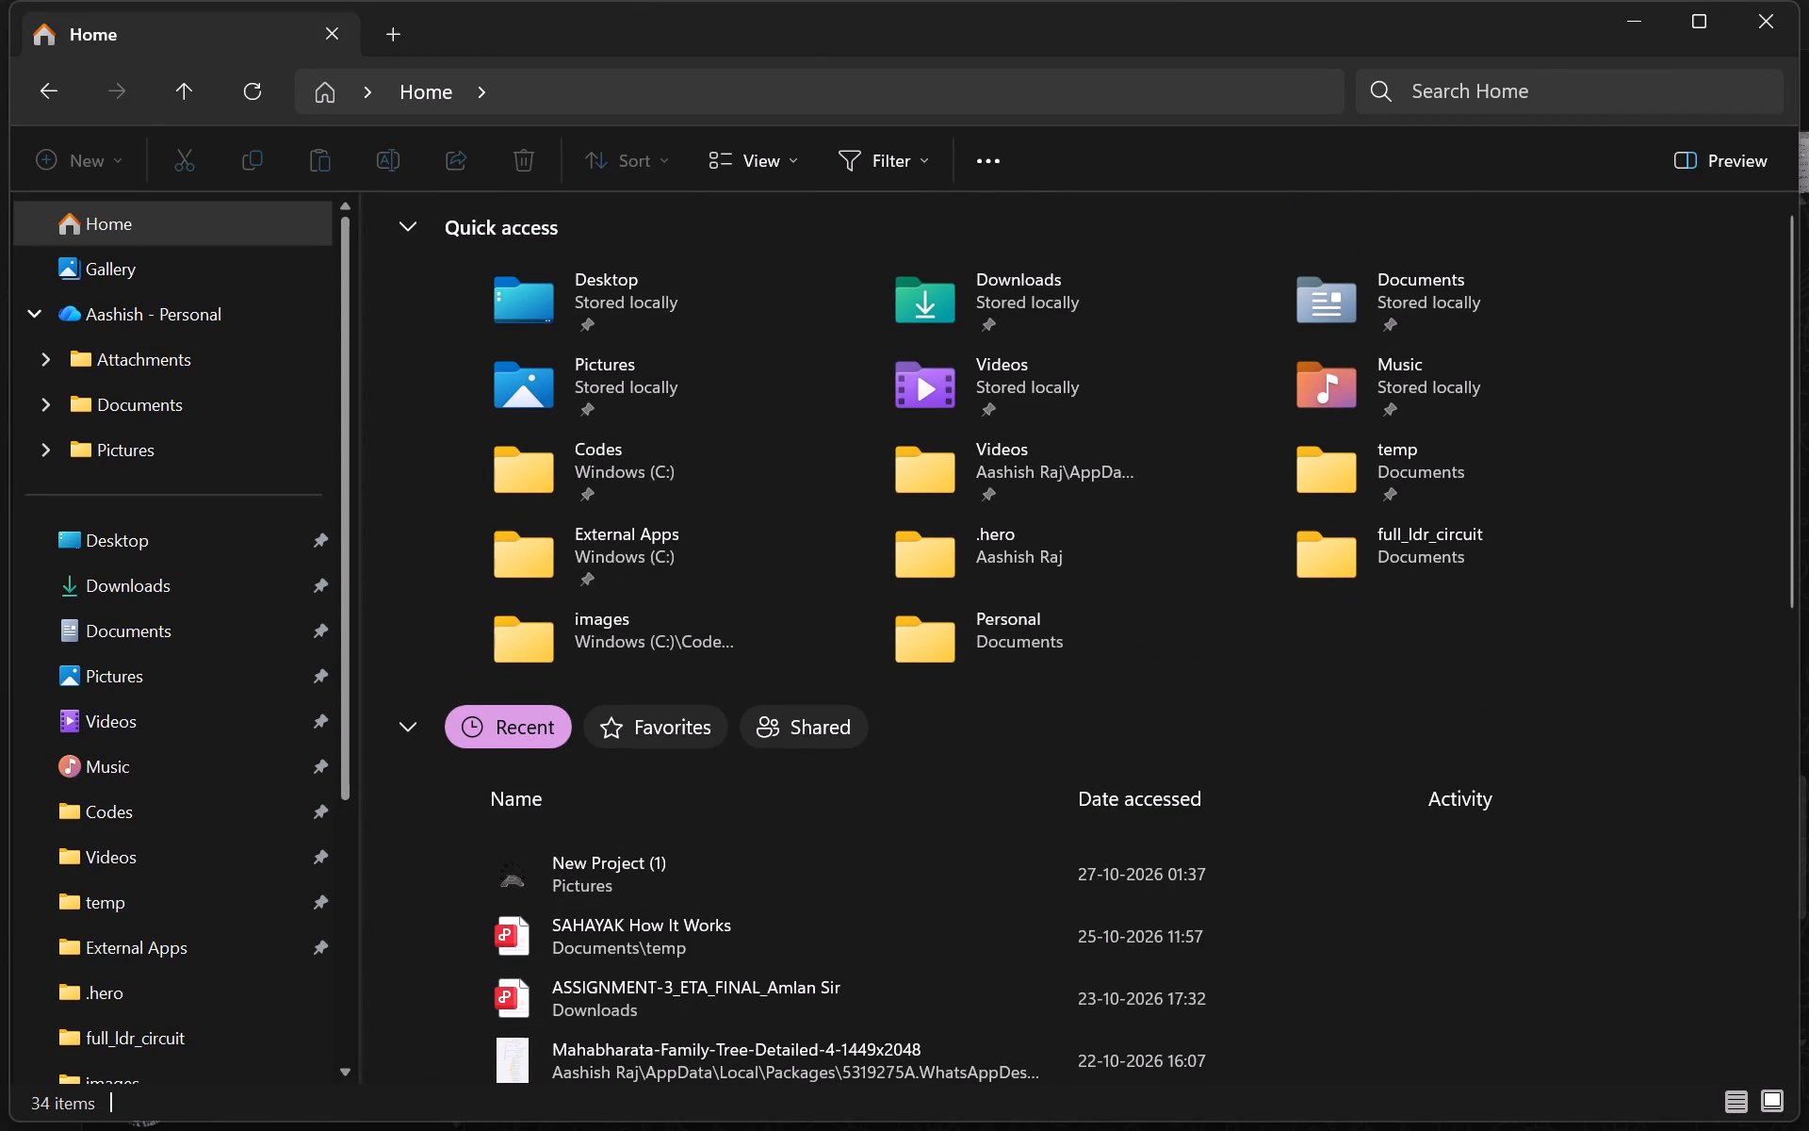
pyautogui.scroll(-6, 649, 814)
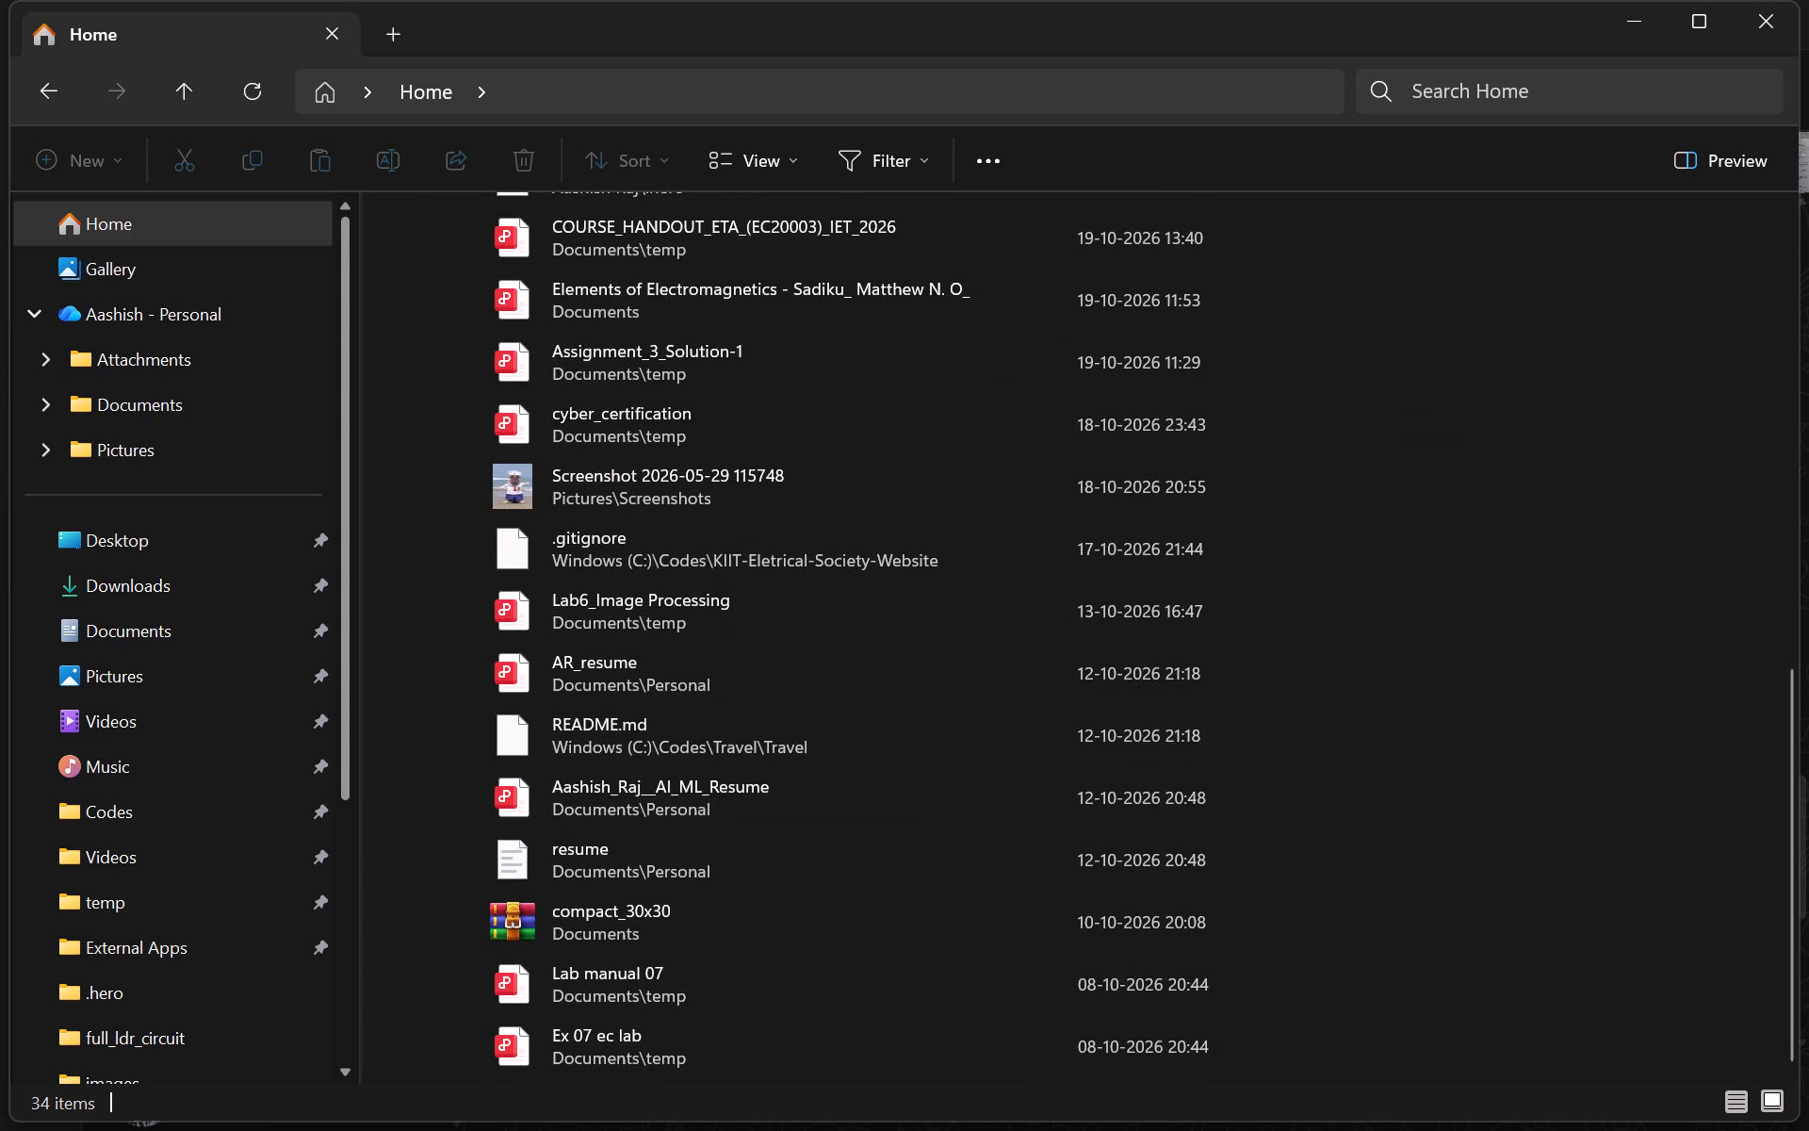
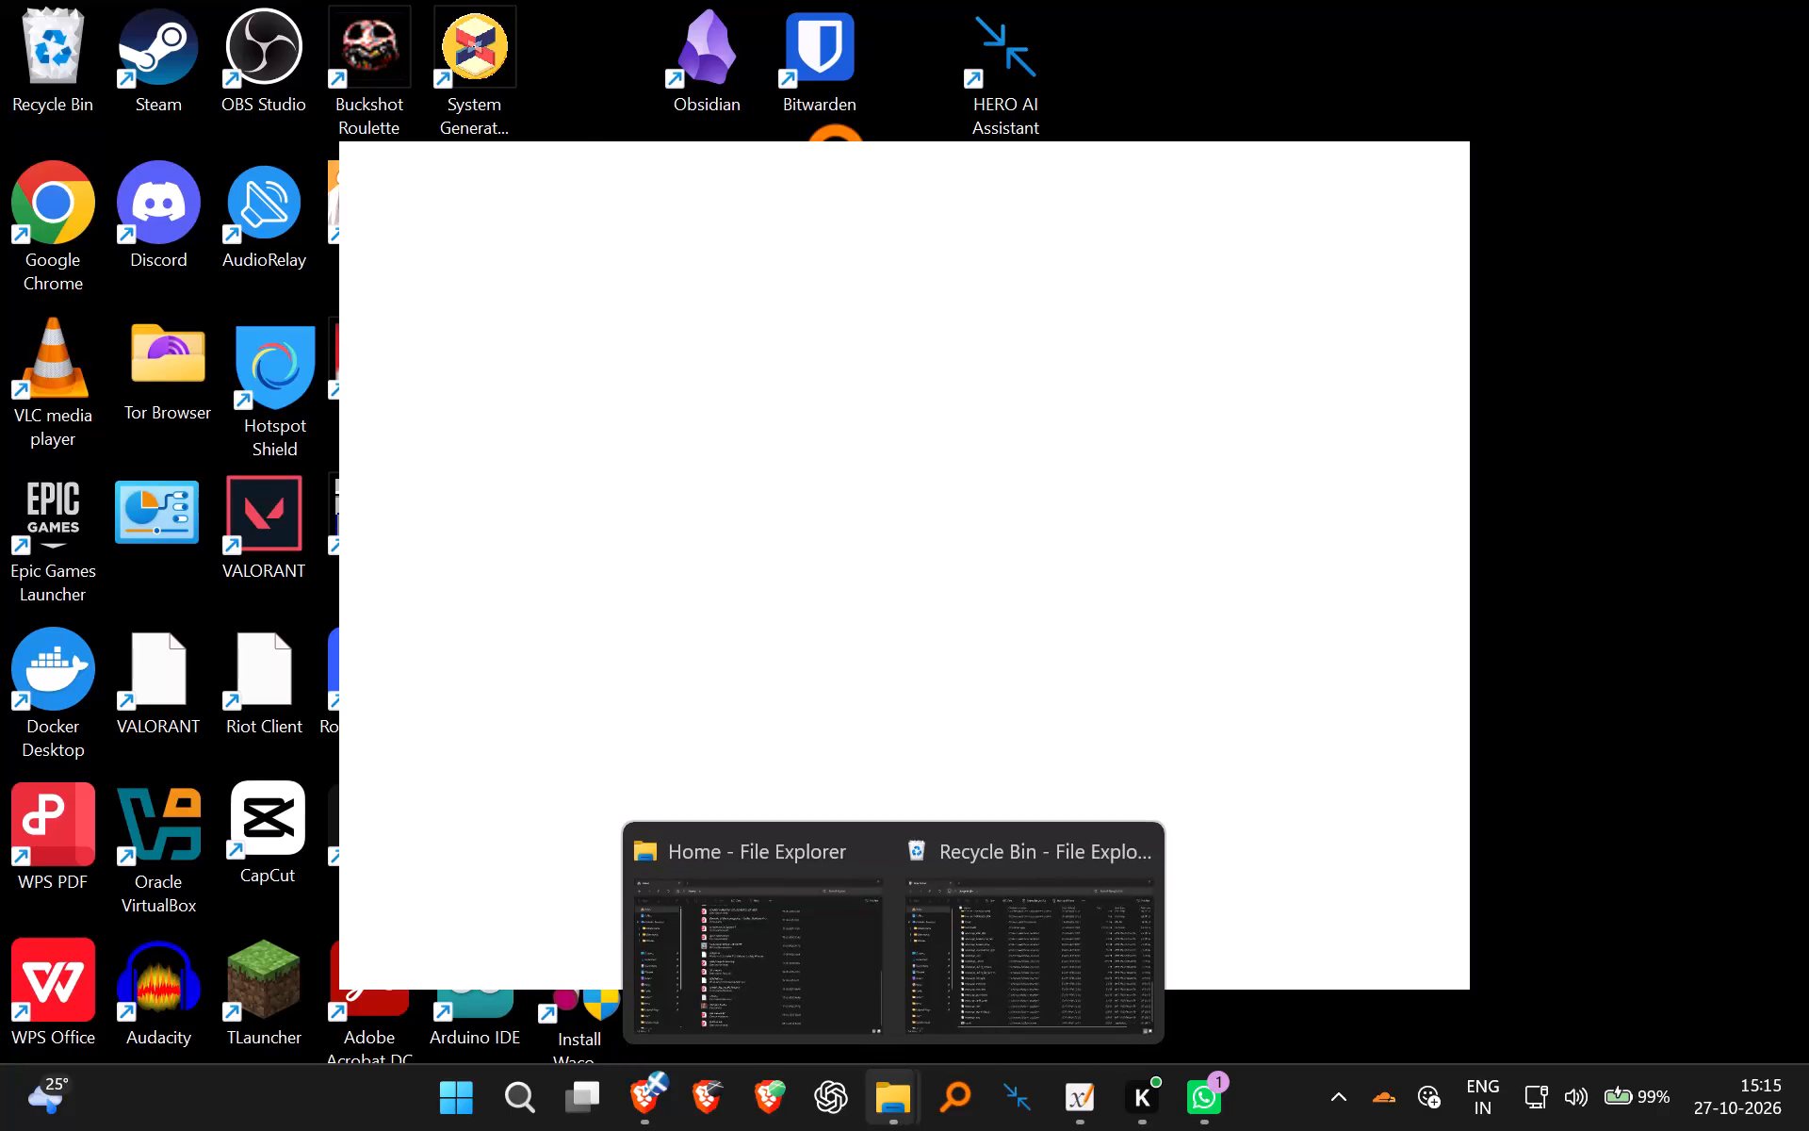
# Look through the whole list of deleted files in the Recycle Bin window.
pyautogui.click(904, 1120)
pyautogui.click(1003, 992)
pyautogui.scroll(-5, 576, 861)
pyautogui.scroll(6, 576, 861)
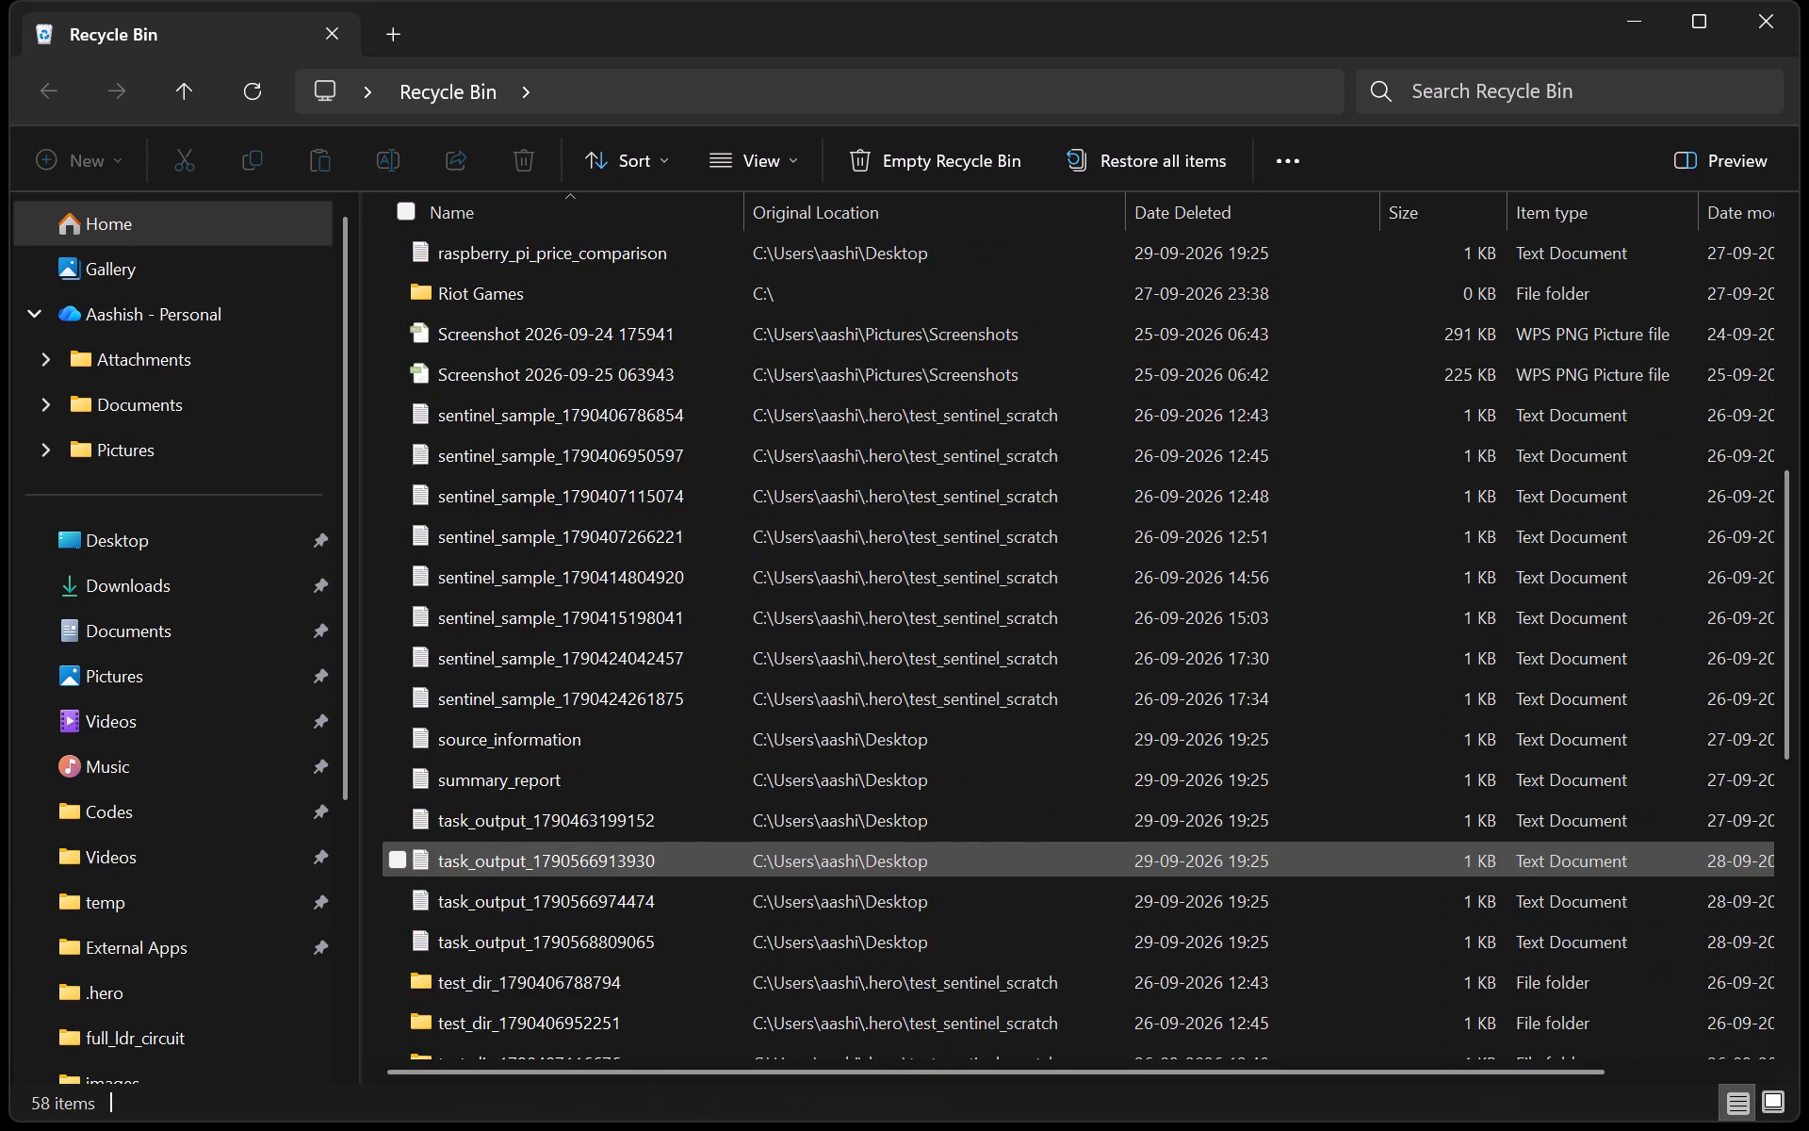
pyautogui.scroll(8, 576, 861)
pyautogui.scroll(-6, 576, 861)
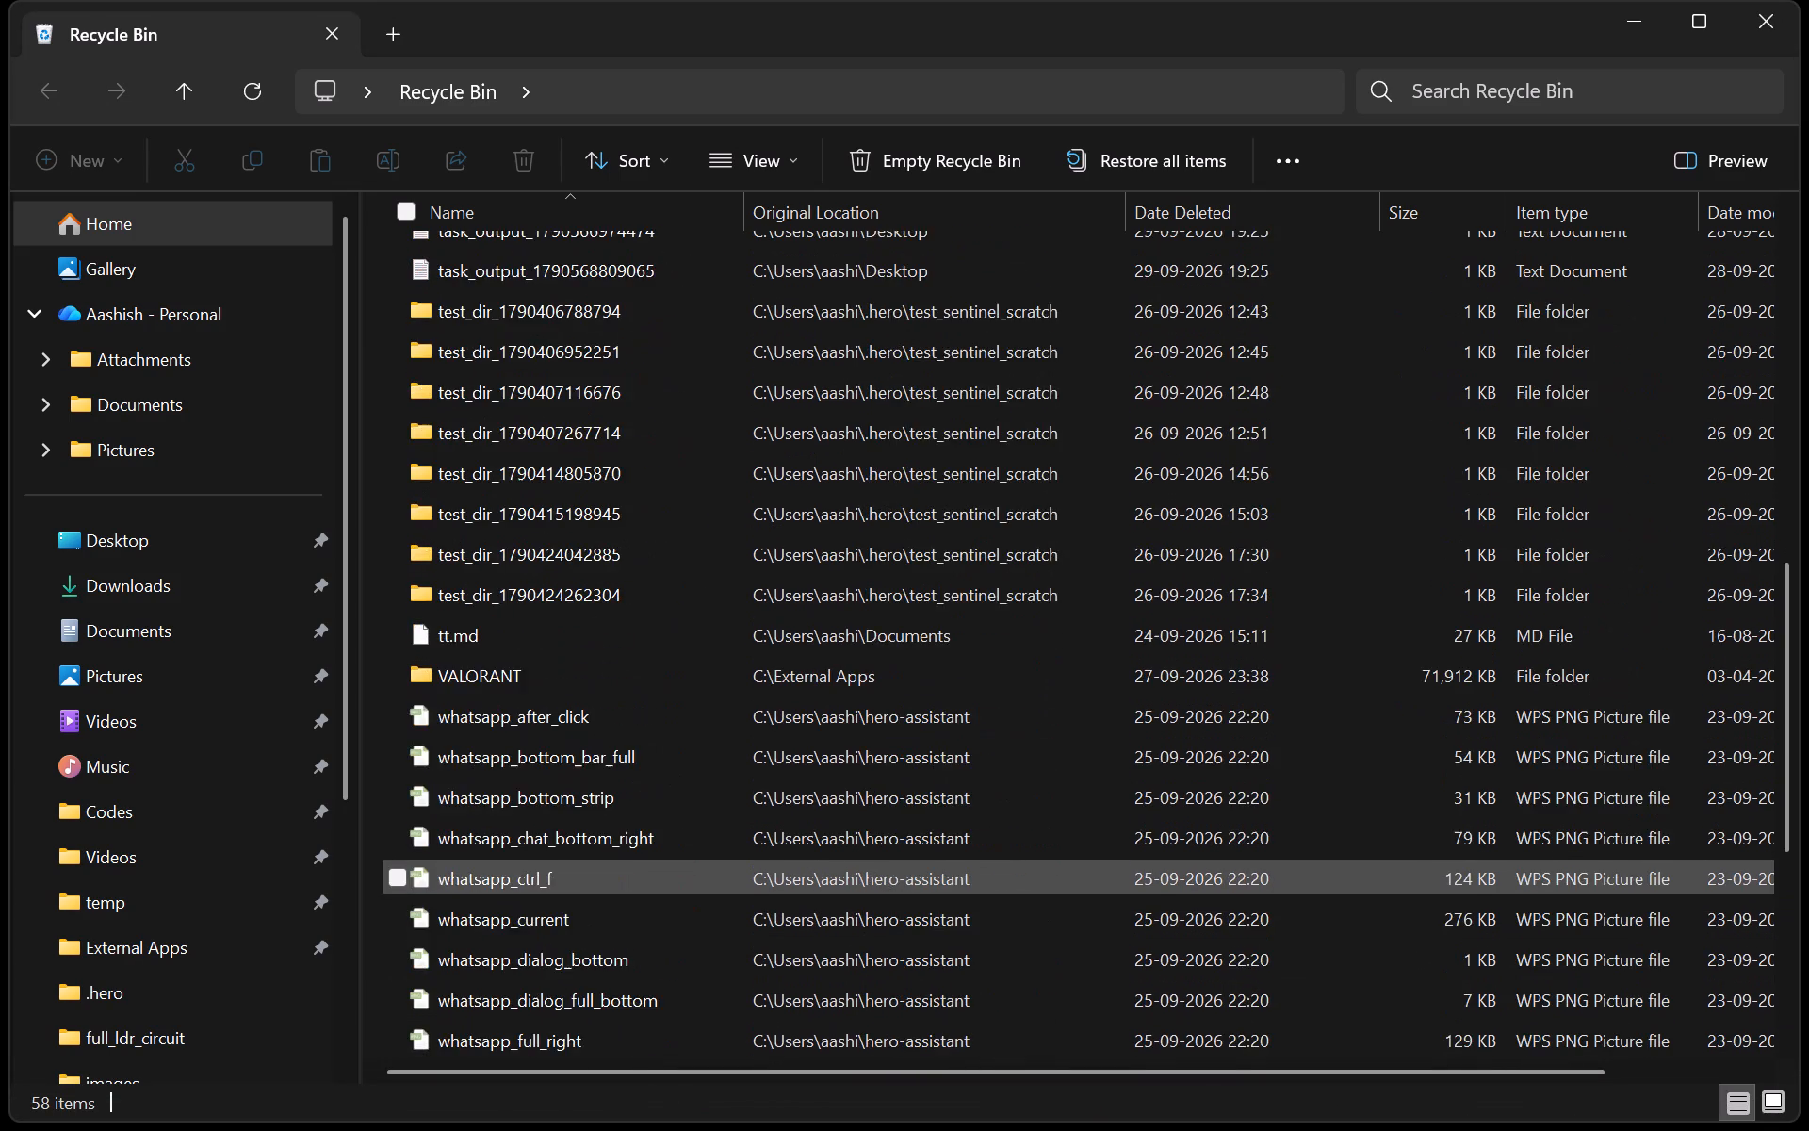
pyautogui.scroll(12, 576, 861)
pyautogui.scroll(-13, 573, 858)
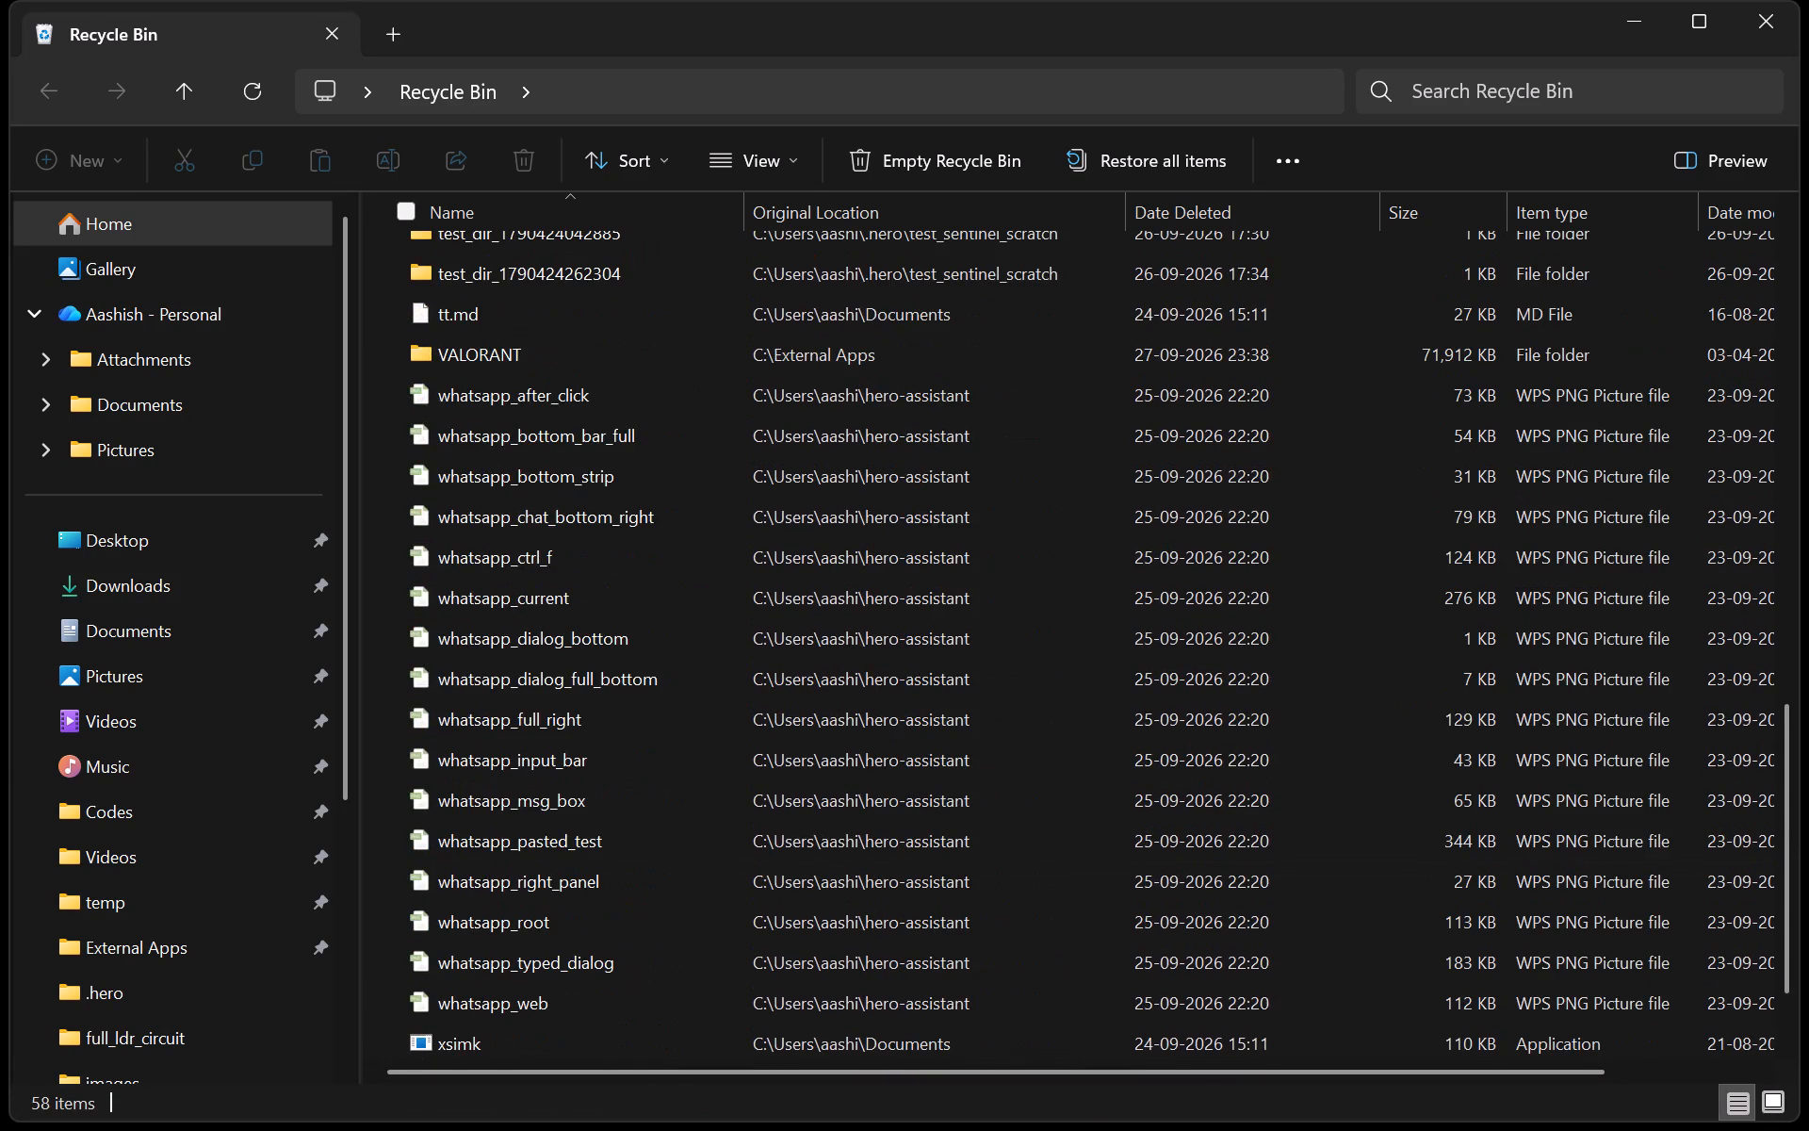
pyautogui.scroll(13, 553, 858)
pyautogui.scroll(-9, 553, 858)
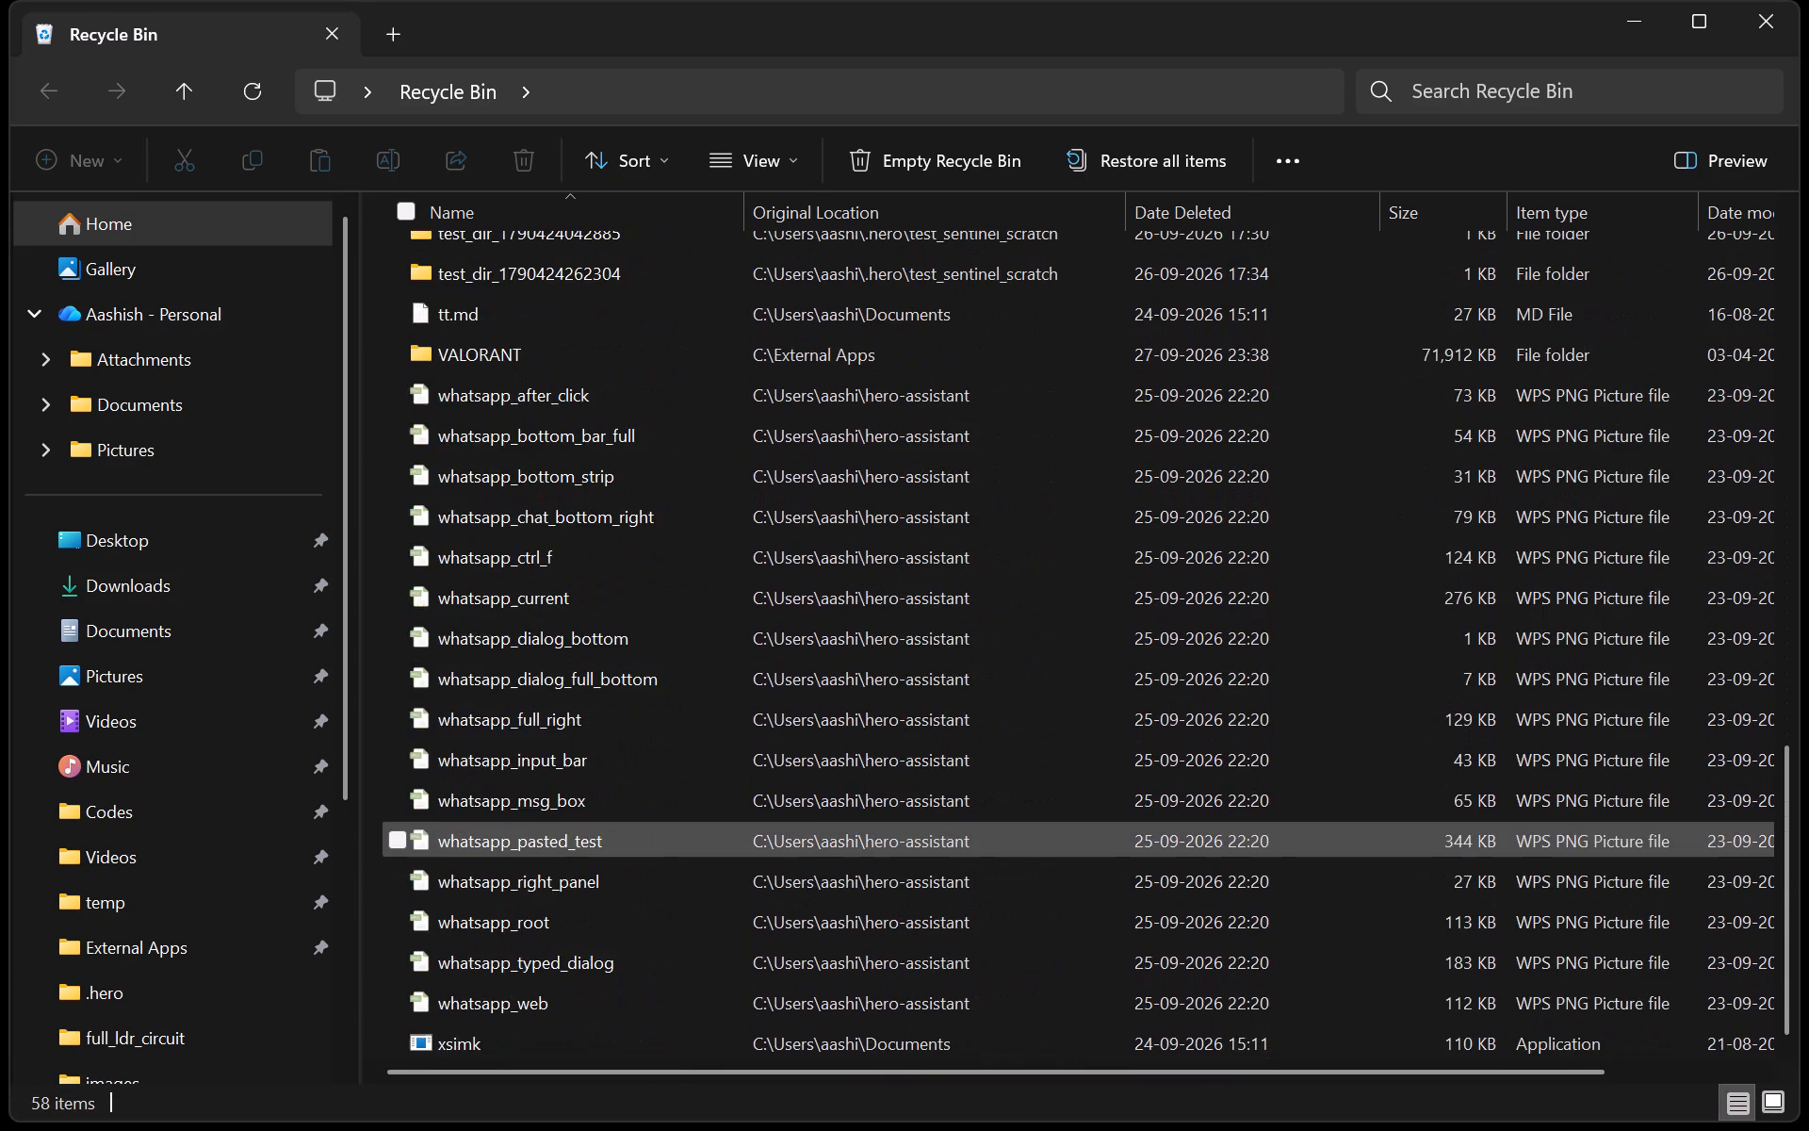
pyautogui.scroll(-6, 533, 844)
pyautogui.scroll(16, 533, 844)
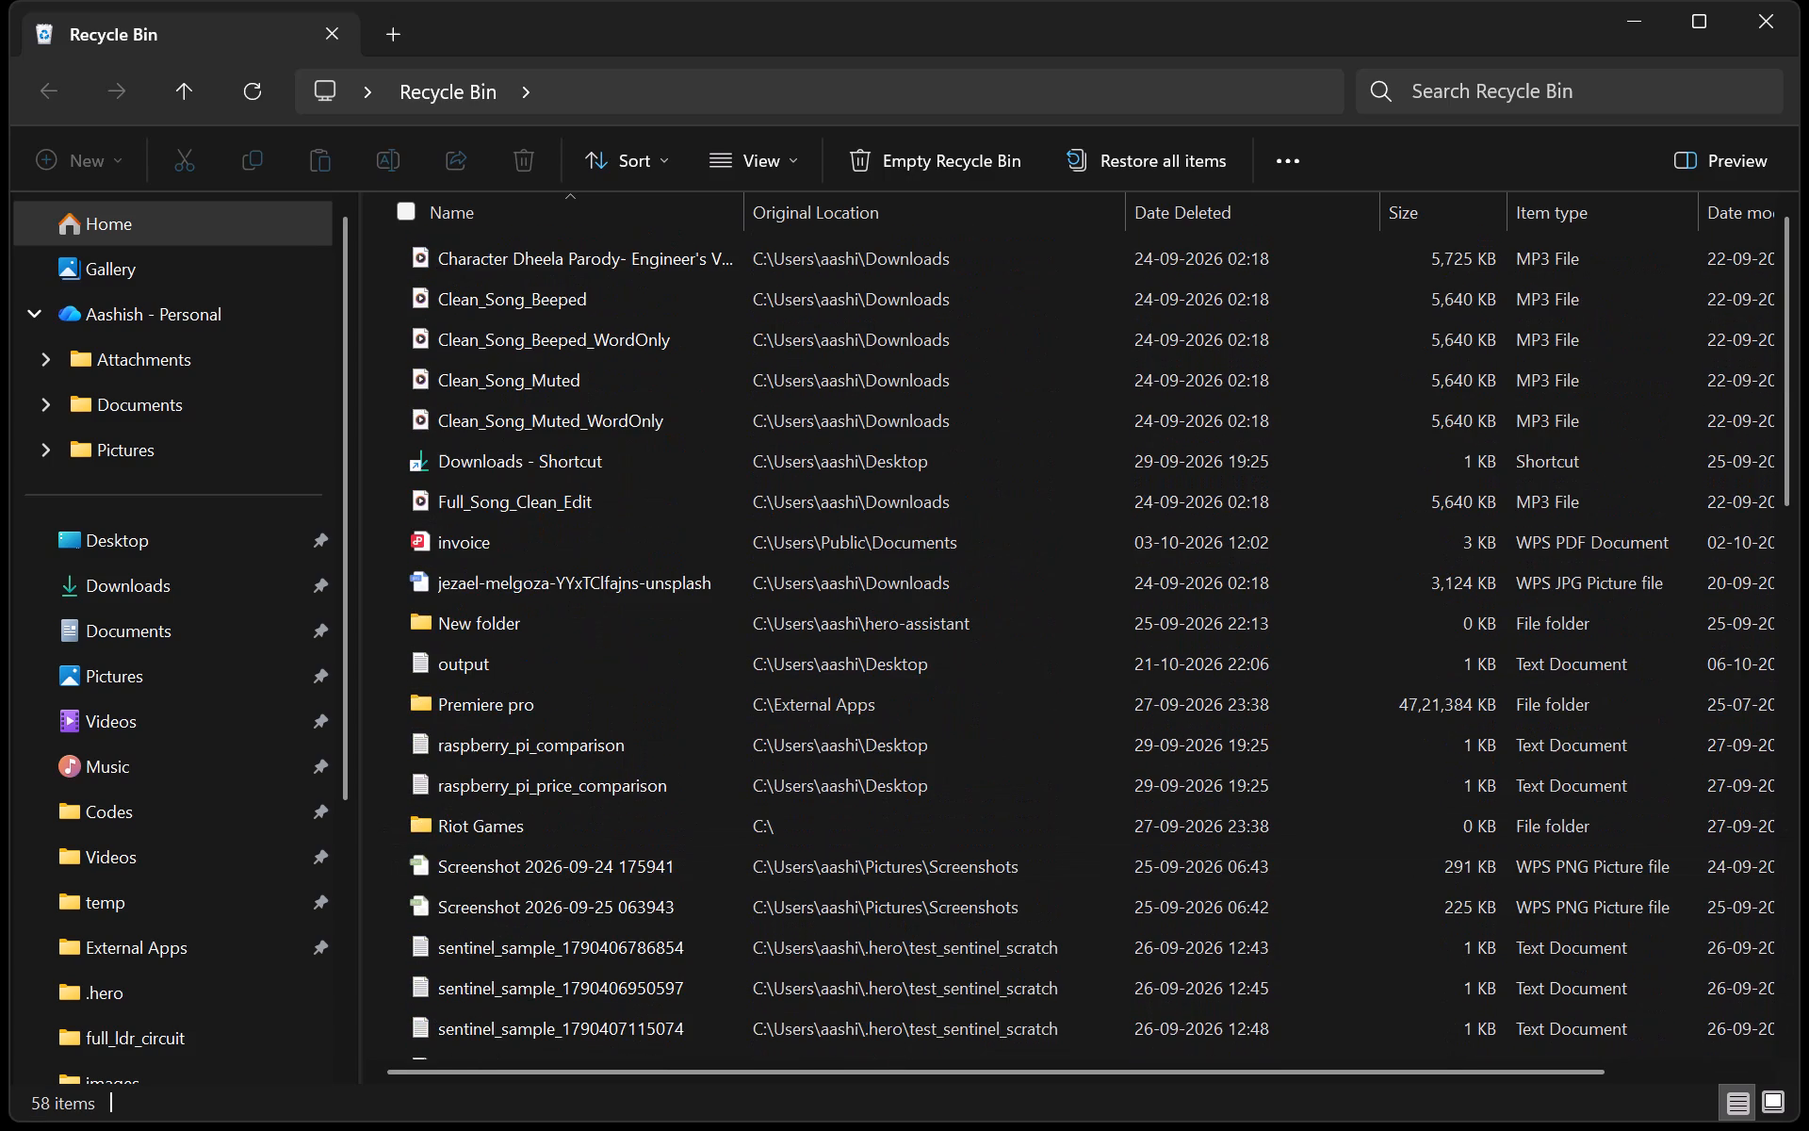
pyautogui.scroll(3, 533, 844)
pyautogui.scroll(-13, 533, 844)
pyautogui.scroll(5, 533, 844)
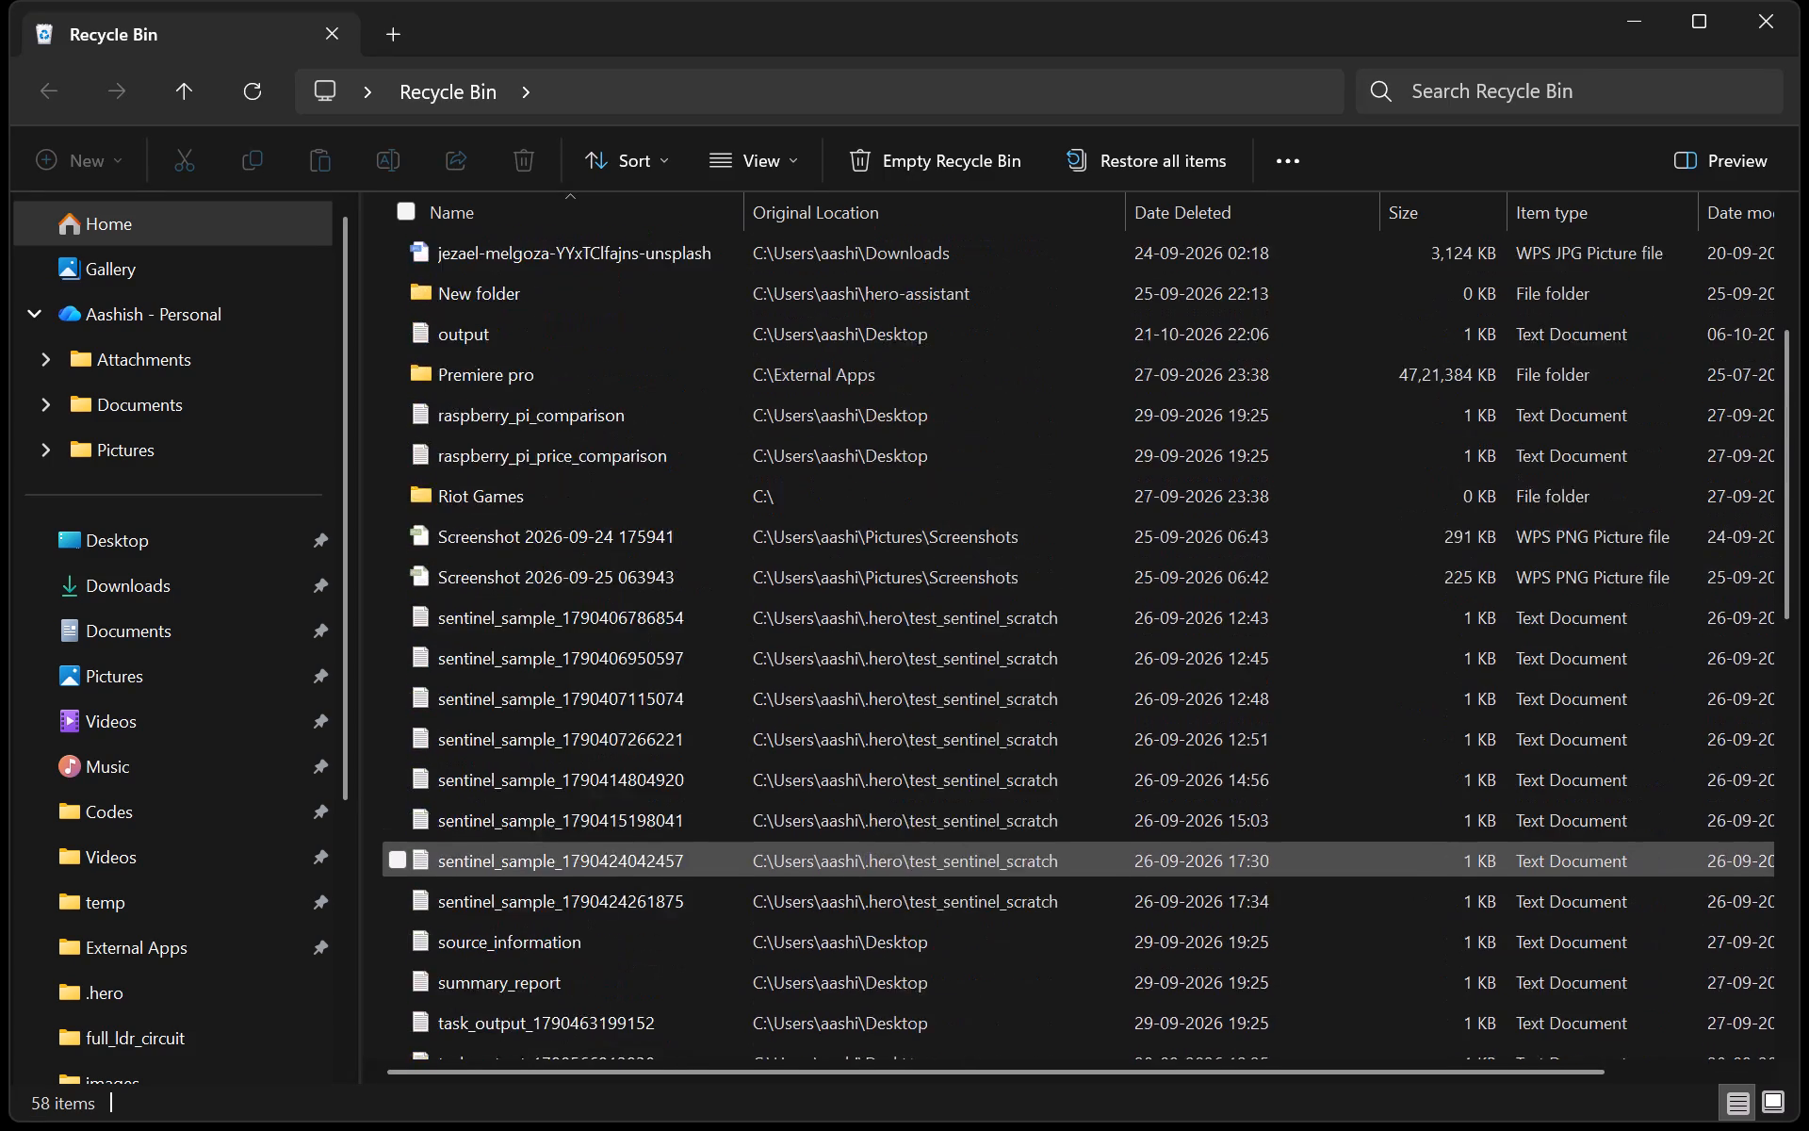
pyautogui.scroll(6, 533, 844)
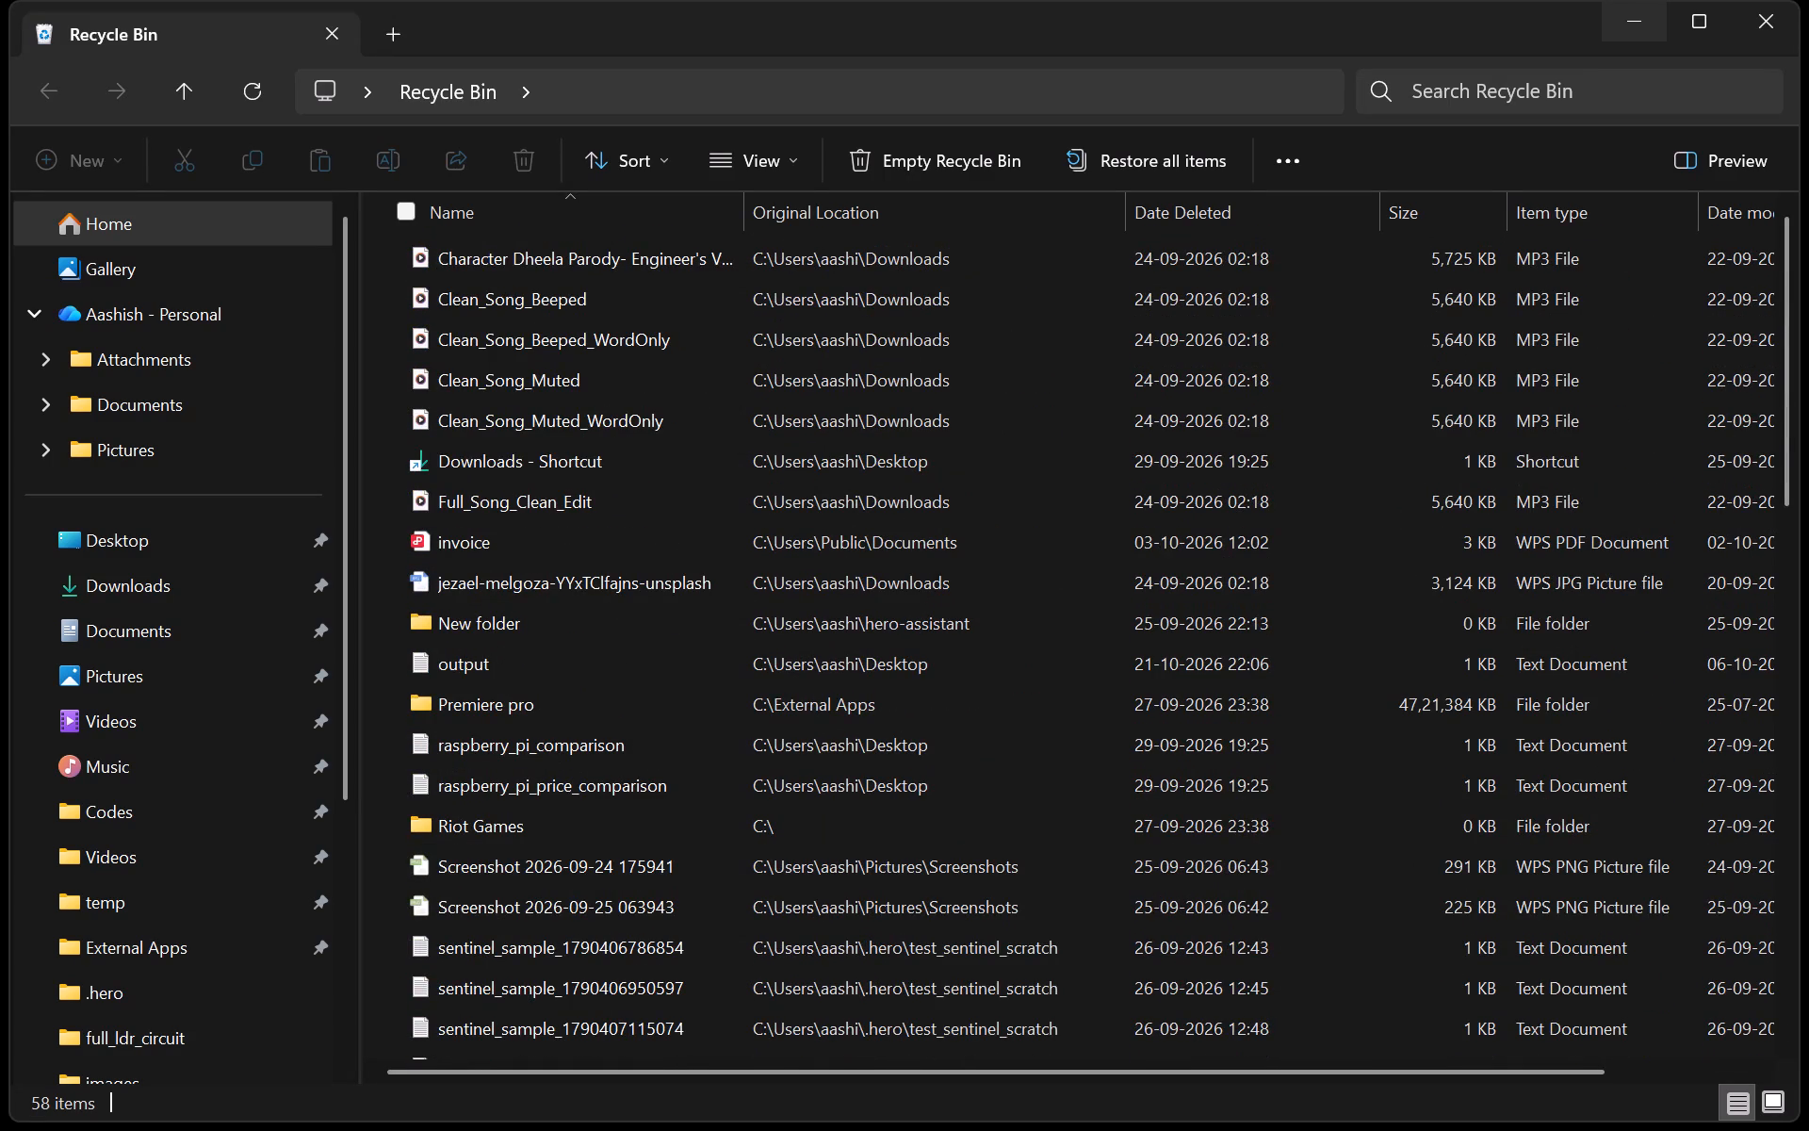
pyautogui.scroll(-5, 513, 818)
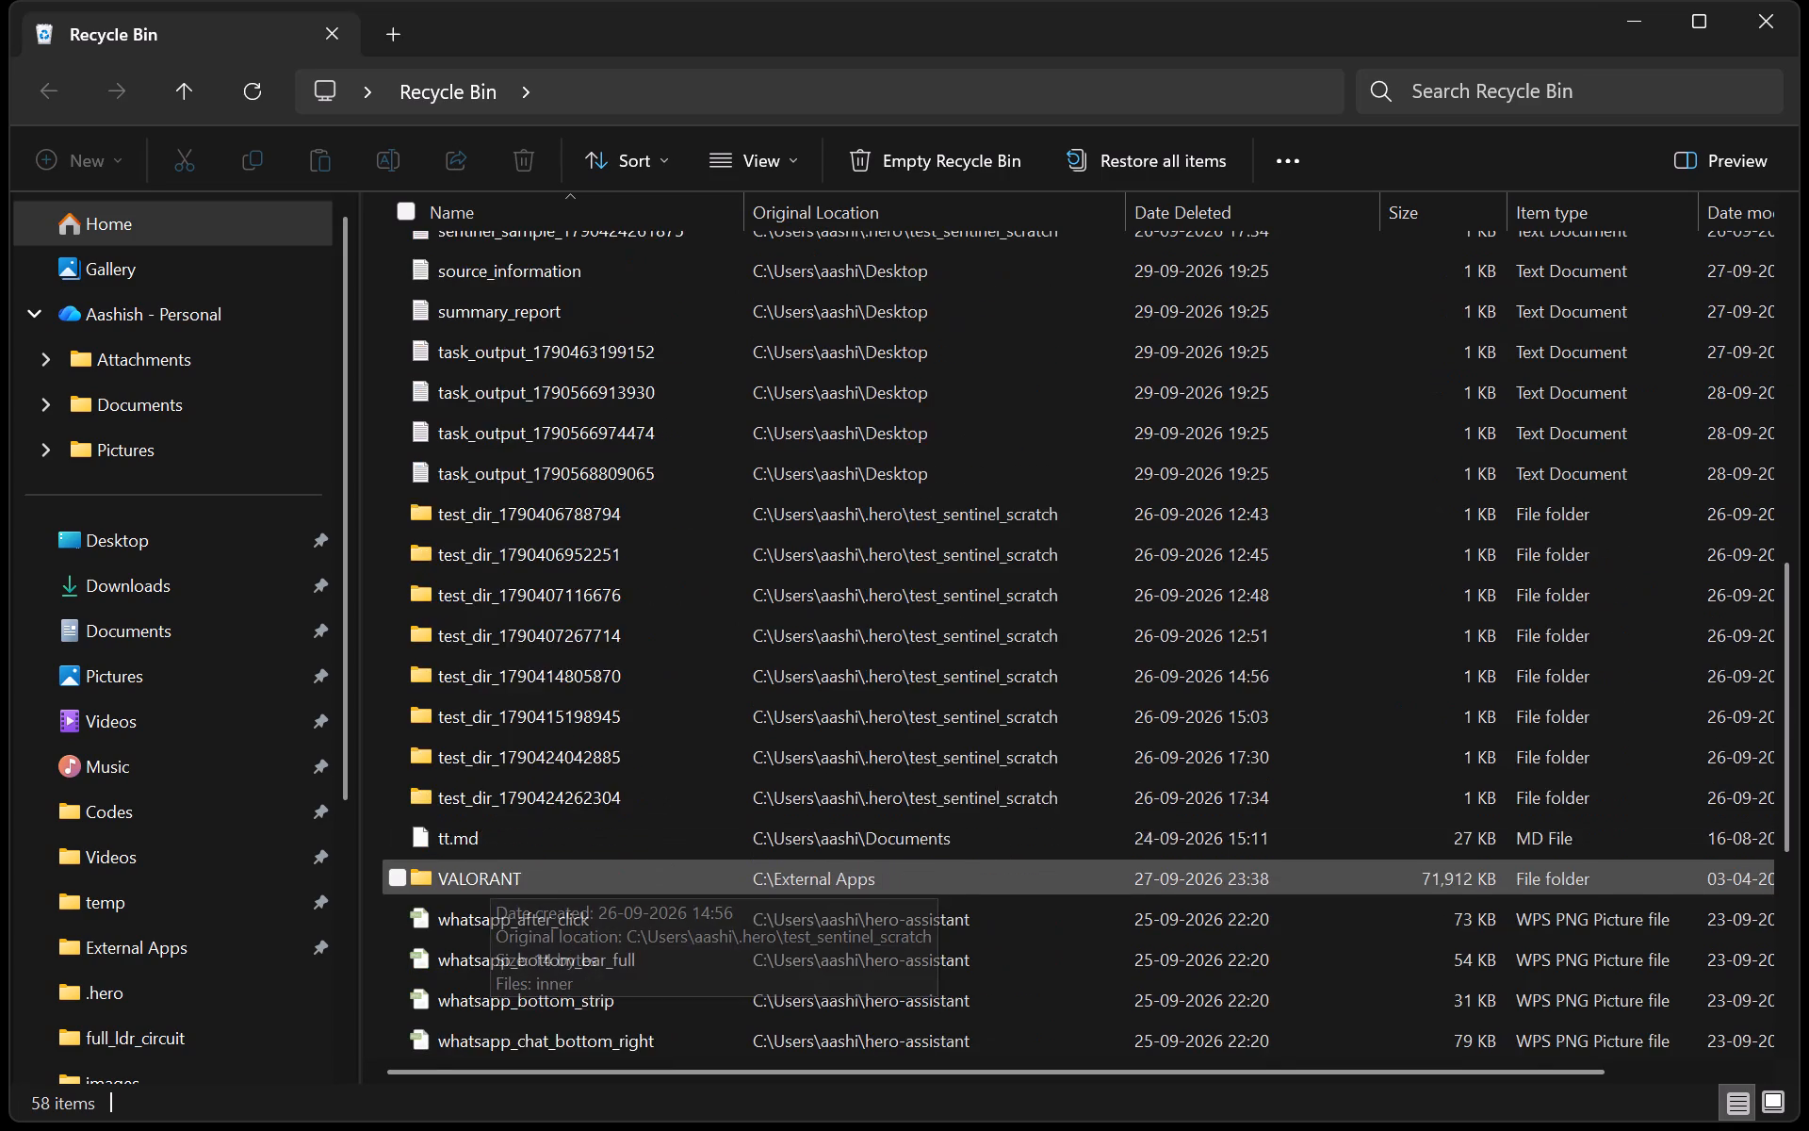
pyautogui.scroll(-4, 471, 880)
# Look through the contents of the Codes, Downloads and Desktop folders.
pyautogui.click(93, 808)
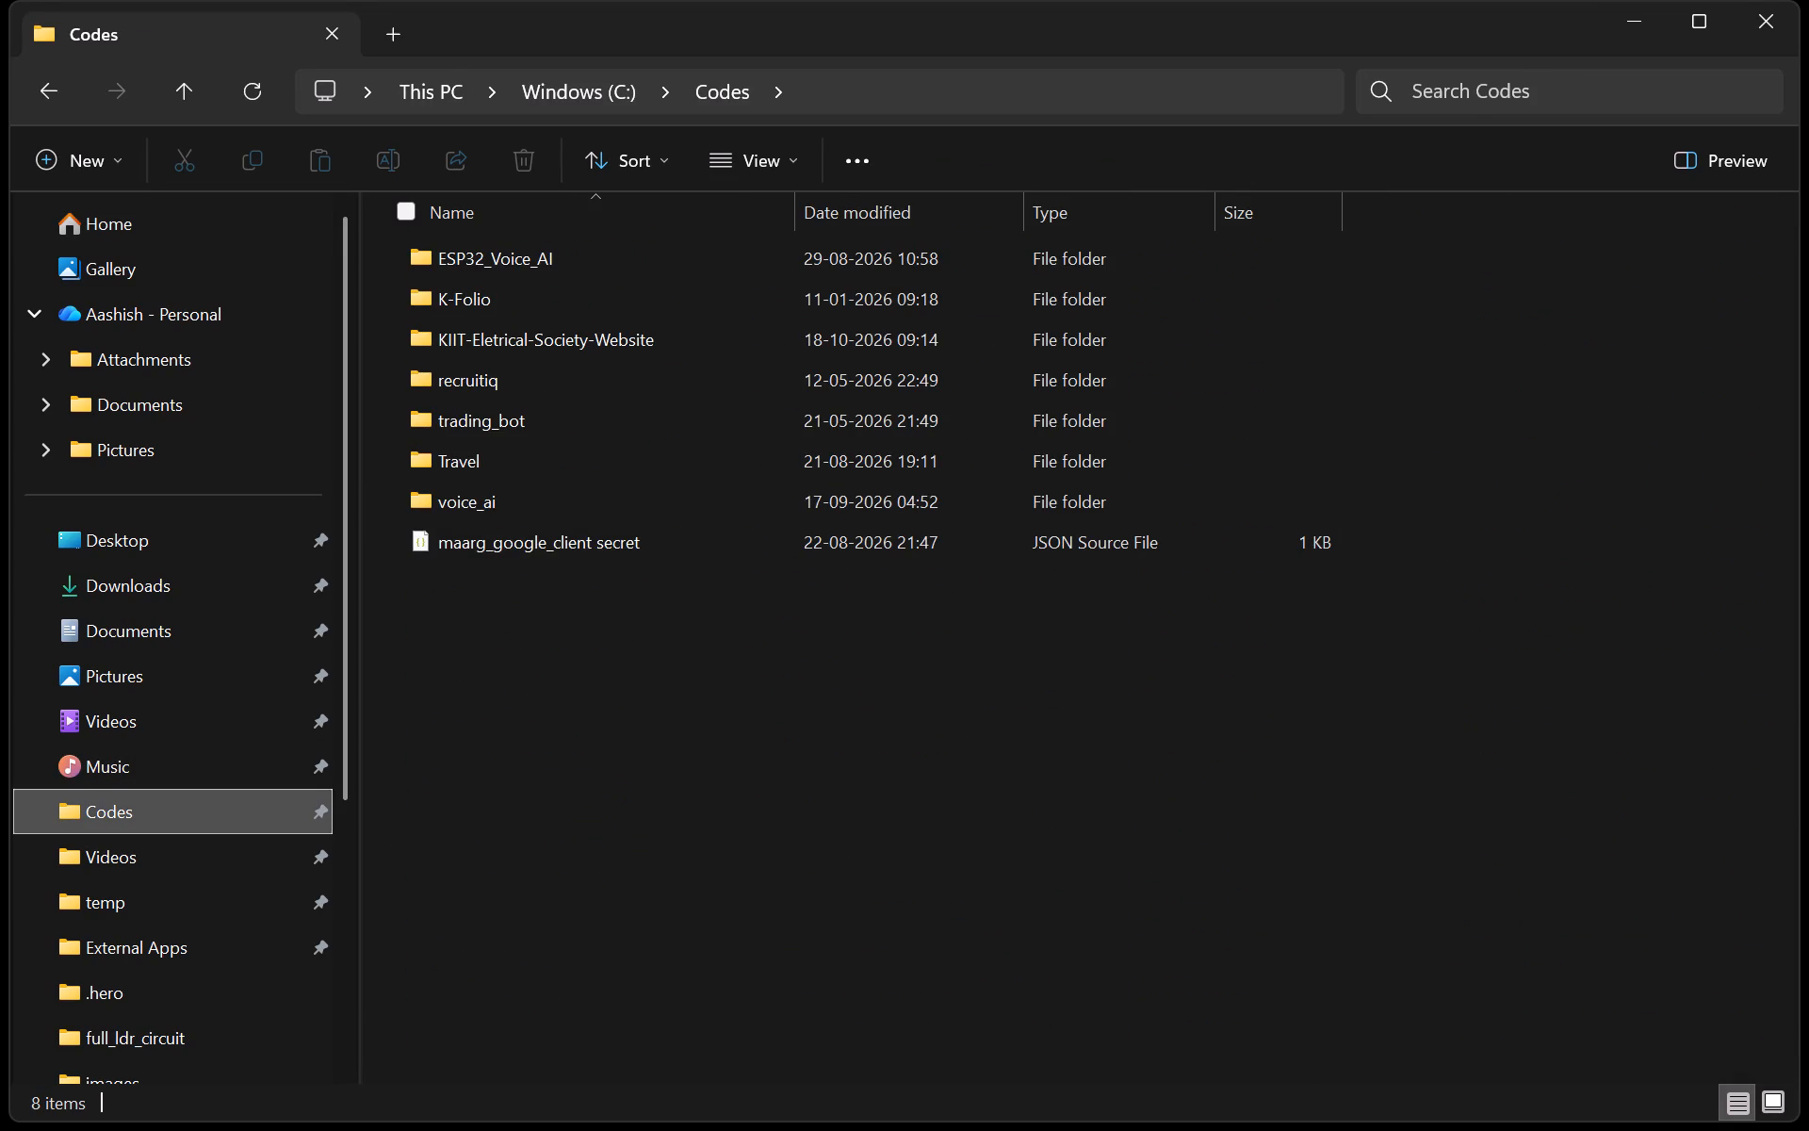
pyautogui.click(86, 575)
pyautogui.scroll(-6, 900, 564)
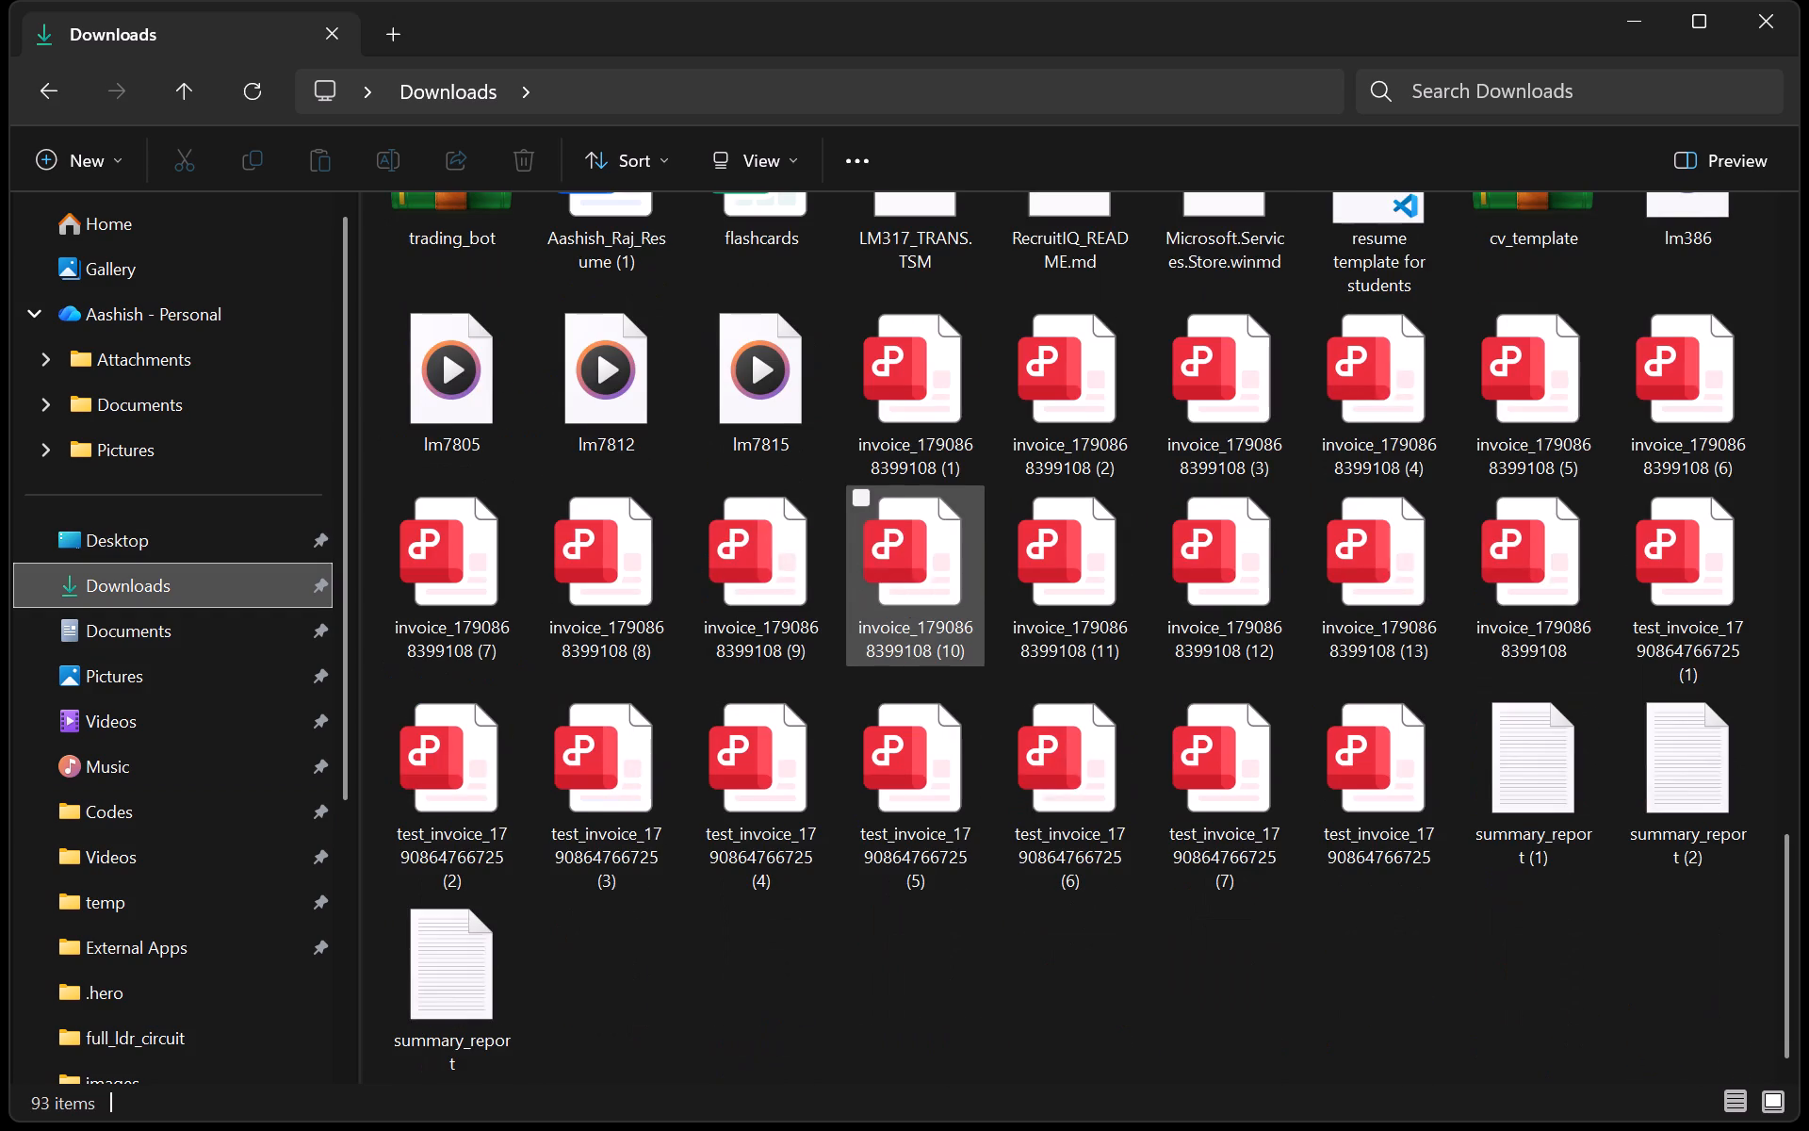
pyautogui.scroll(5, 911, 565)
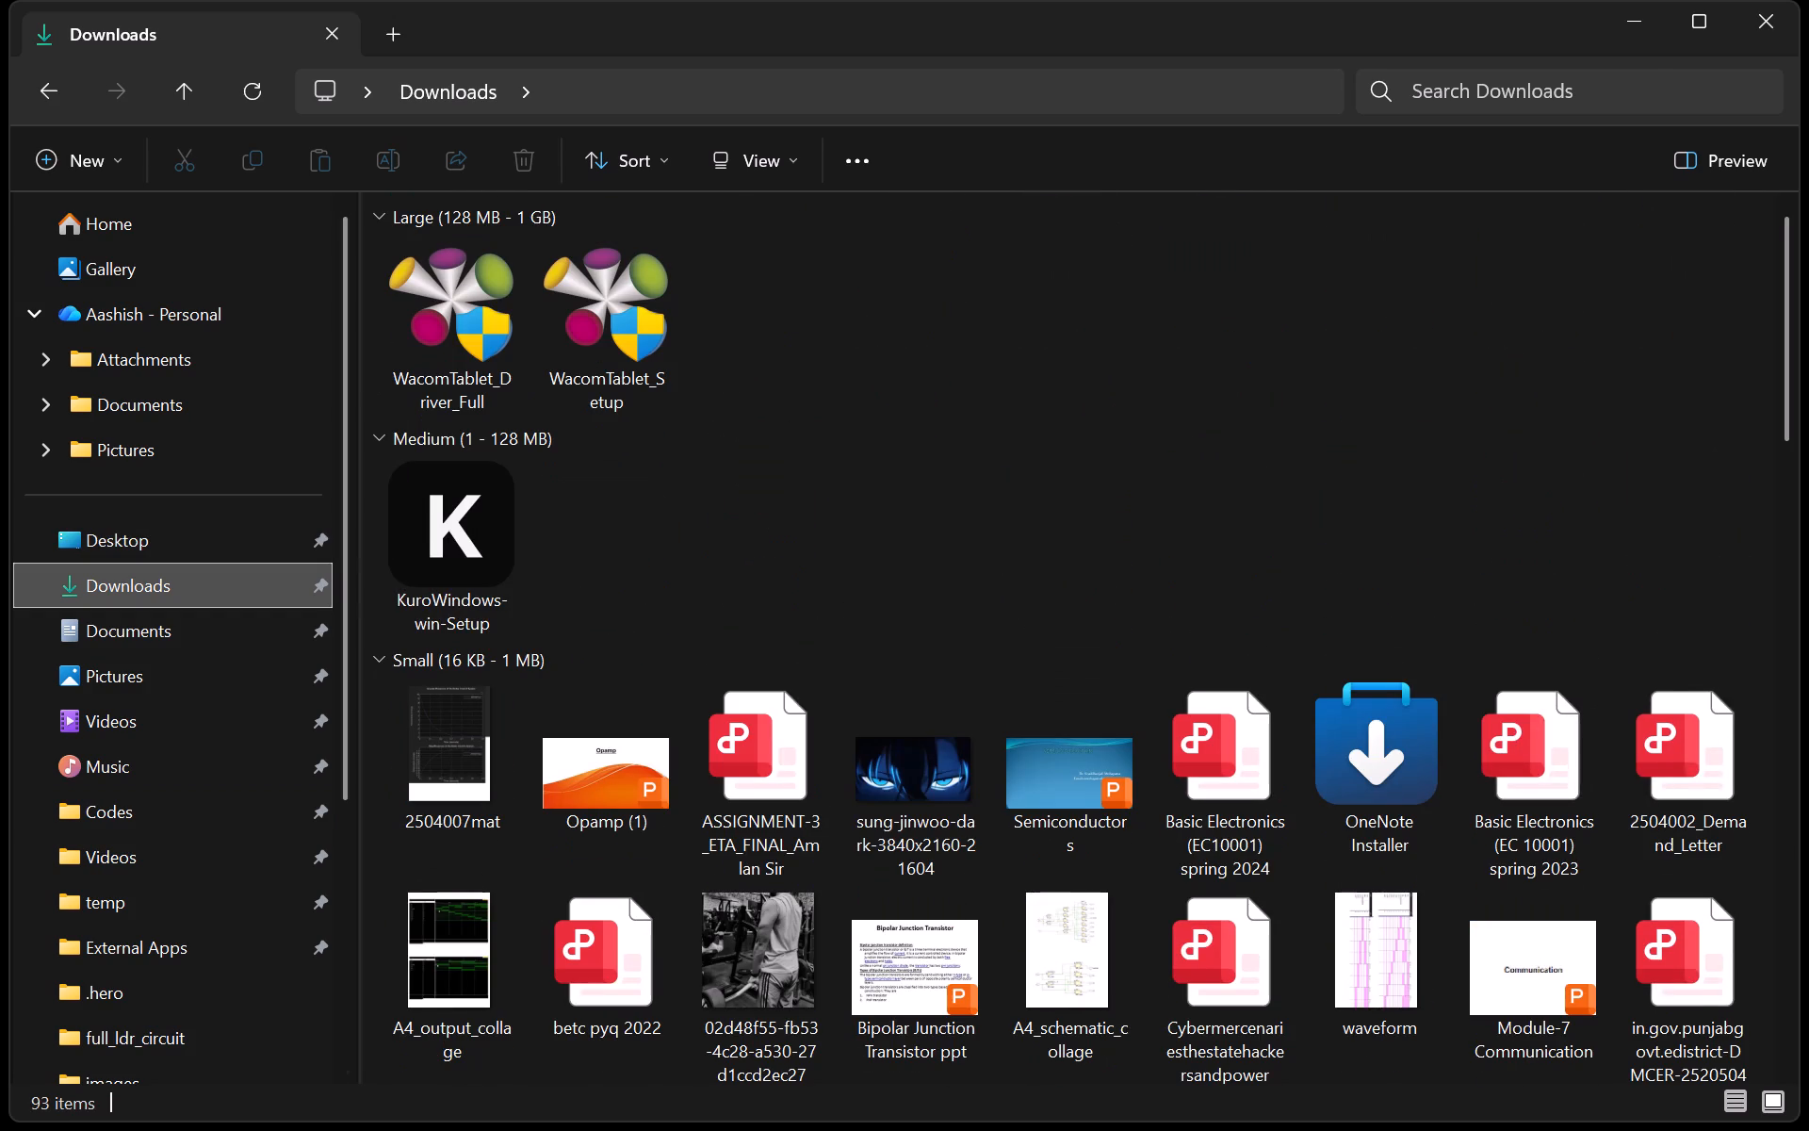
pyautogui.click(263, 515)
pyautogui.click(275, 541)
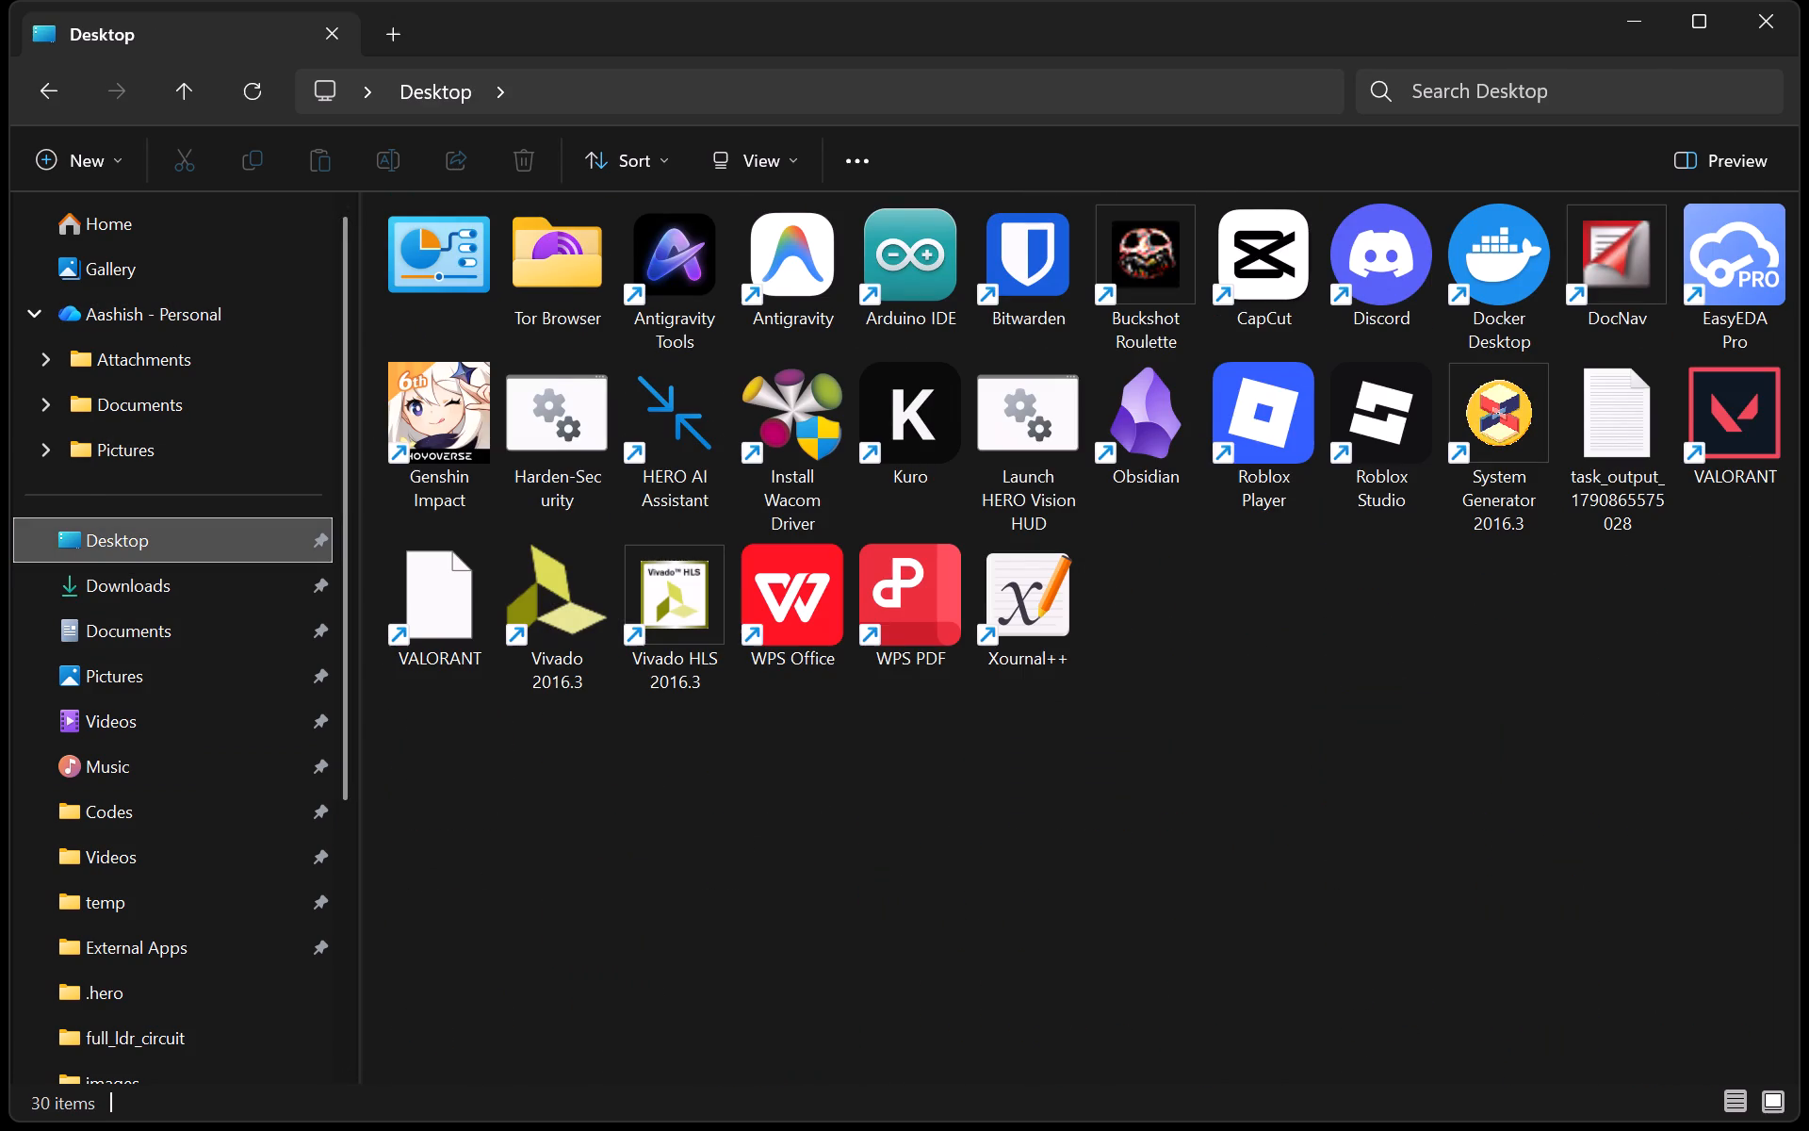
pyautogui.scroll(3, 167, 520)
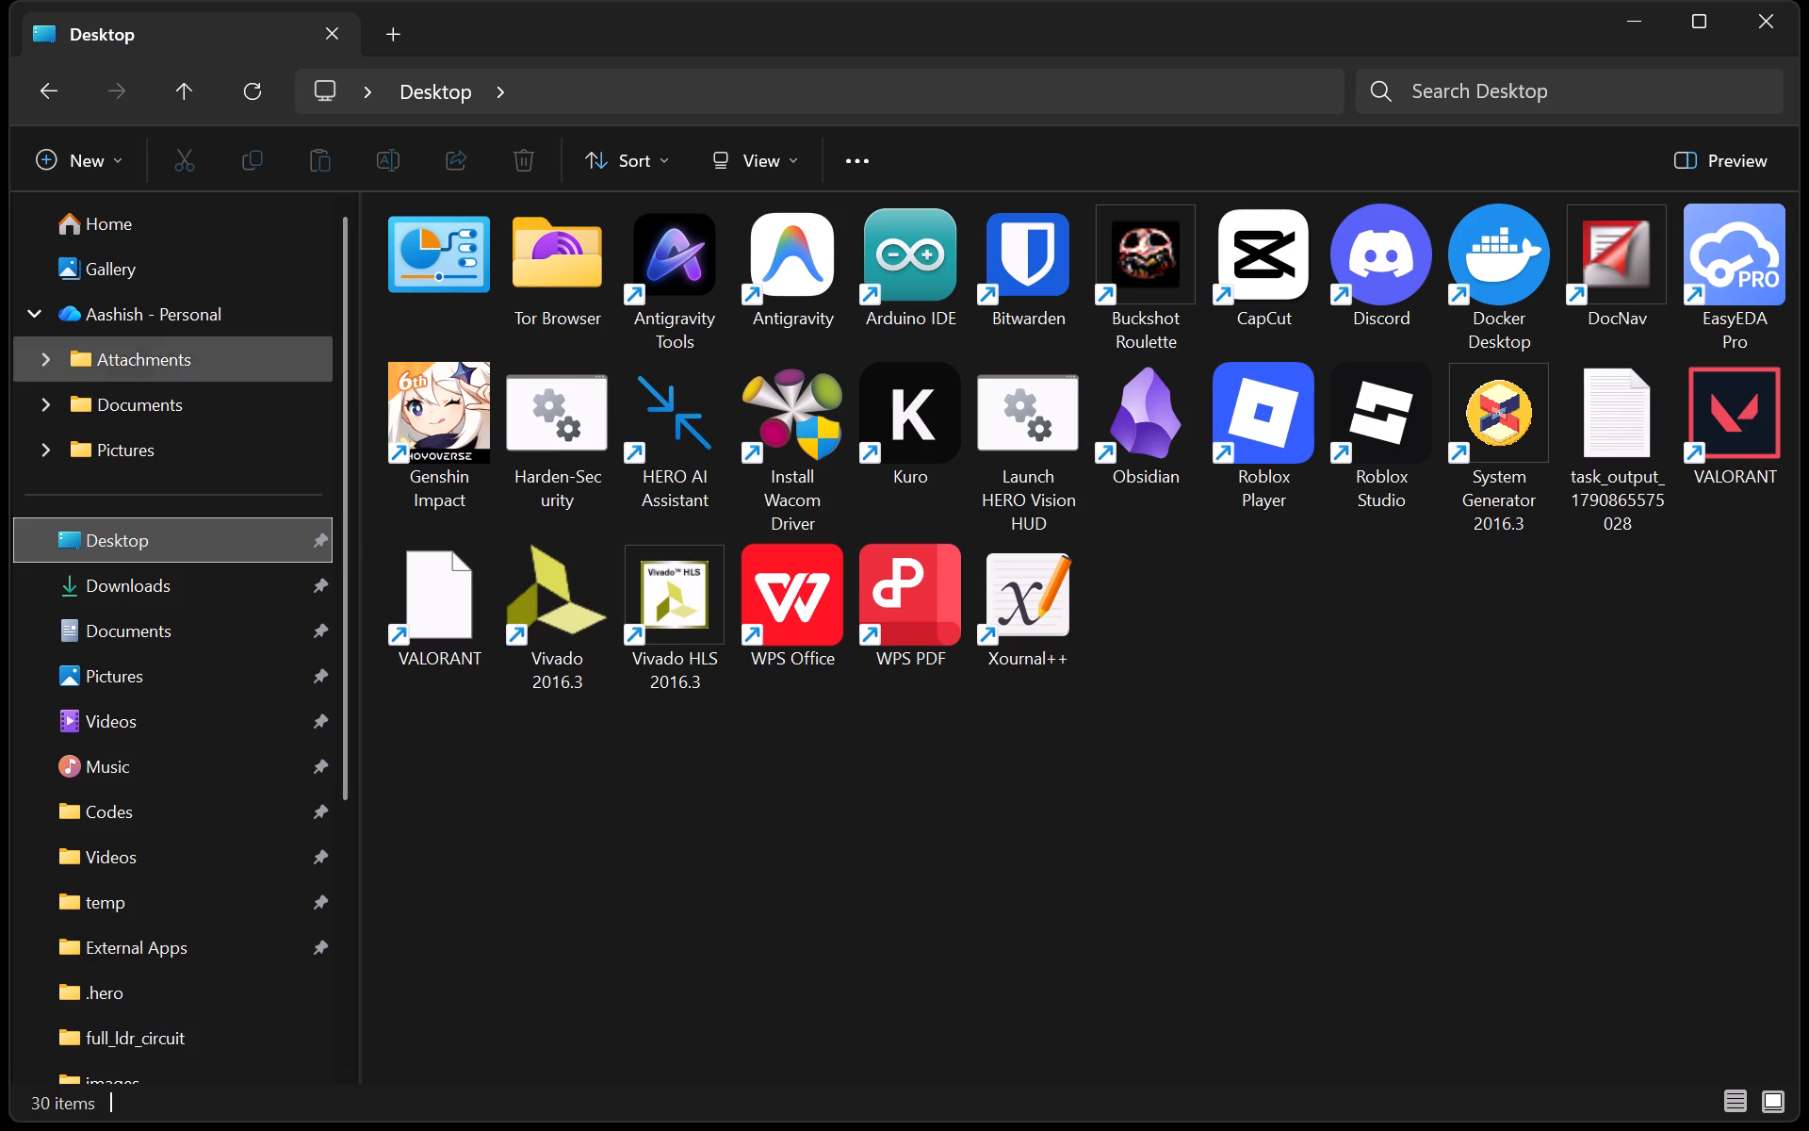
# Look through the list of recently accessed files on the File Explorer Home page, down to its end.
pyautogui.click(149, 220)
pyautogui.scroll(-4, 1147, 845)
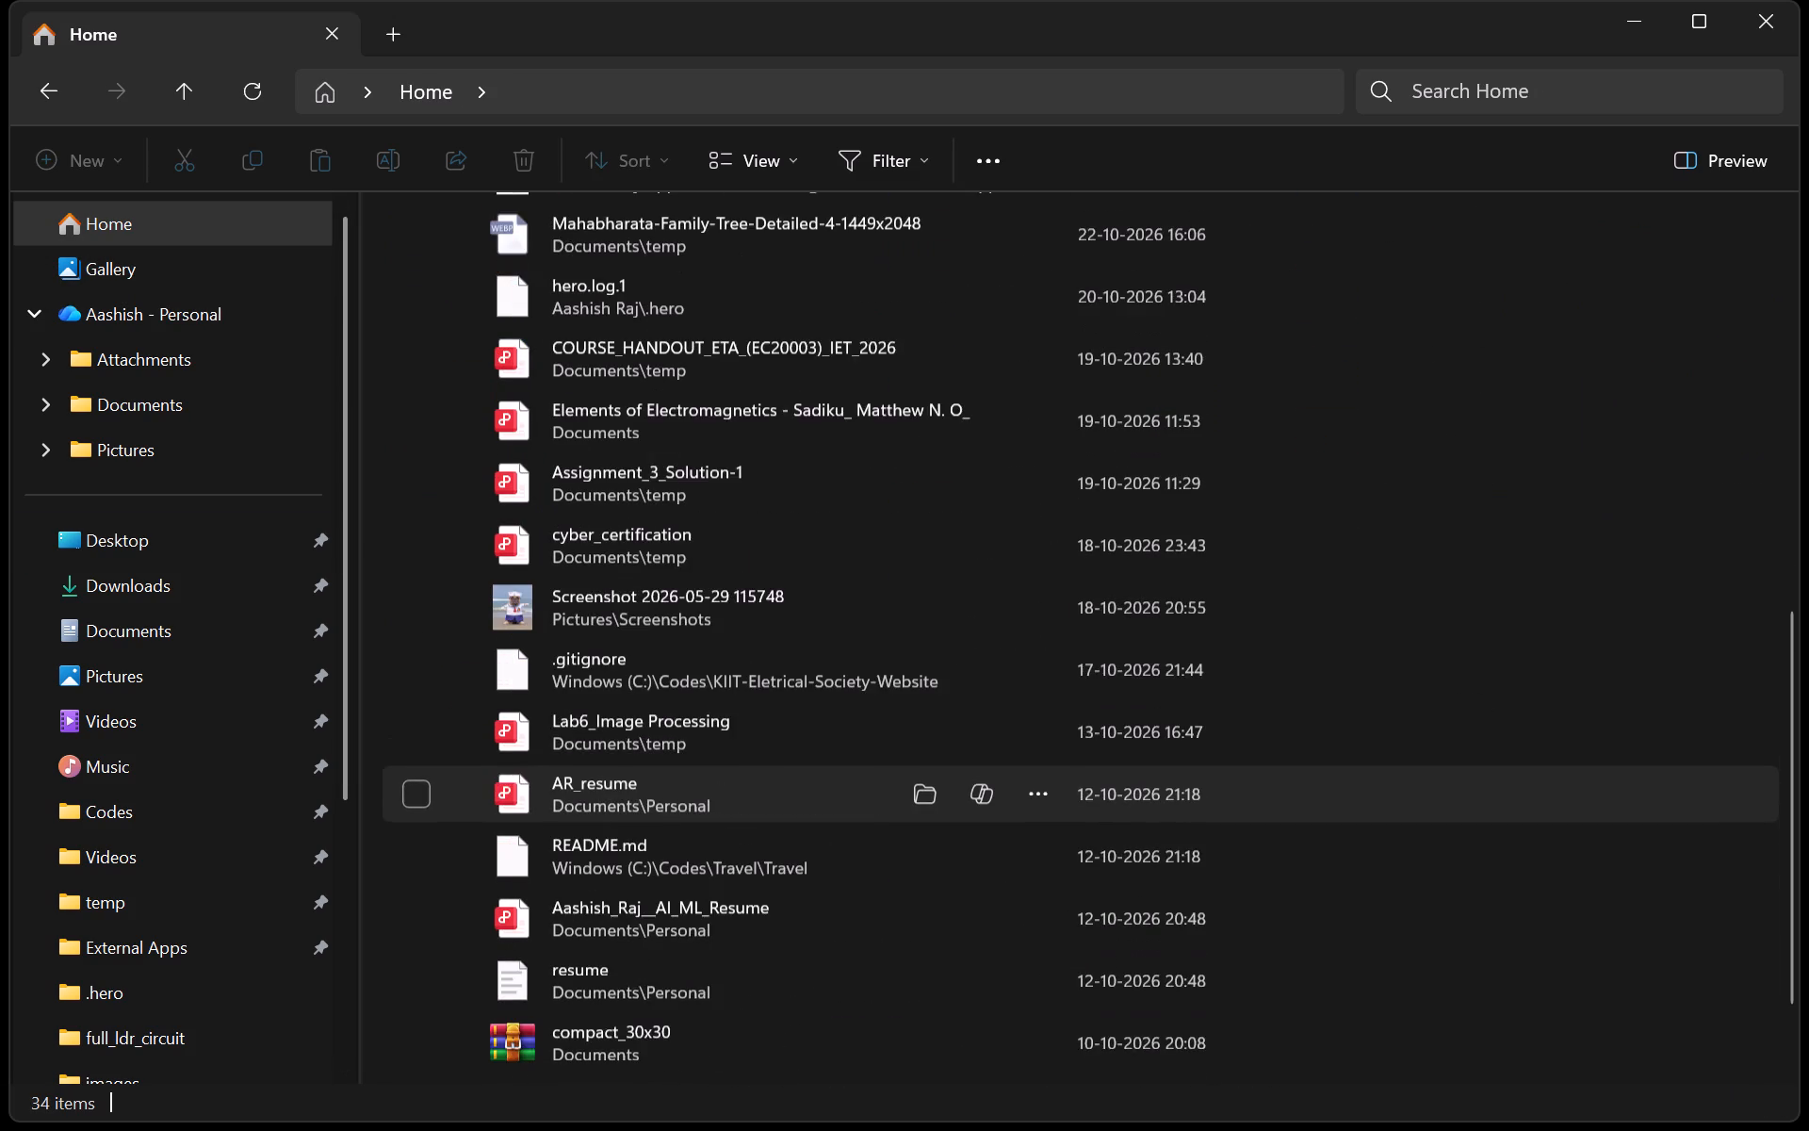
pyautogui.scroll(-3, 1110, 831)
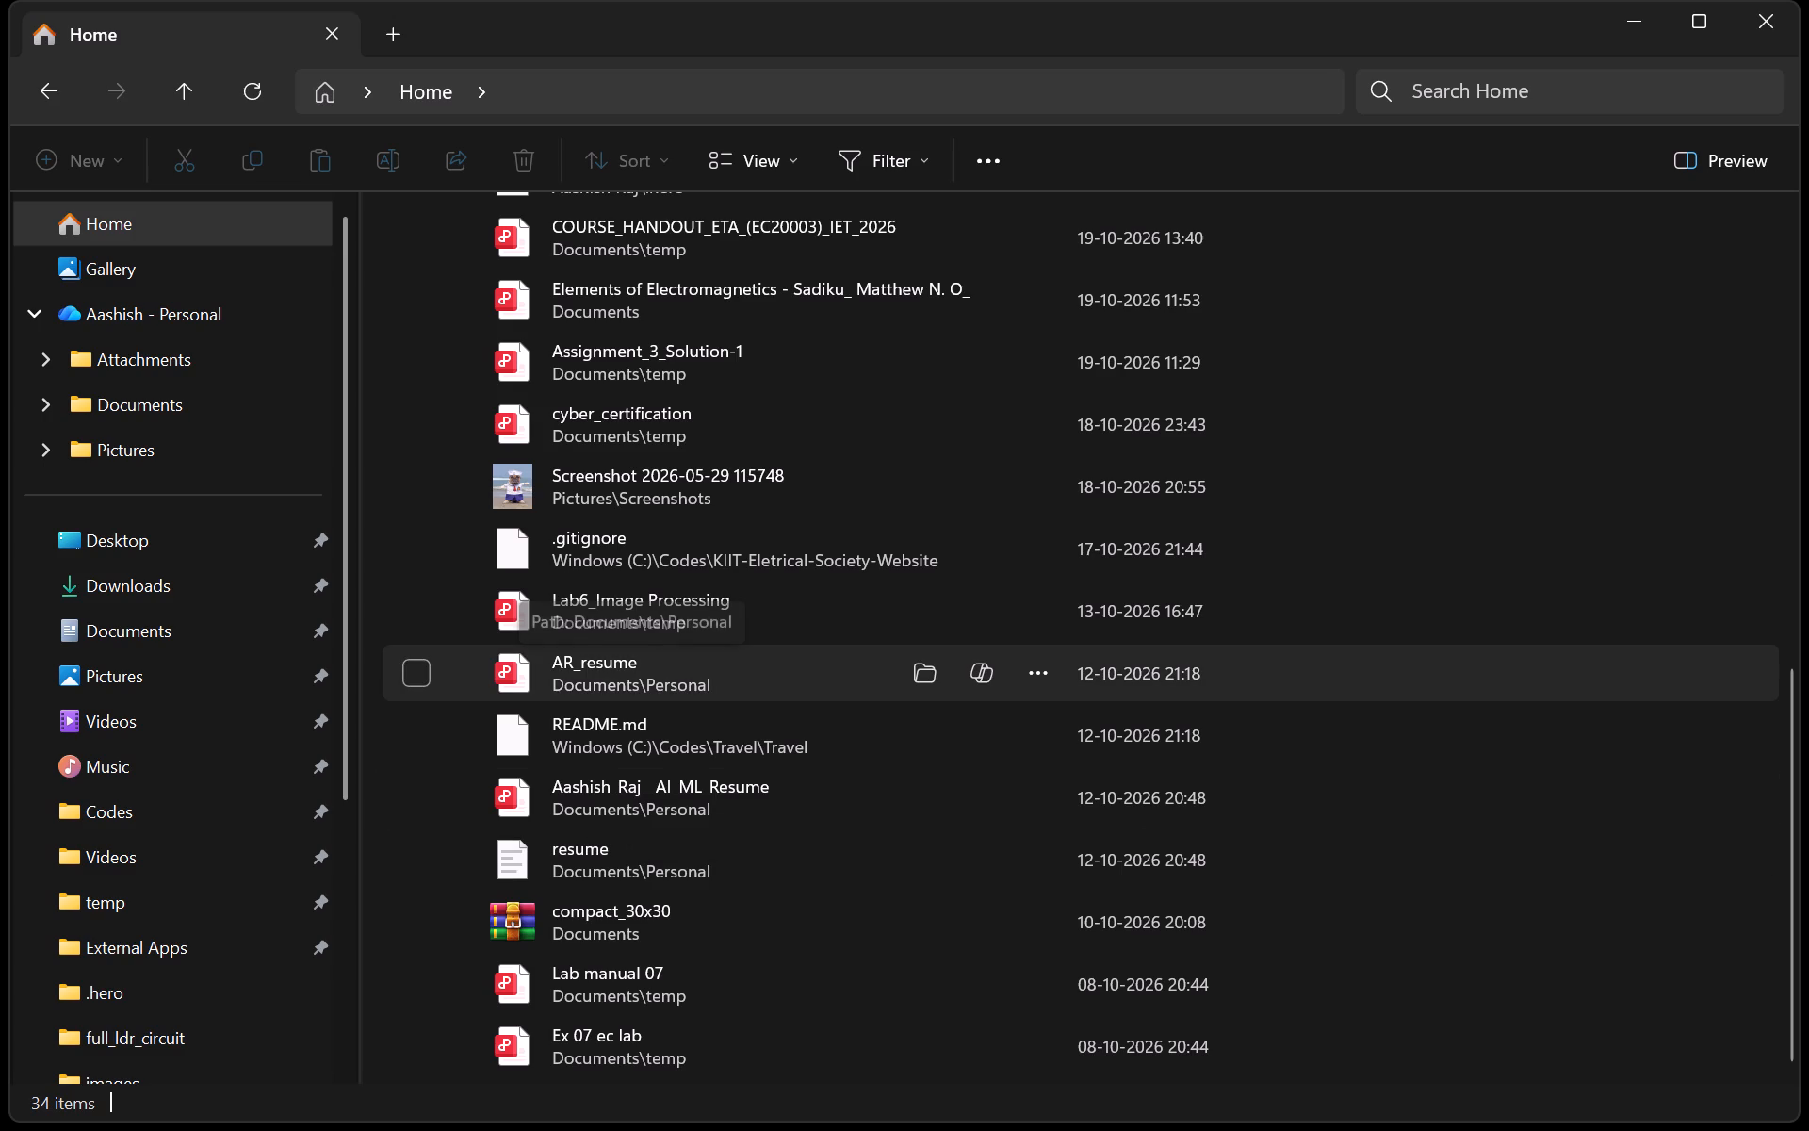
pyautogui.scroll(2, 628, 673)
pyautogui.scroll(-1, 611, 673)
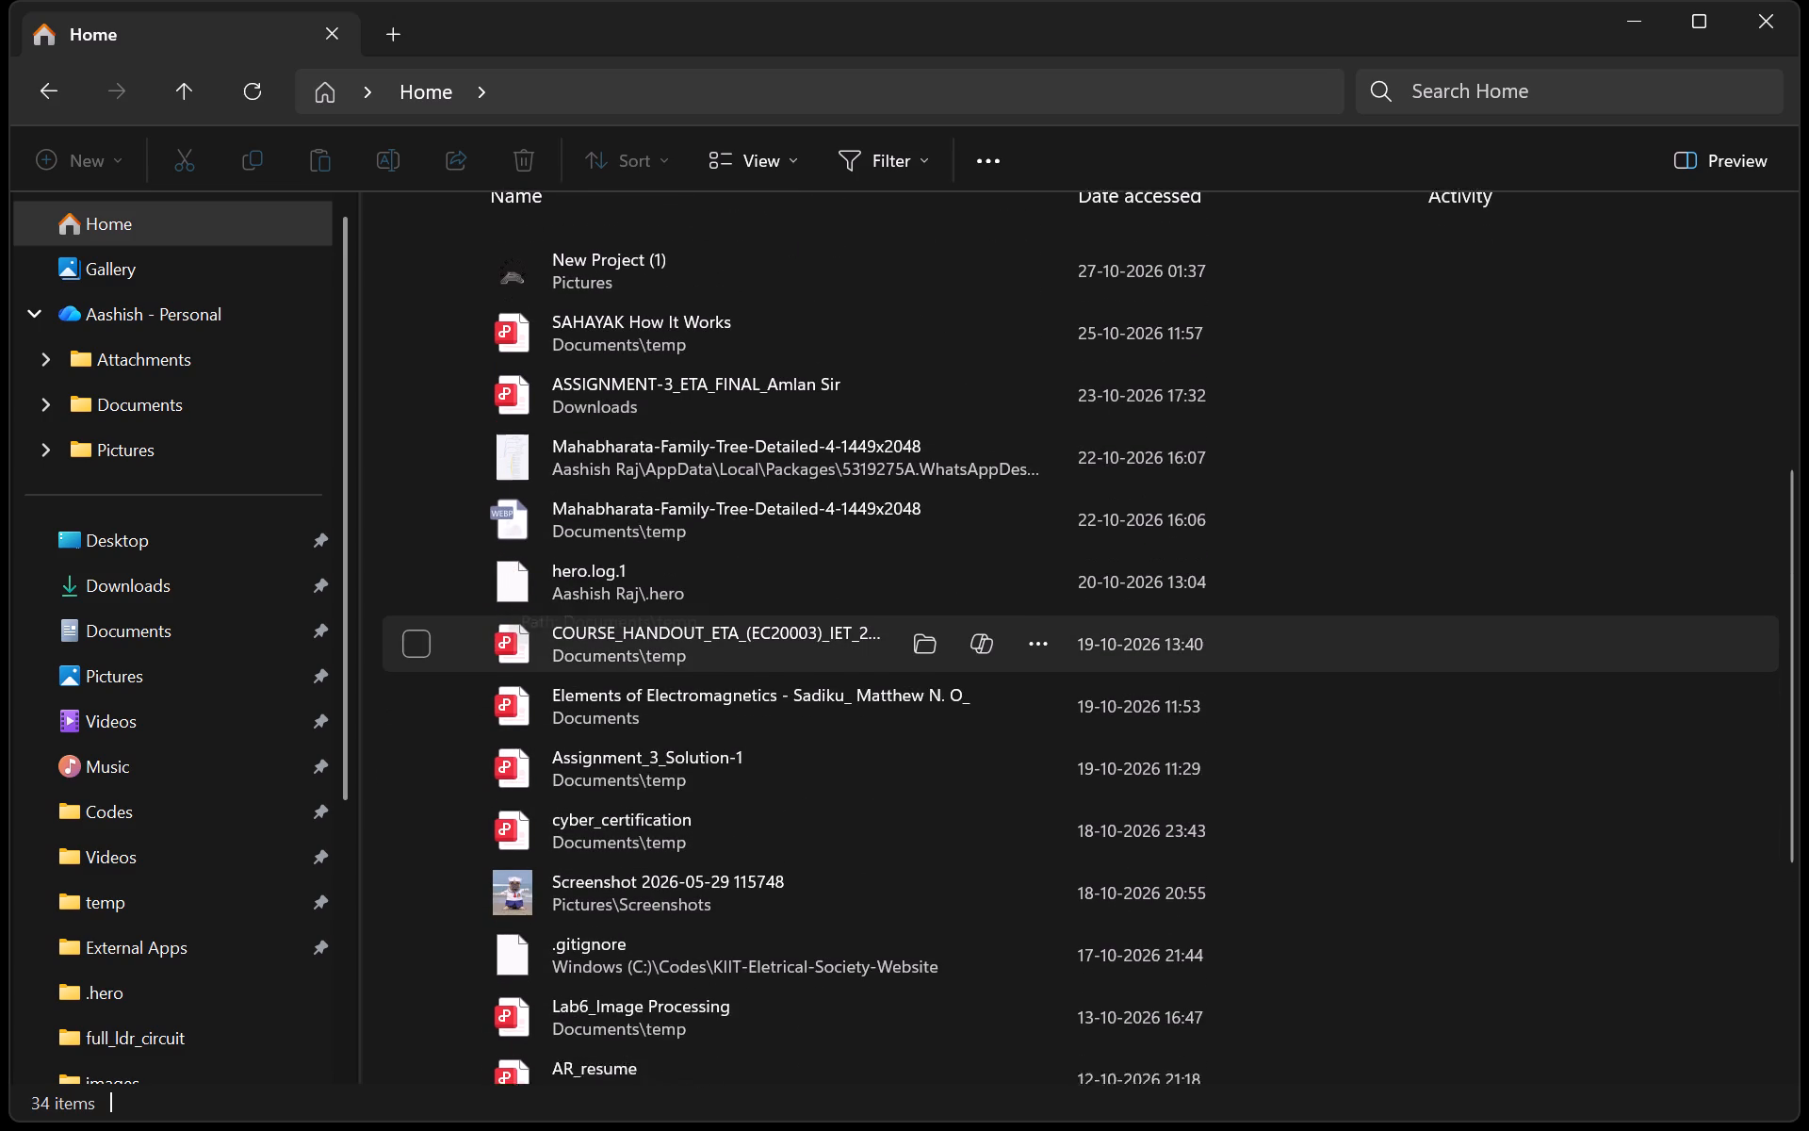
pyautogui.scroll(1, 611, 673)
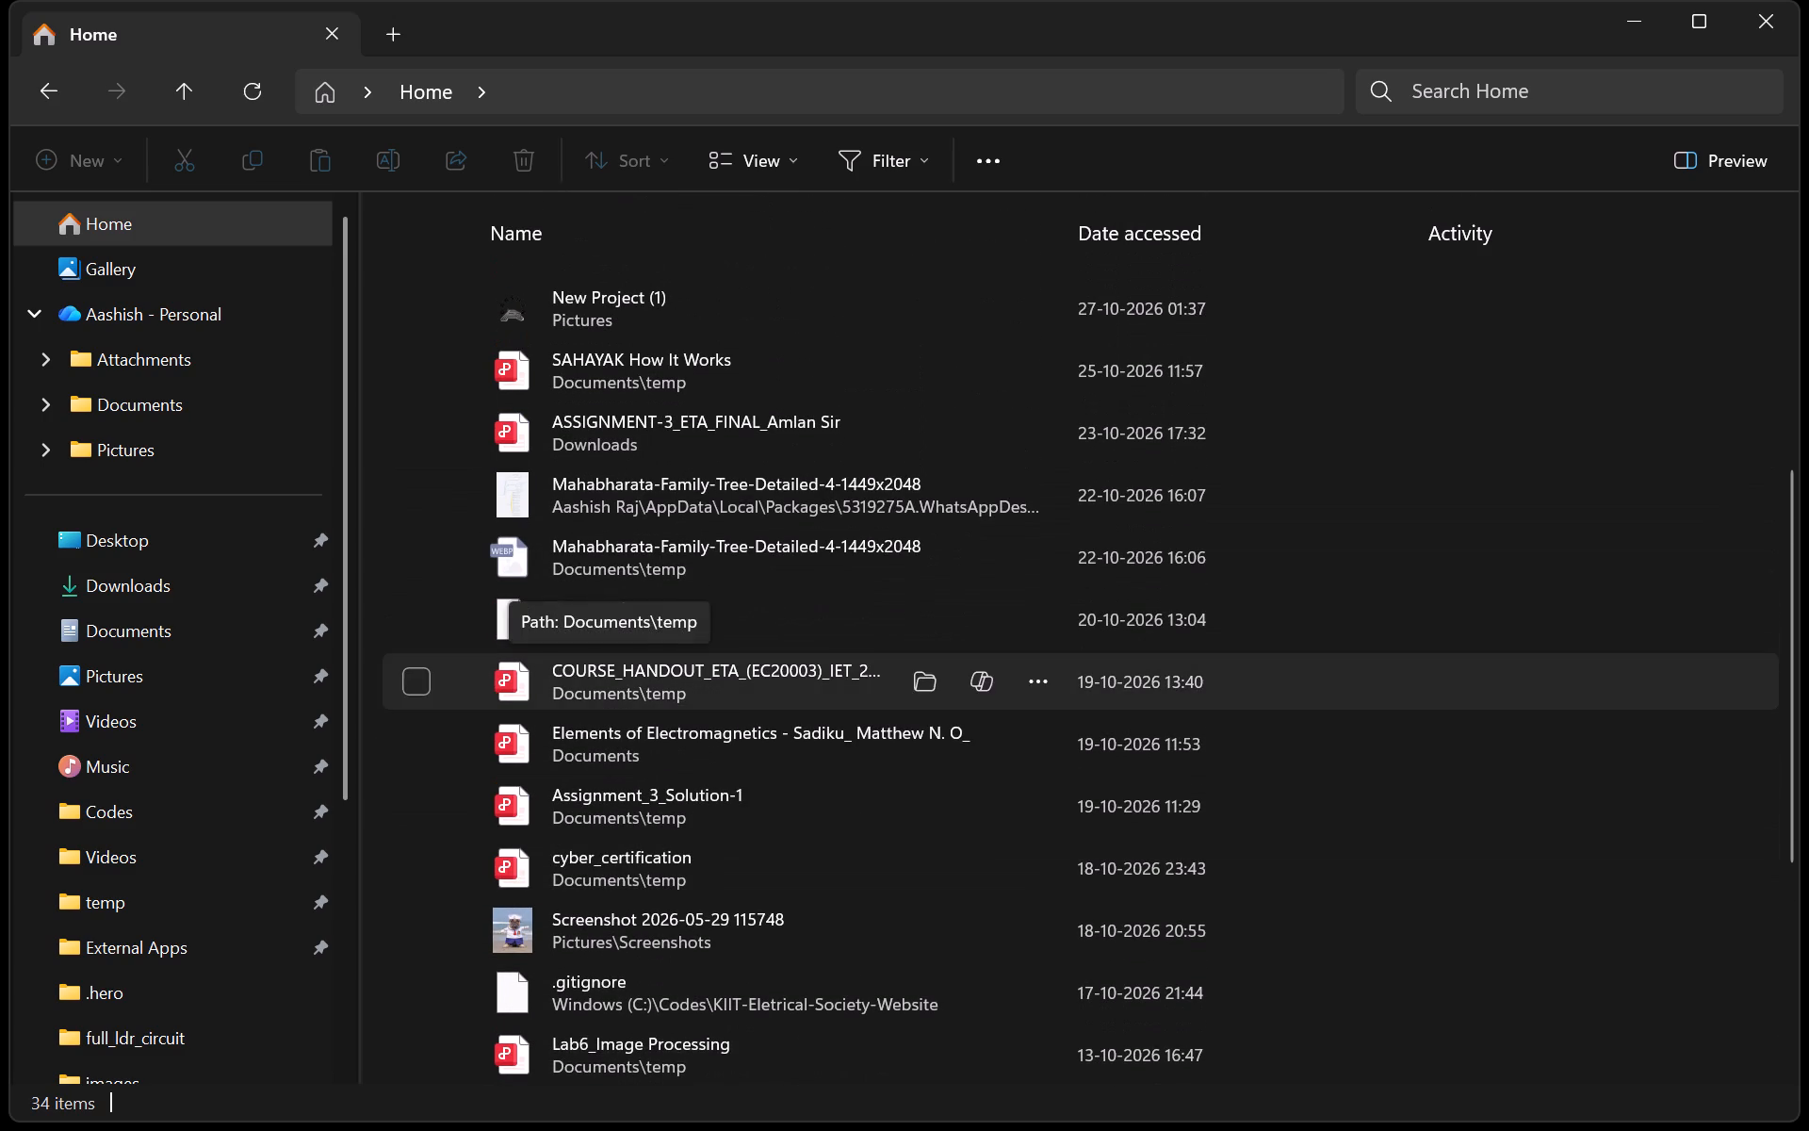
pyautogui.scroll(-2, 578, 637)
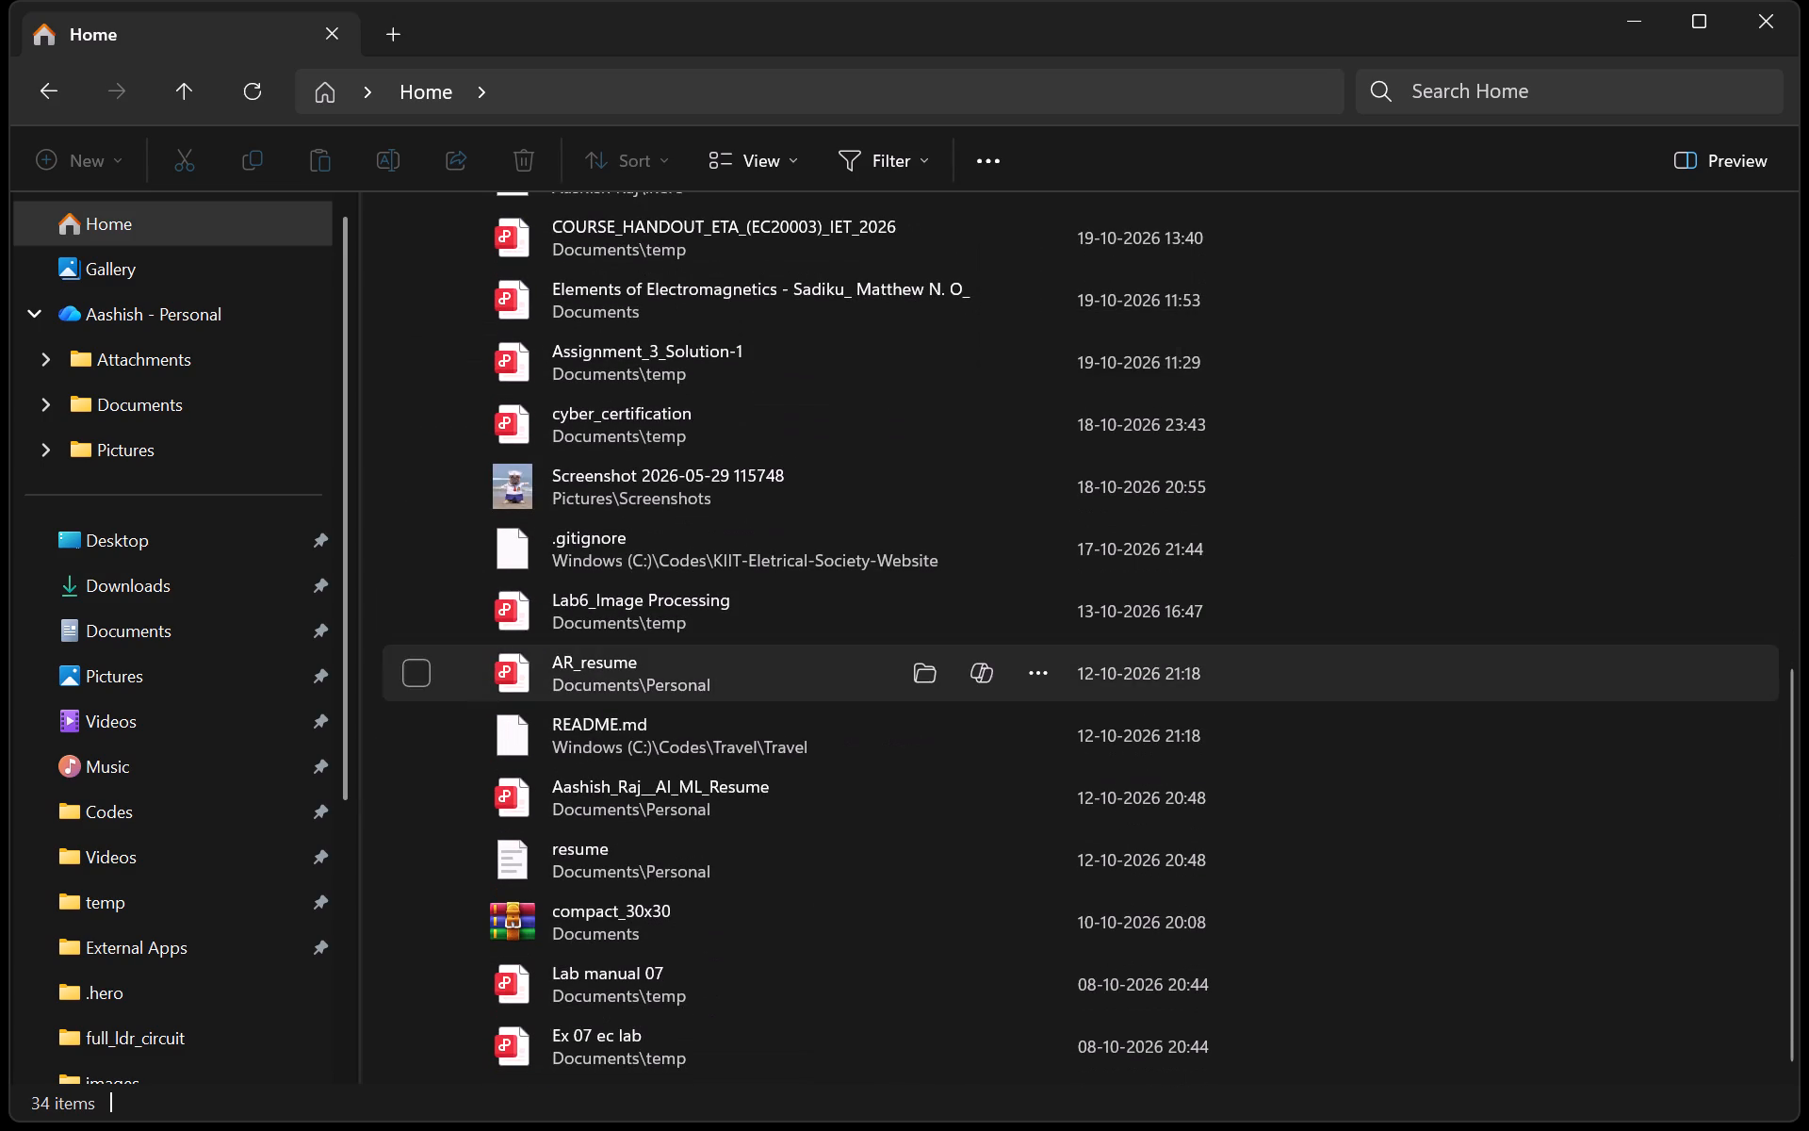
pyautogui.scroll(-2, 562, 726)
# Inspect the compact_30x30 folder in Documents and its gerber subfolder.
pyautogui.click(134, 629)
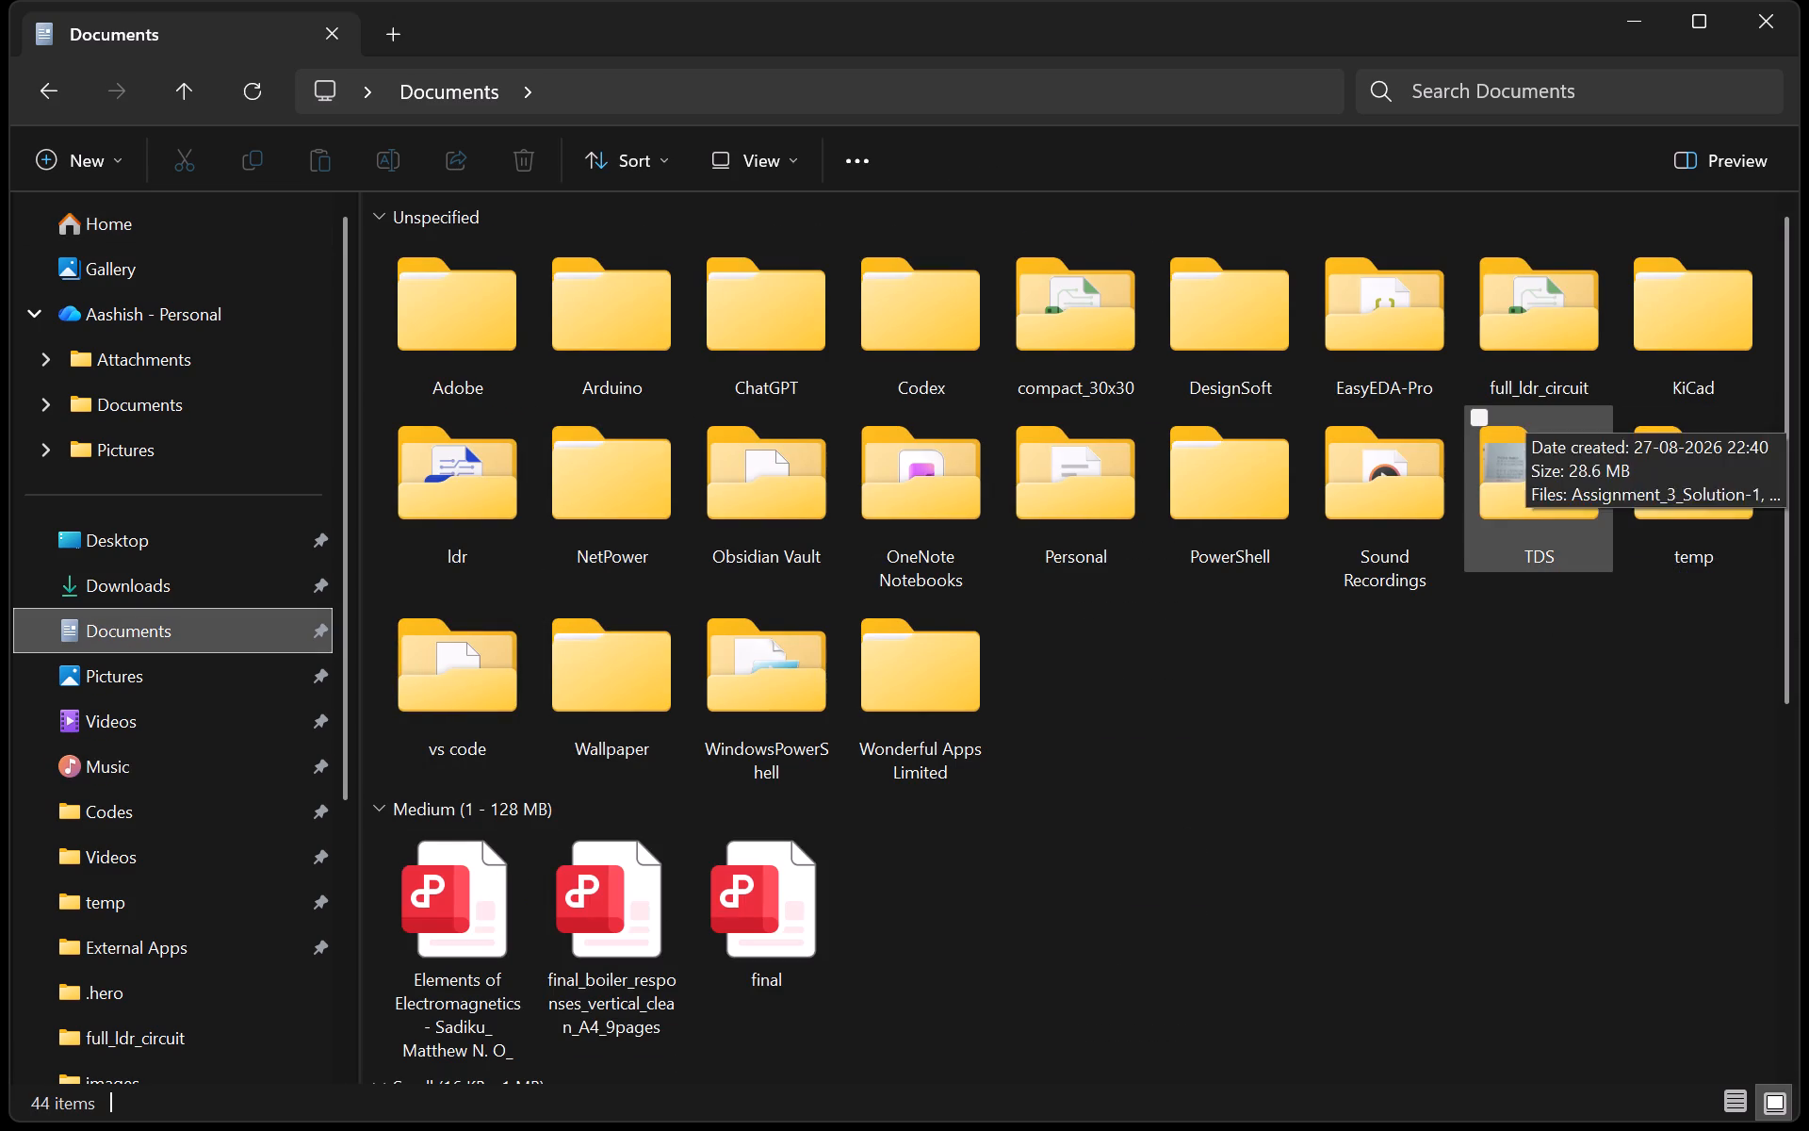
pyautogui.doubleClick(1125, 286)
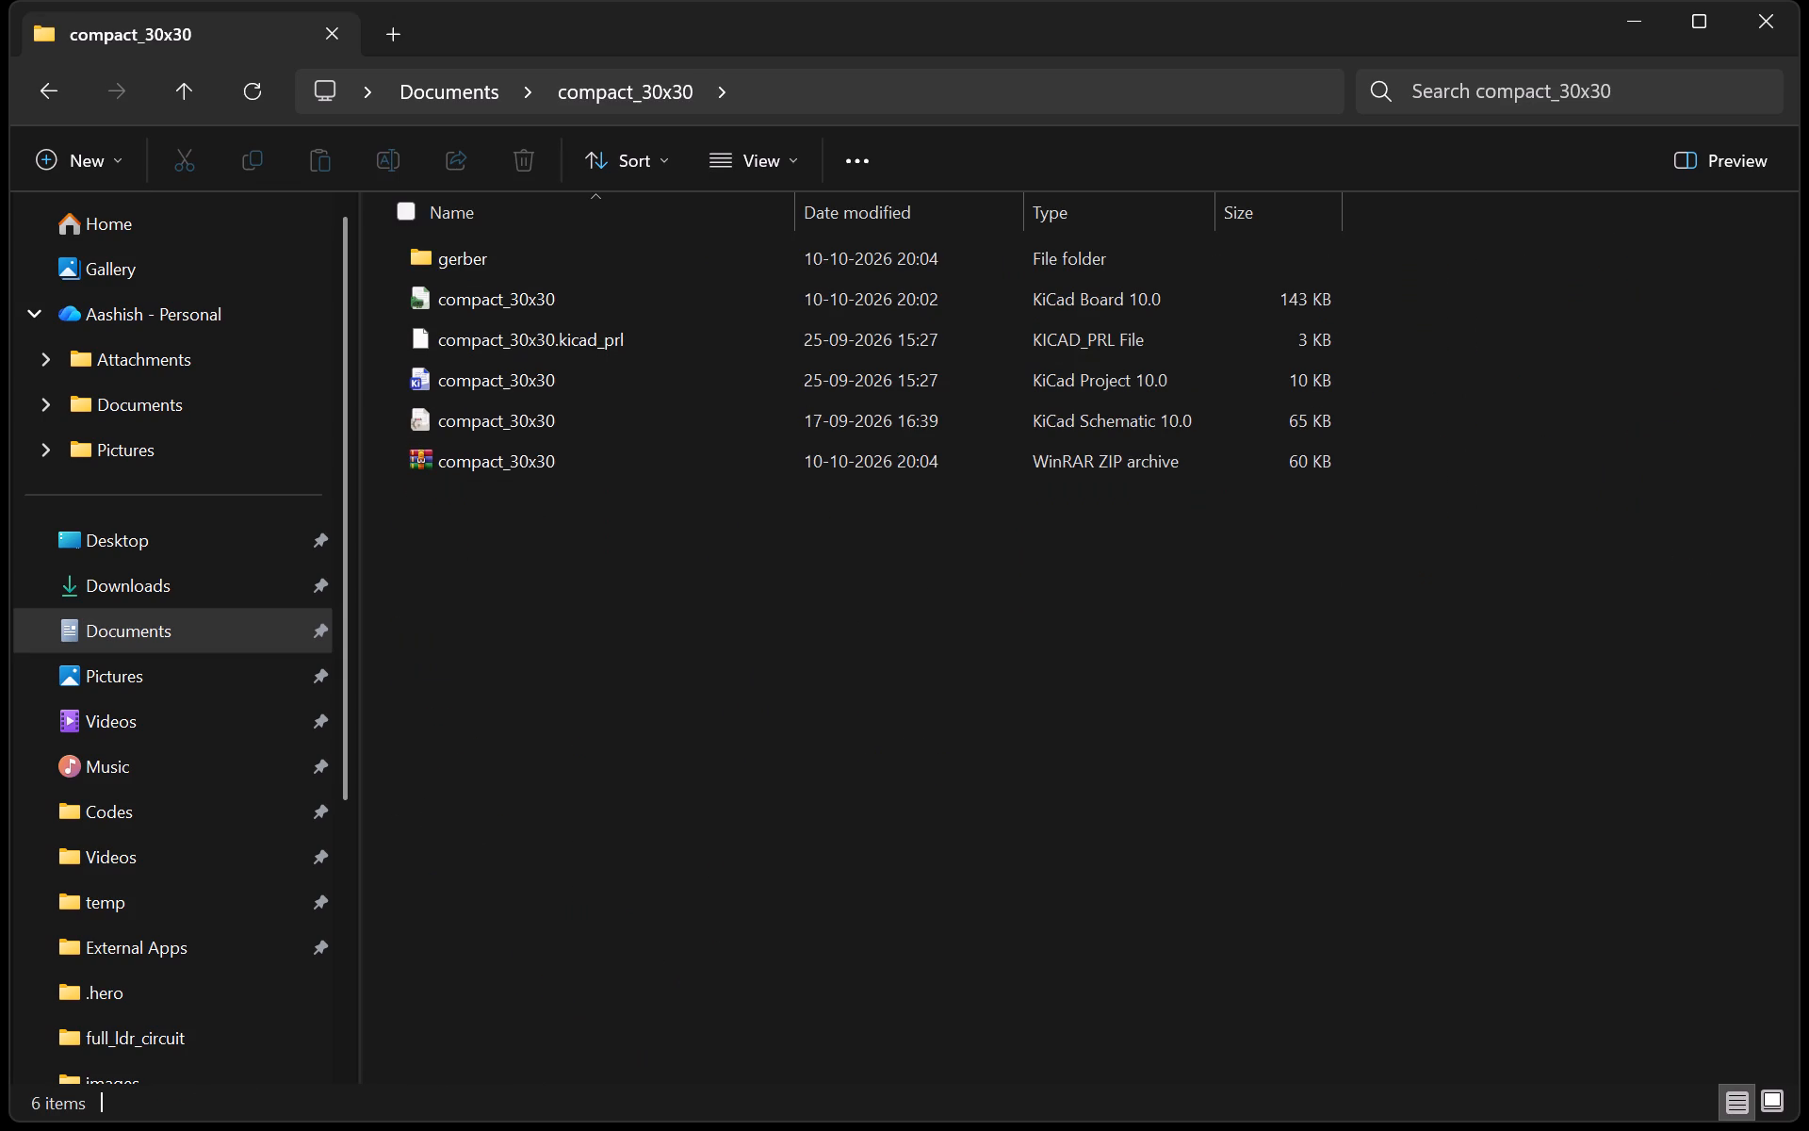
pyautogui.doubleClick(591, 267)
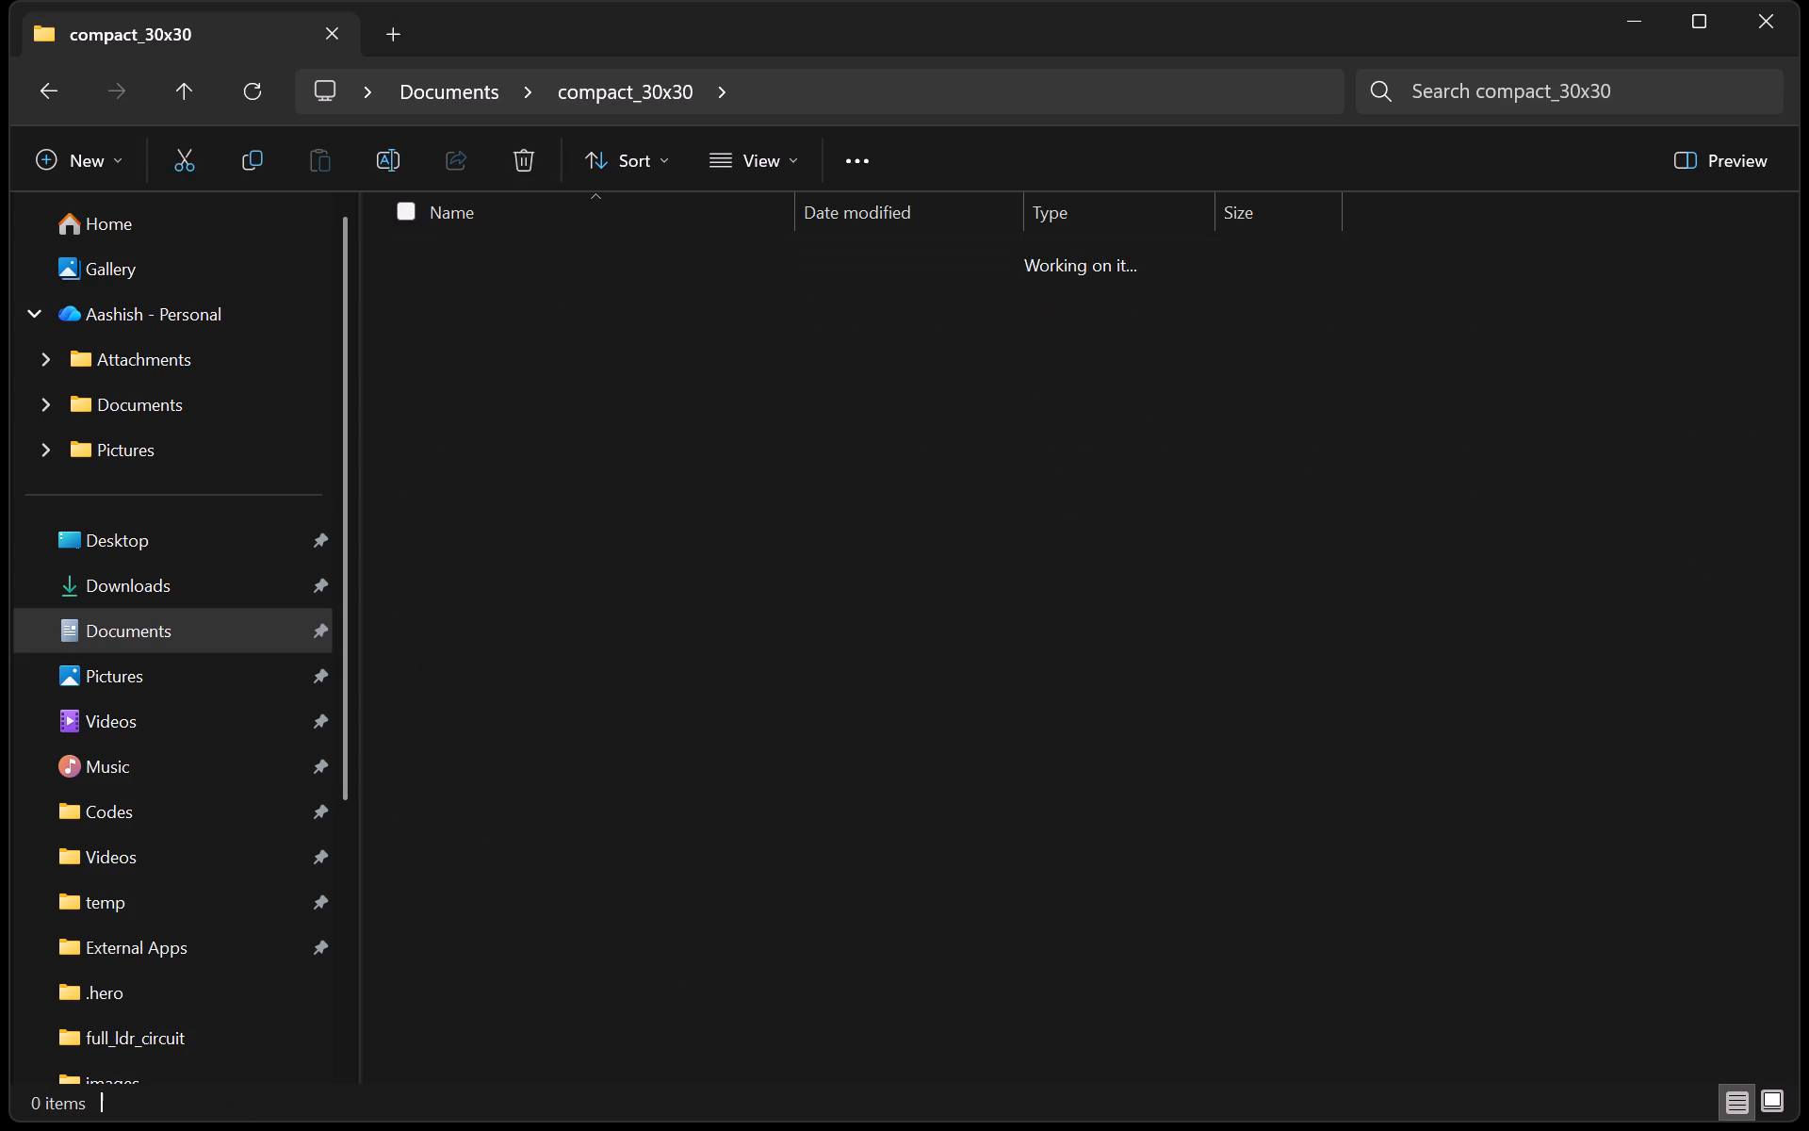
pyautogui.moveTo(1002, 848); pyautogui.dragTo(957, 816)
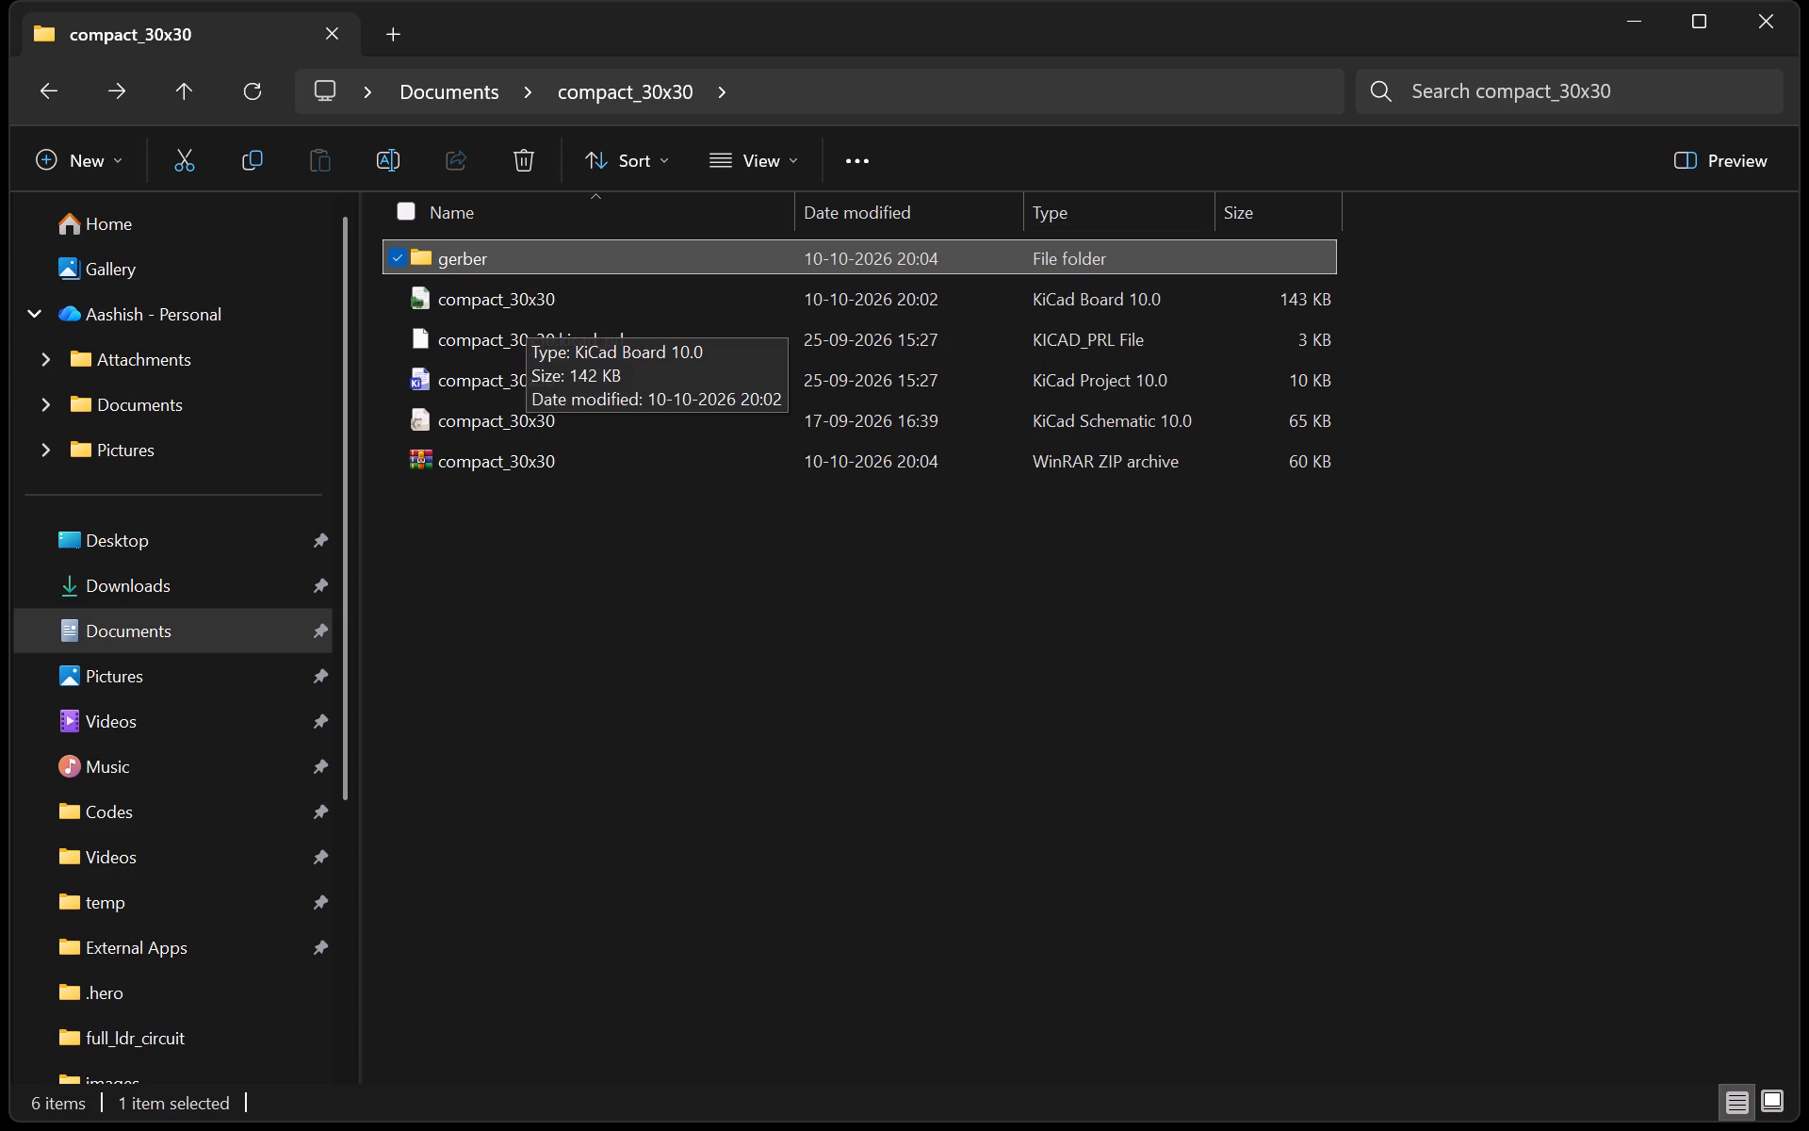
# Return to the Documents folder and look through its files down to the Tiny (0 - 16 KB) group.
pyautogui.click(144, 625)
pyautogui.click(175, 671)
pyautogui.click(171, 606)
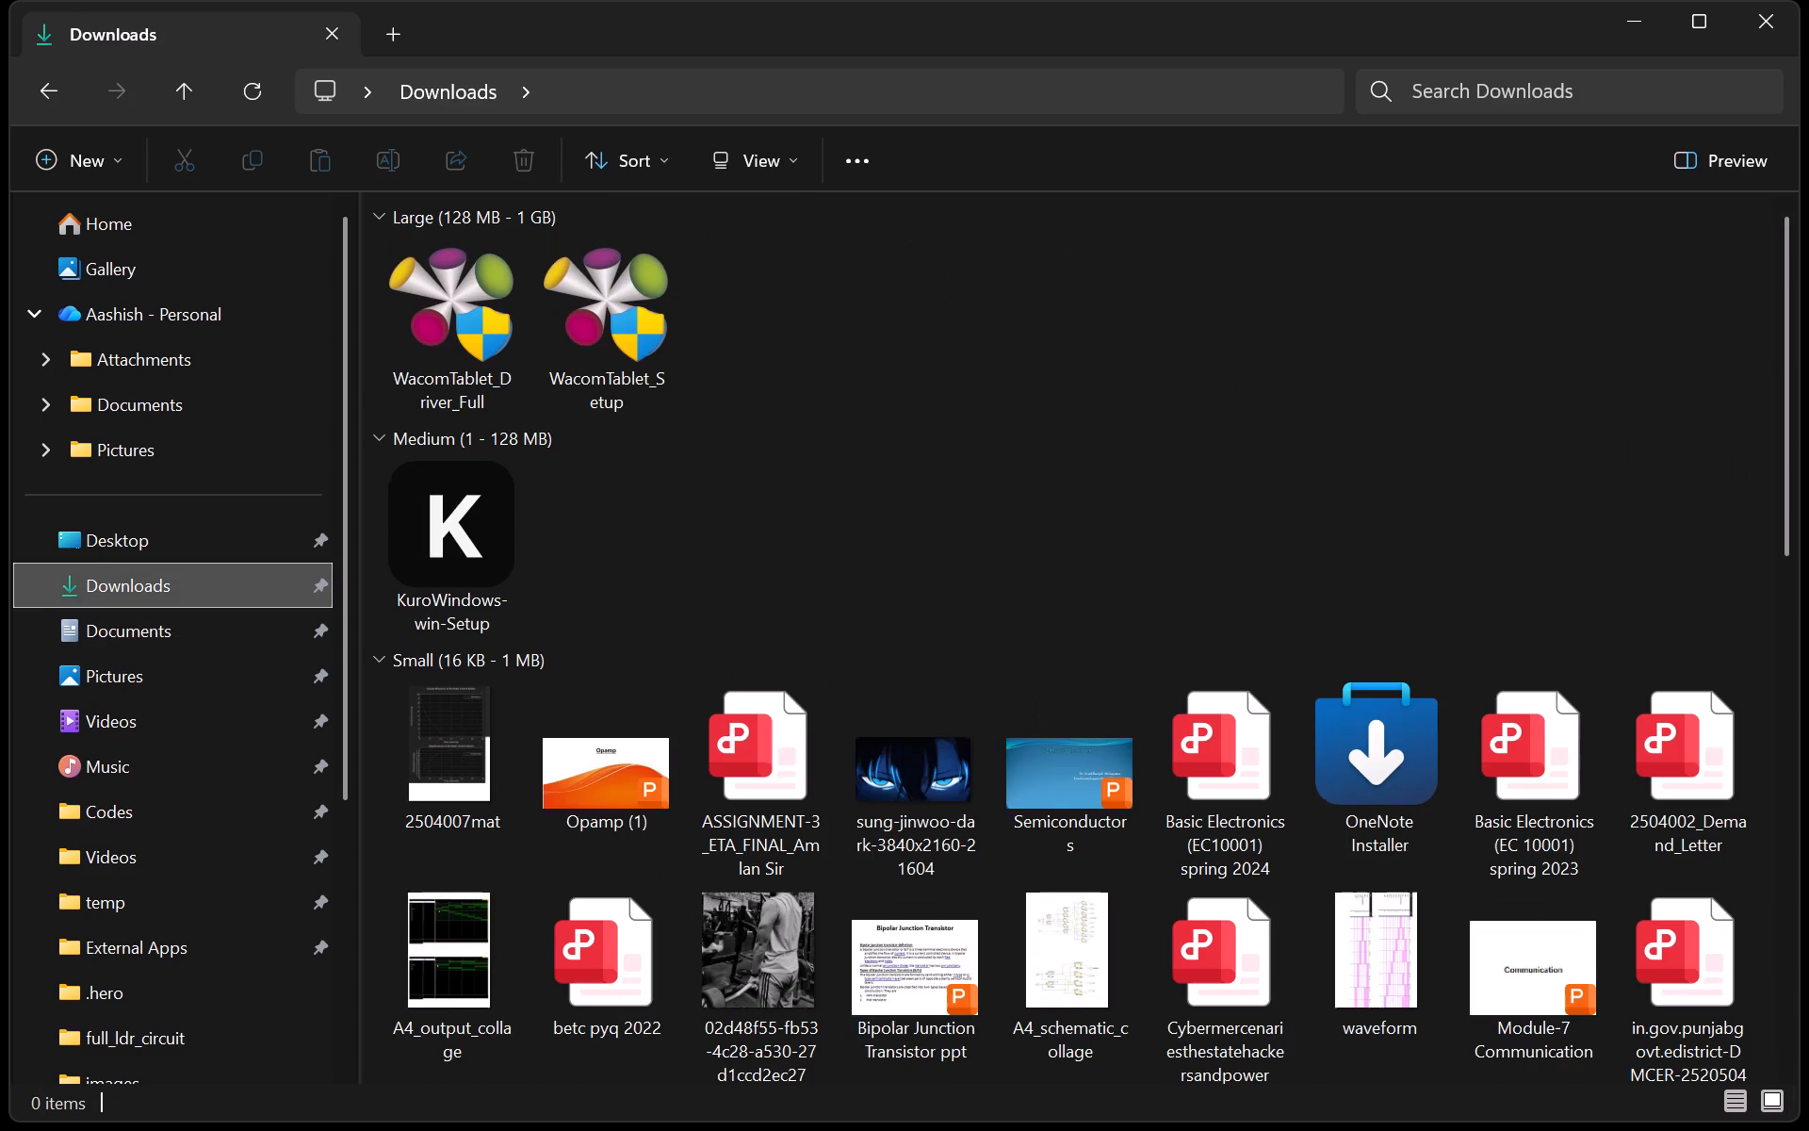
pyautogui.click(189, 626)
pyautogui.scroll(-5, 1018, 503)
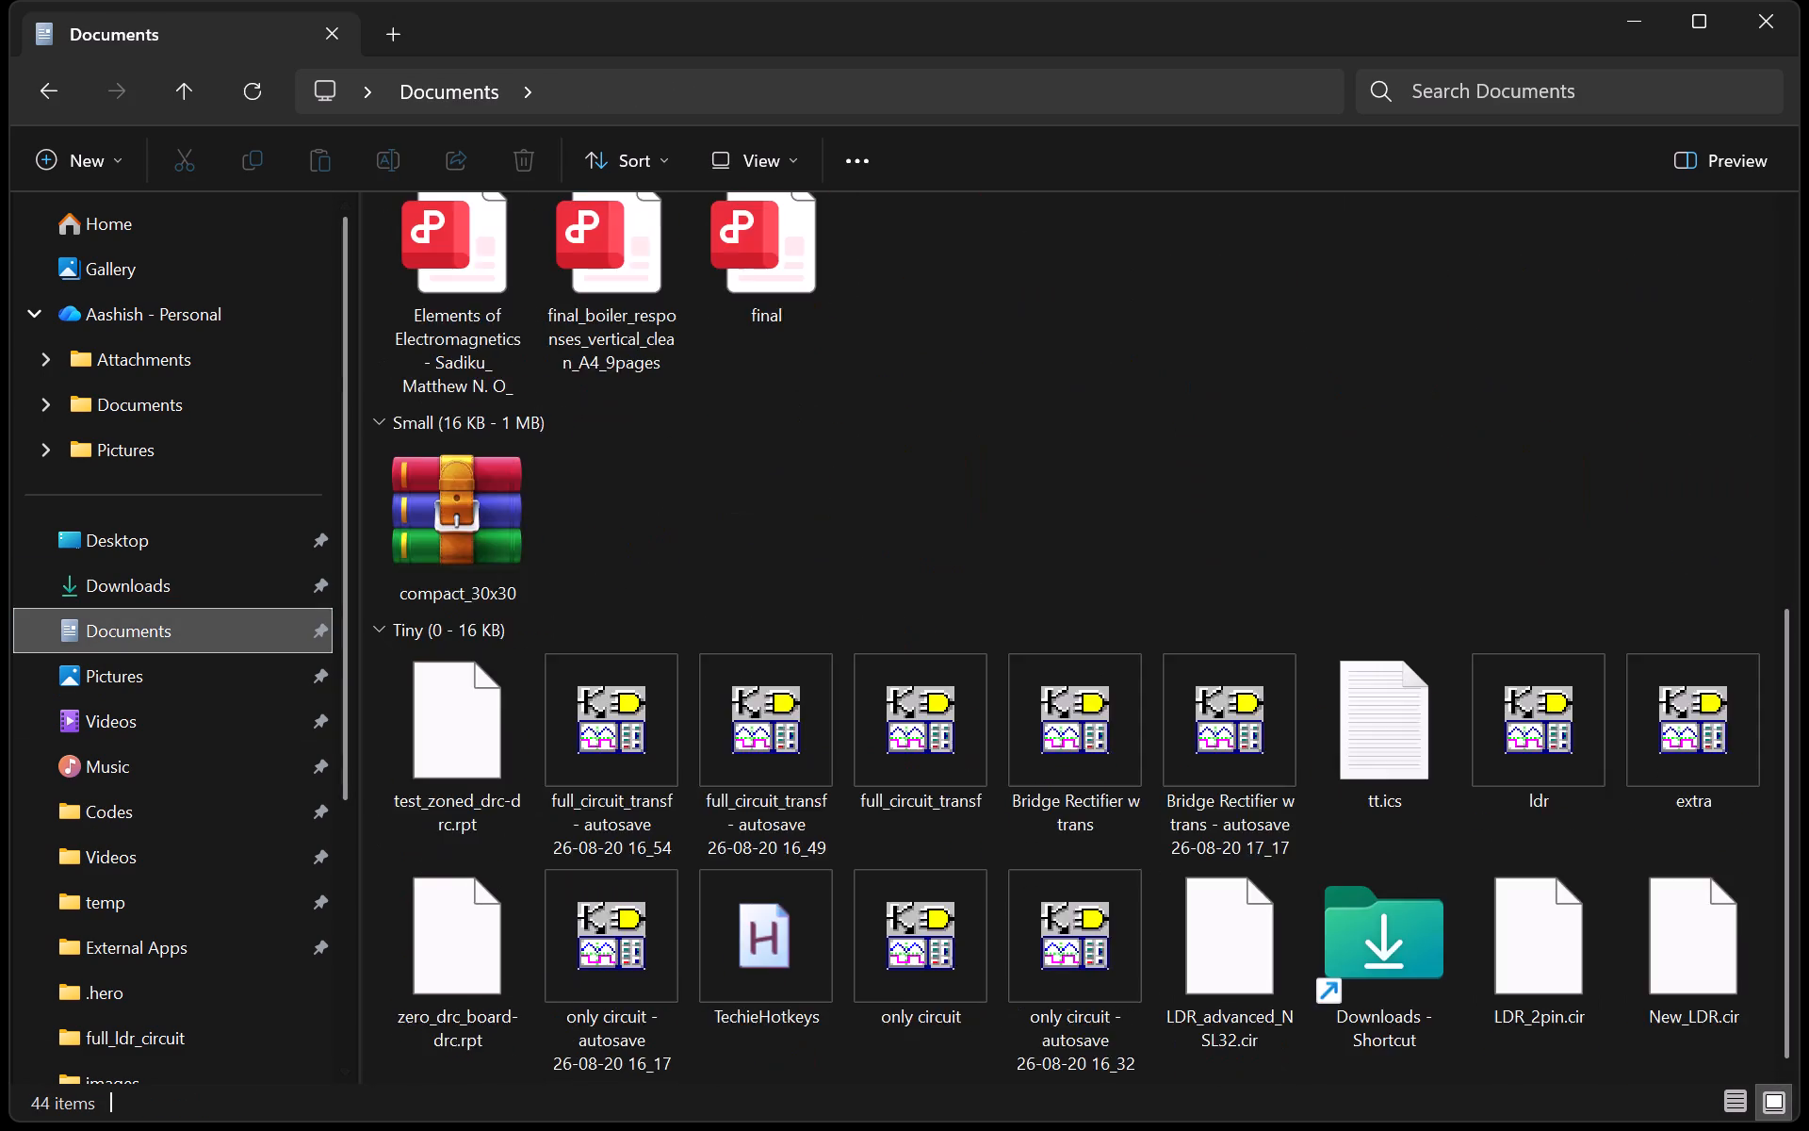
pyautogui.scroll(3, 1021, 502)
pyautogui.scroll(-4, 1021, 502)
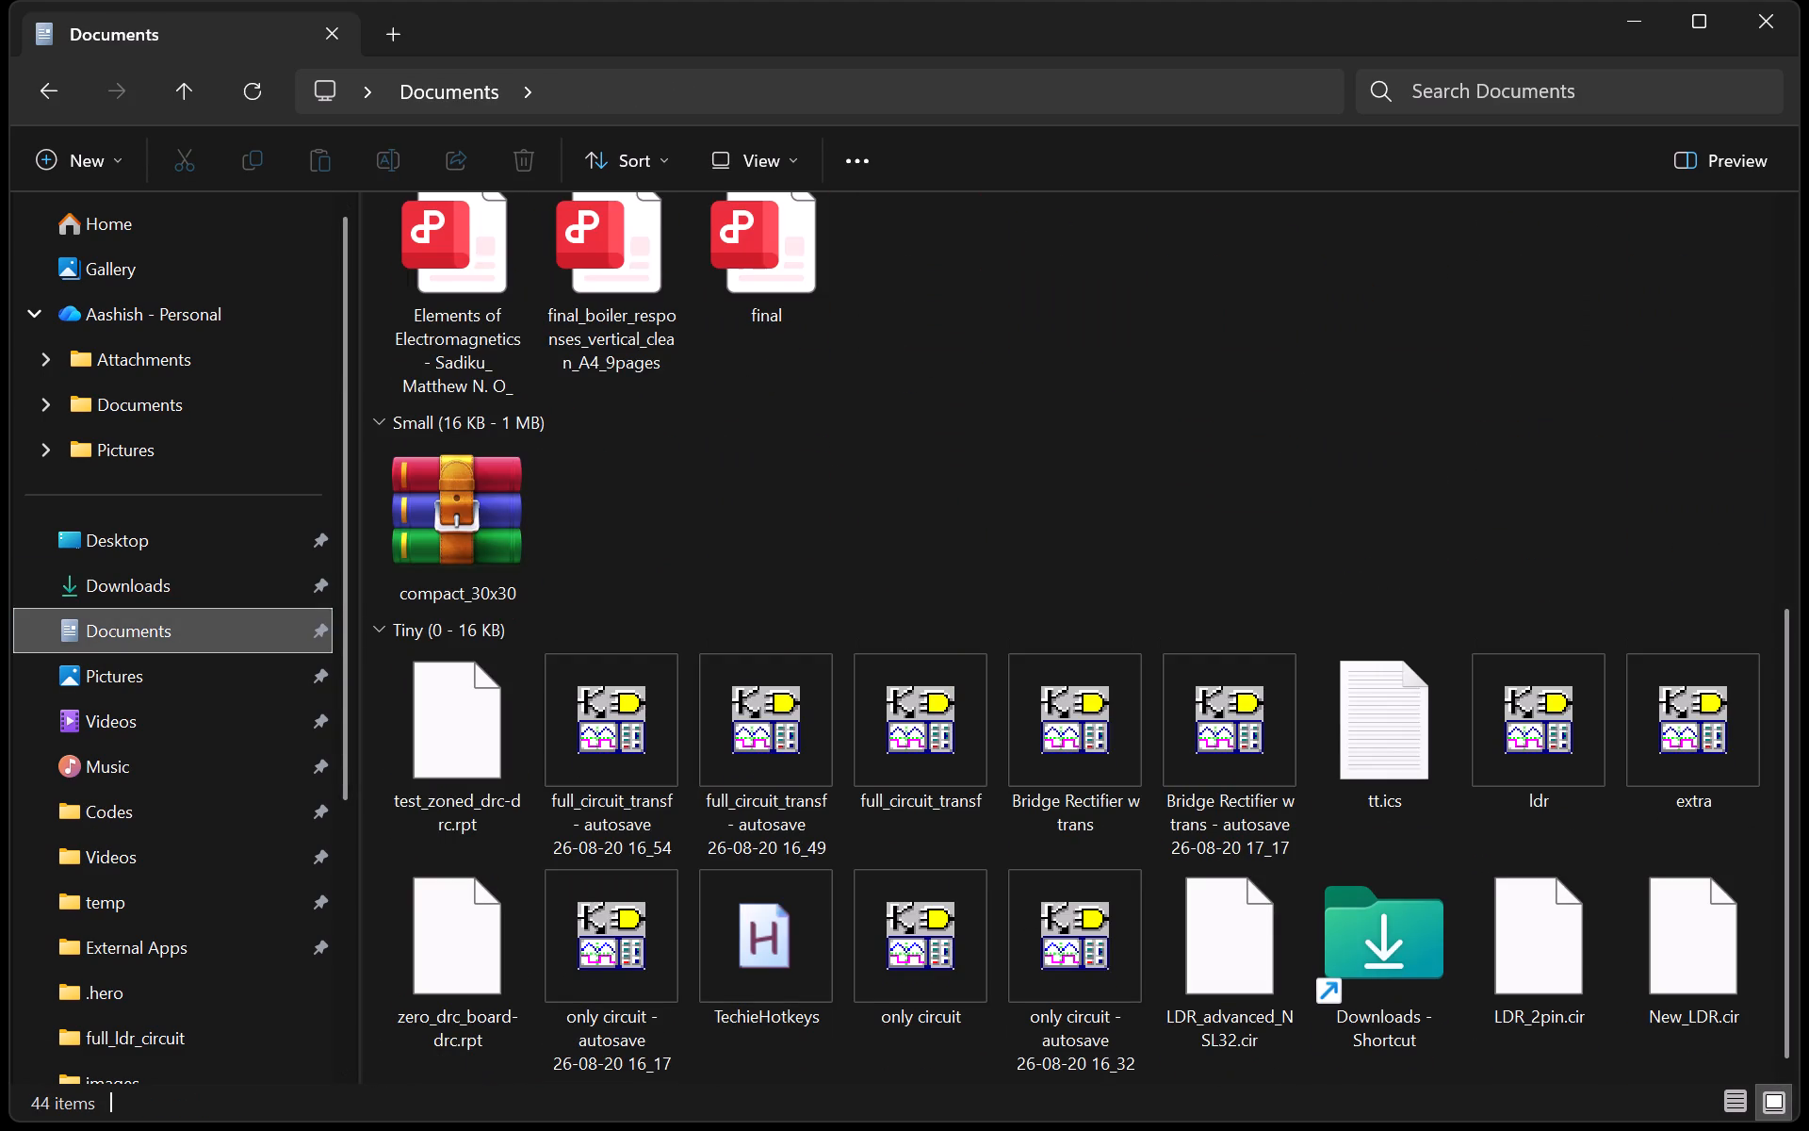
# Look through the images and documents in the Downloads folder.
pyautogui.click(96, 593)
pyautogui.scroll(-2, 723, 524)
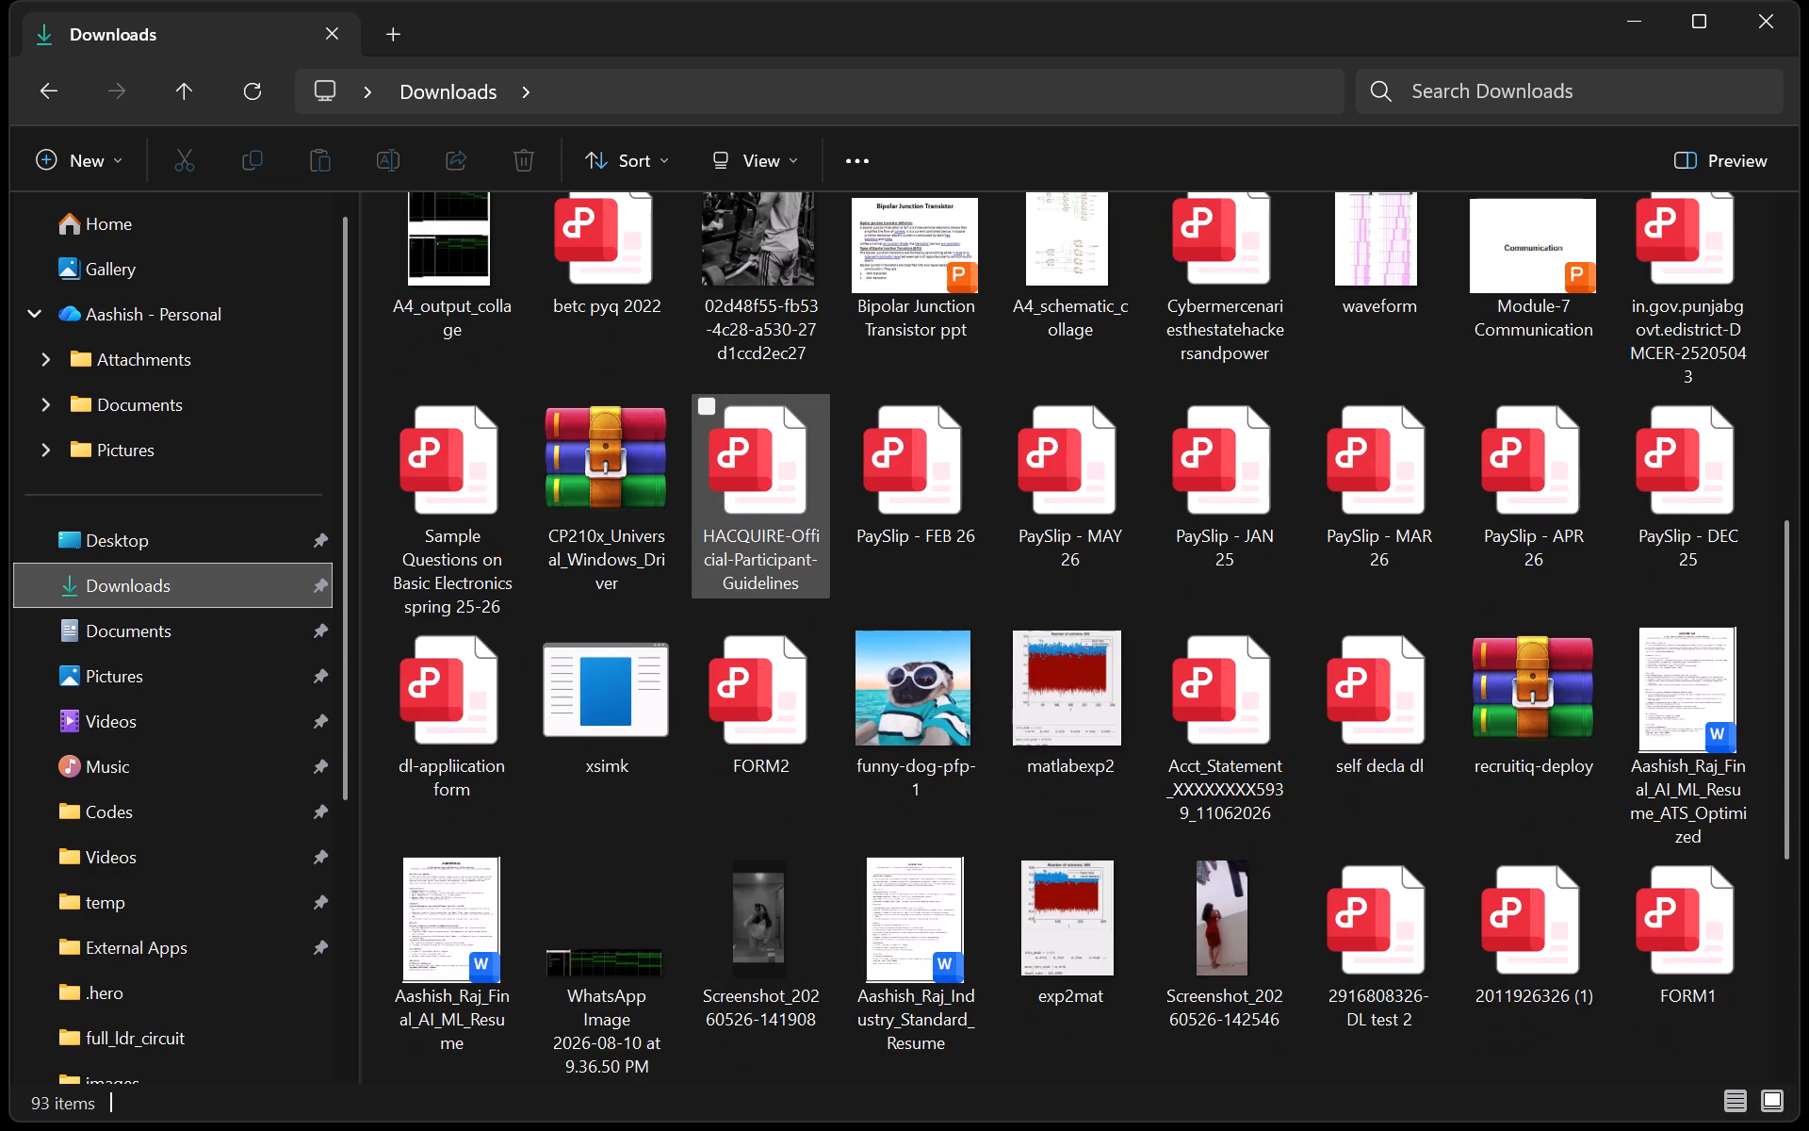
pyautogui.scroll(-4, 723, 524)
pyautogui.scroll(6, 723, 524)
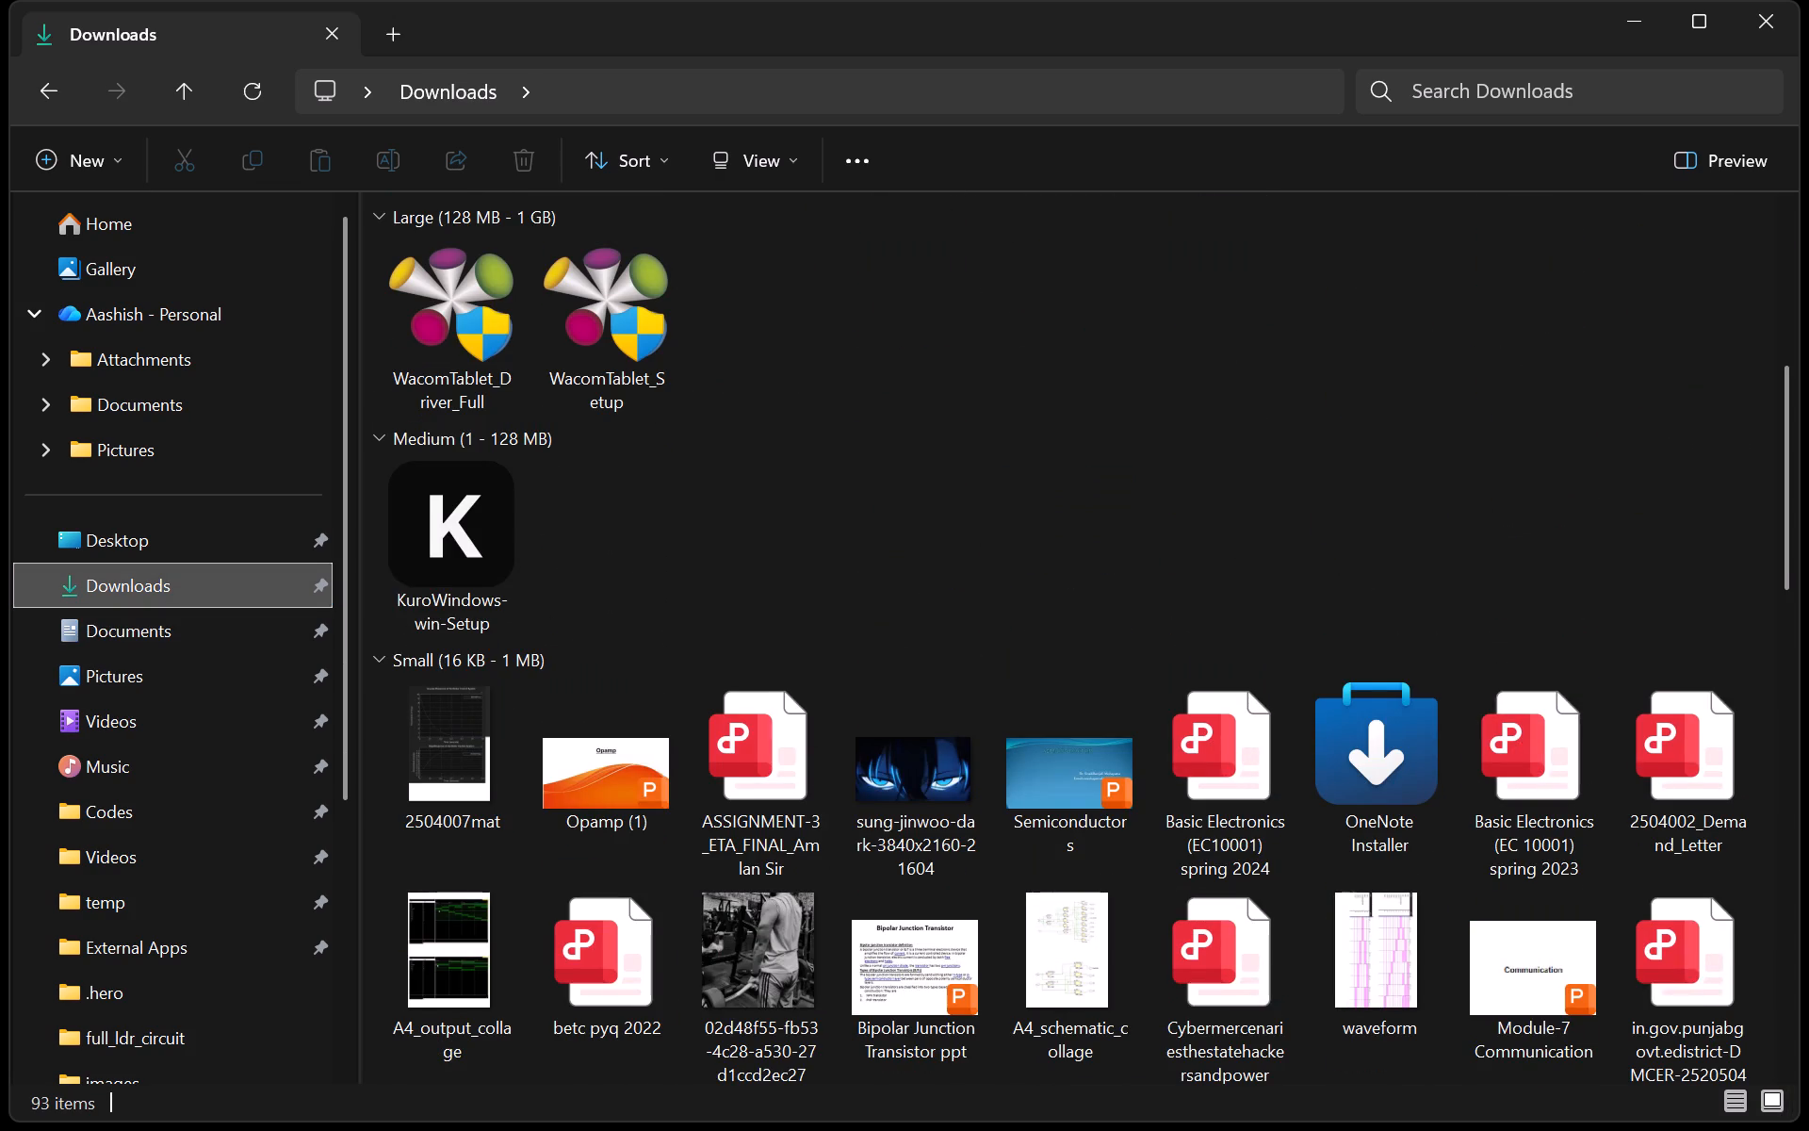
pyautogui.click(252, 639)
pyautogui.click(208, 594)
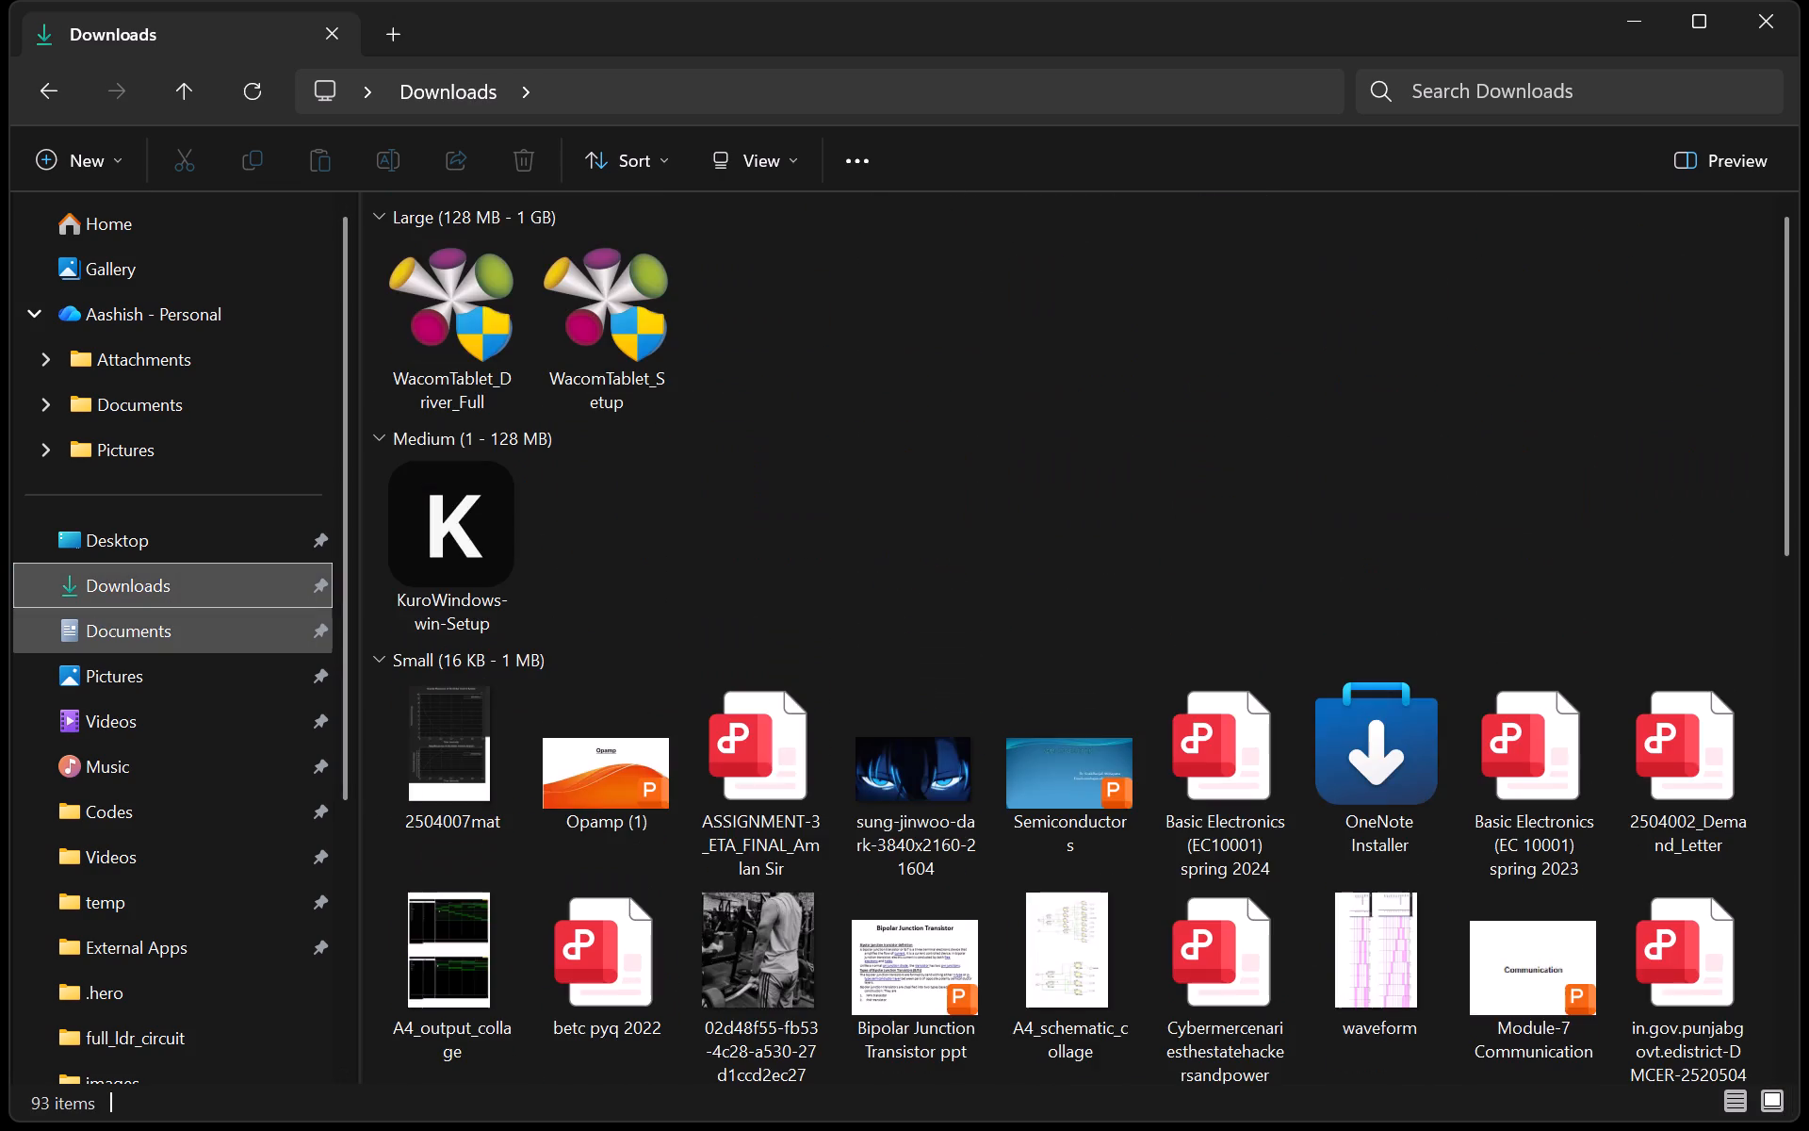
# Look through the subfolders and files of the Documents folder again.
pyautogui.click(238, 642)
pyautogui.scroll(-5, 527, 723)
pyautogui.scroll(1, 702, 718)
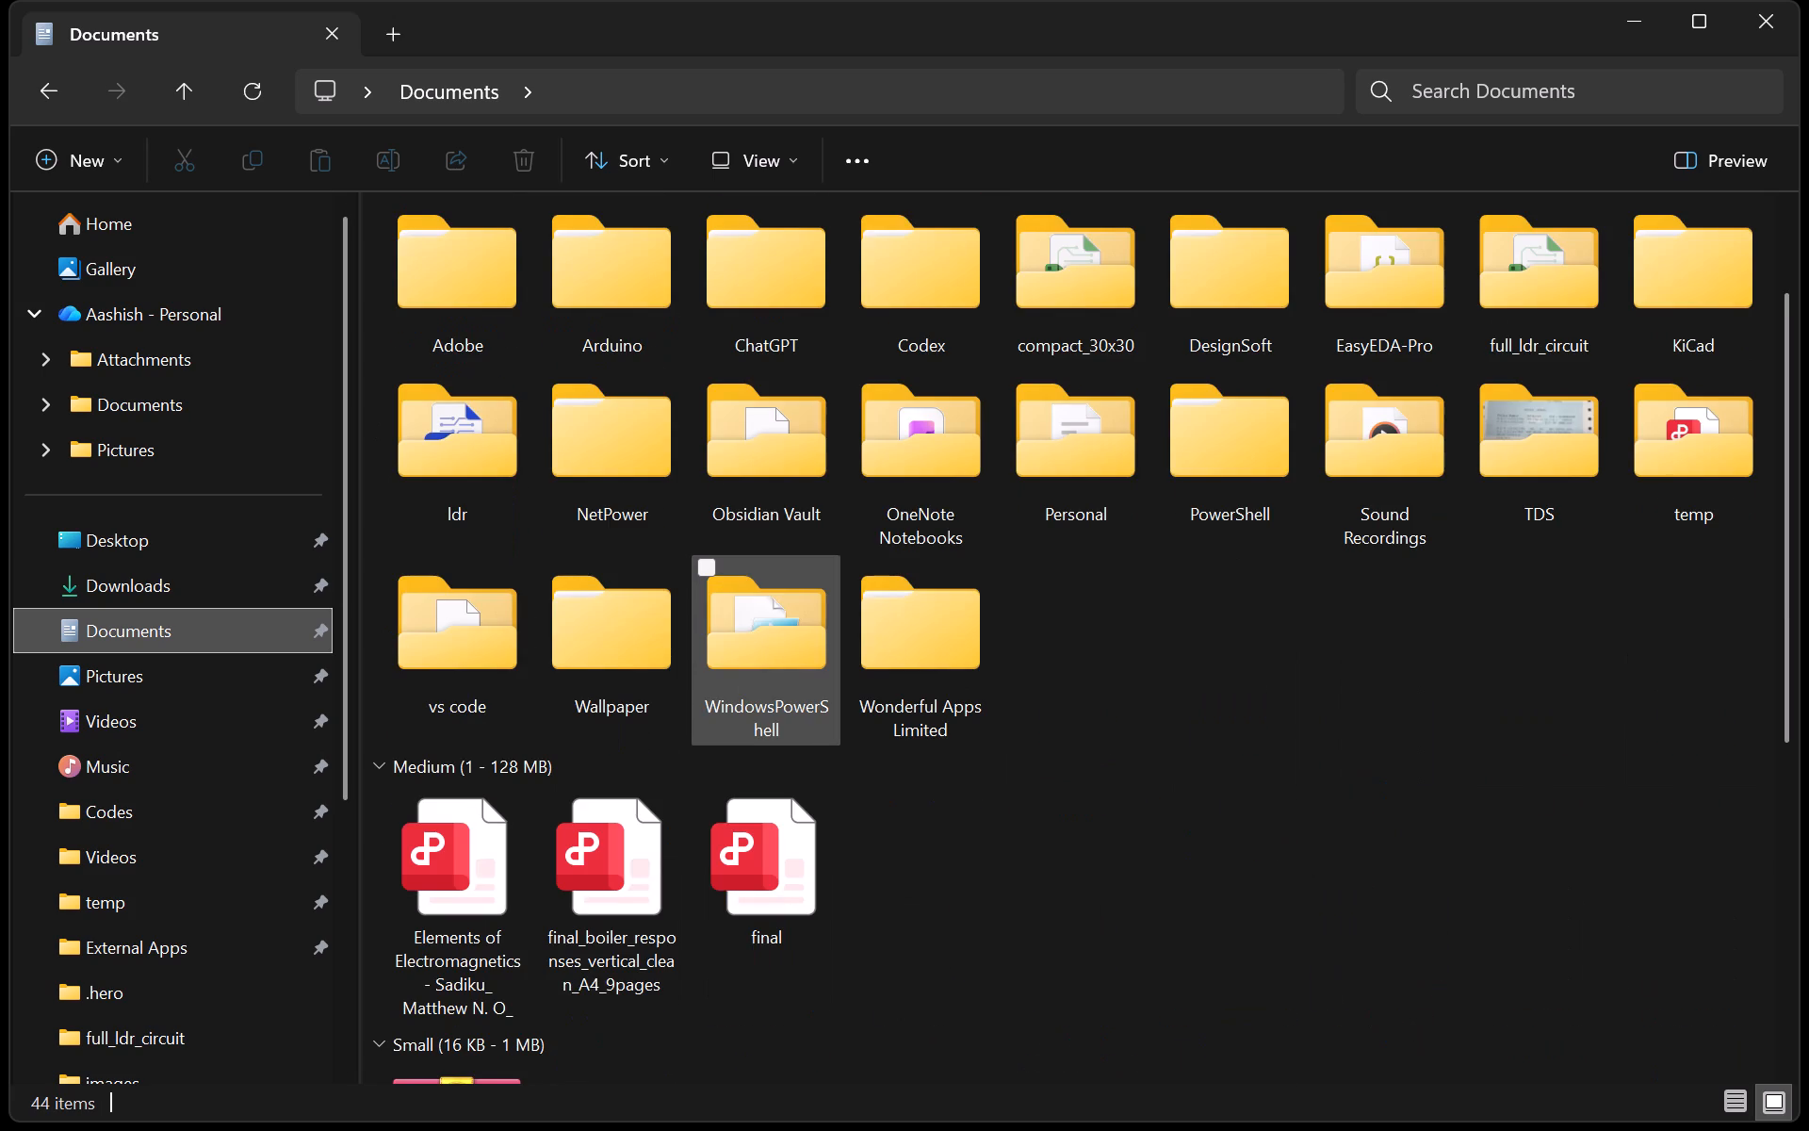
pyautogui.scroll(2, 955, 876)
pyautogui.scroll(-4, 955, 876)
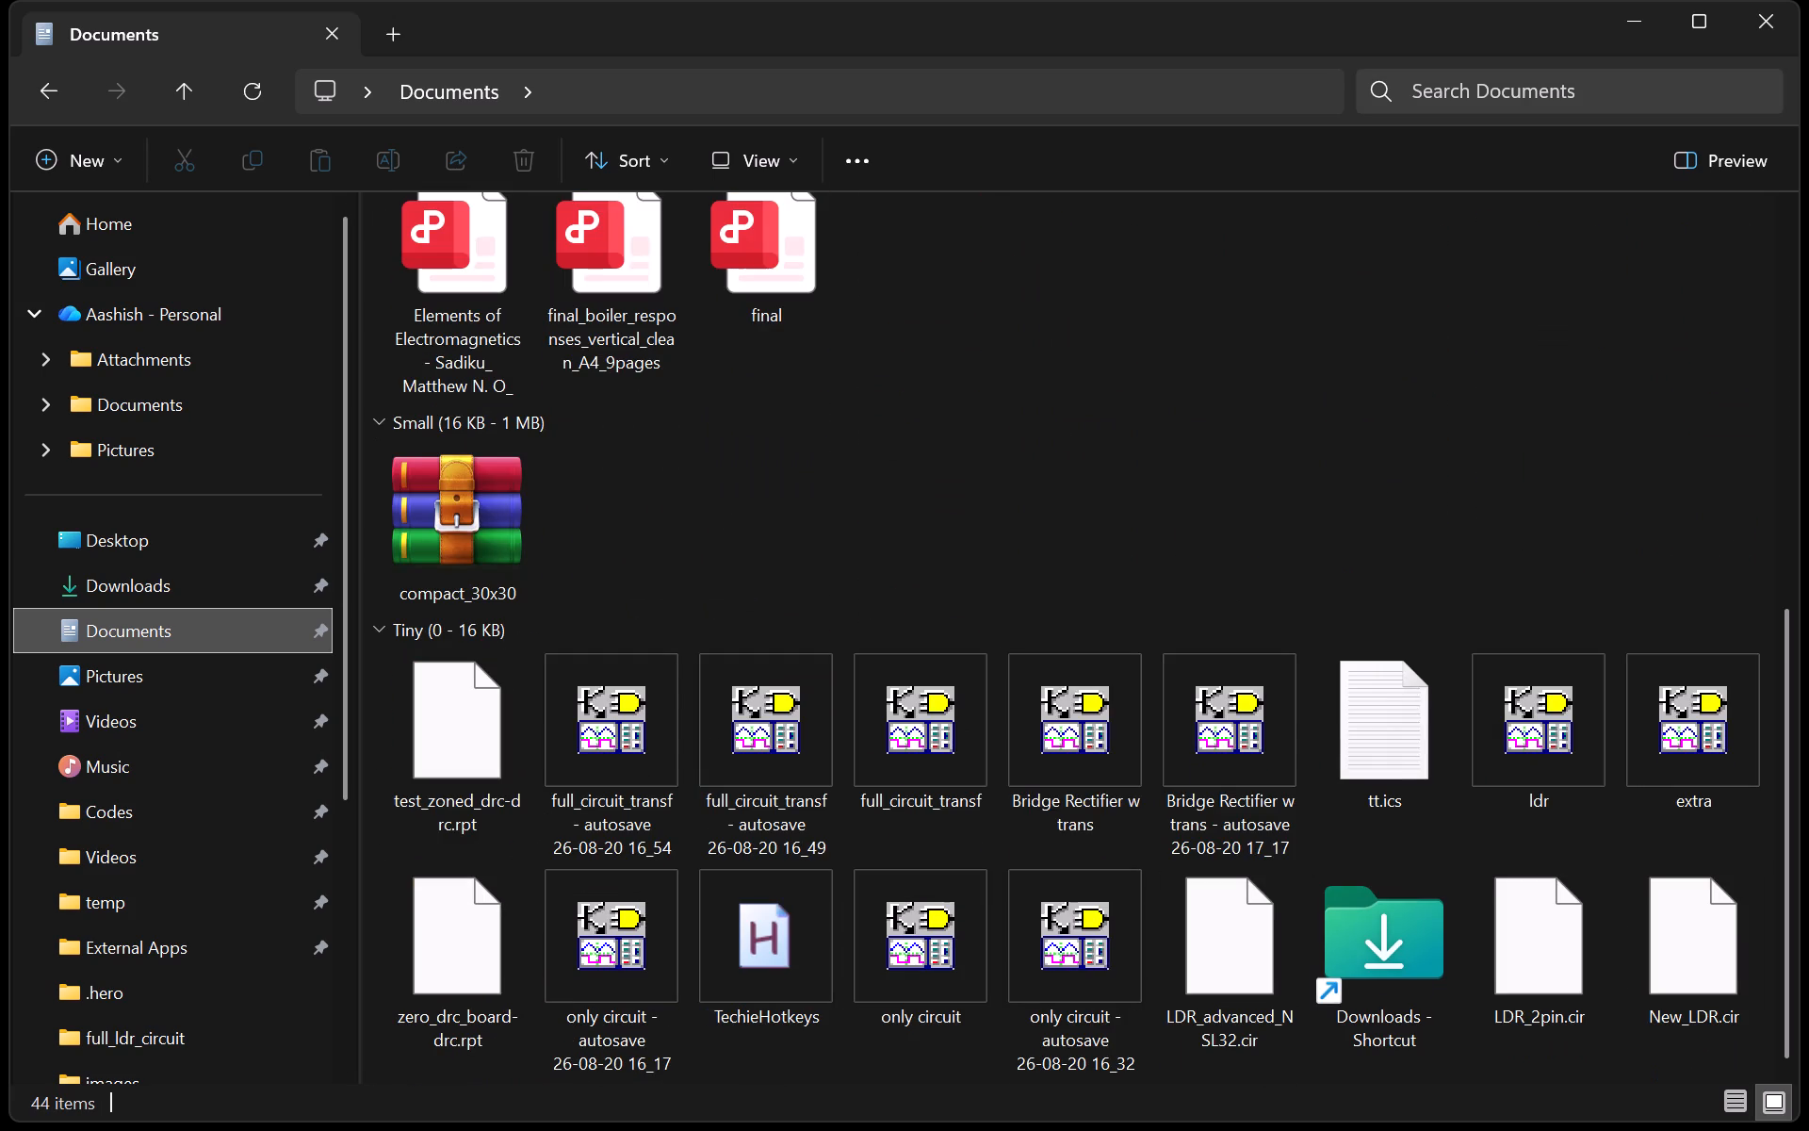
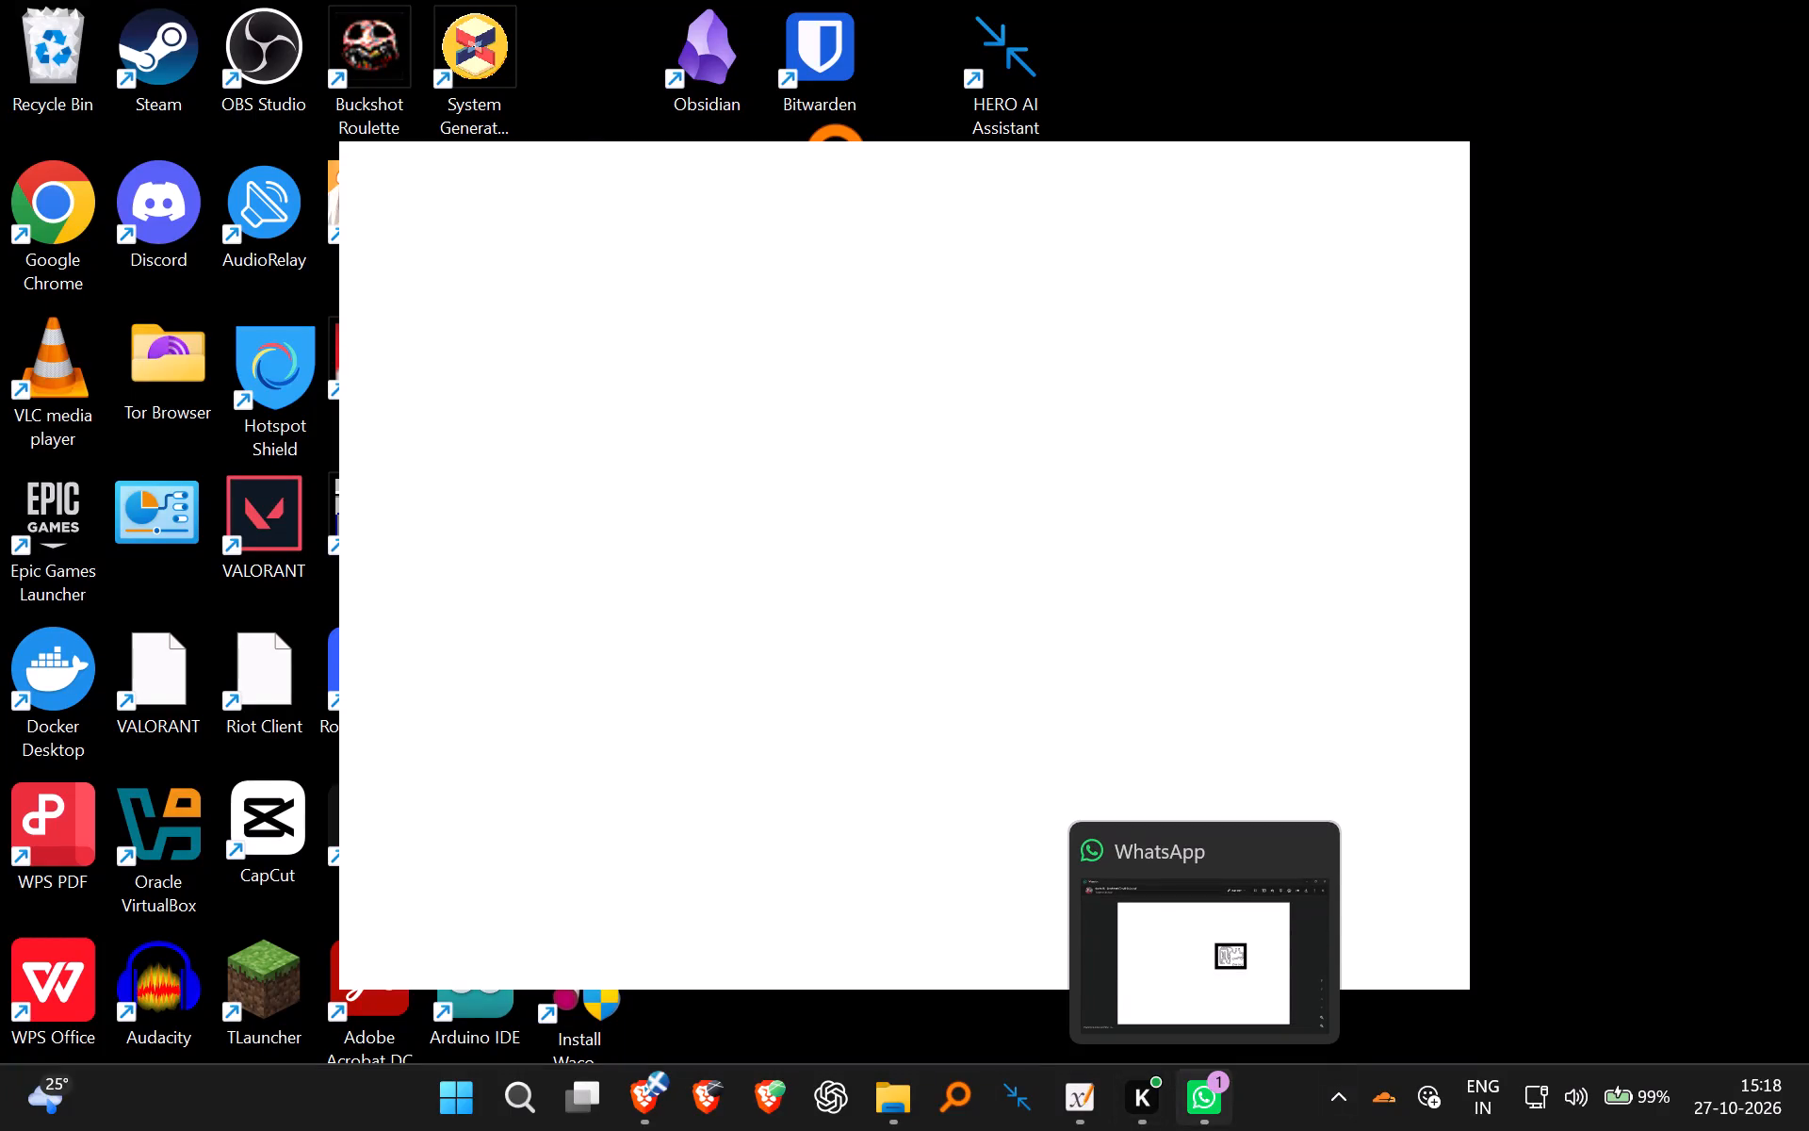
# Look through the Documents, Music, Videos and Pictures folders for the needed files.
pyautogui.click(886, 1079)
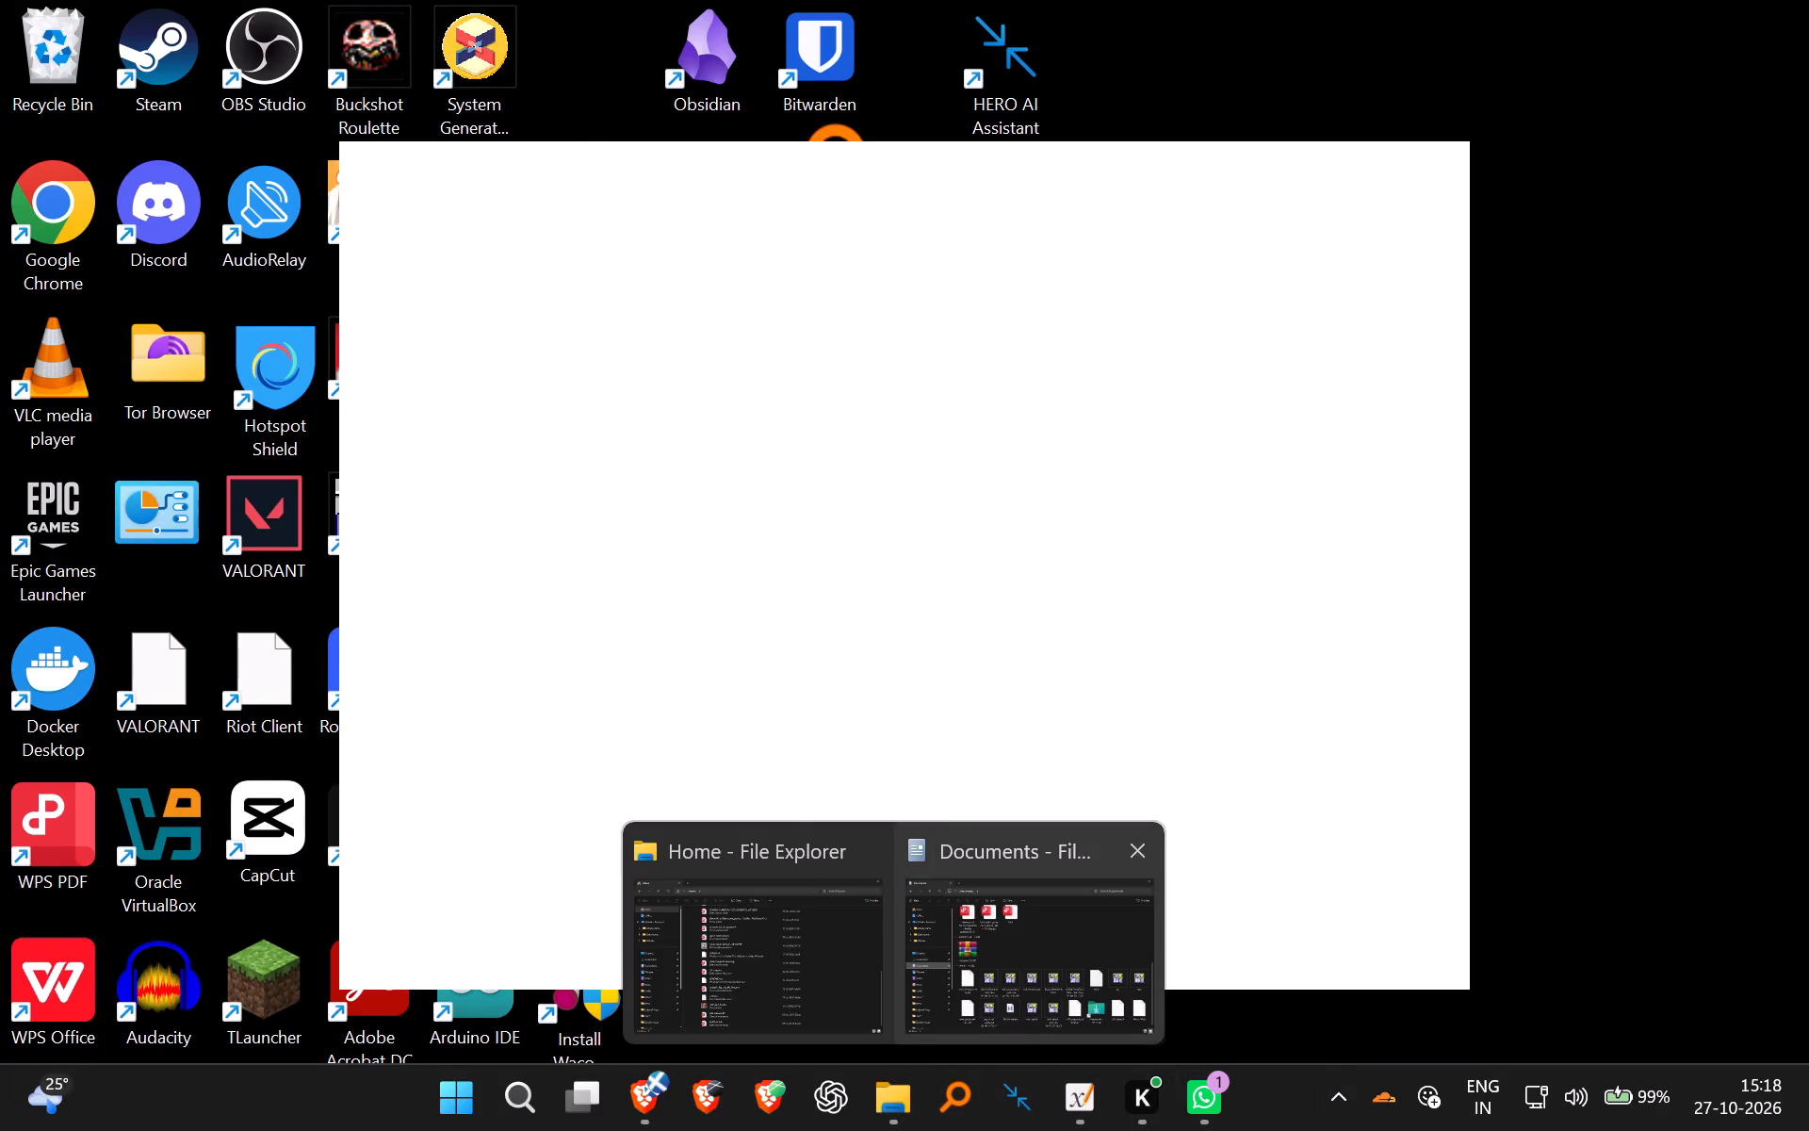
pyautogui.click(957, 905)
pyautogui.scroll(5, 788, 577)
pyautogui.scroll(-2, 788, 589)
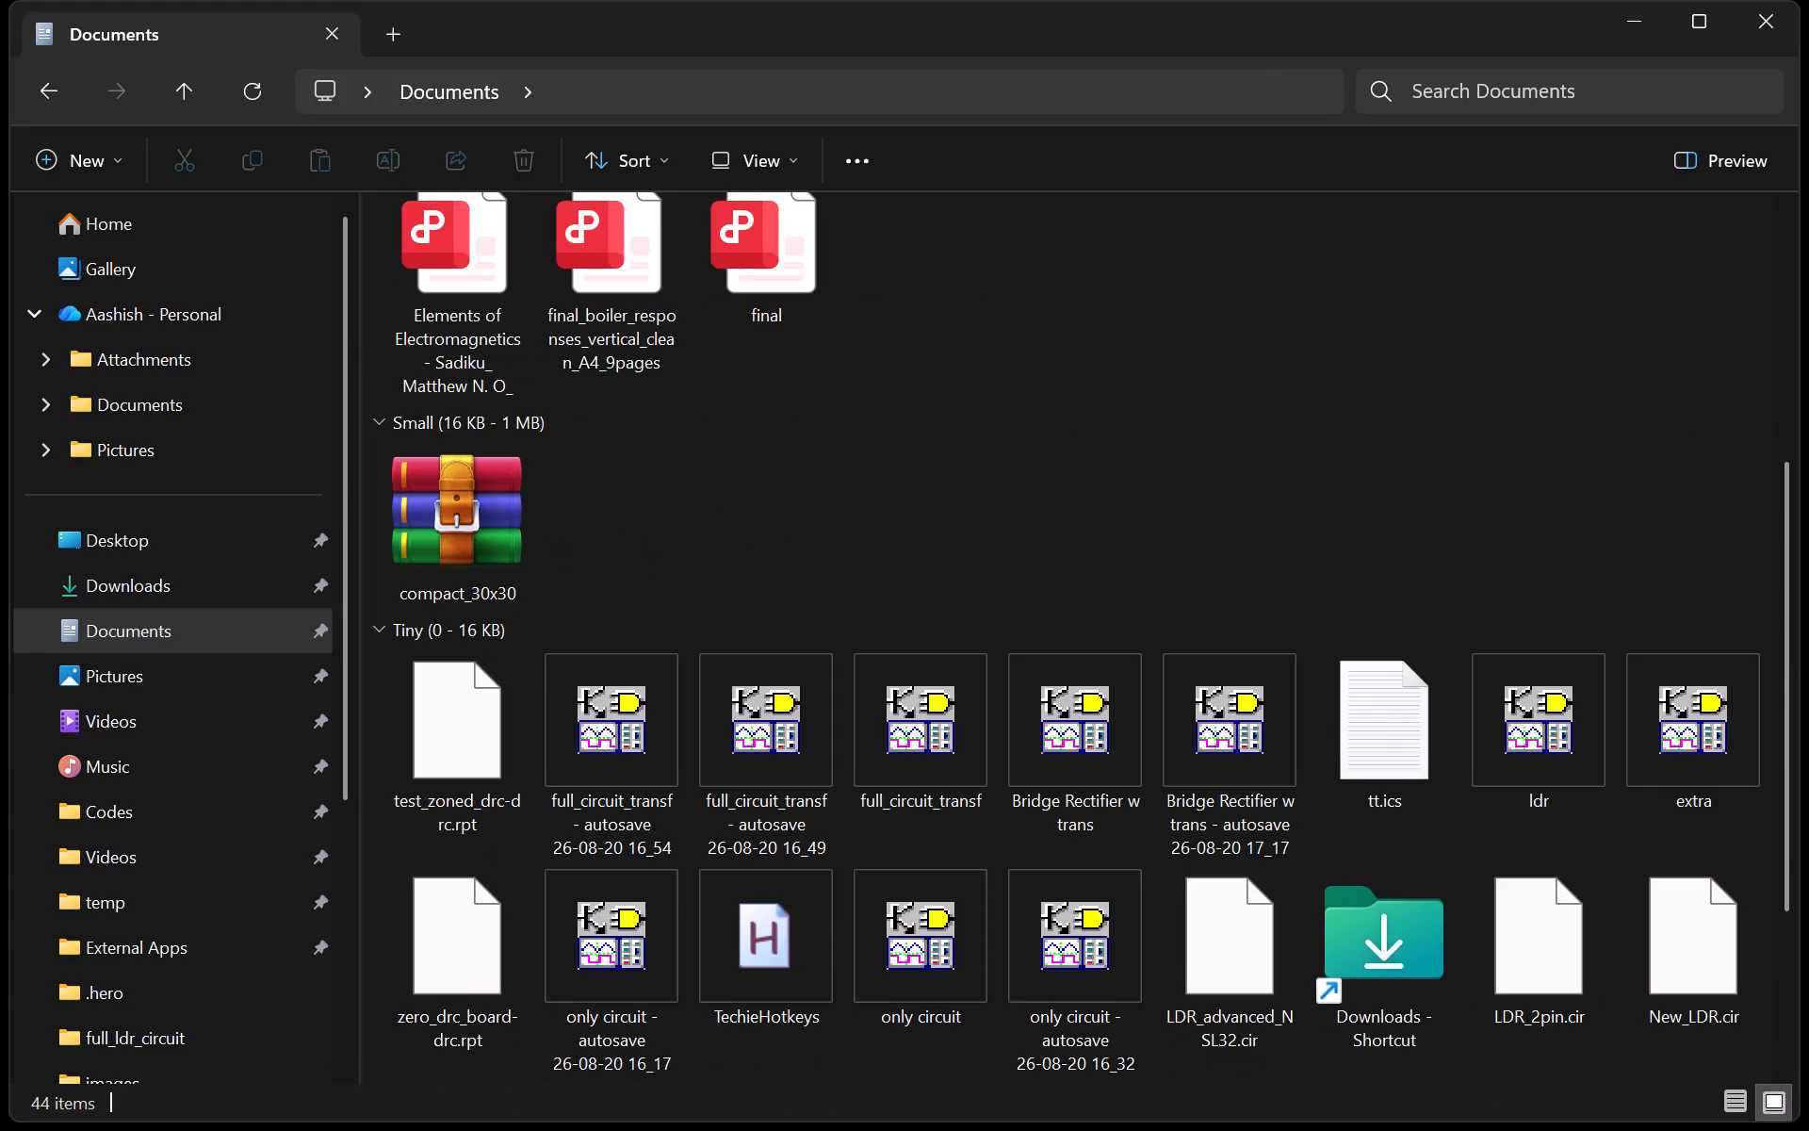
pyautogui.scroll(-3, 789, 603)
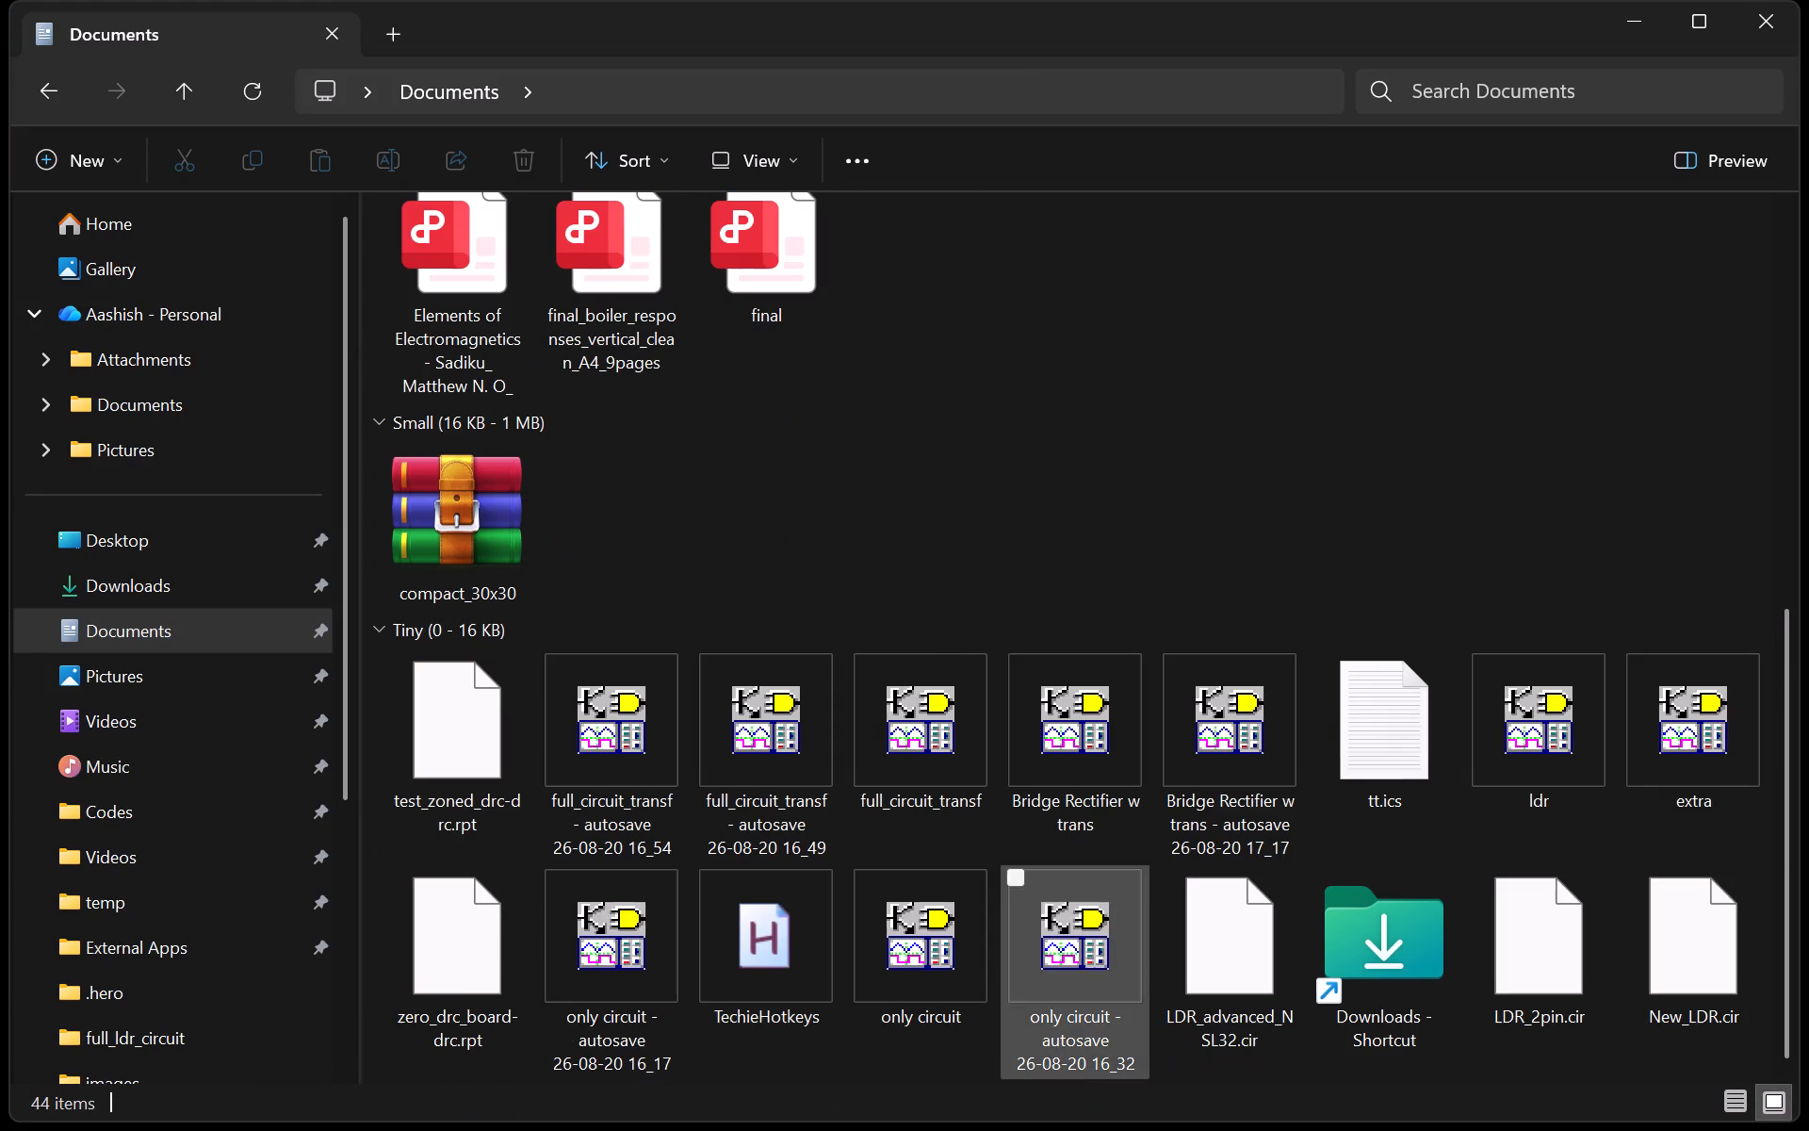
pyautogui.click(143, 753)
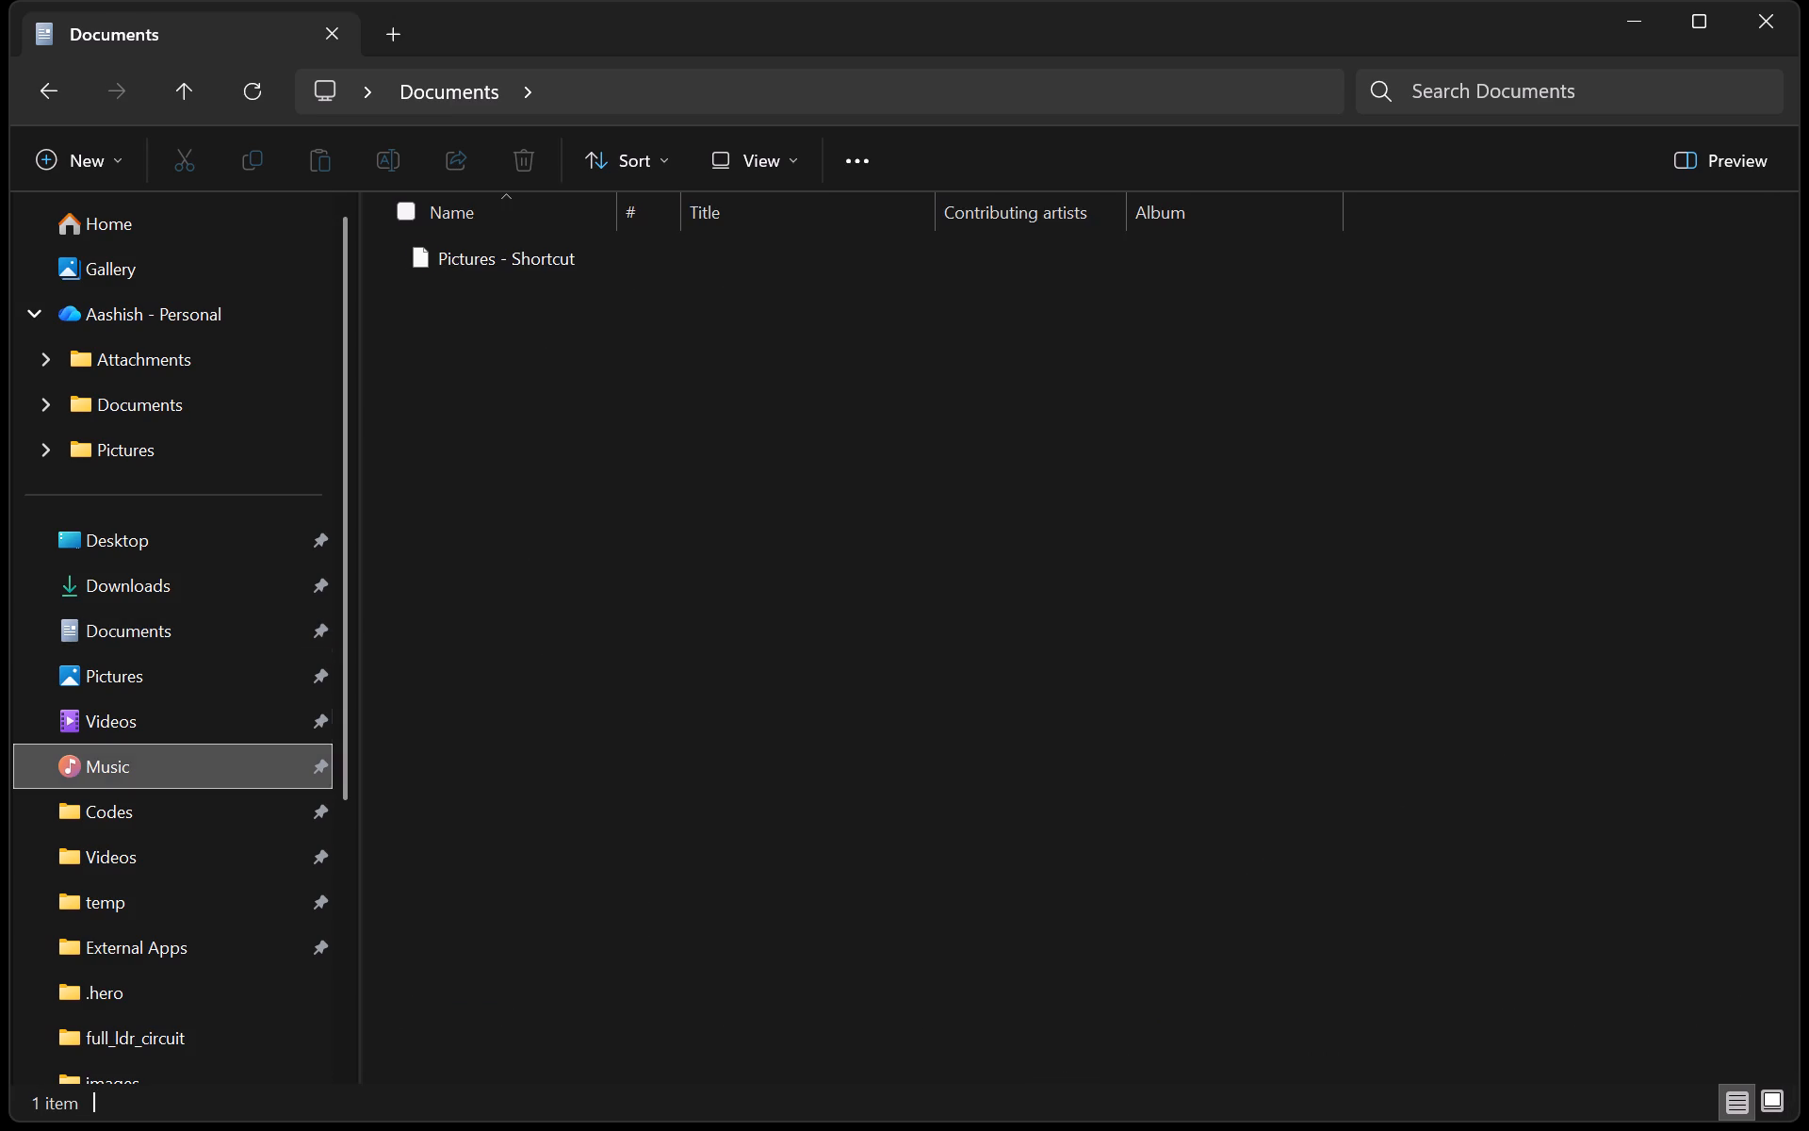
pyautogui.click(112, 732)
pyautogui.click(126, 691)
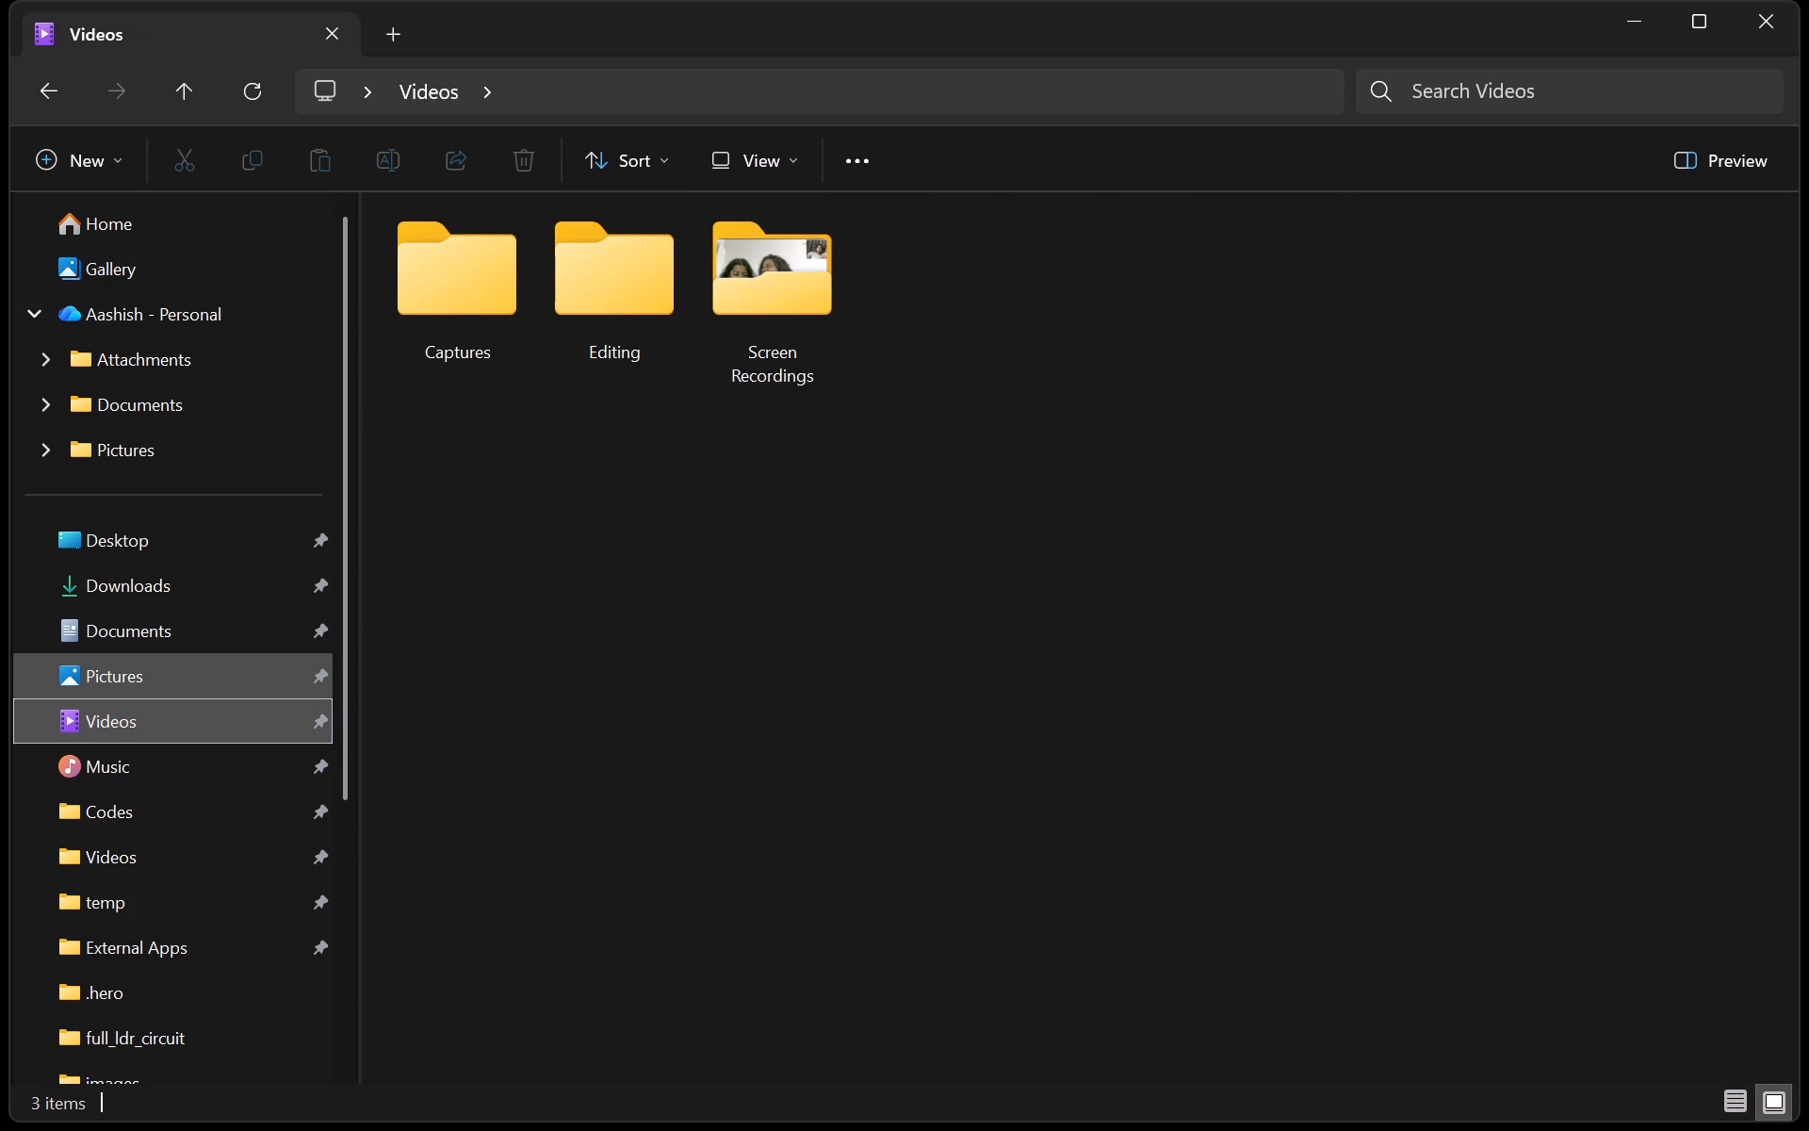
pyautogui.click(183, 668)
pyautogui.click(265, 634)
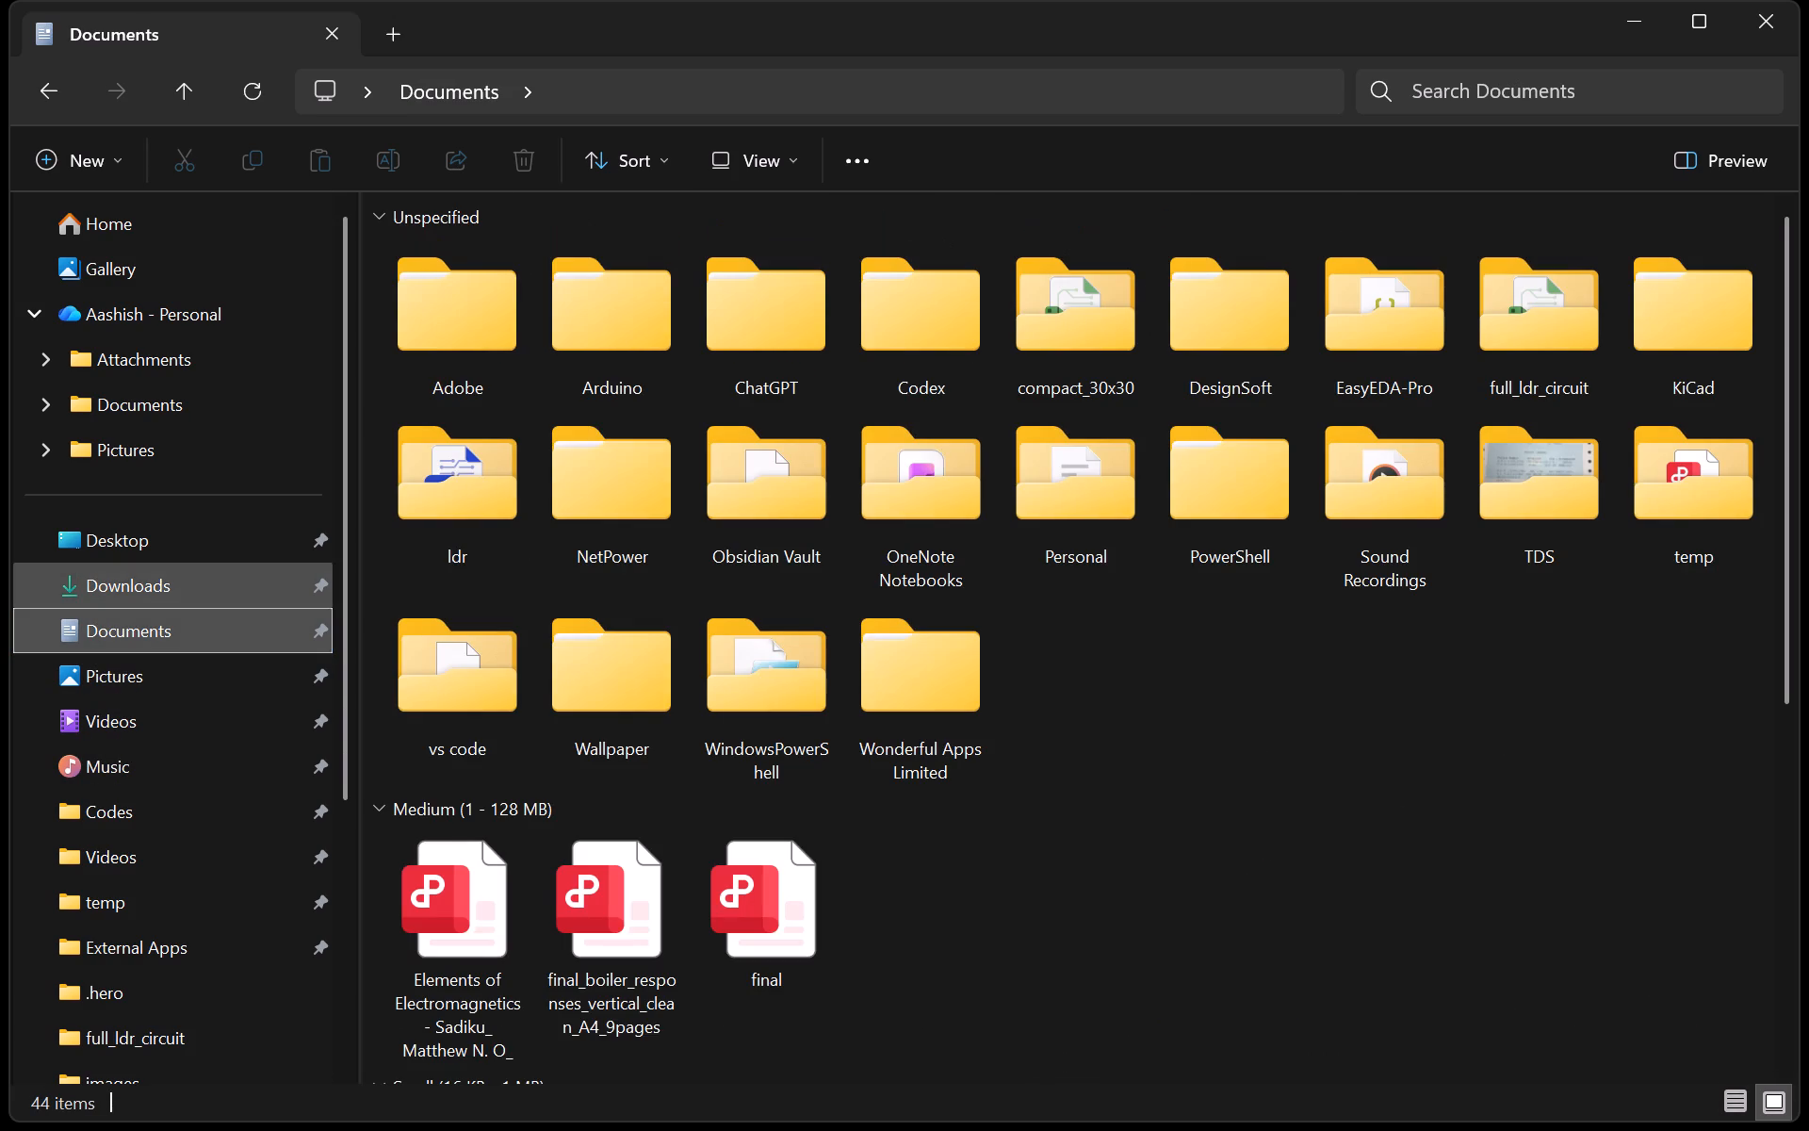
pyautogui.scroll(-3, 506, 706)
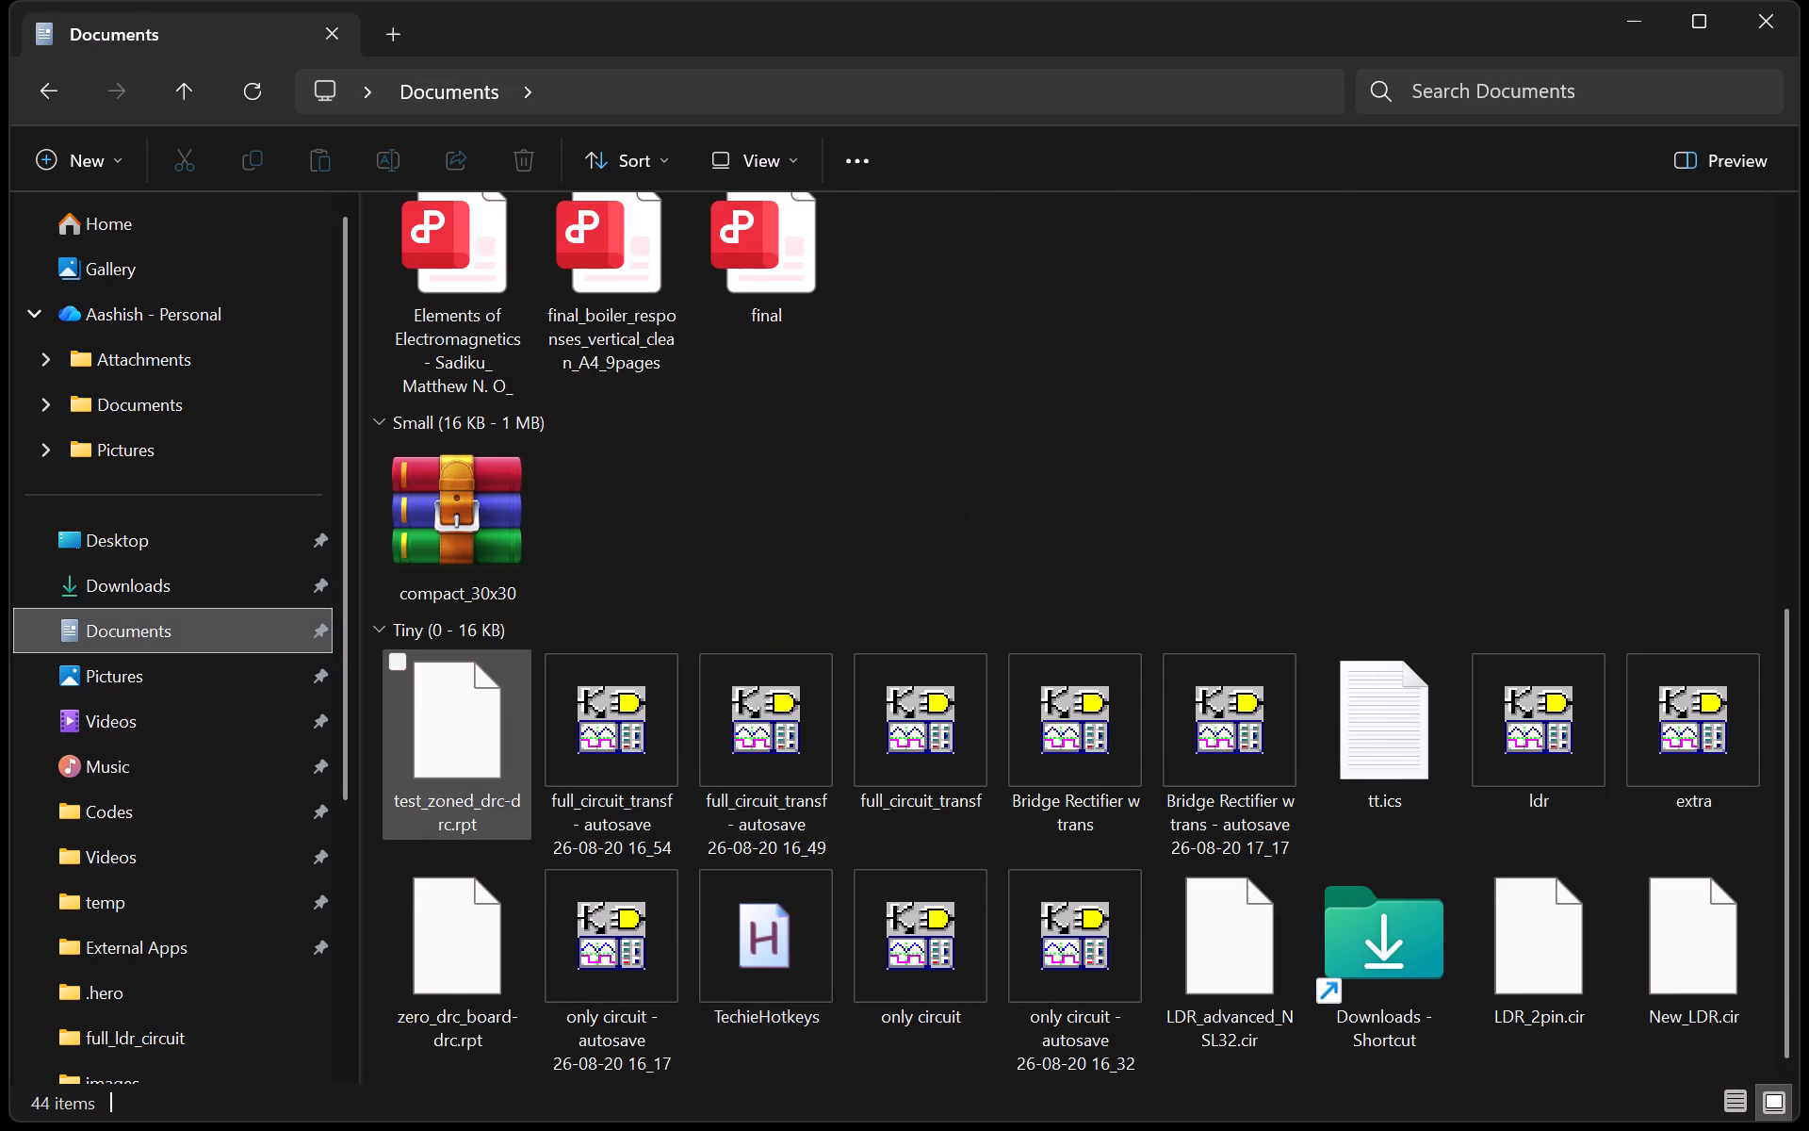
pyautogui.scroll(-2, 506, 706)
pyautogui.scroll(4, 506, 706)
# Check the Desktop folder and look through all size groups of files in the Downloads folder.
pyautogui.click(186, 544)
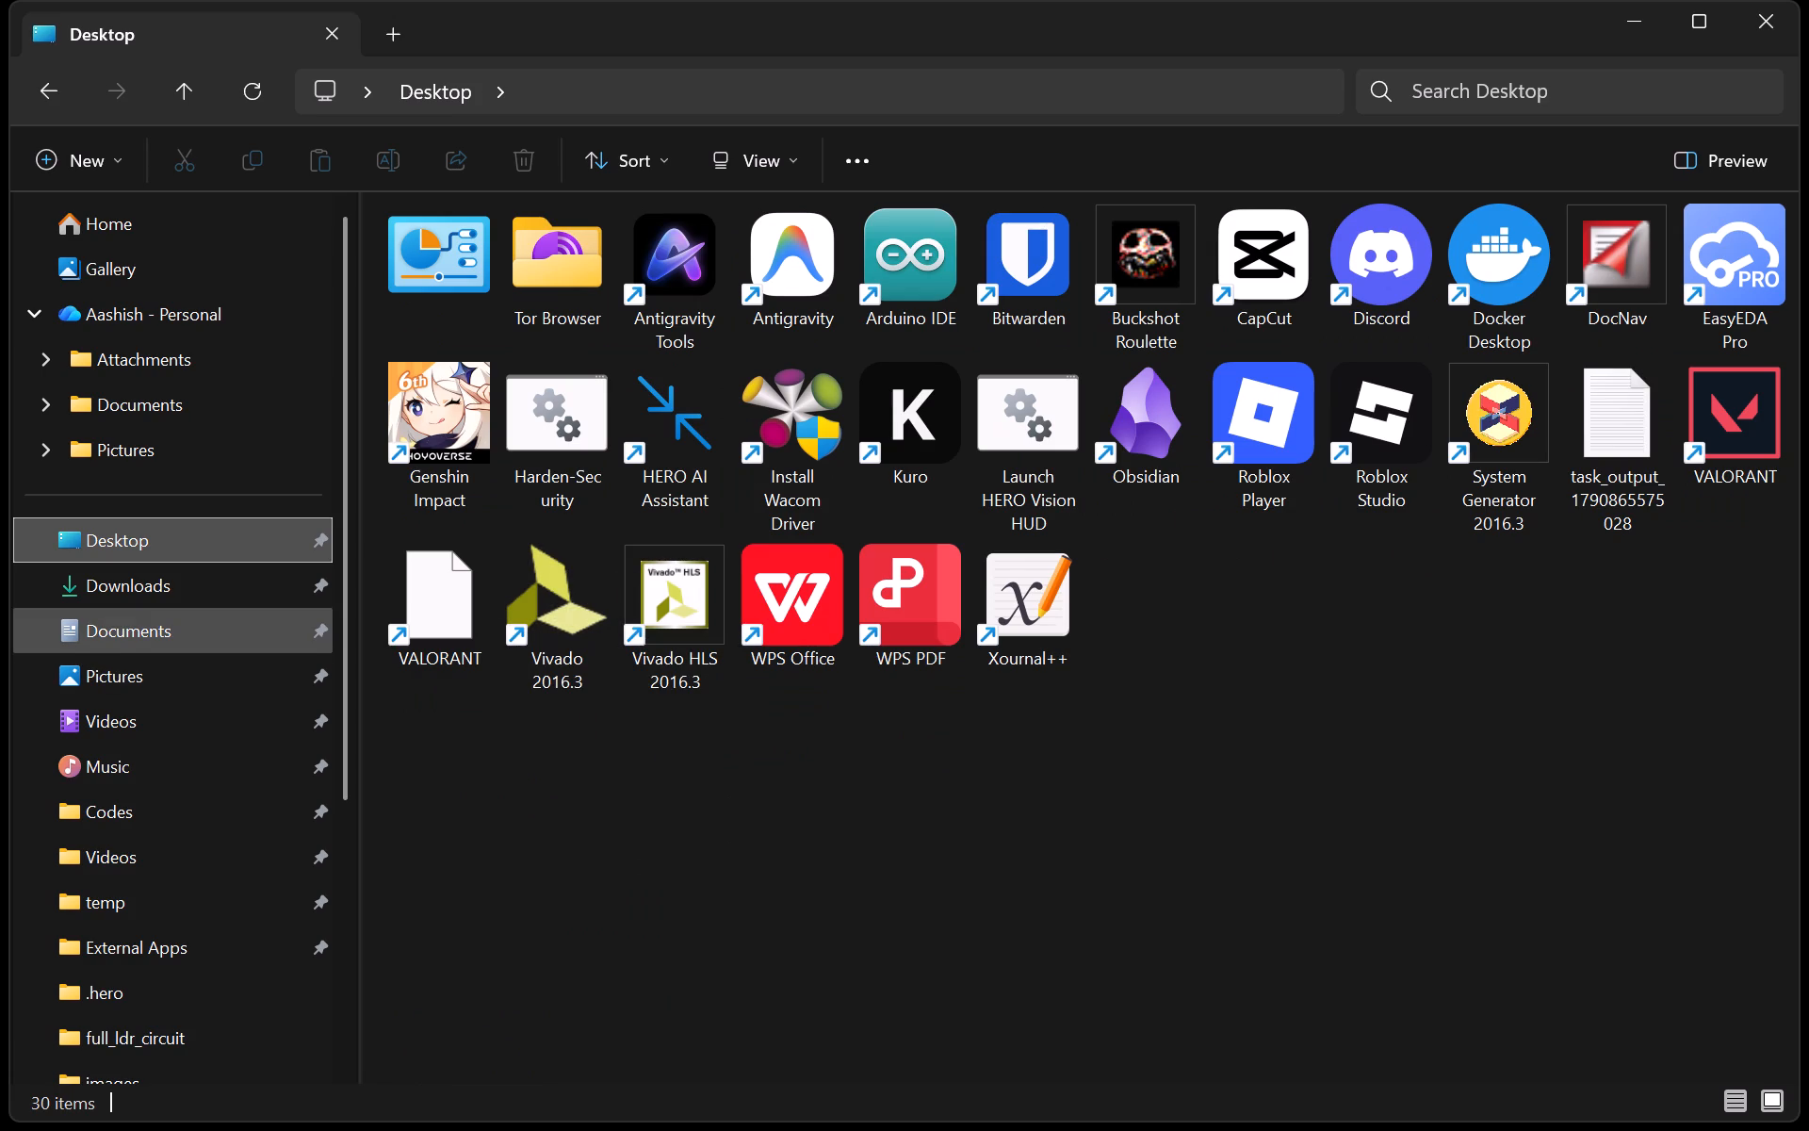
pyautogui.click(78, 586)
pyautogui.scroll(-5, 546, 729)
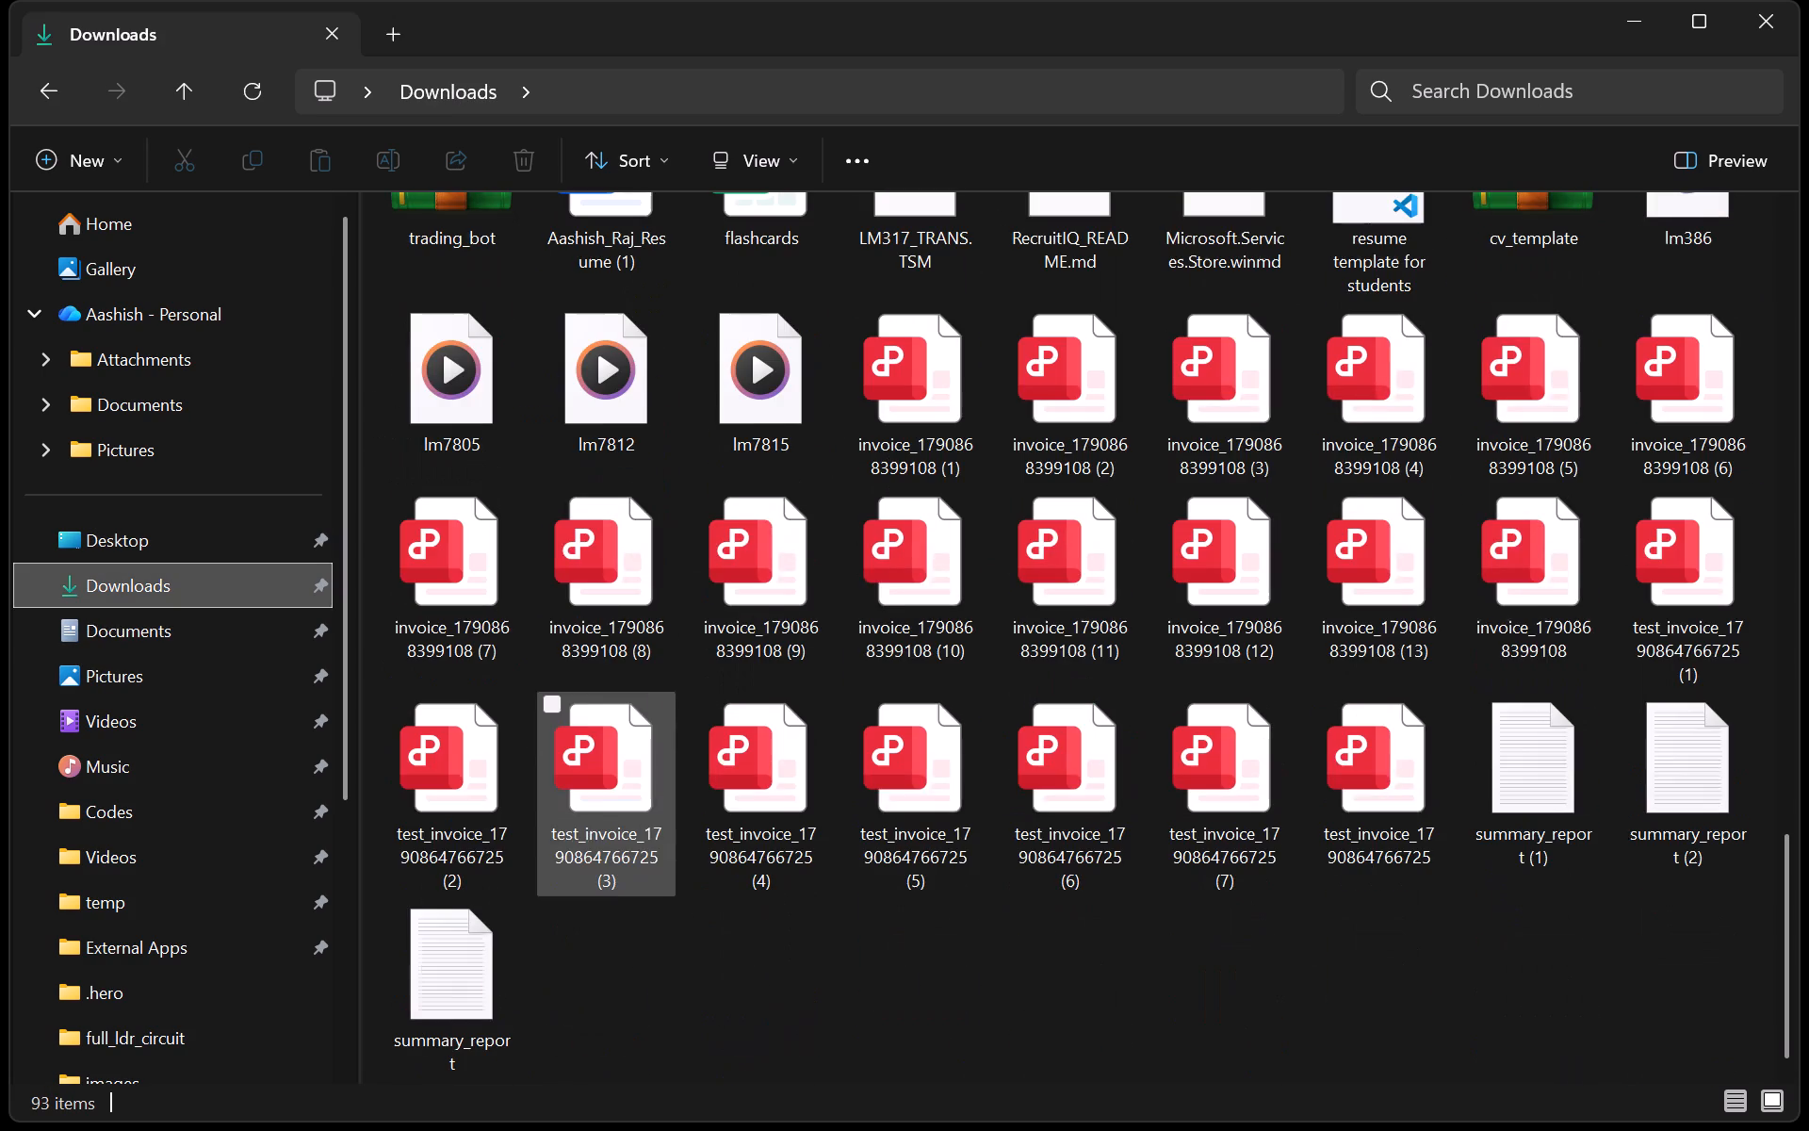
pyautogui.scroll(4, 693, 943)
pyautogui.scroll(-3, 399, 653)
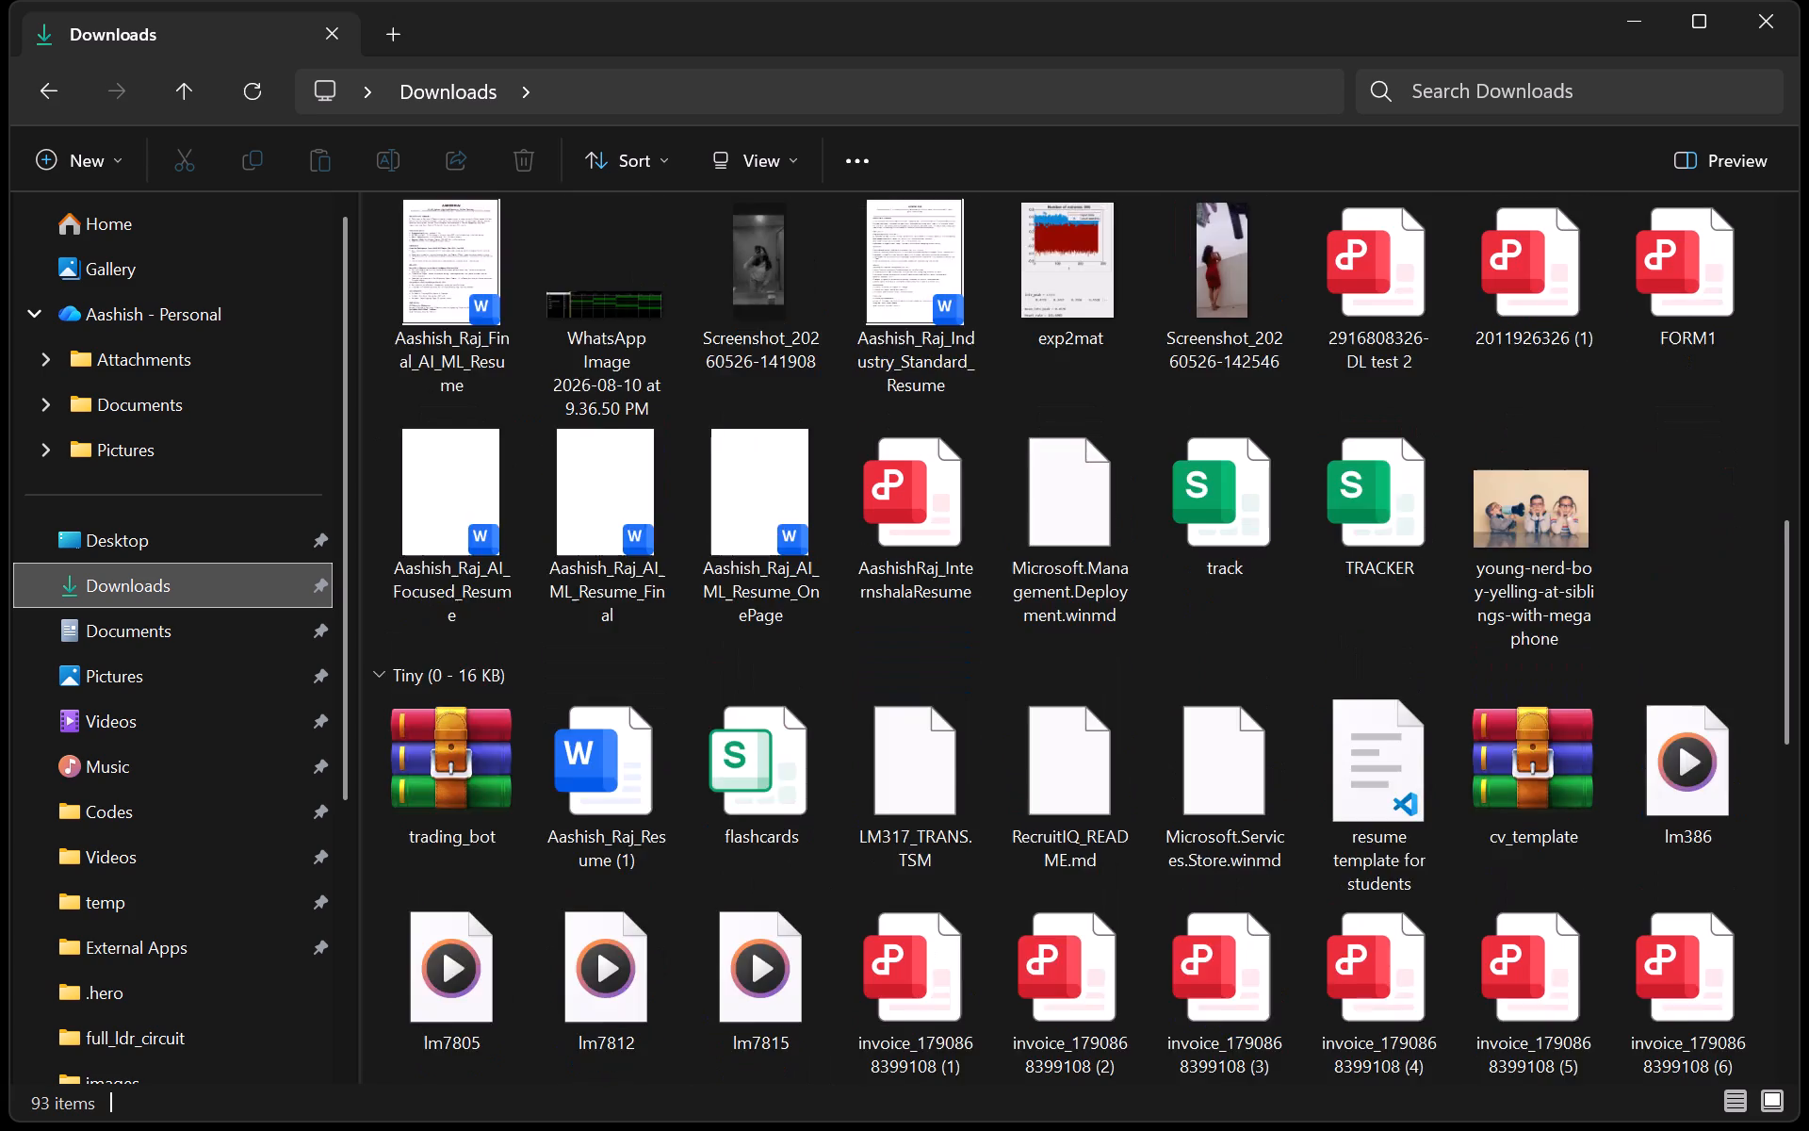
pyautogui.scroll(1, 397, 656)
pyautogui.scroll(-1, 397, 656)
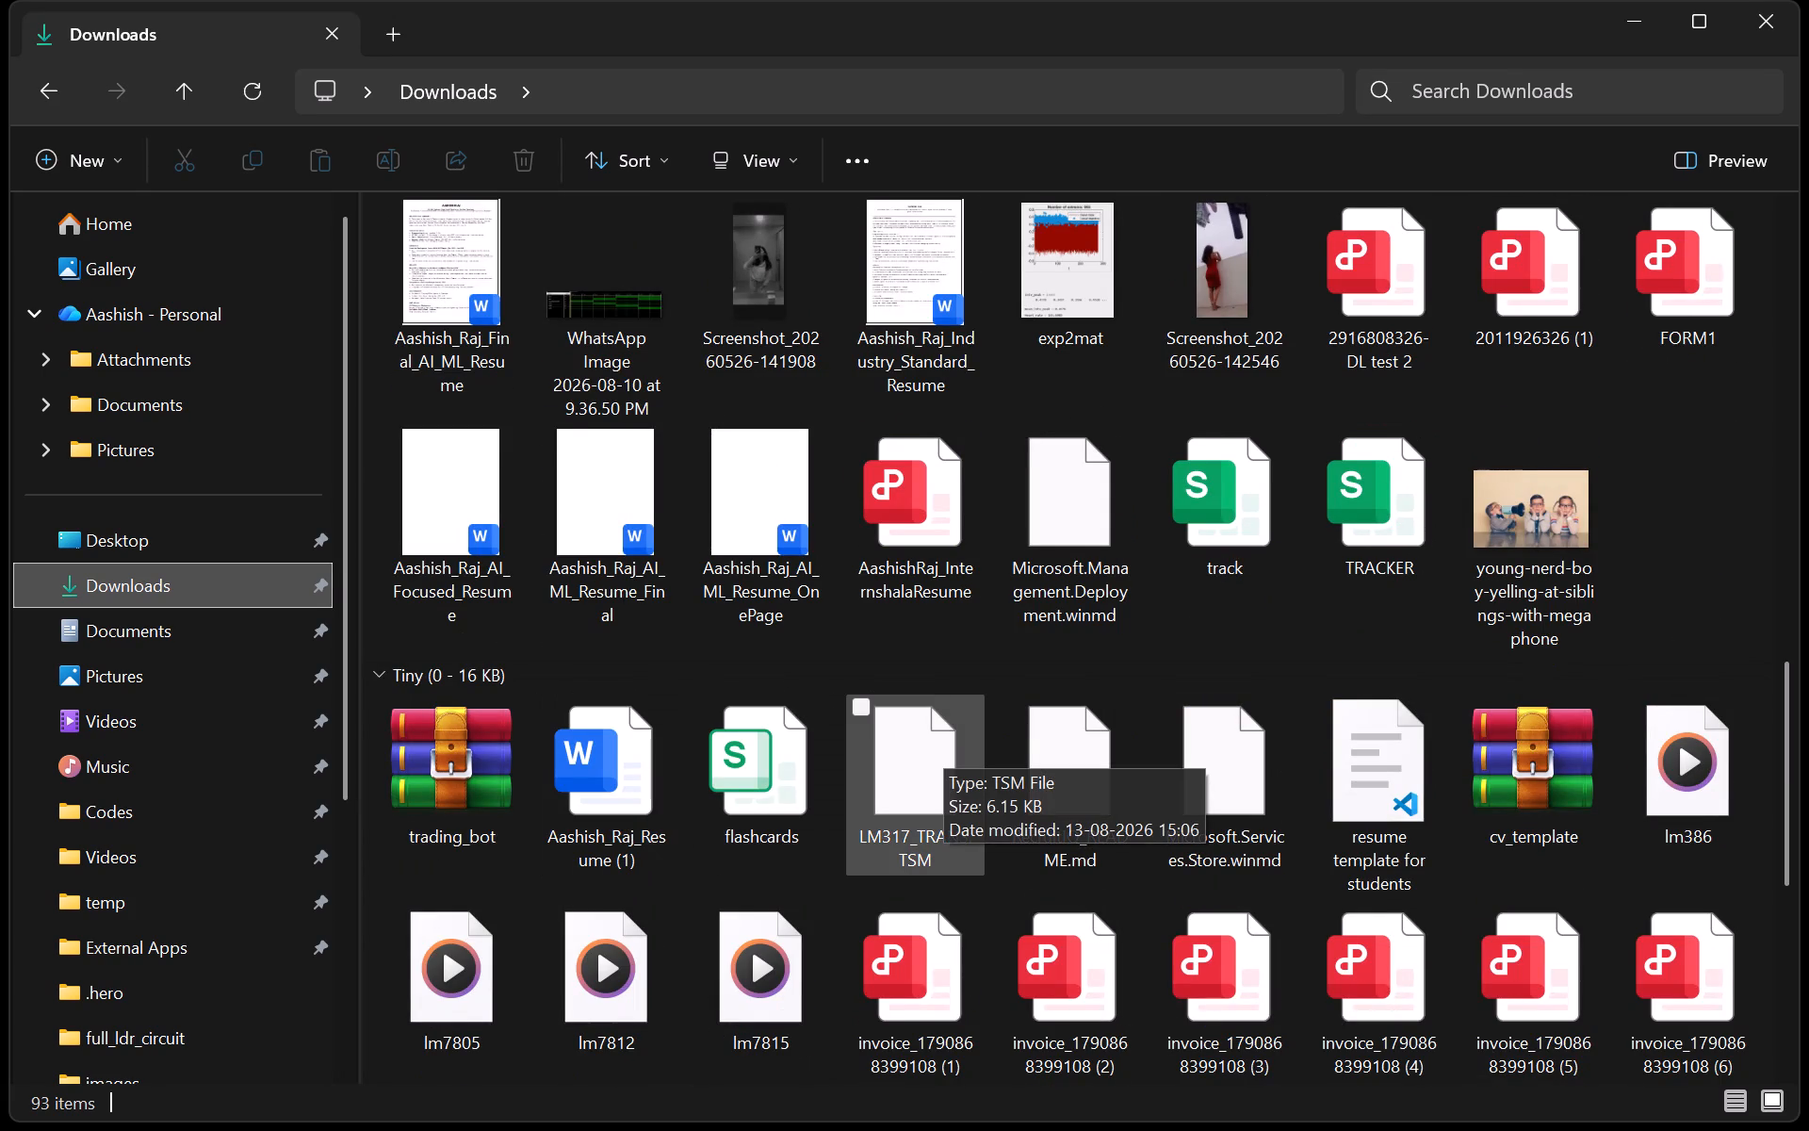
pyautogui.scroll(1, 943, 742)
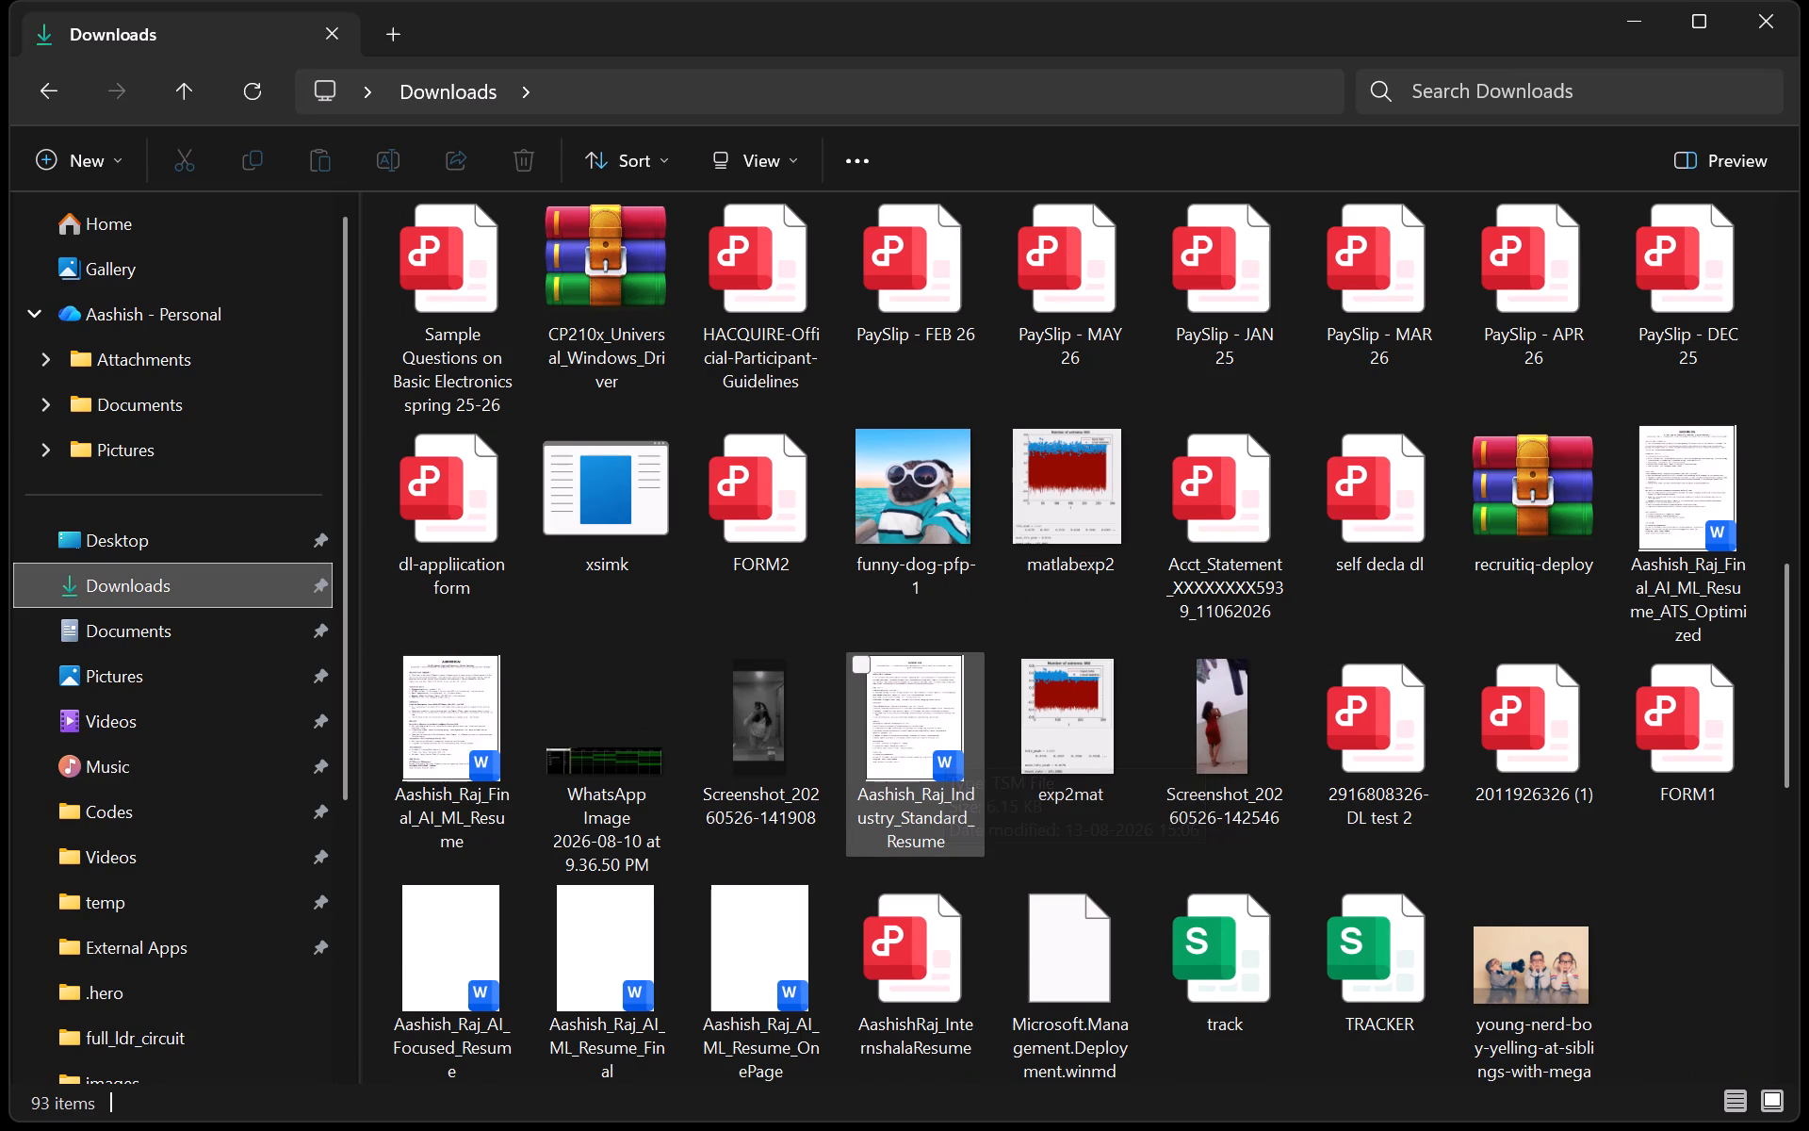
pyautogui.scroll(1, 943, 742)
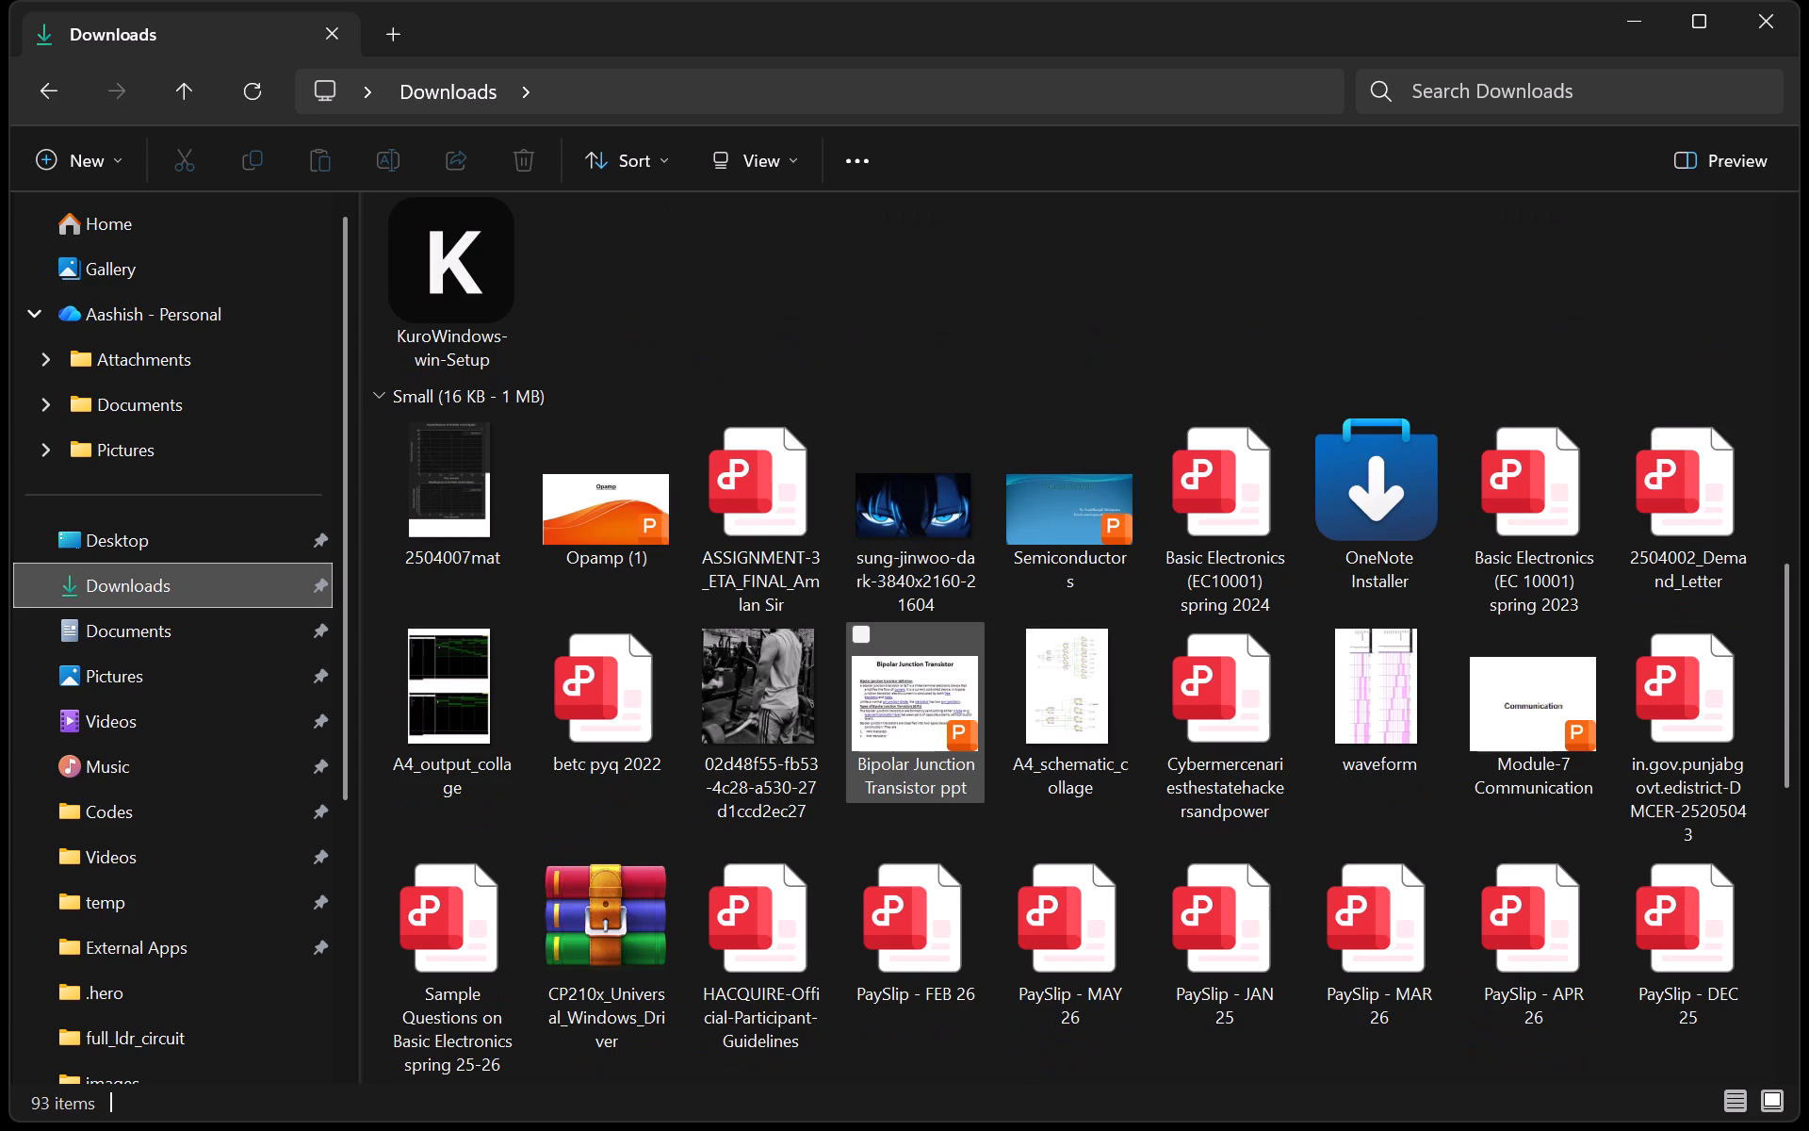
pyautogui.scroll(1, 943, 742)
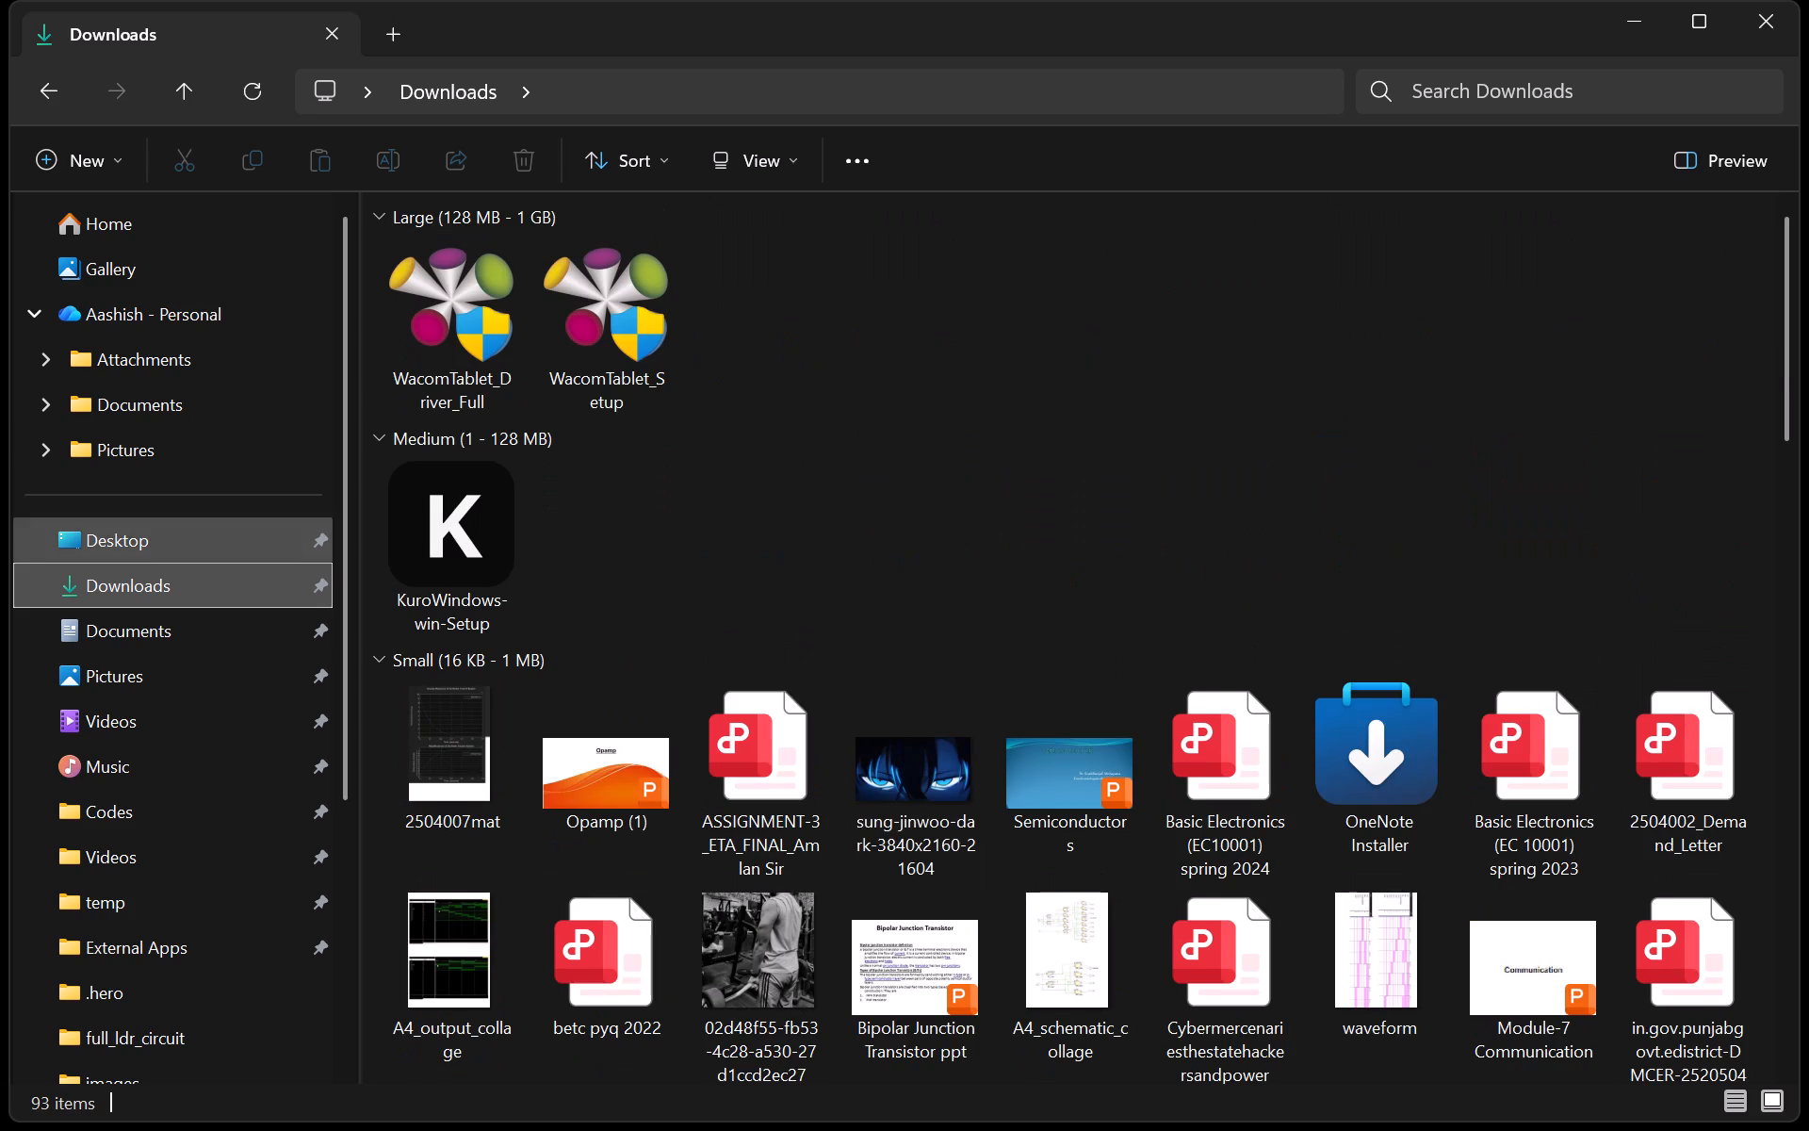
# Look through the recent files in Home and try to open the compact_30x30 archive.
pyautogui.click(210, 246)
pyautogui.click(181, 244)
pyautogui.scroll(-4, 535, 546)
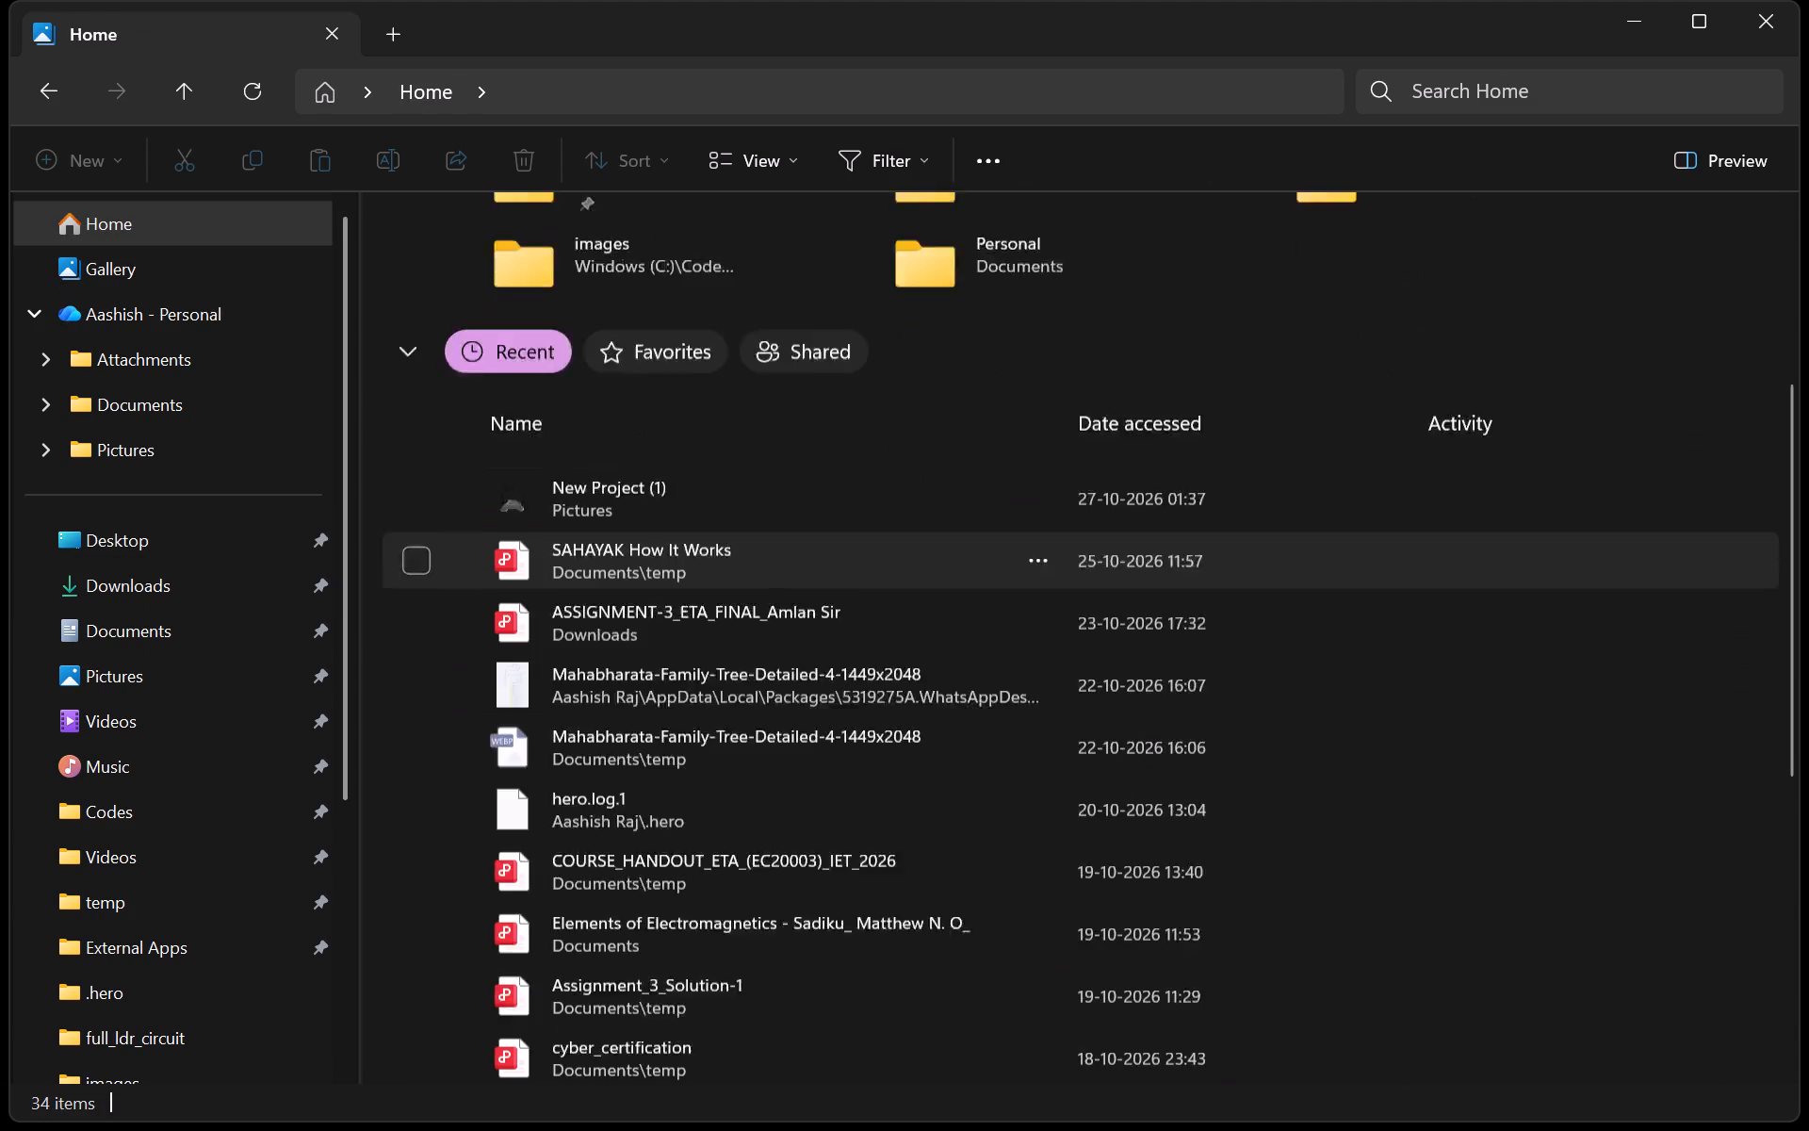
pyautogui.scroll(-2, 559, 574)
pyautogui.doubleClick(746, 923)
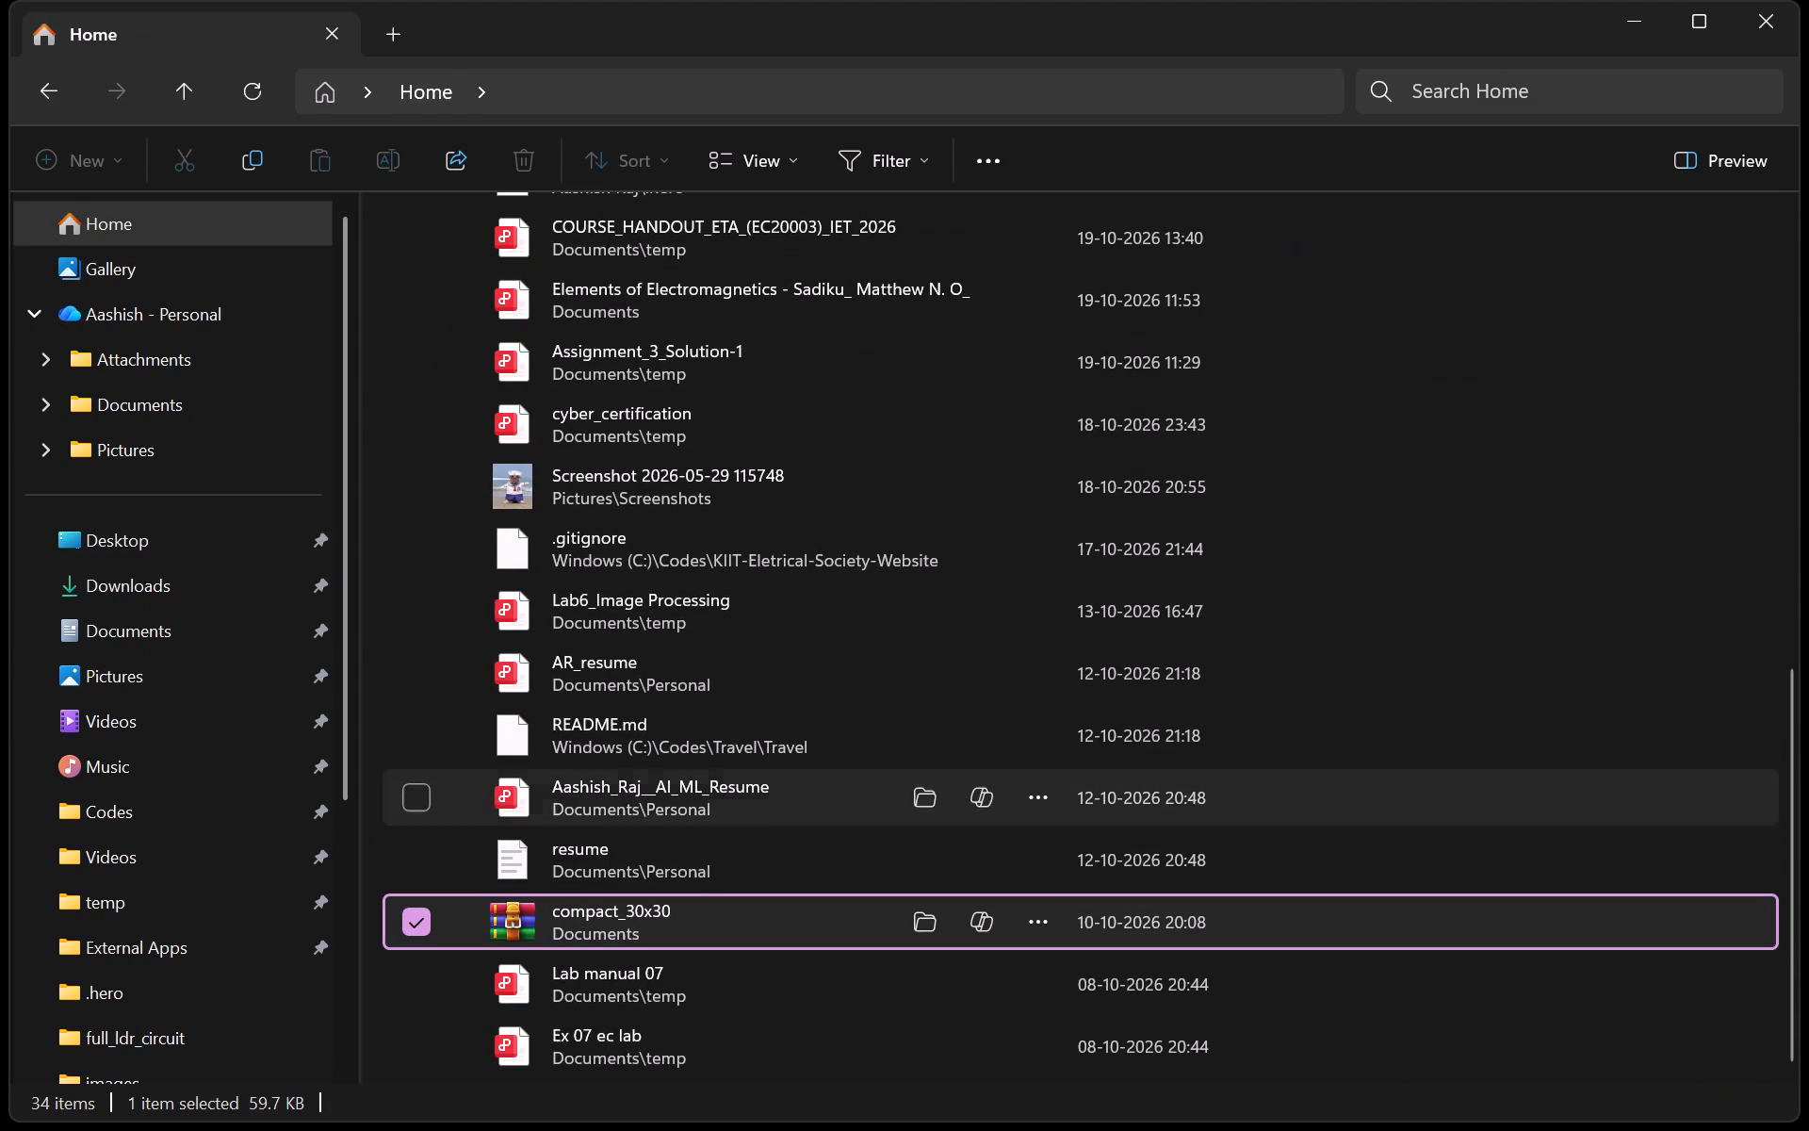
# Open the compact_30x30 KiCad board file from the compact_30x30 folder in Documents.
pyautogui.click(76, 635)
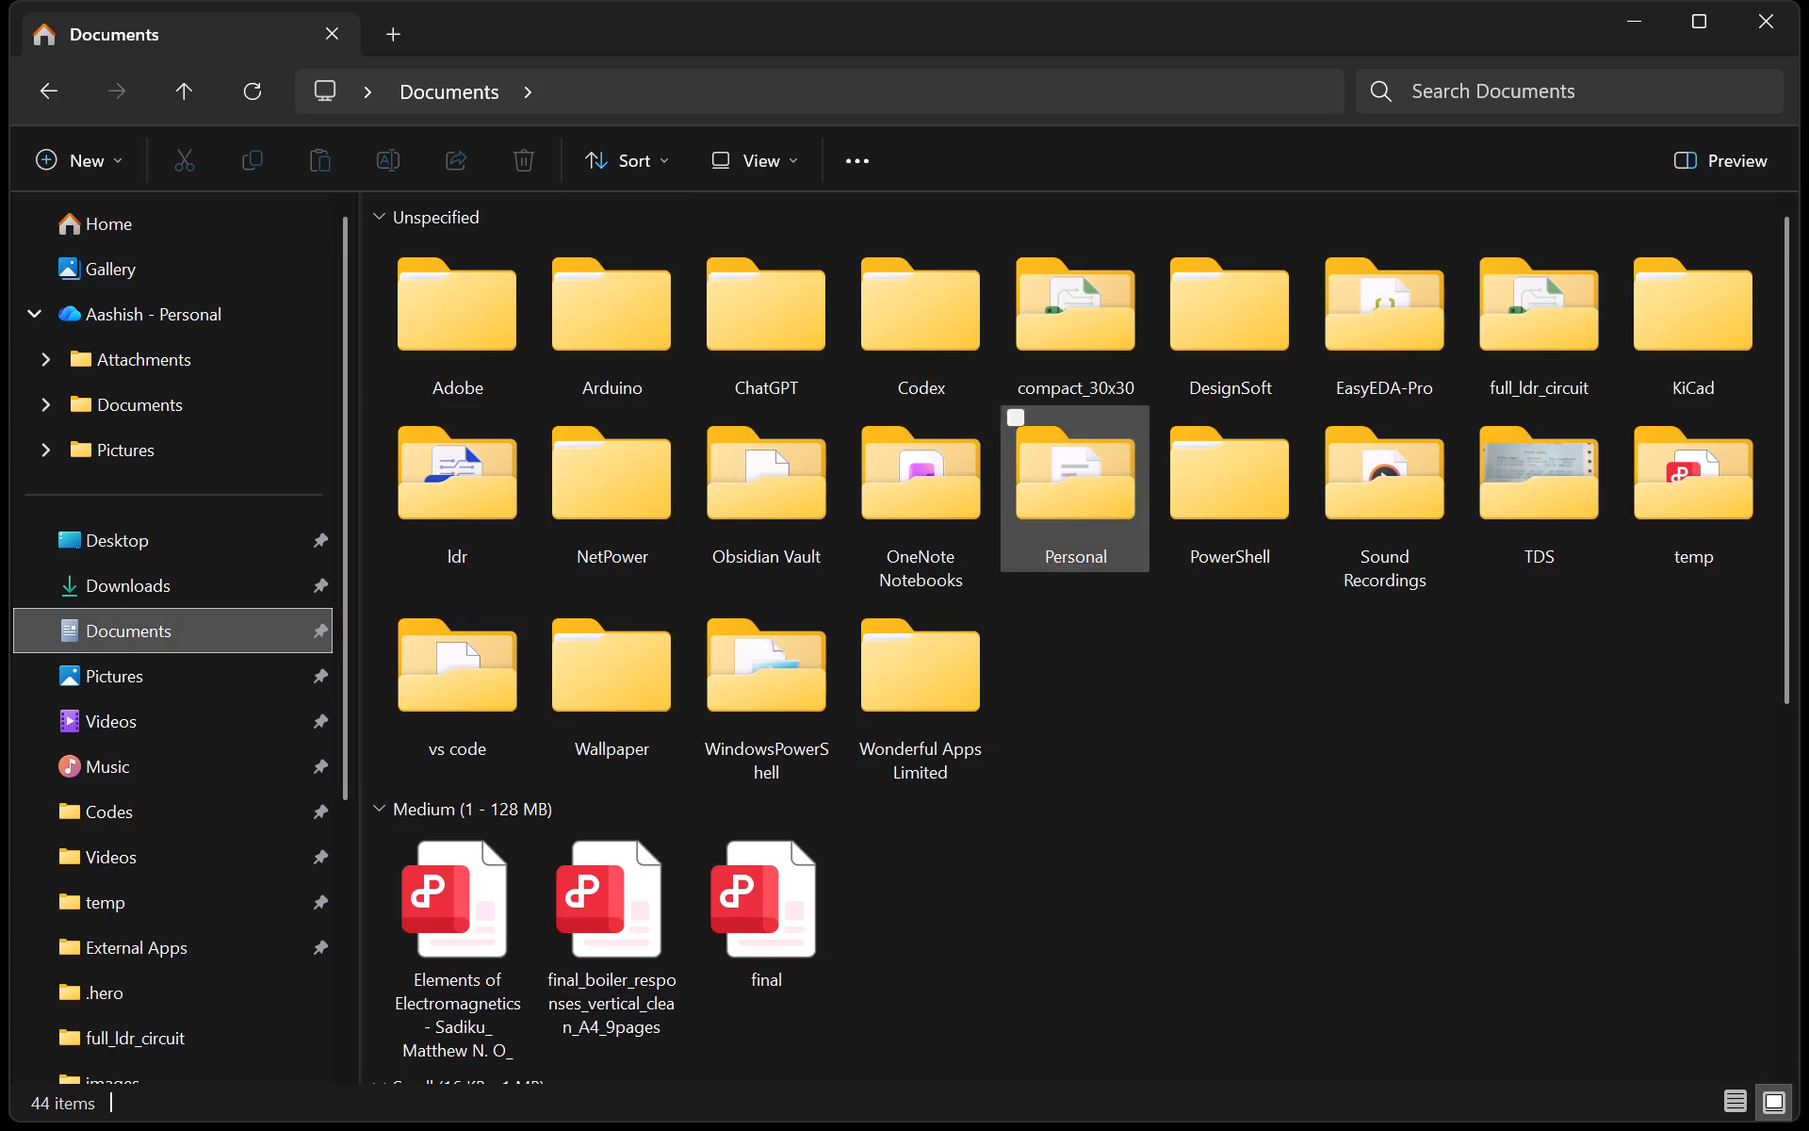
pyautogui.doubleClick(1098, 262)
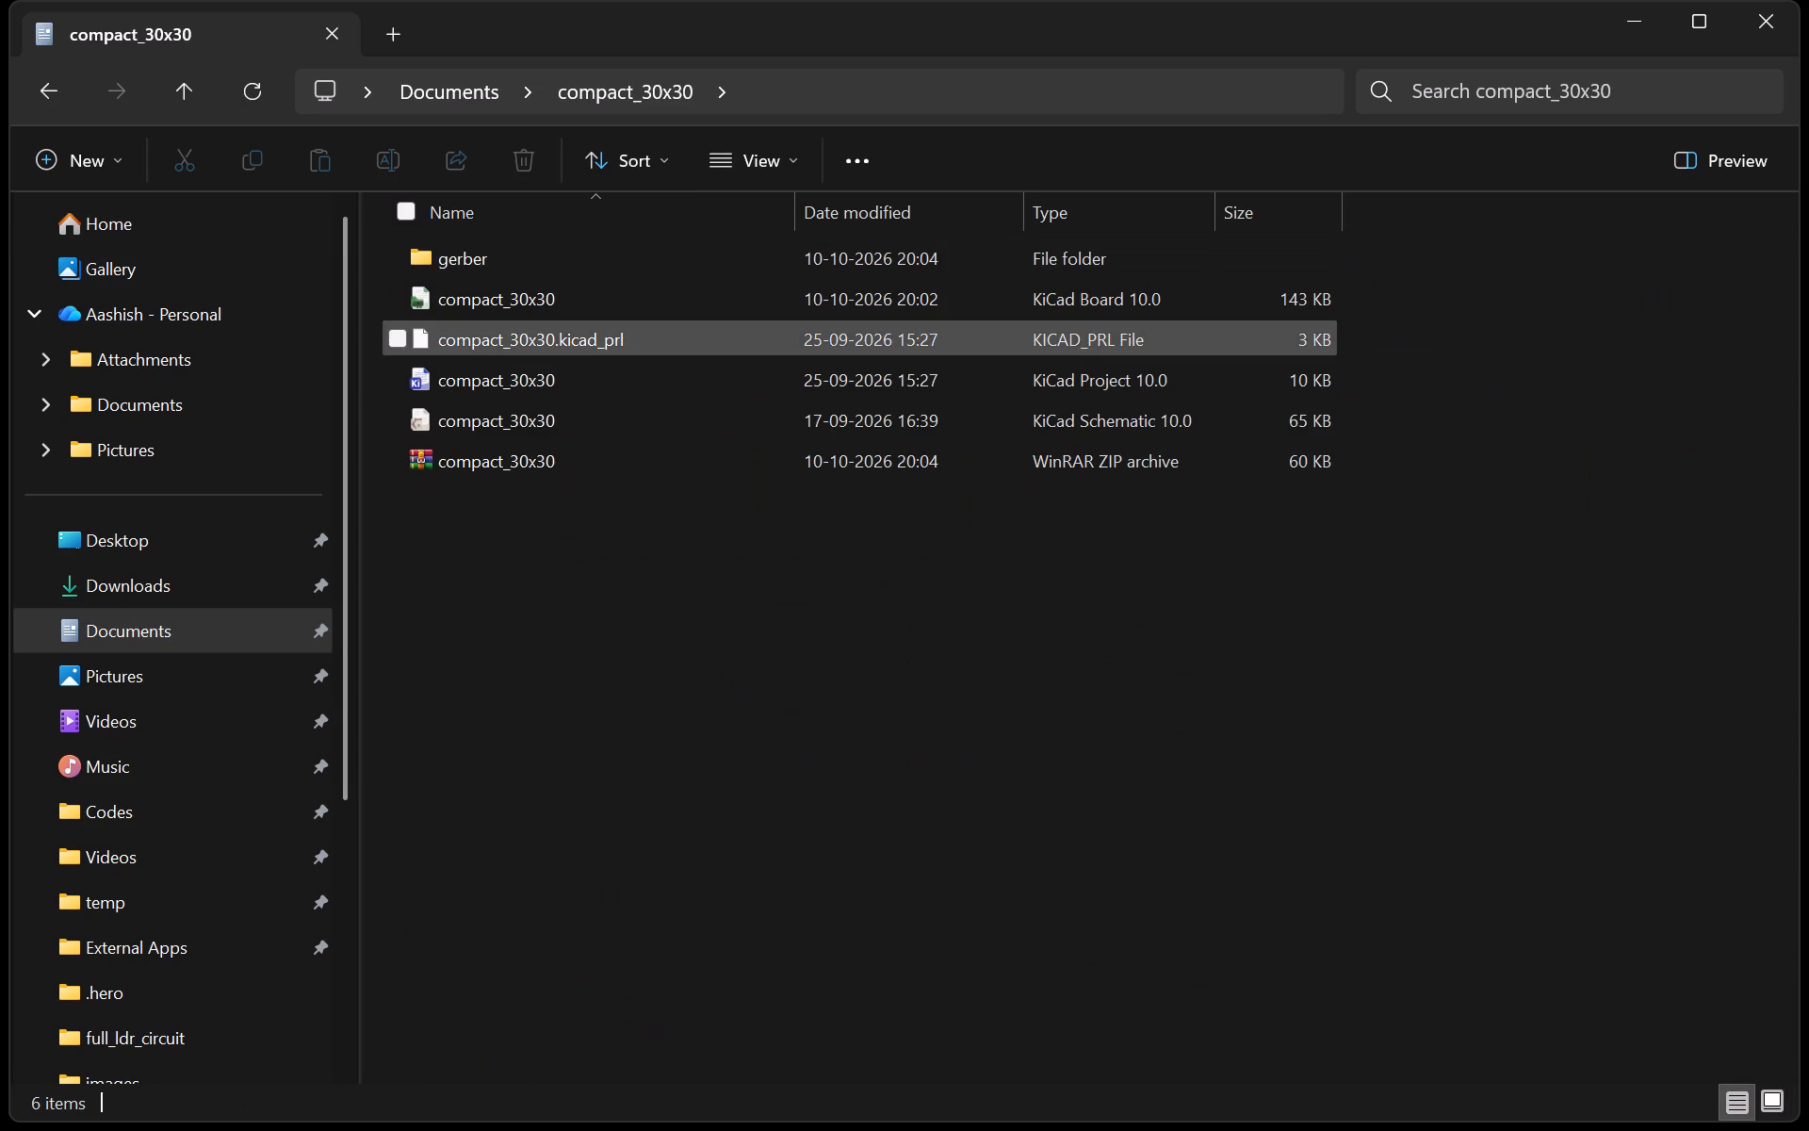
pyautogui.doubleClick(989, 310)
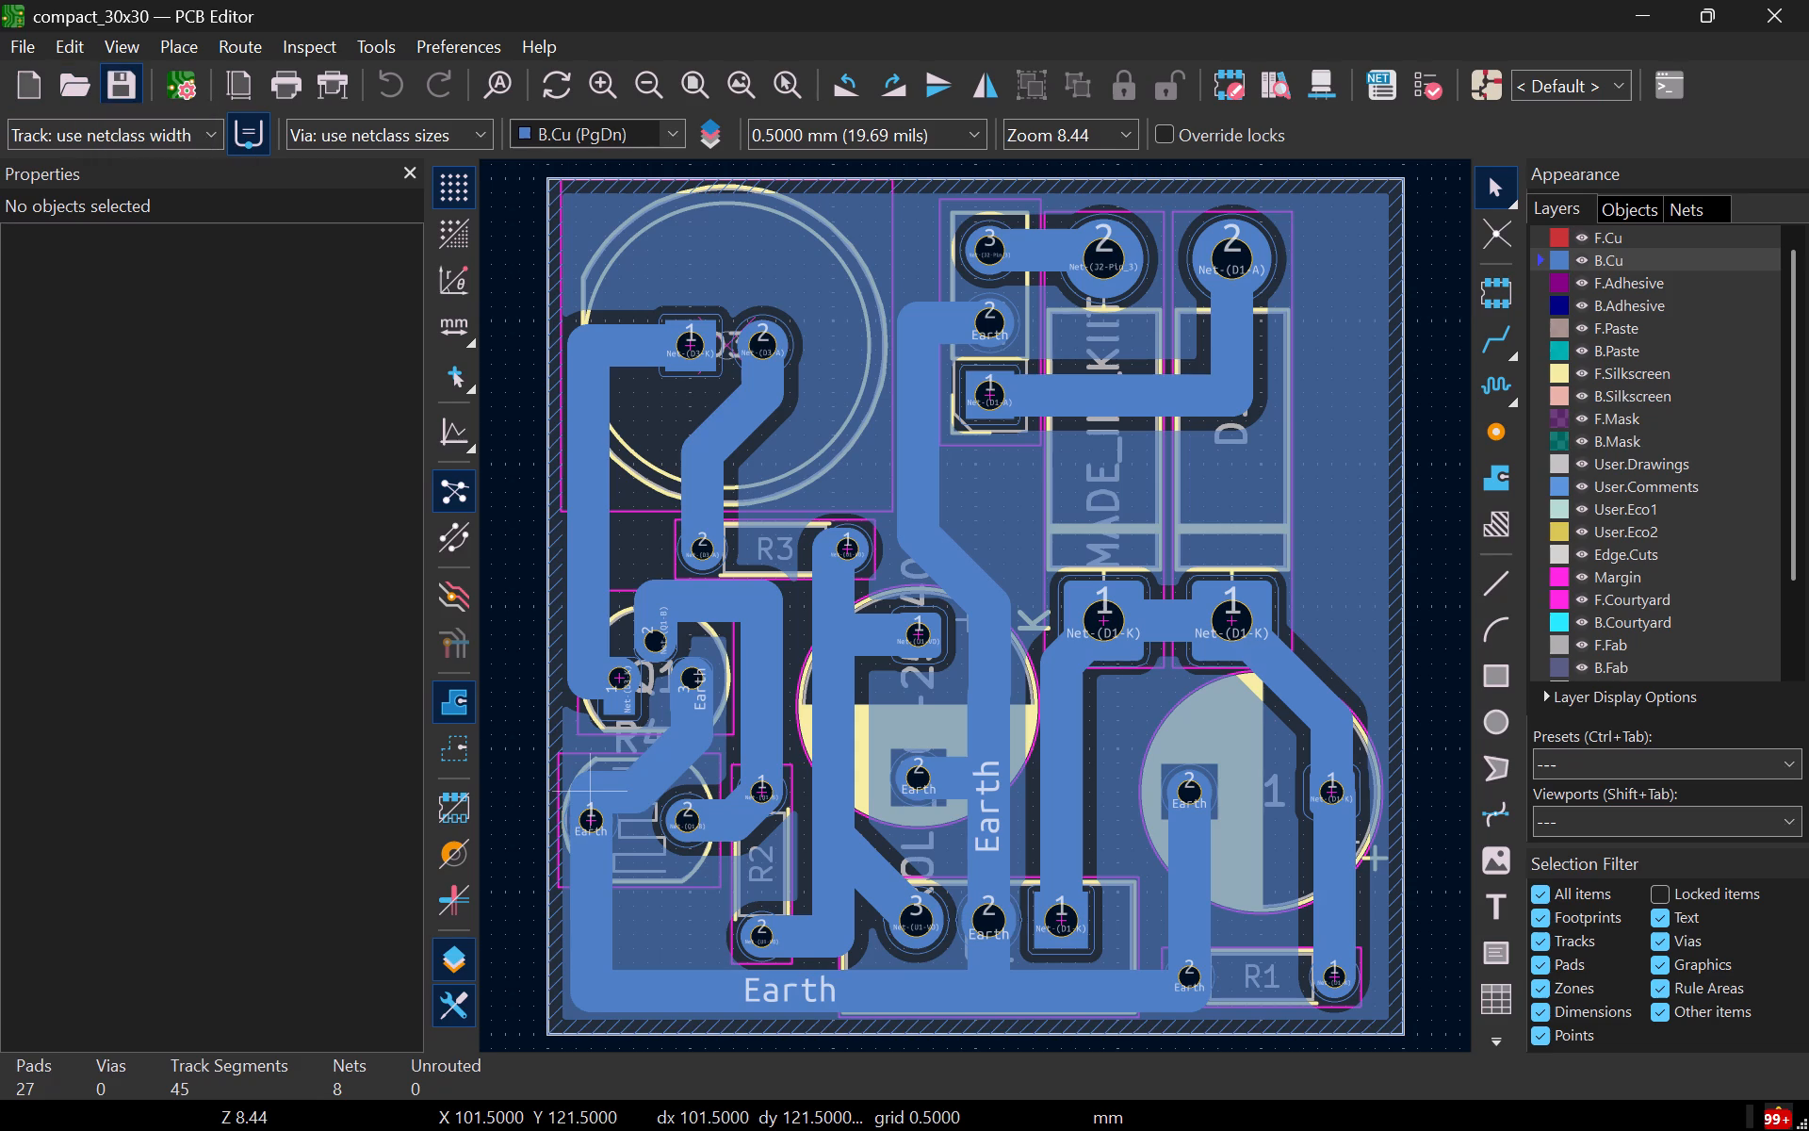
# Switch to File Explorer and inspect the gerber subfolder, returning to the compact_30x30 folder.
pyautogui.click(1634, 29)
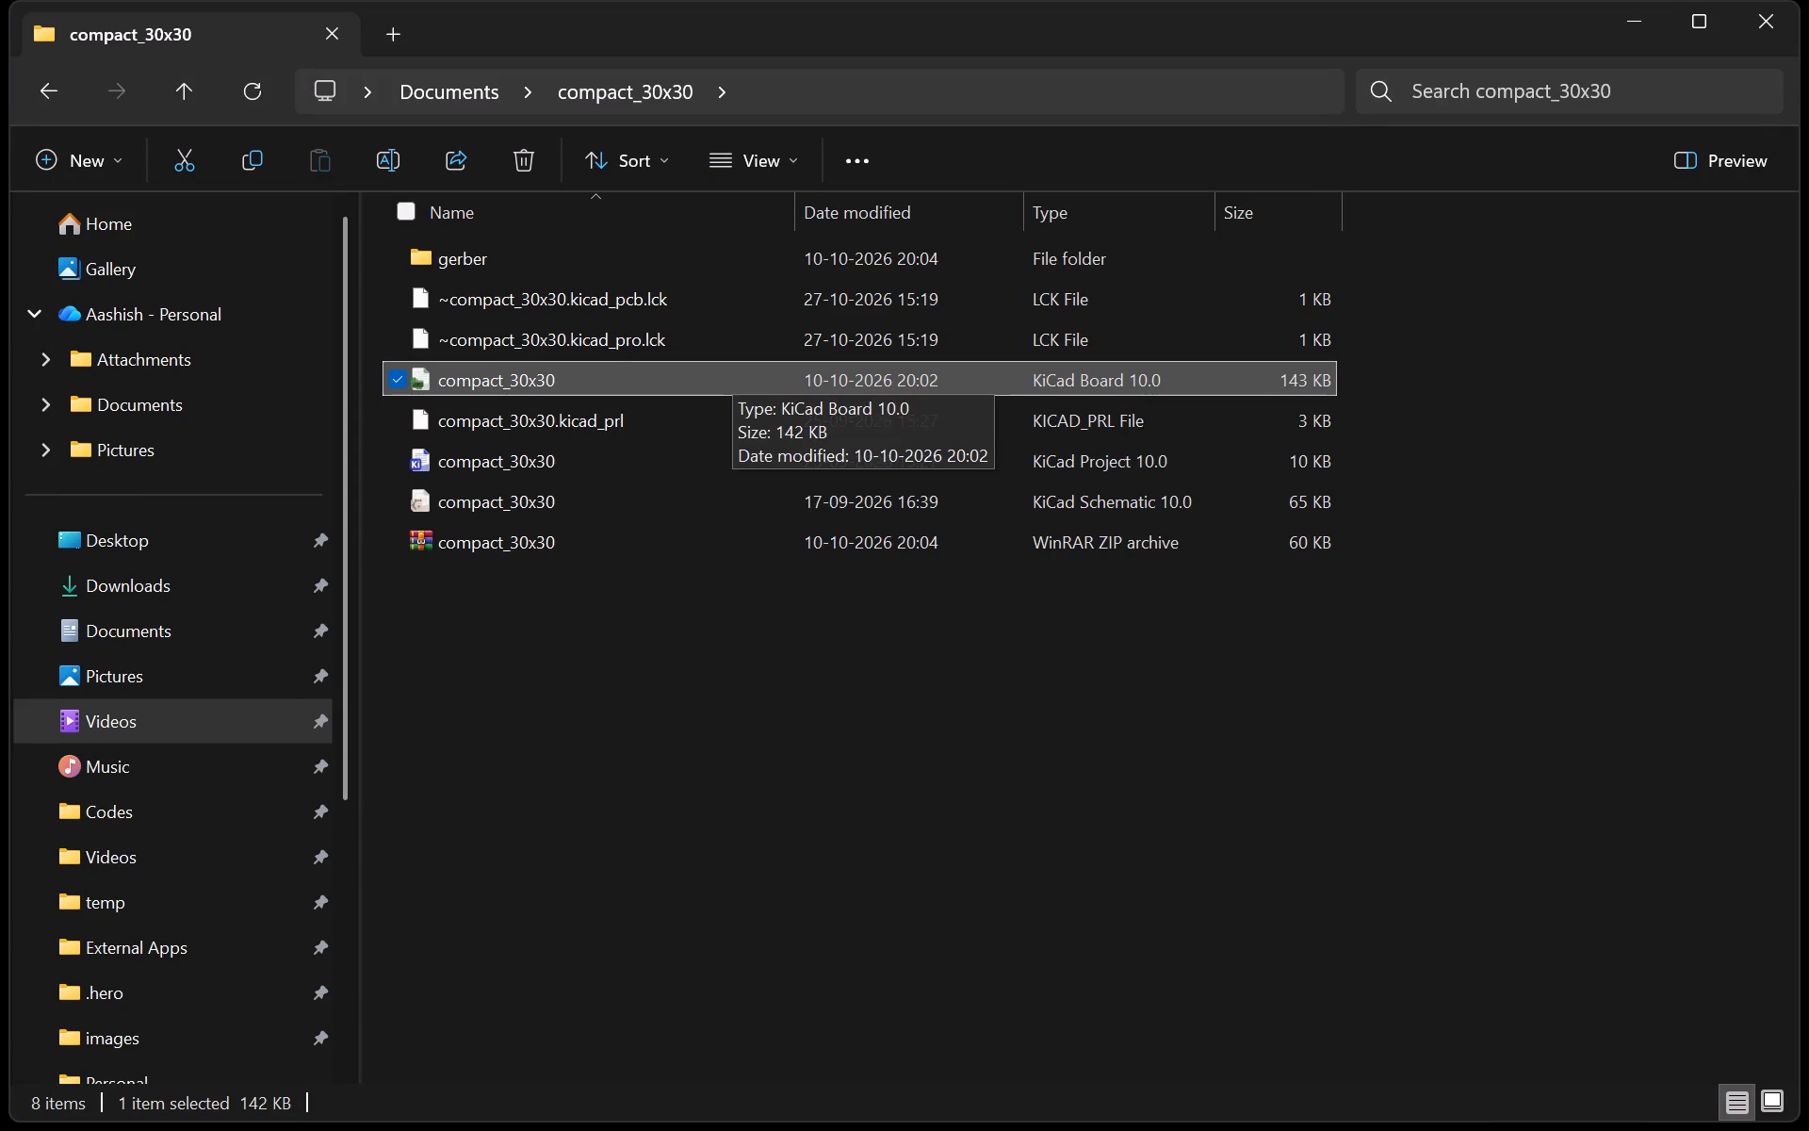
pyautogui.doubleClick(584, 272)
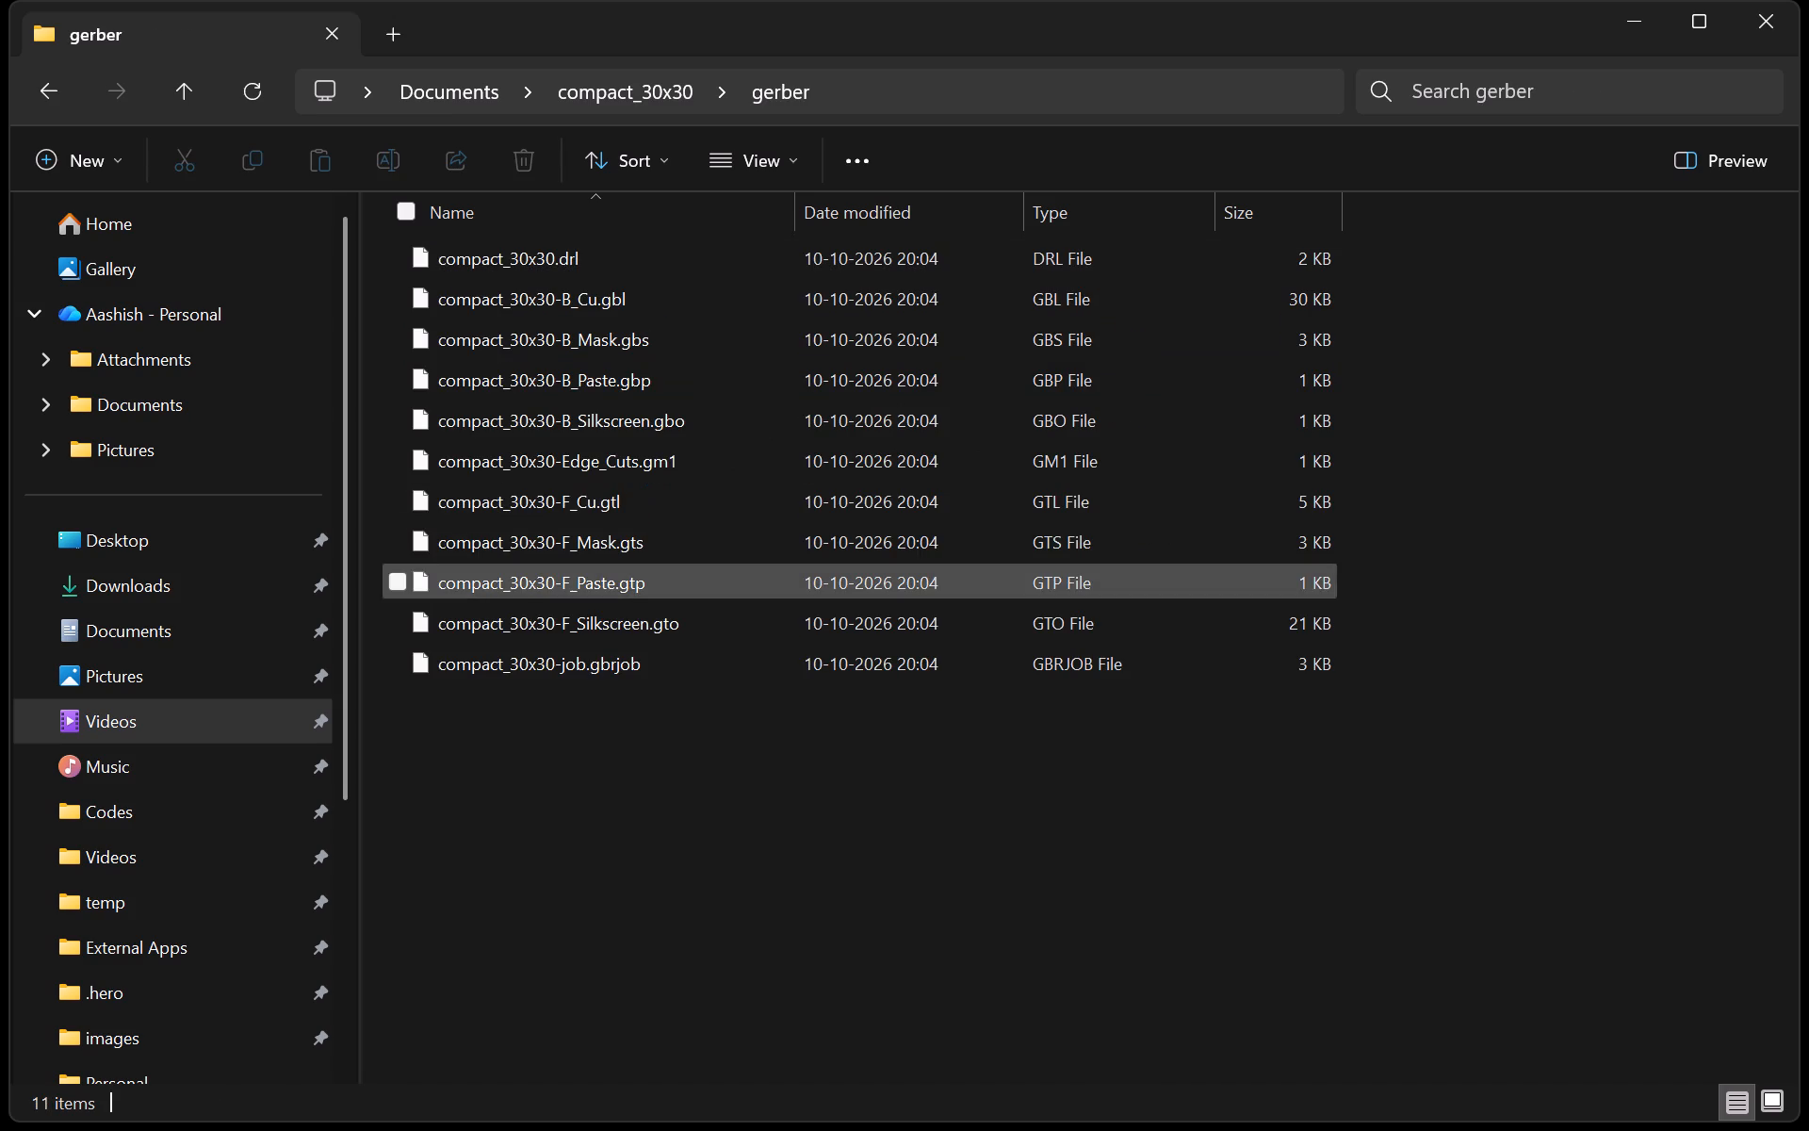
pyautogui.click(40, 86)
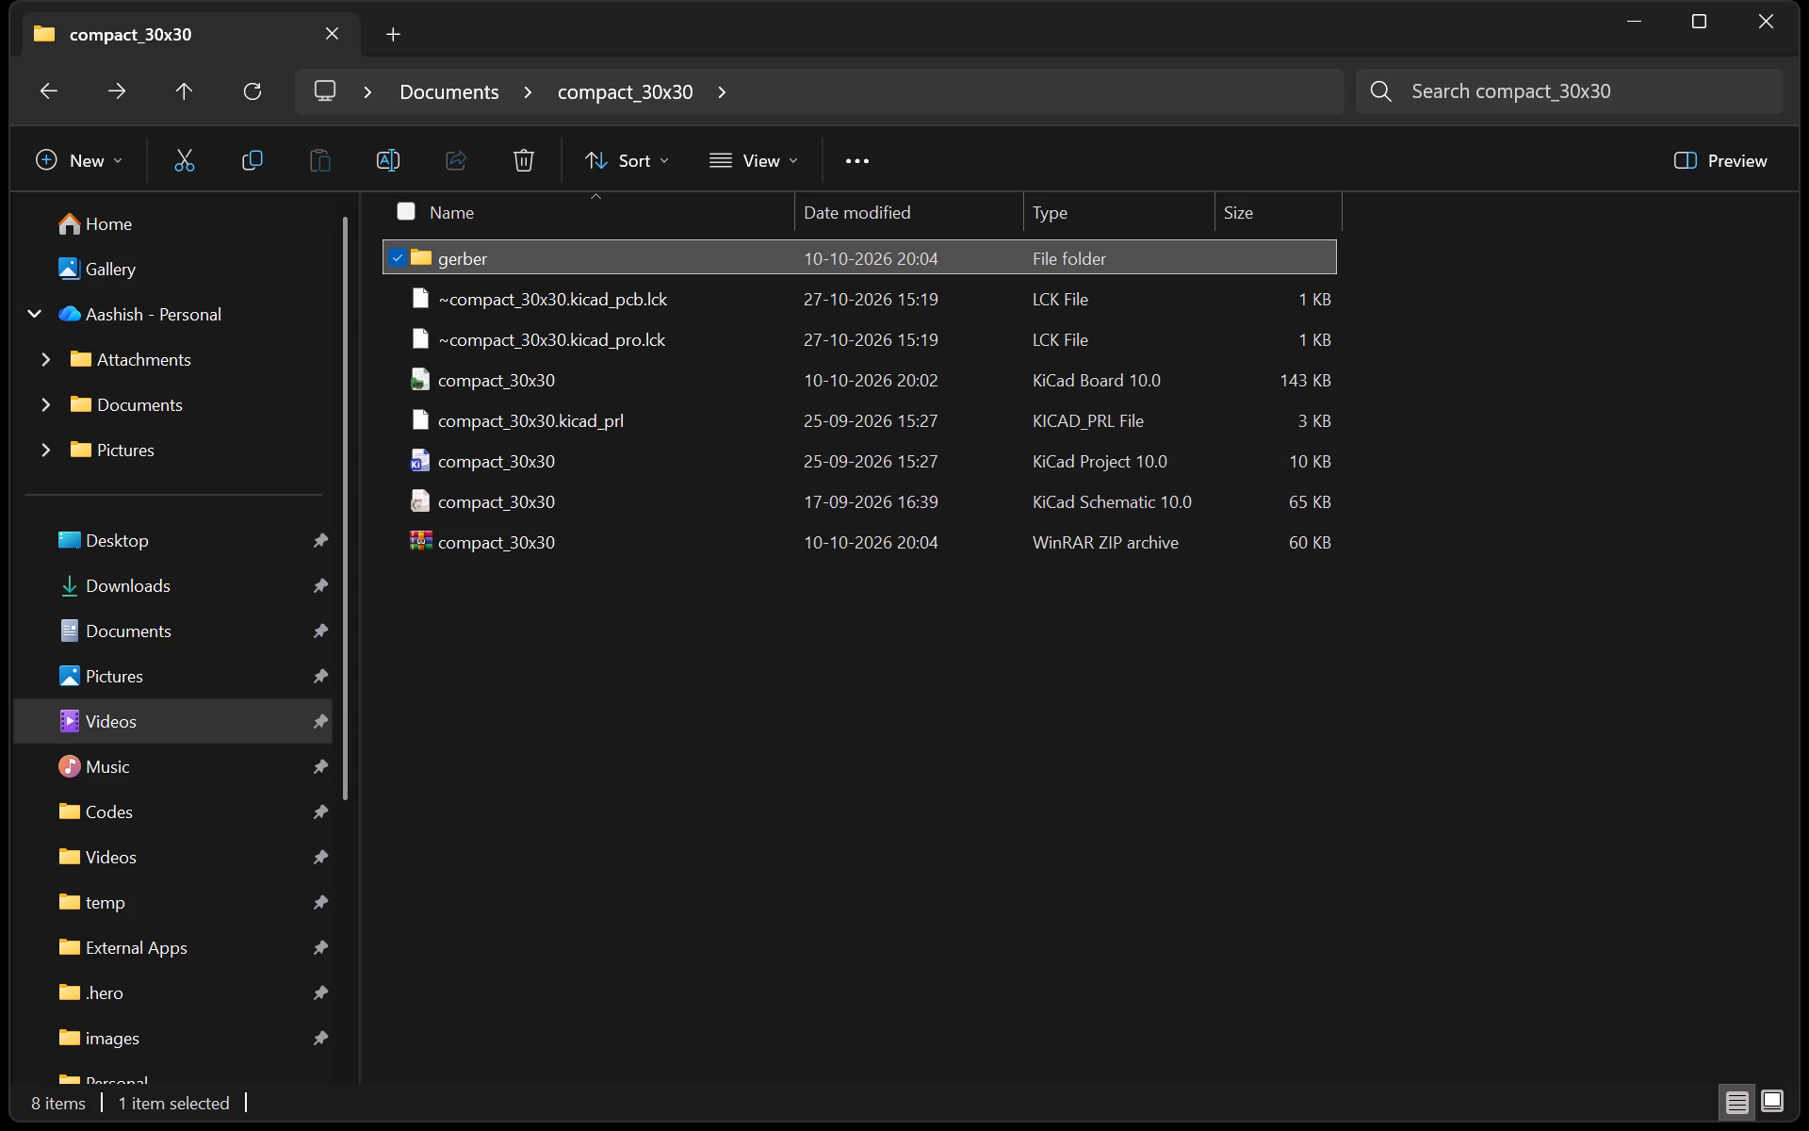
# Switch back to the KiCad PCB Editor and include the B.Cu layer in the board's print settings.
pyautogui.click(1219, 1123)
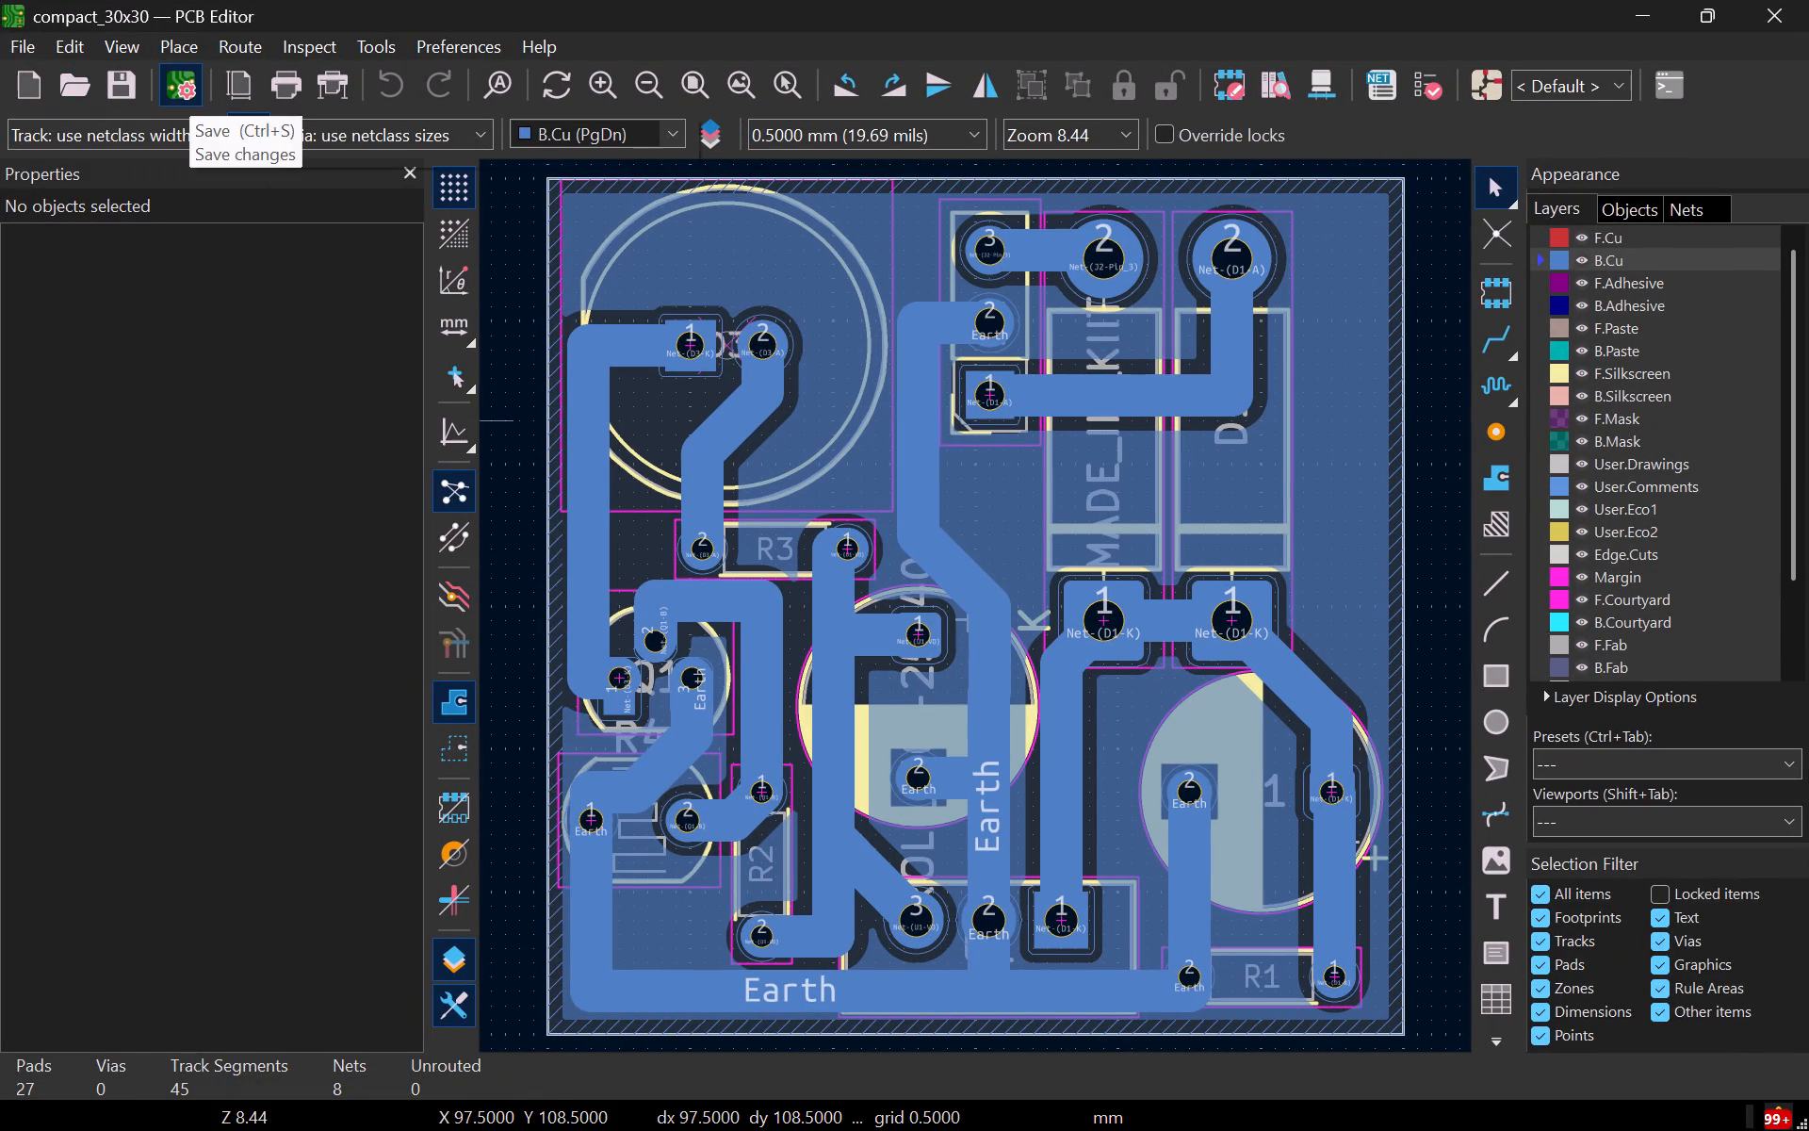
pyautogui.click(291, 80)
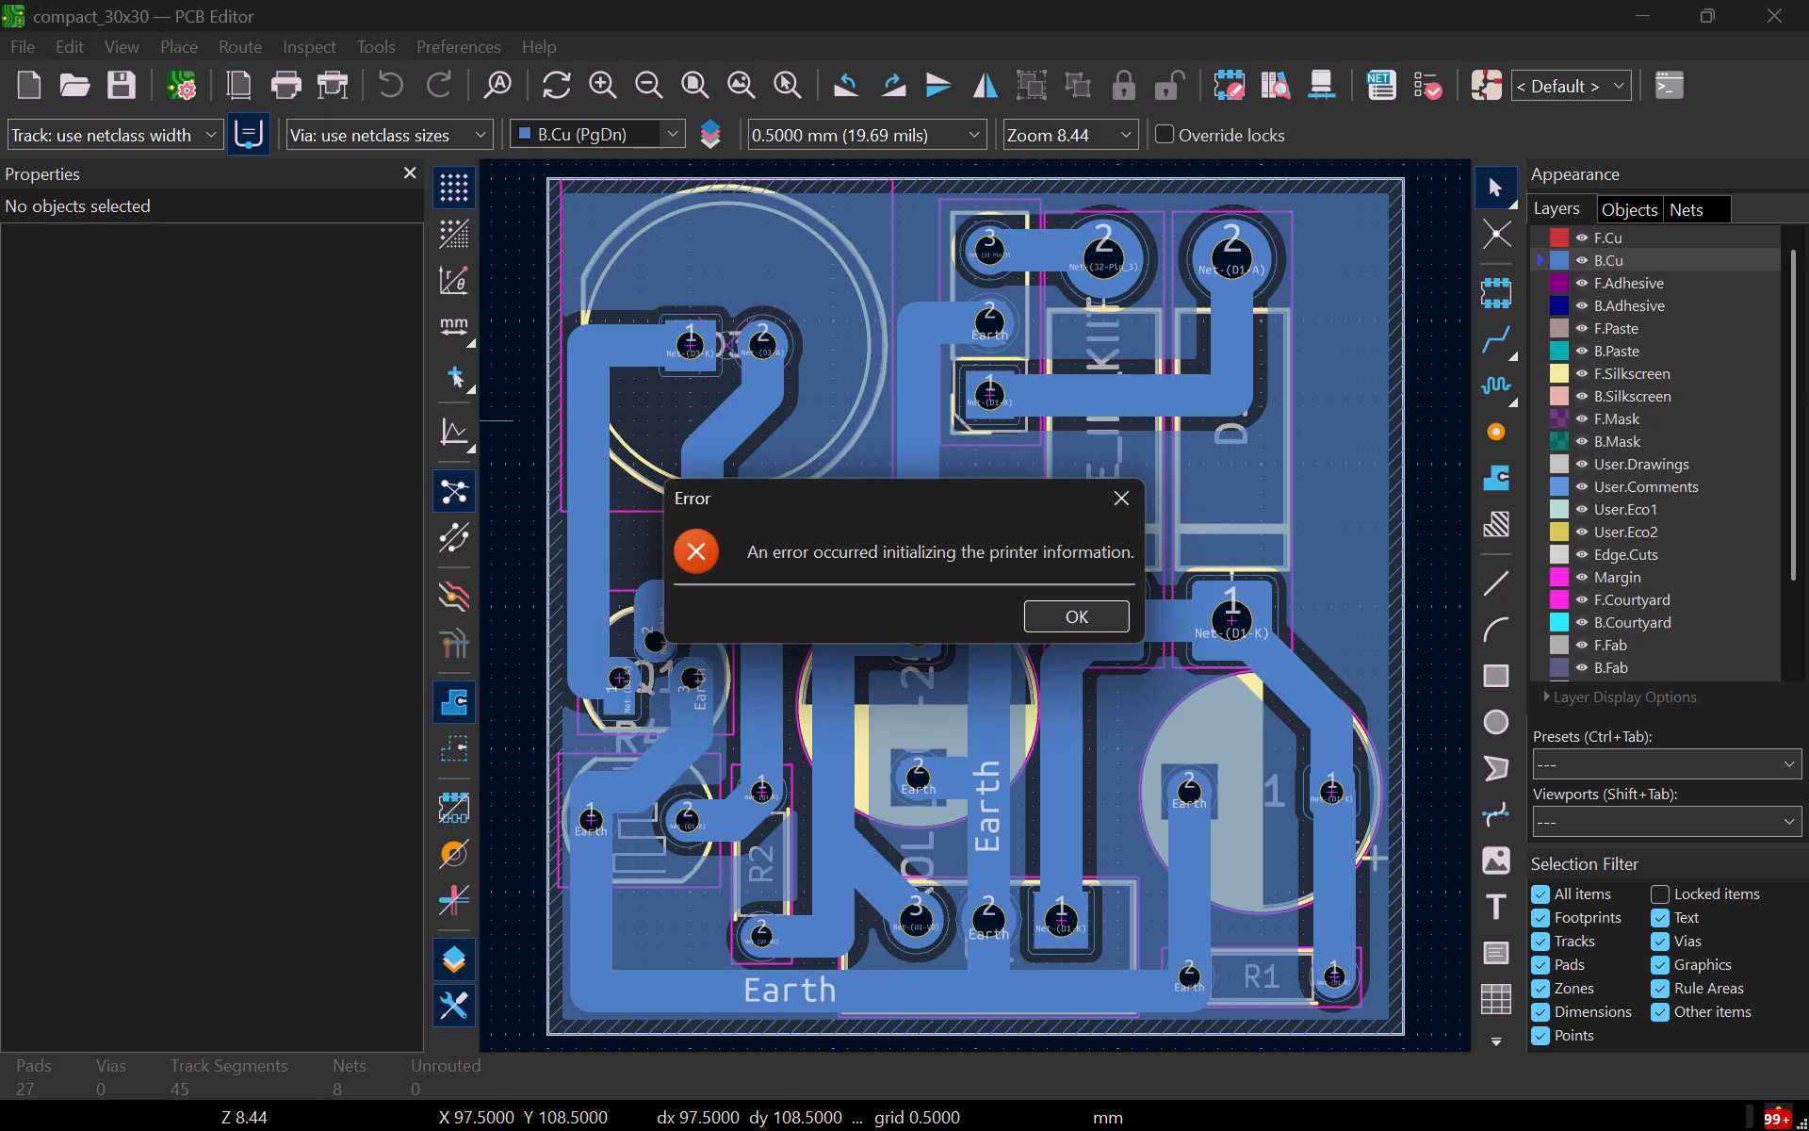
pyautogui.click(1066, 619)
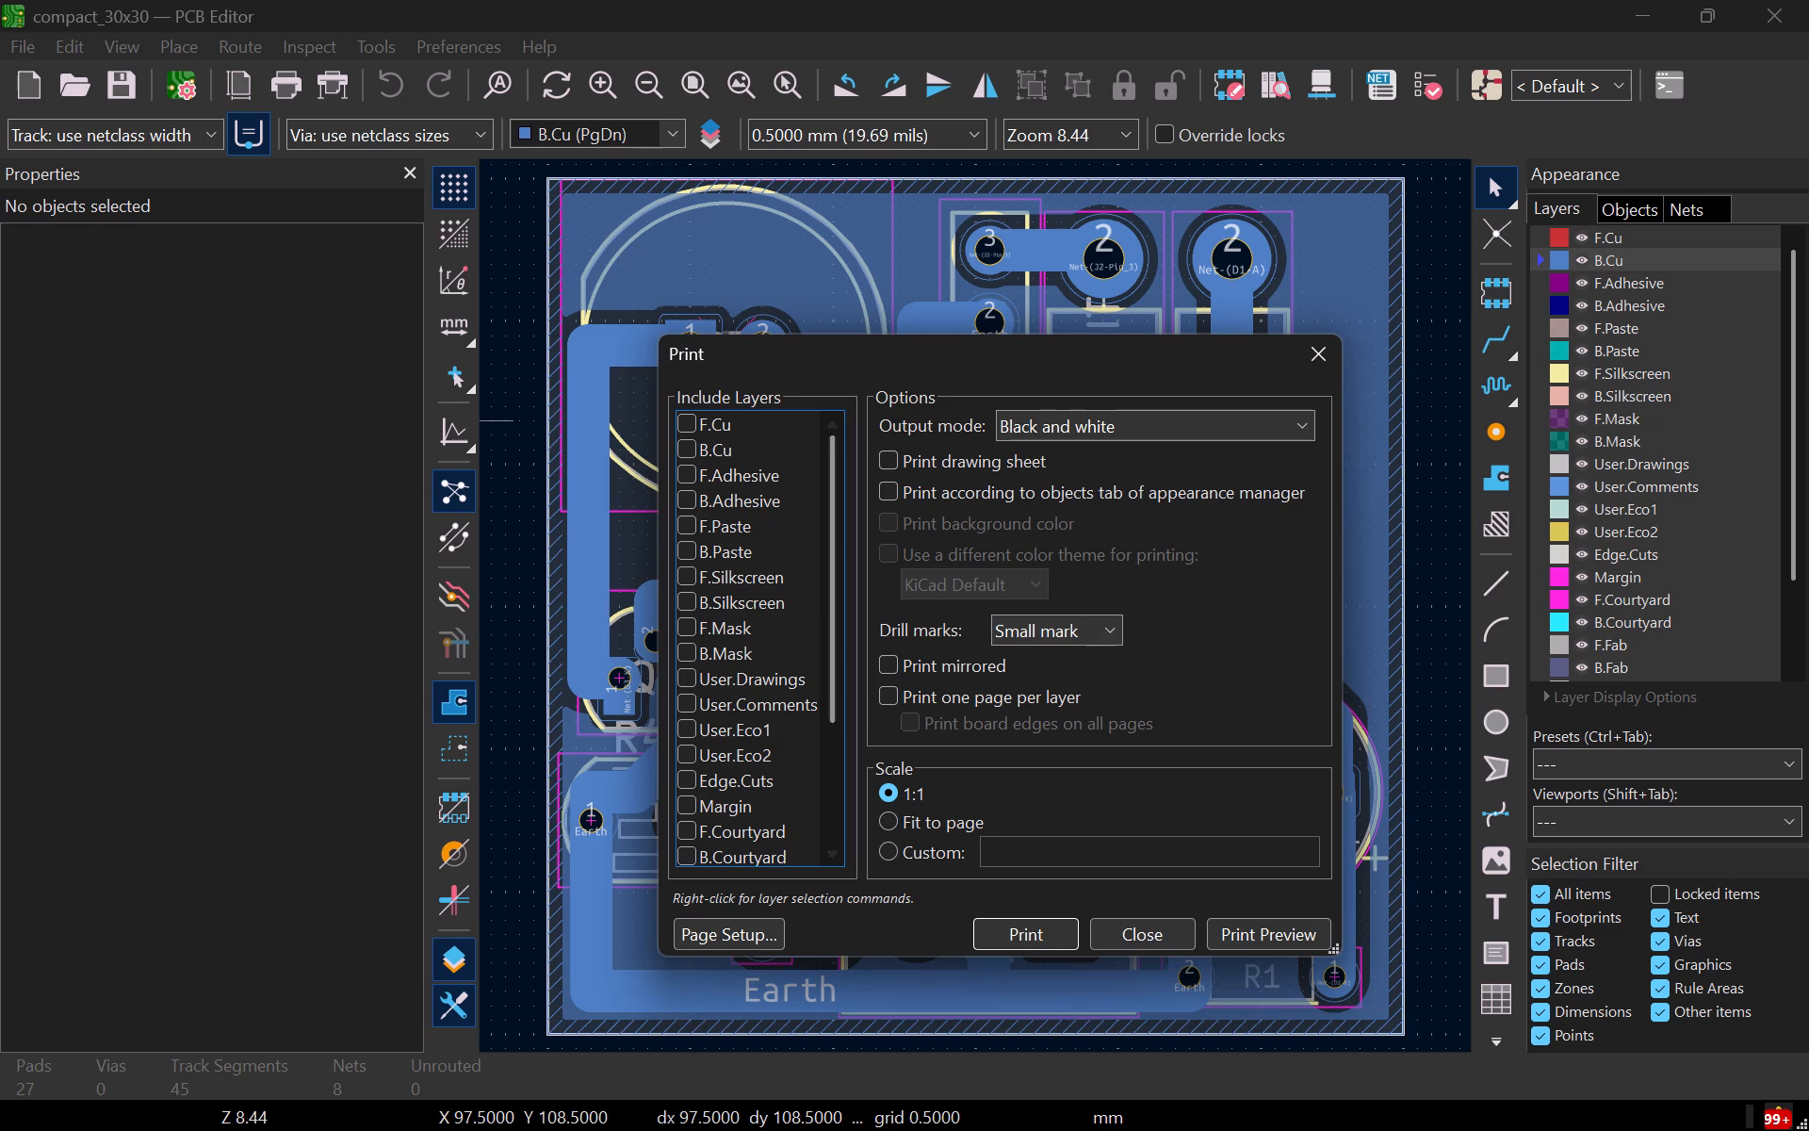
pyautogui.scroll(-3, 725, 545)
pyautogui.scroll(6, 725, 545)
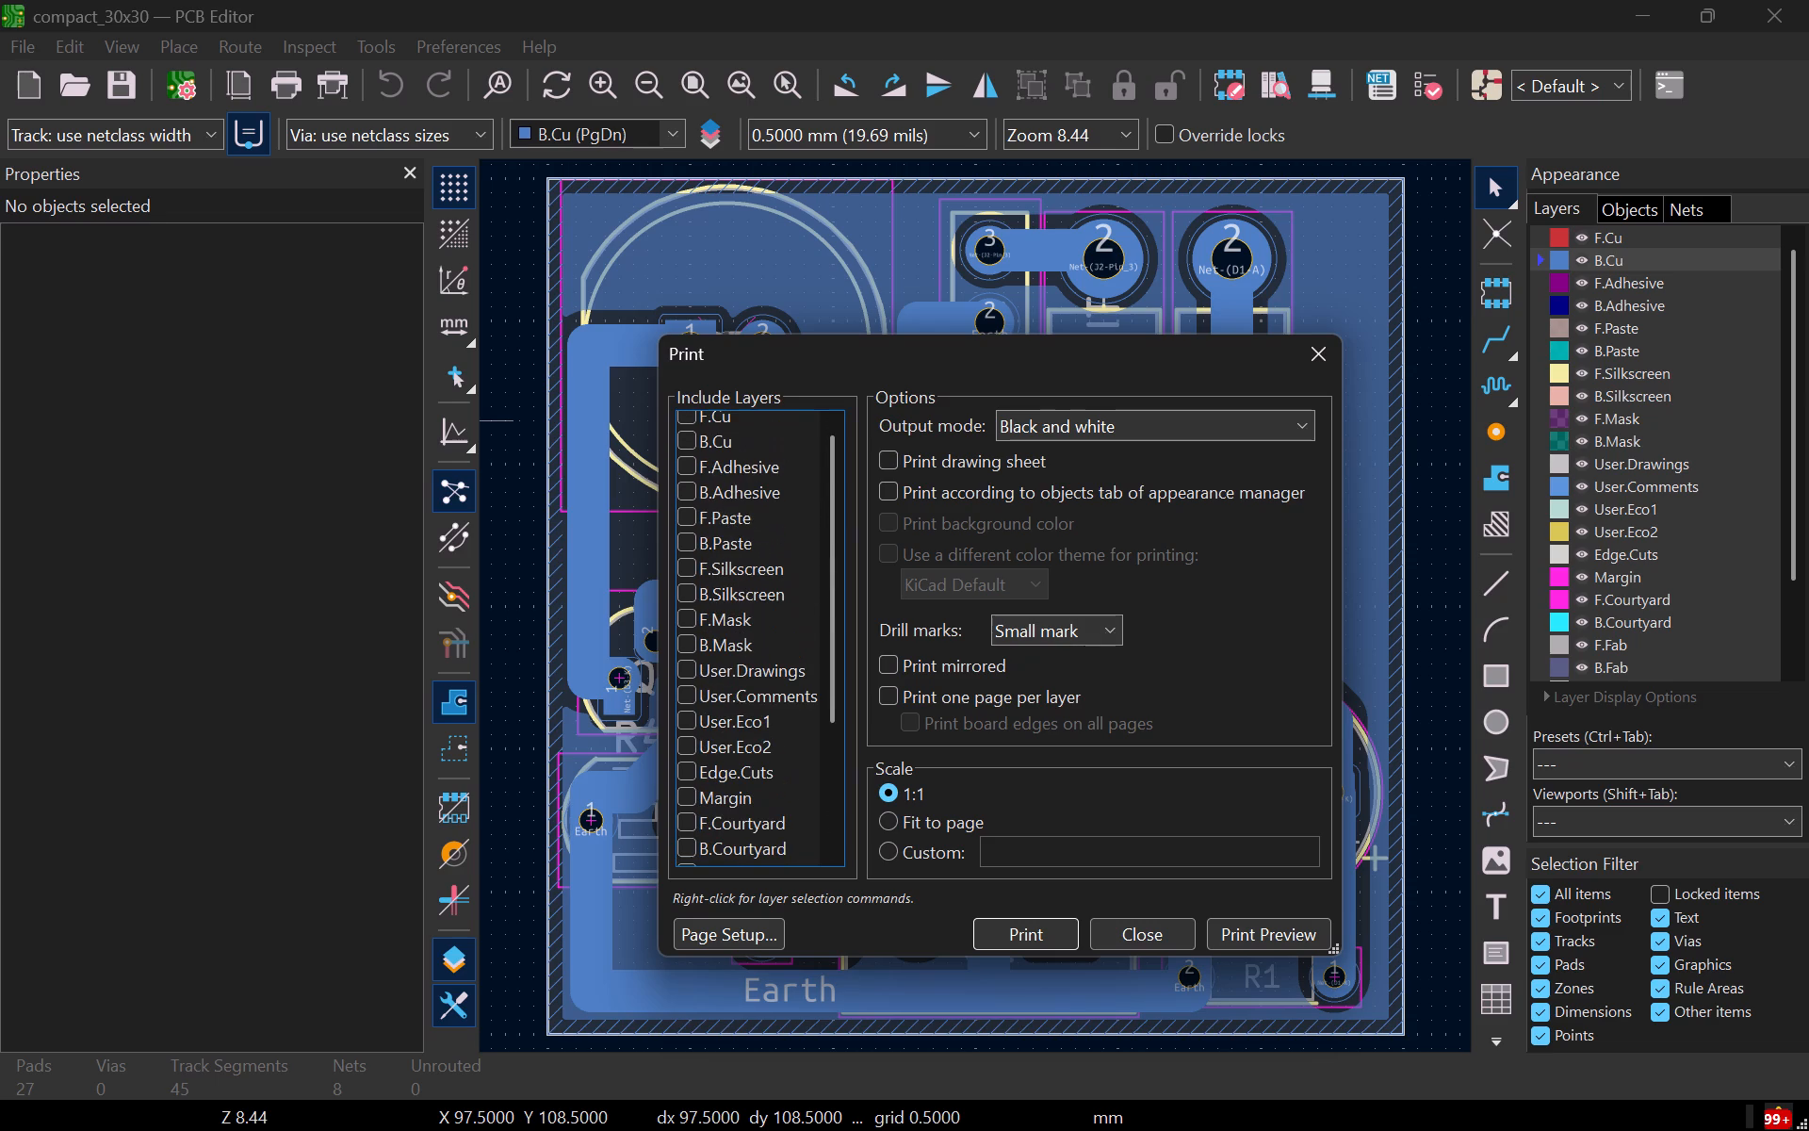
pyautogui.scroll(-6, 725, 545)
pyautogui.scroll(9, 725, 545)
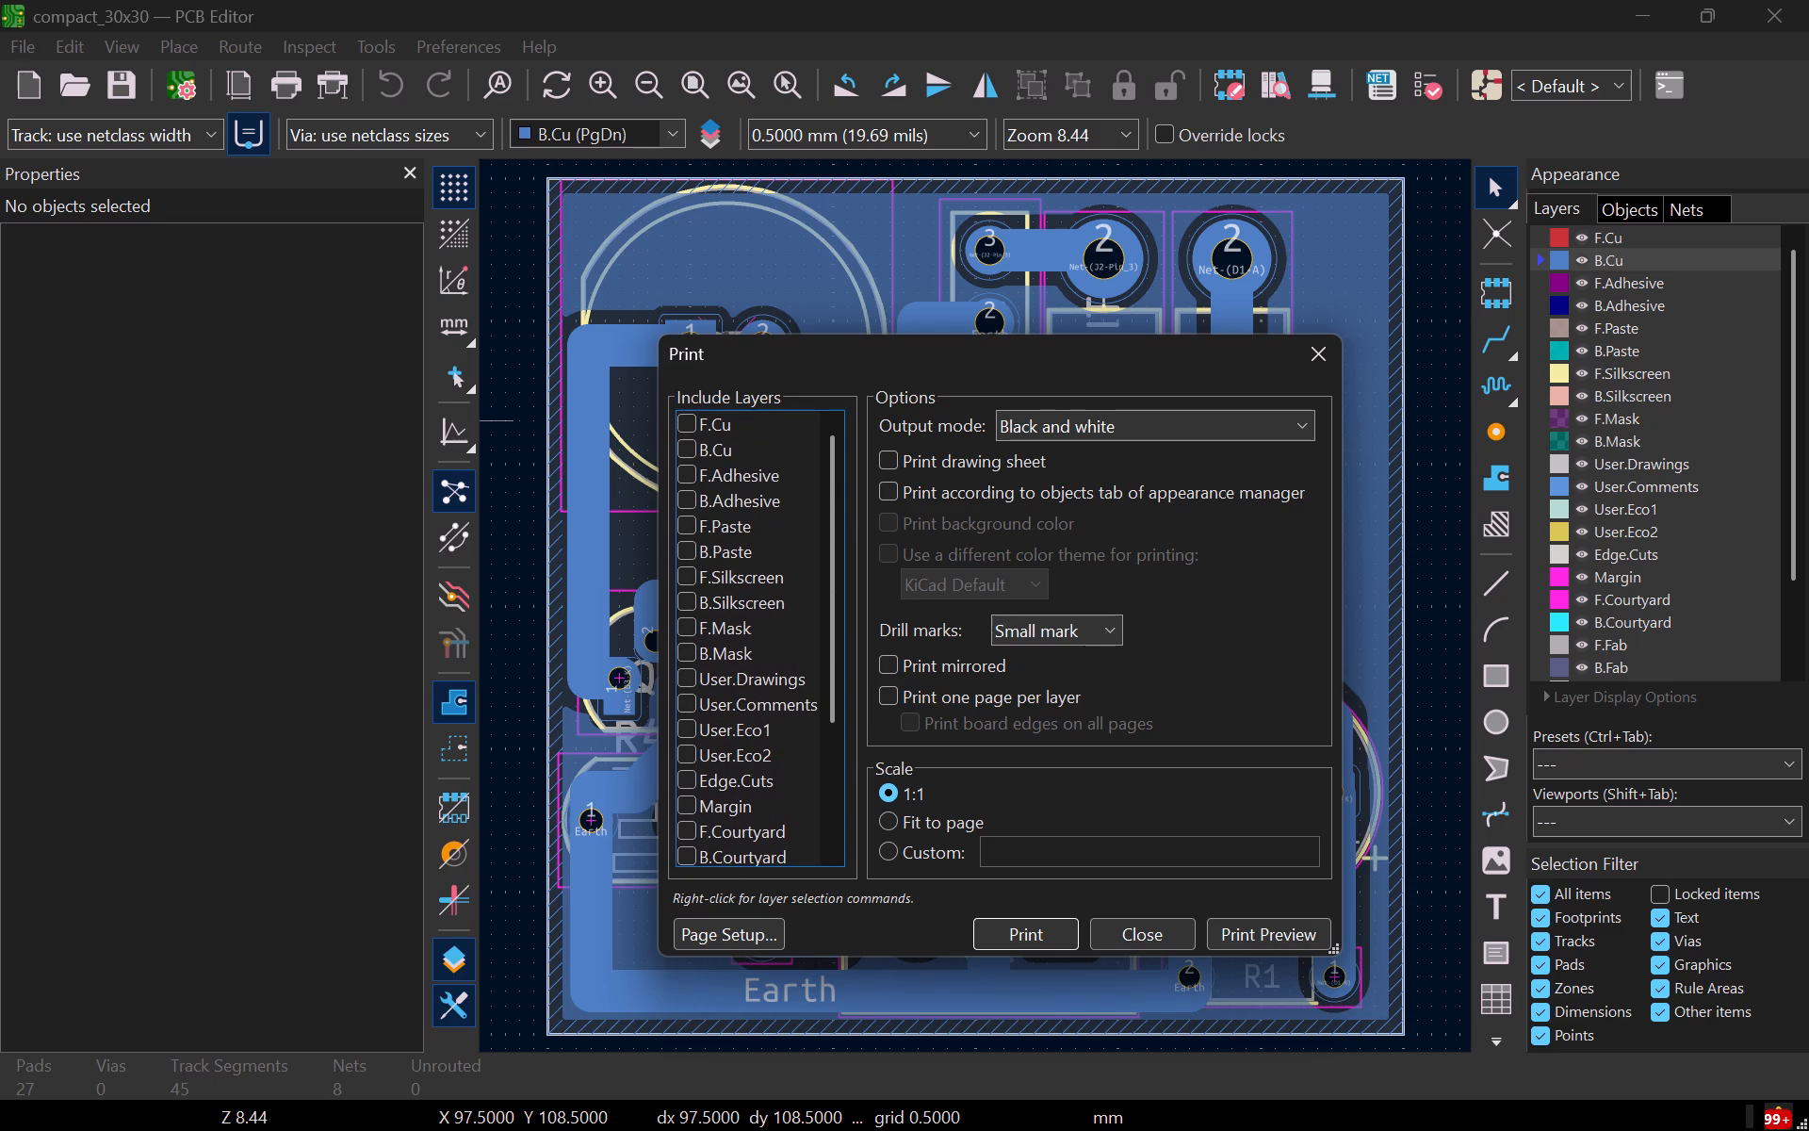
pyautogui.scroll(4, 707, 536)
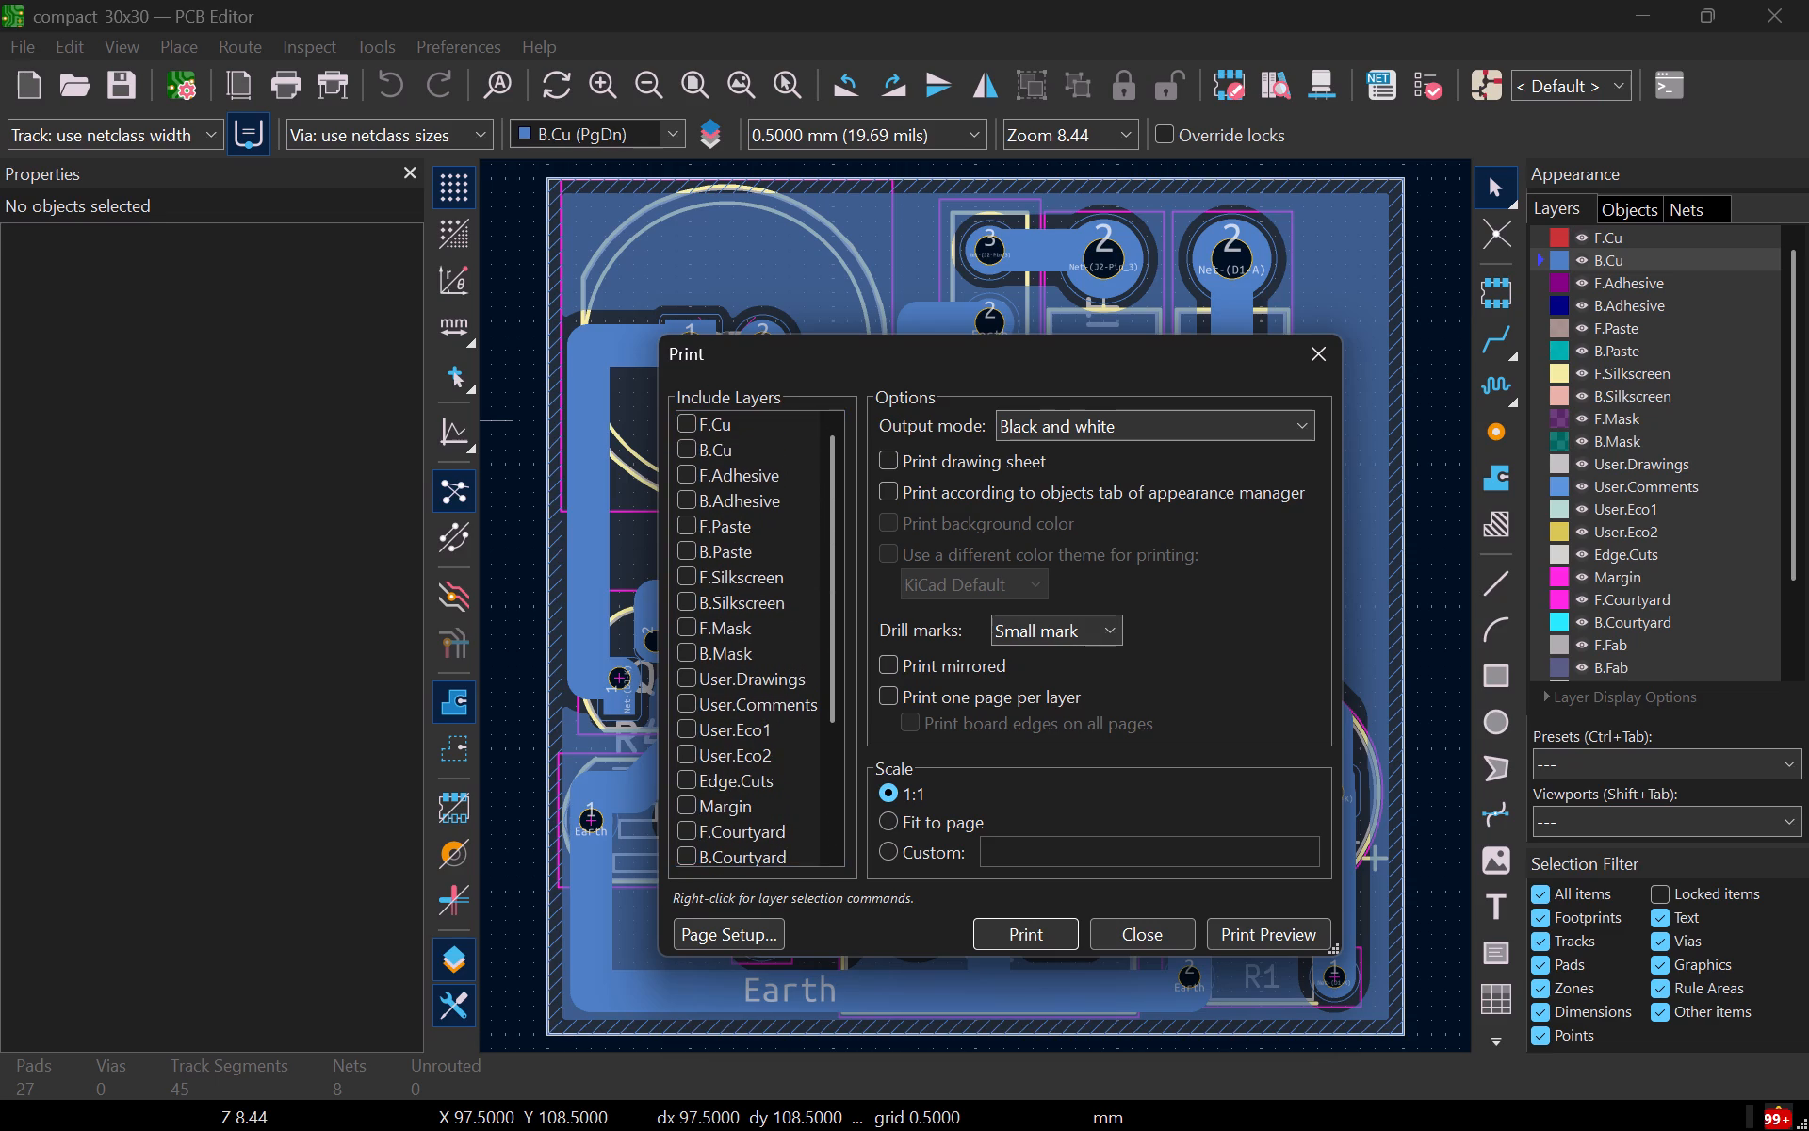
pyautogui.click(685, 441)
# Review the rest of the printable layers and the output mode choices in the print settings.
pyautogui.scroll(-7, 740, 585)
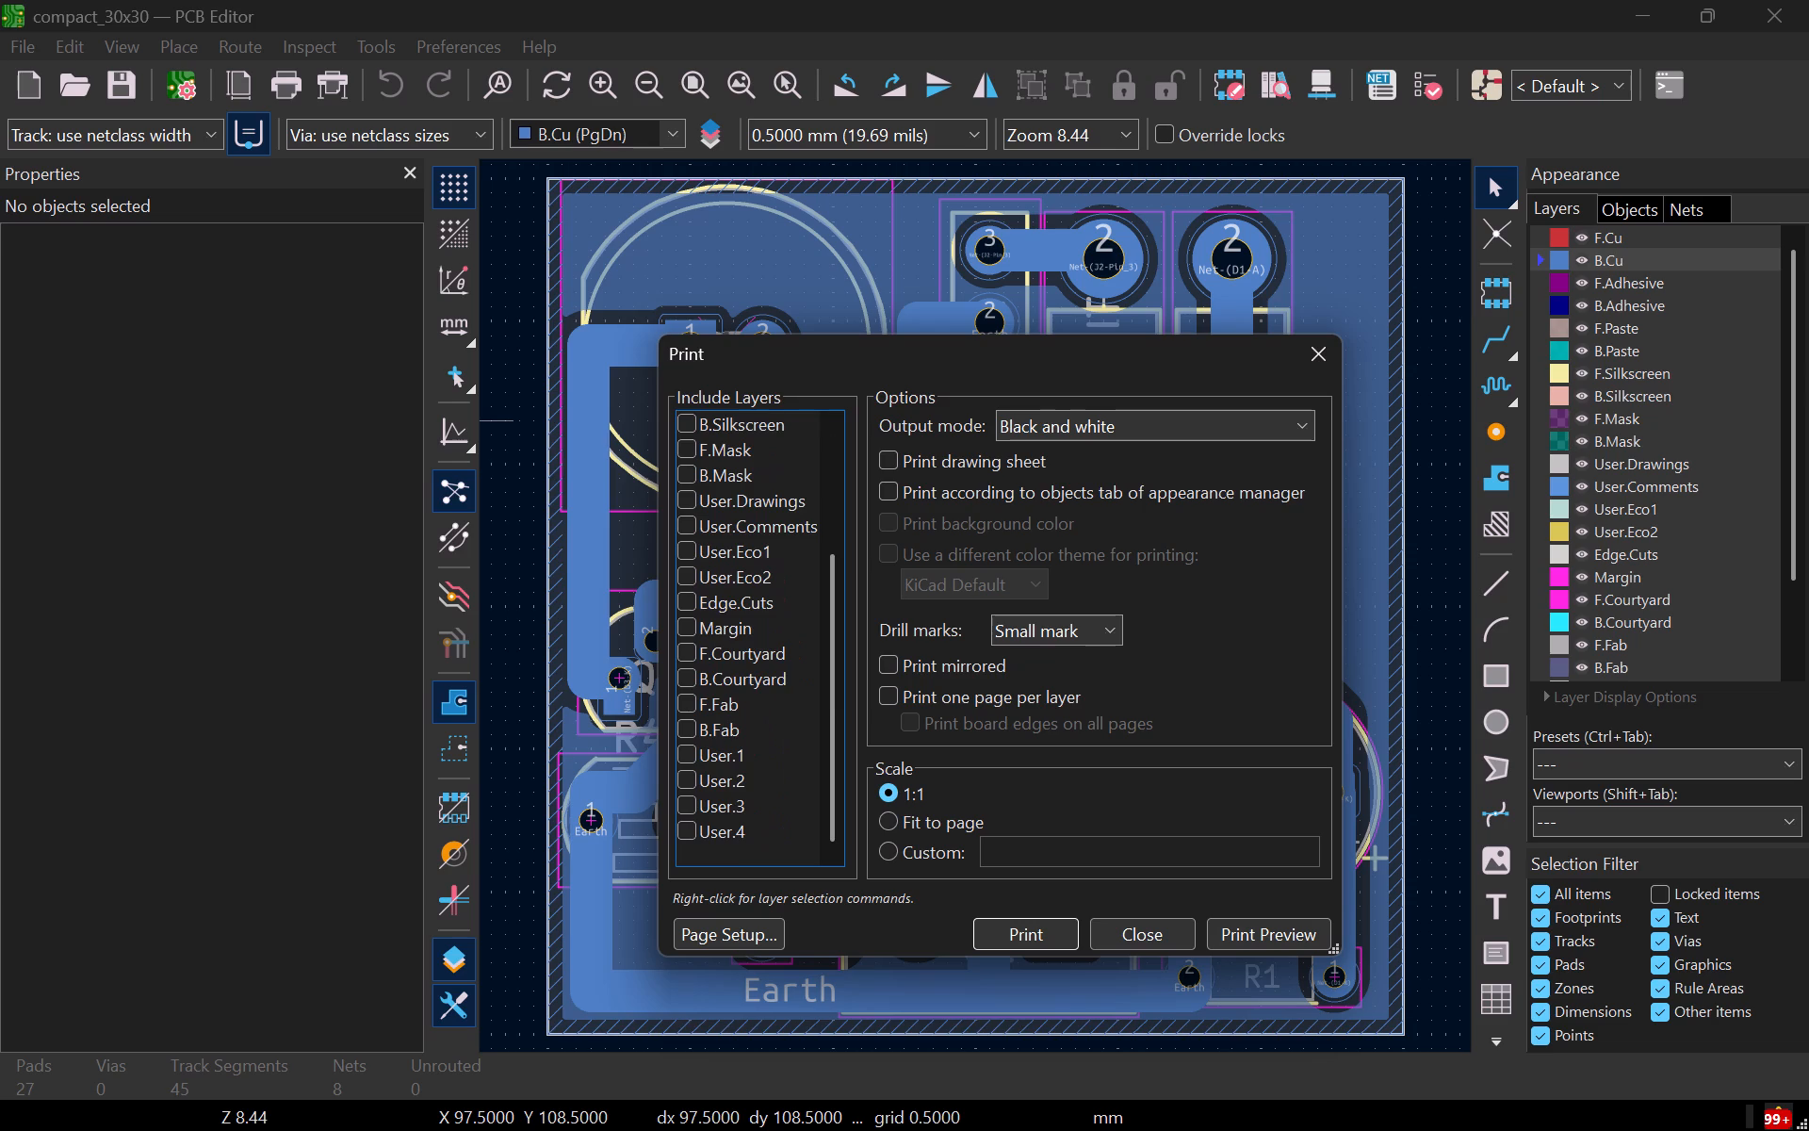
pyautogui.scroll(8, 698, 660)
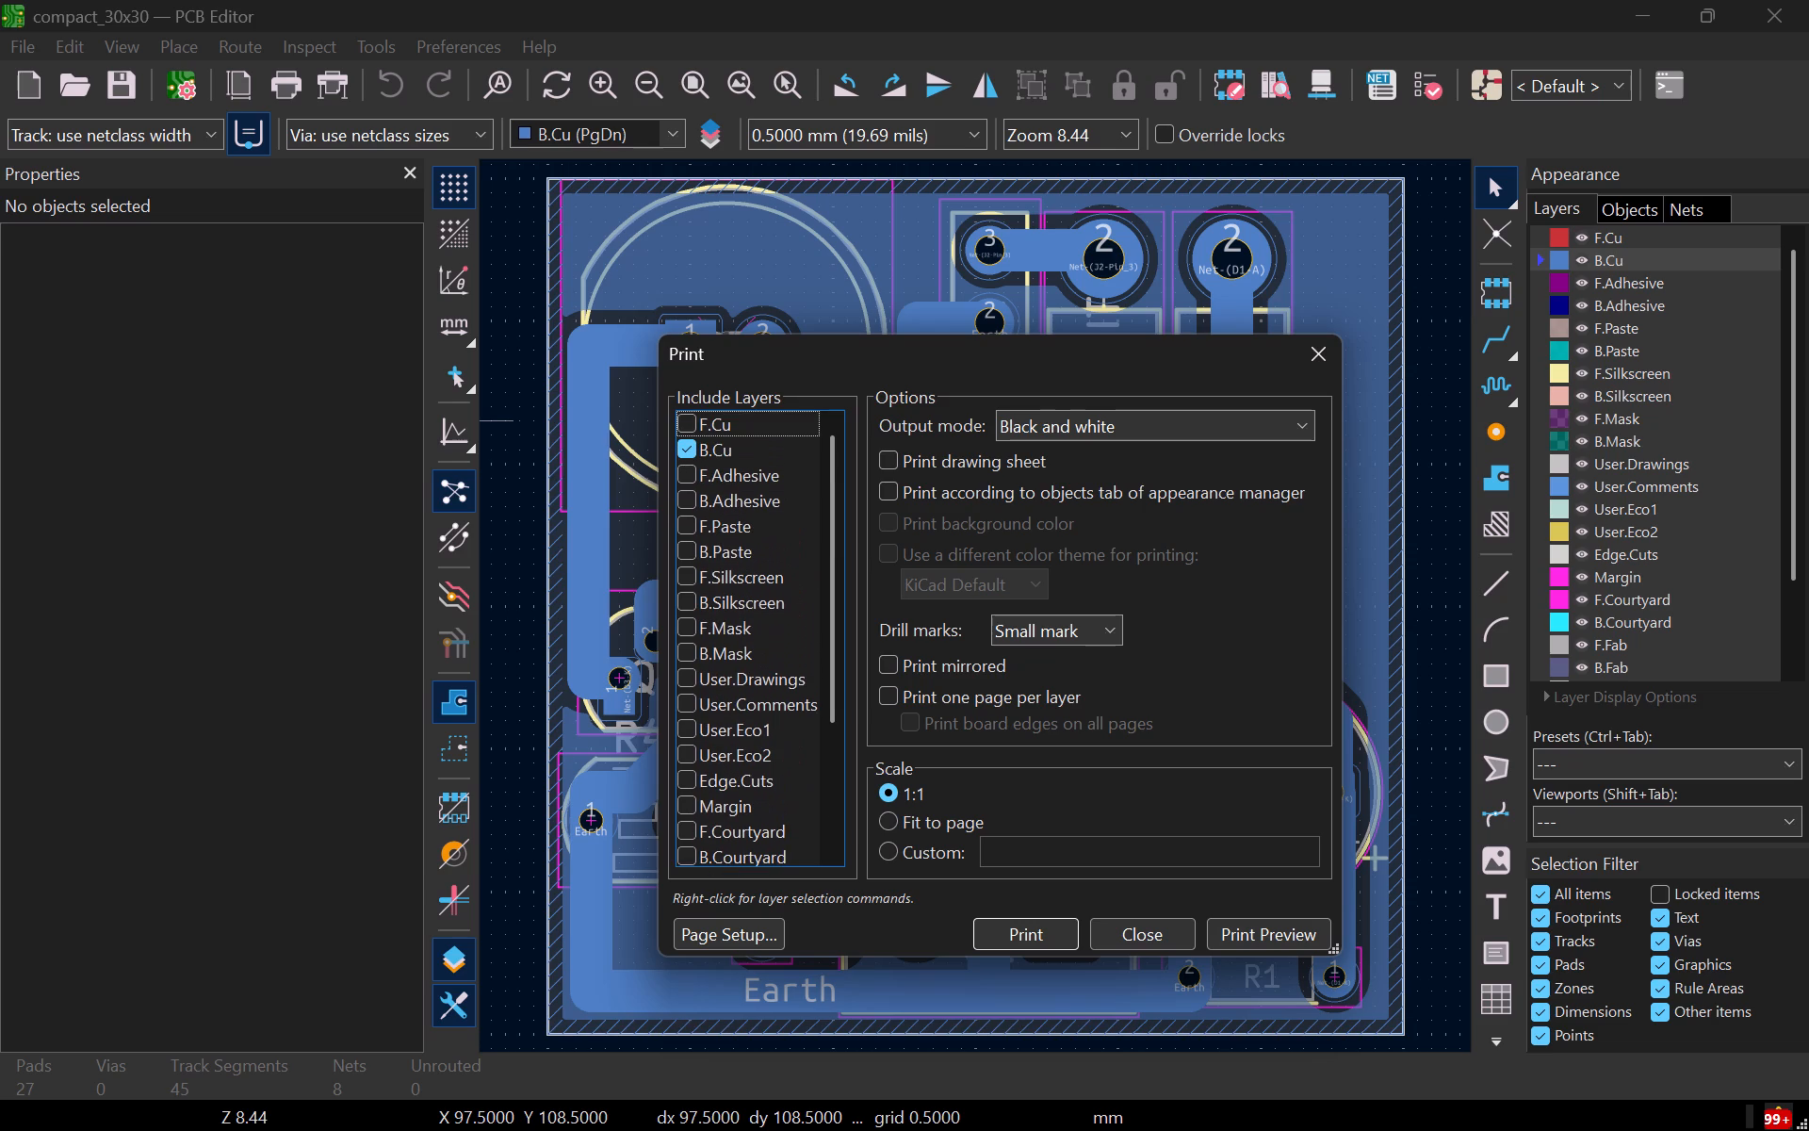
pyautogui.scroll(-13, 686, 656)
pyautogui.scroll(8, 687, 640)
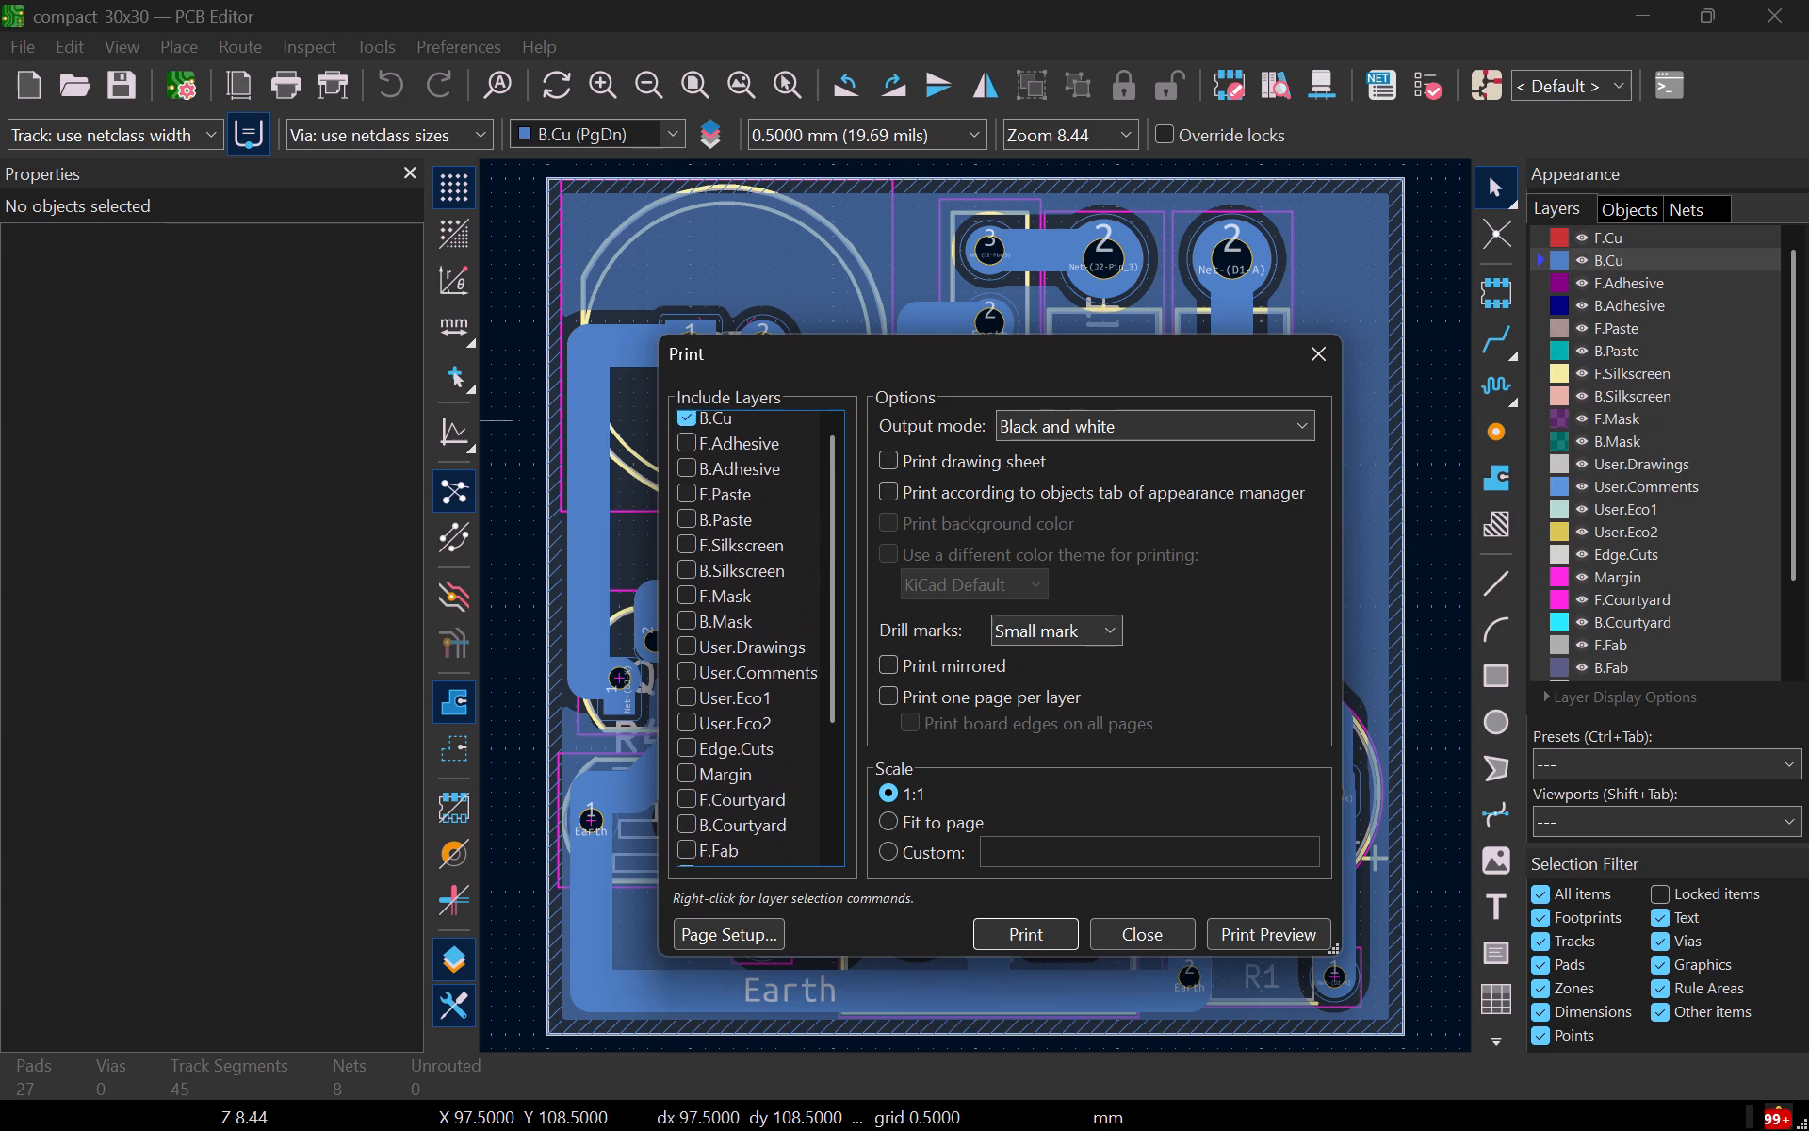
pyautogui.scroll(2, 687, 640)
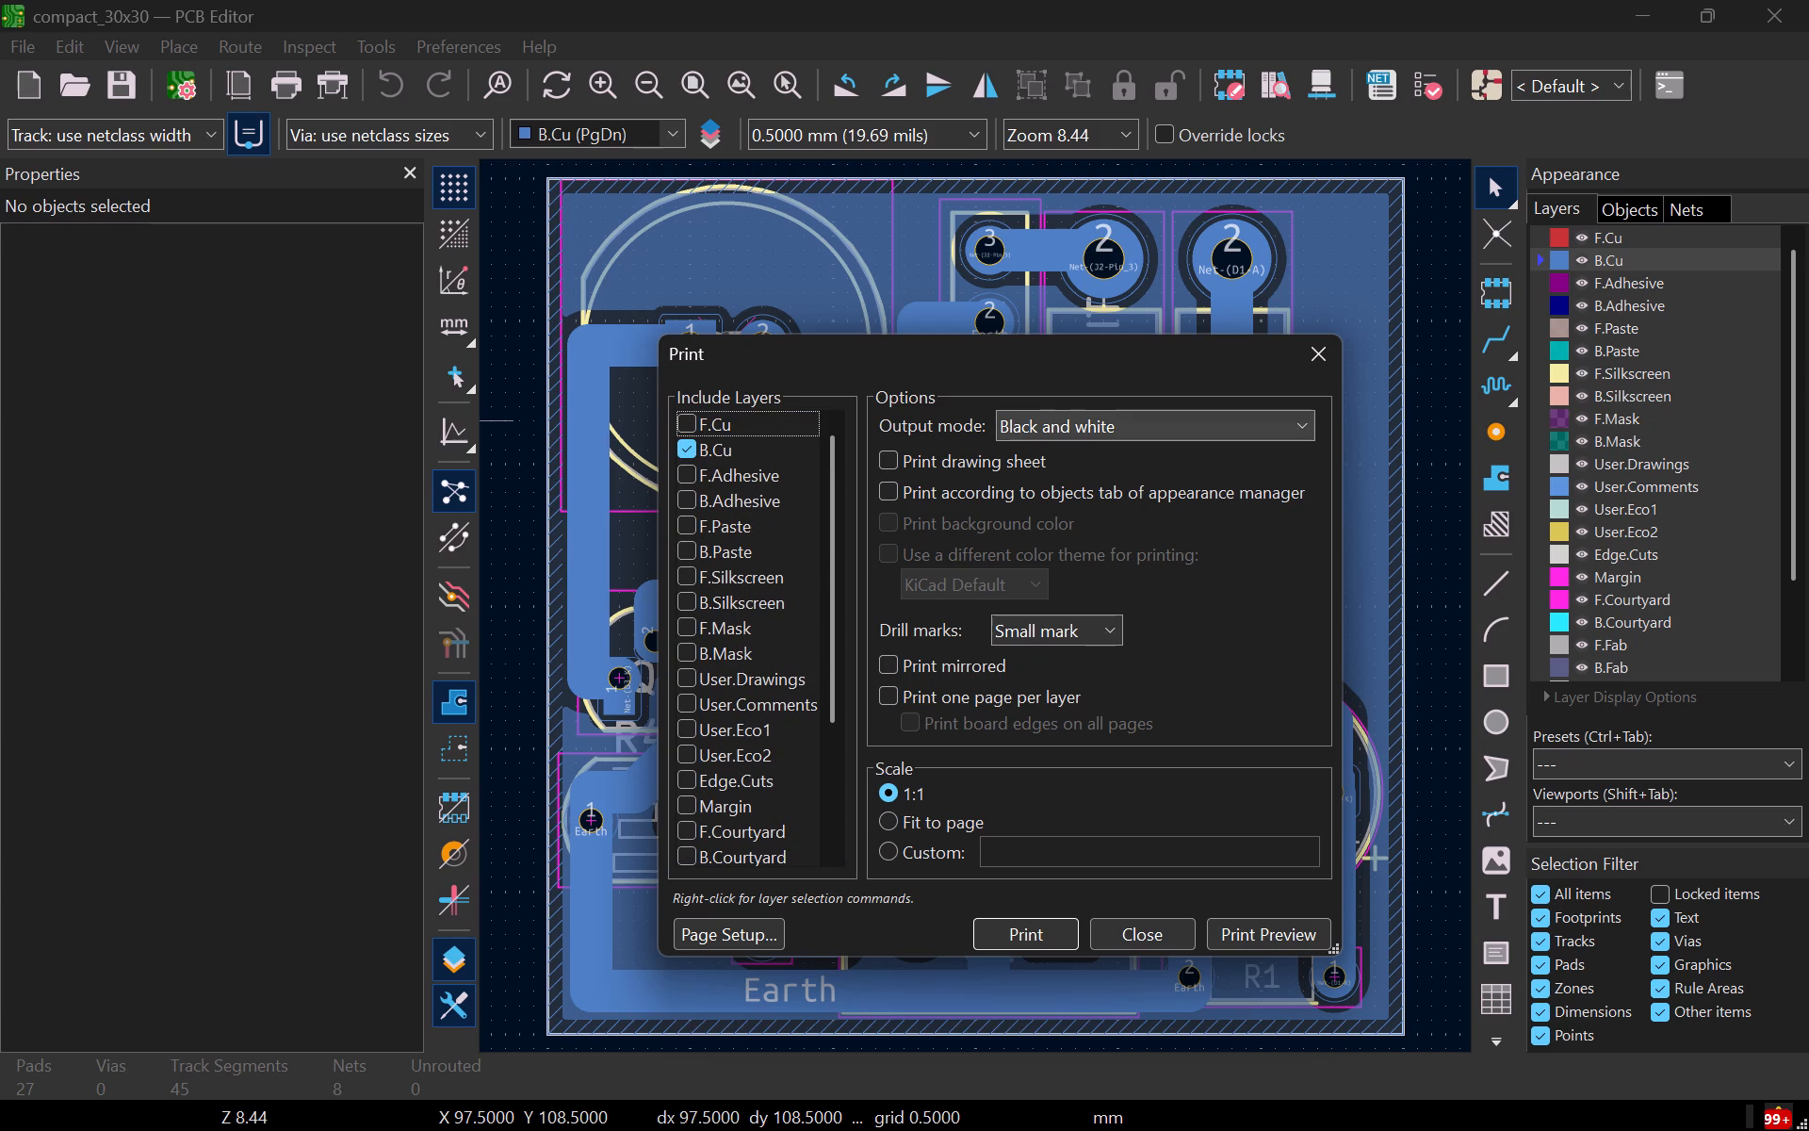
pyautogui.click(1060, 425)
pyautogui.click(1060, 425)
pyautogui.scroll(-5, 1002, 741)
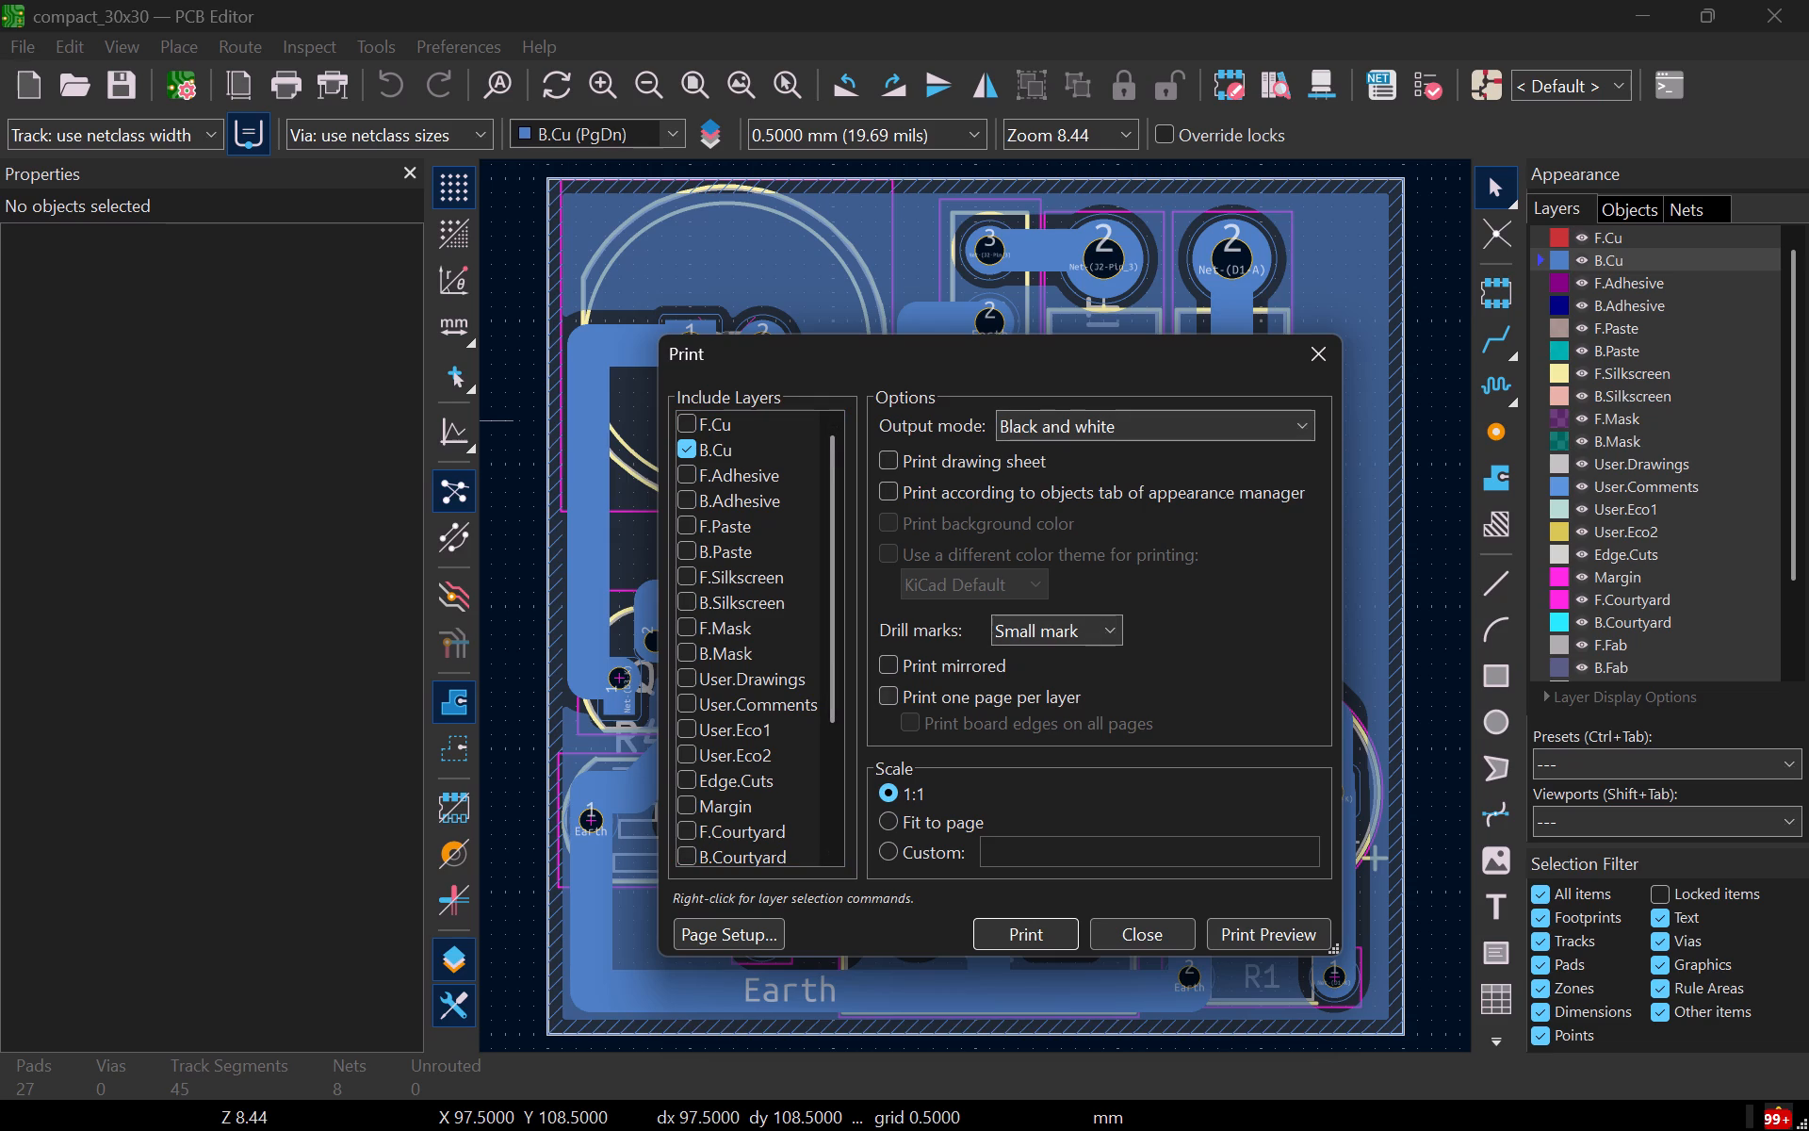
pyautogui.scroll(-5, 1026, 736)
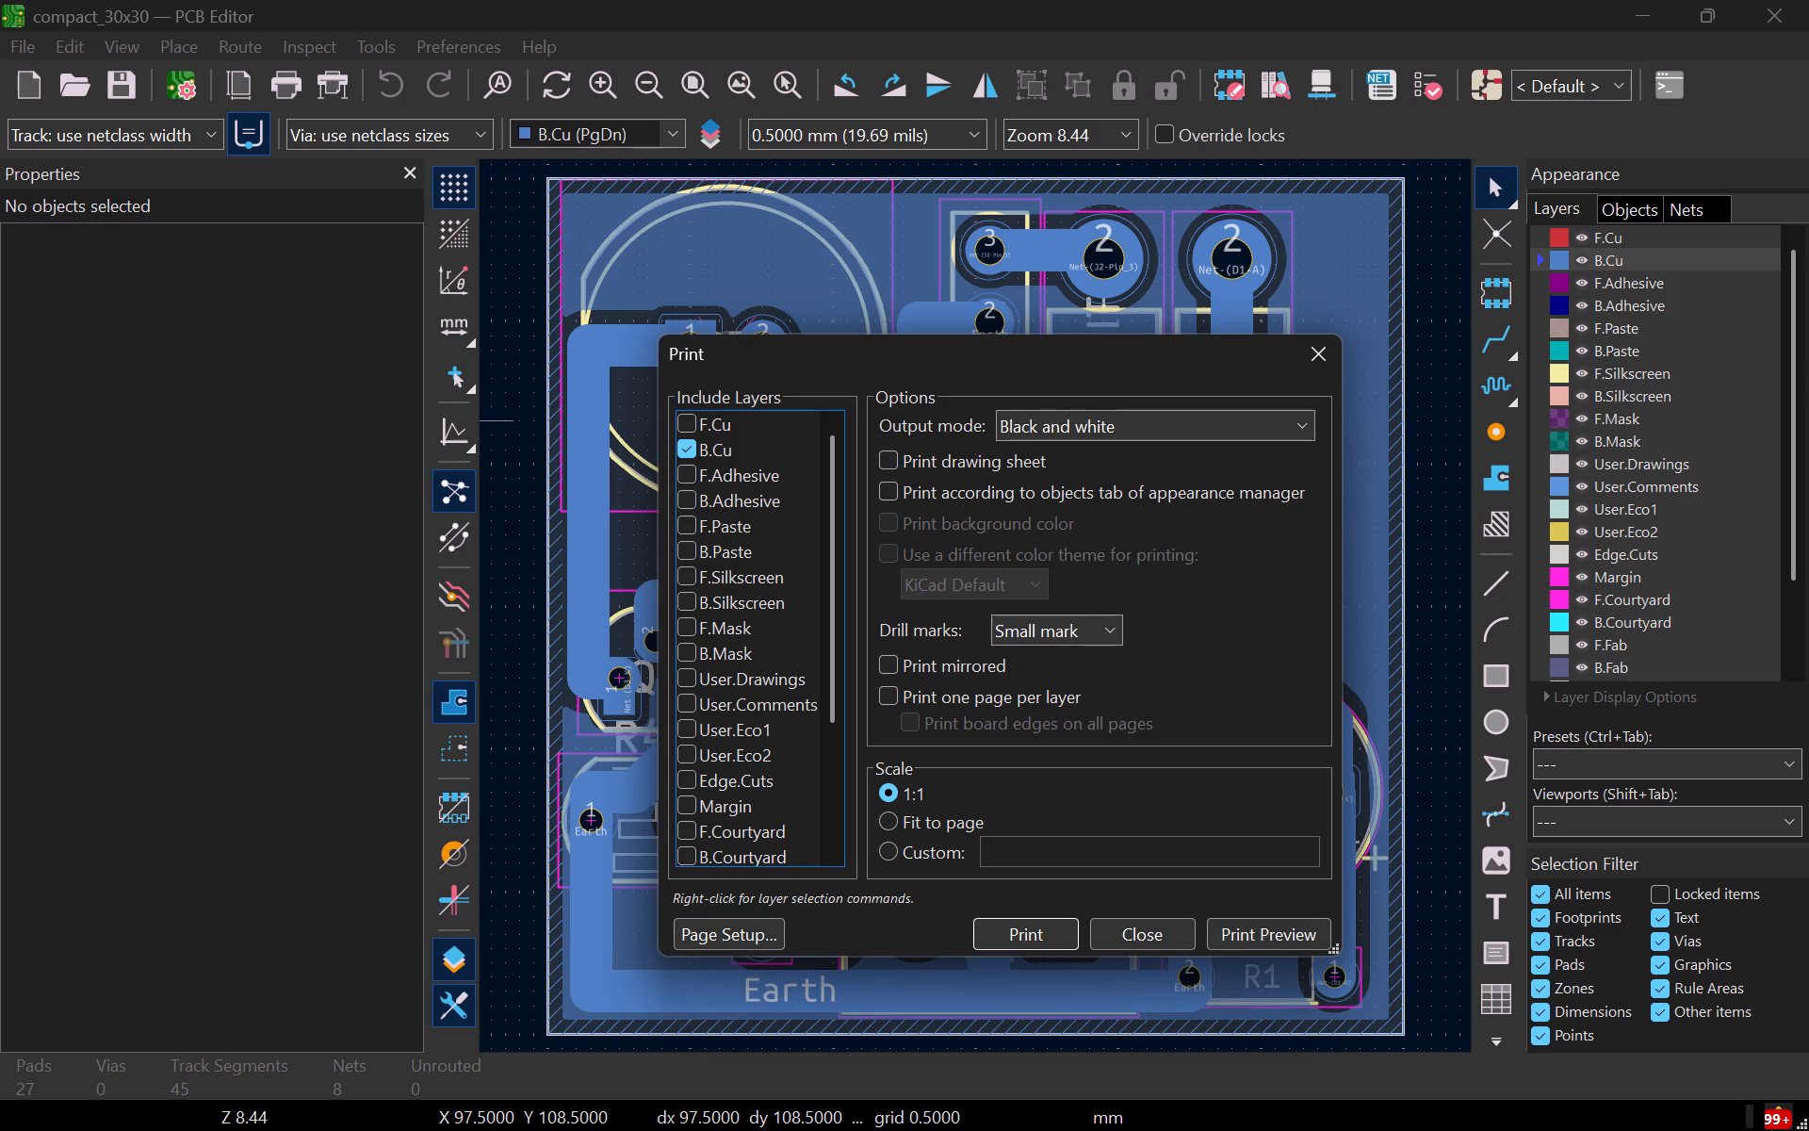
# Leave the print settings and exclude F.Silkscreen from the board's PDF plot layers, keeping B.Cu and Edge.Cuts.
pyautogui.click(1303, 342)
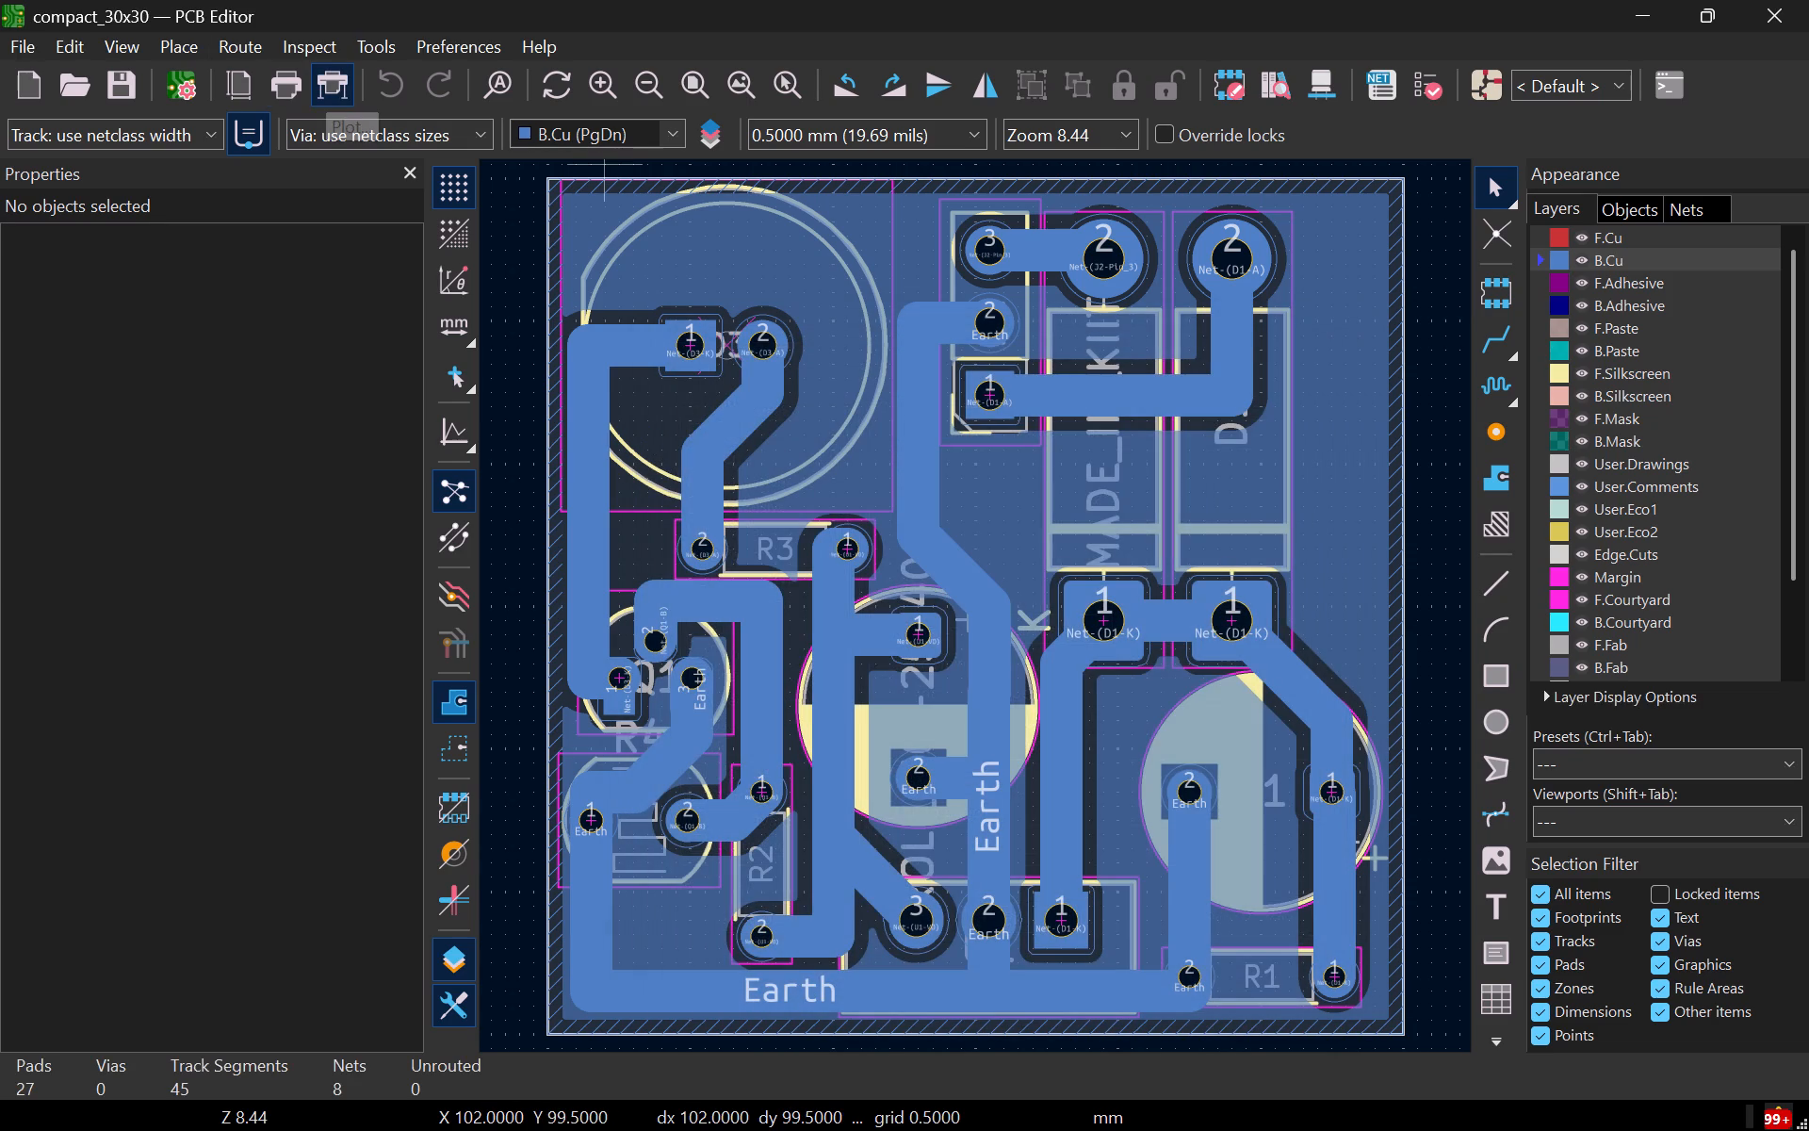
pyautogui.click(326, 86)
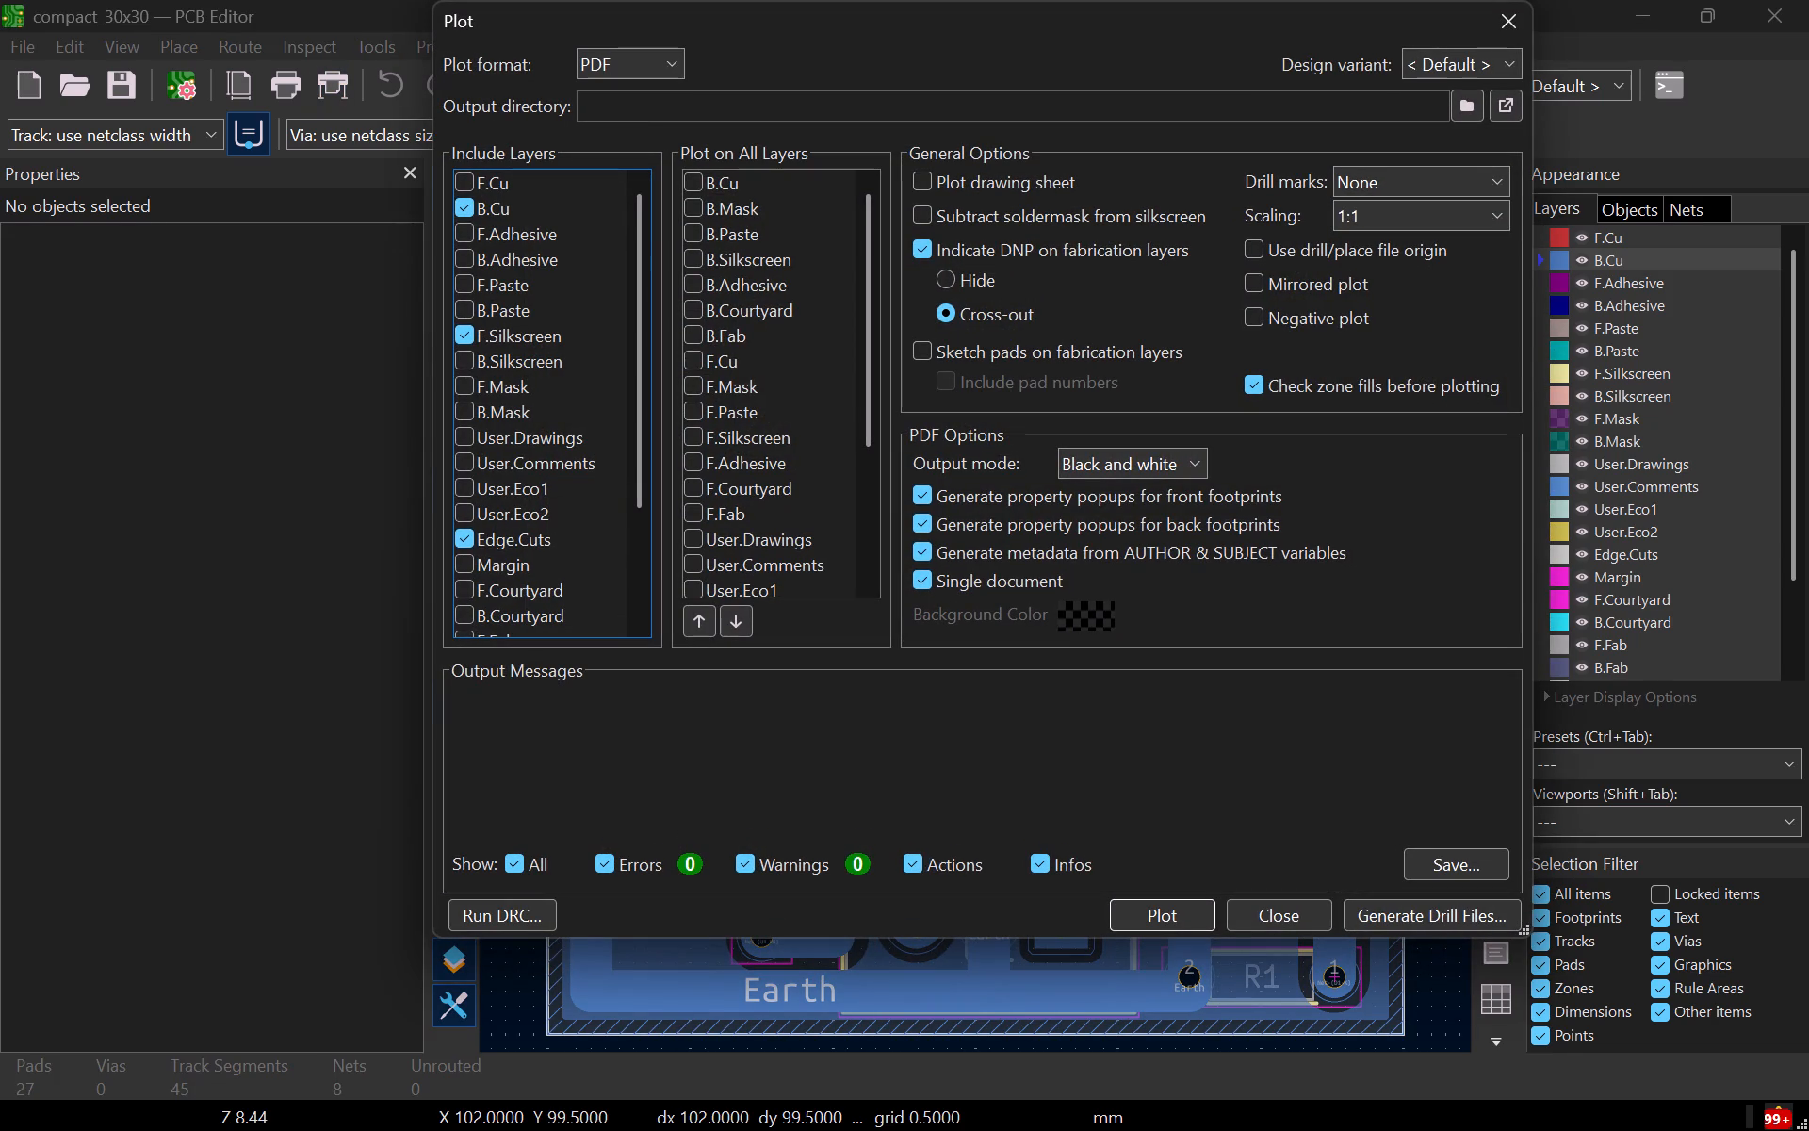
pyautogui.click(464, 329)
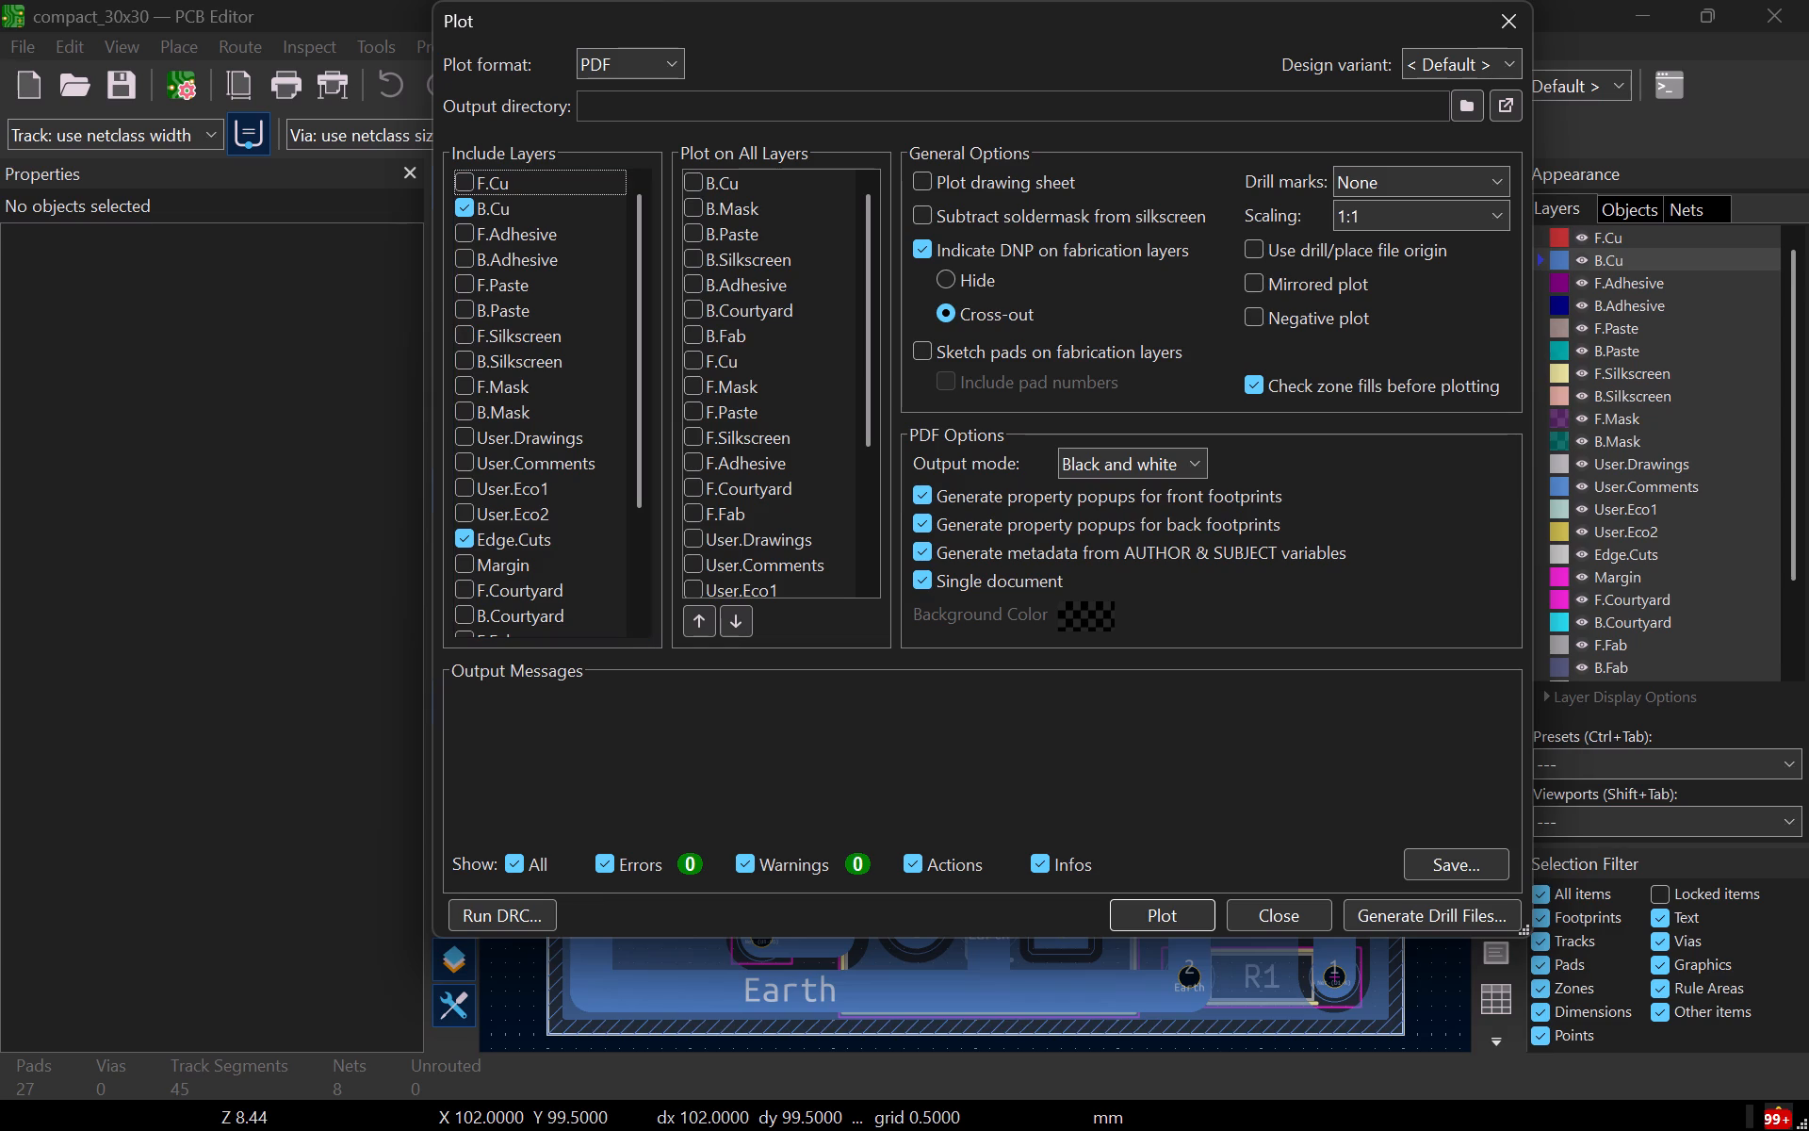
pyautogui.scroll(-12, 481, 525)
pyautogui.scroll(7, 489, 525)
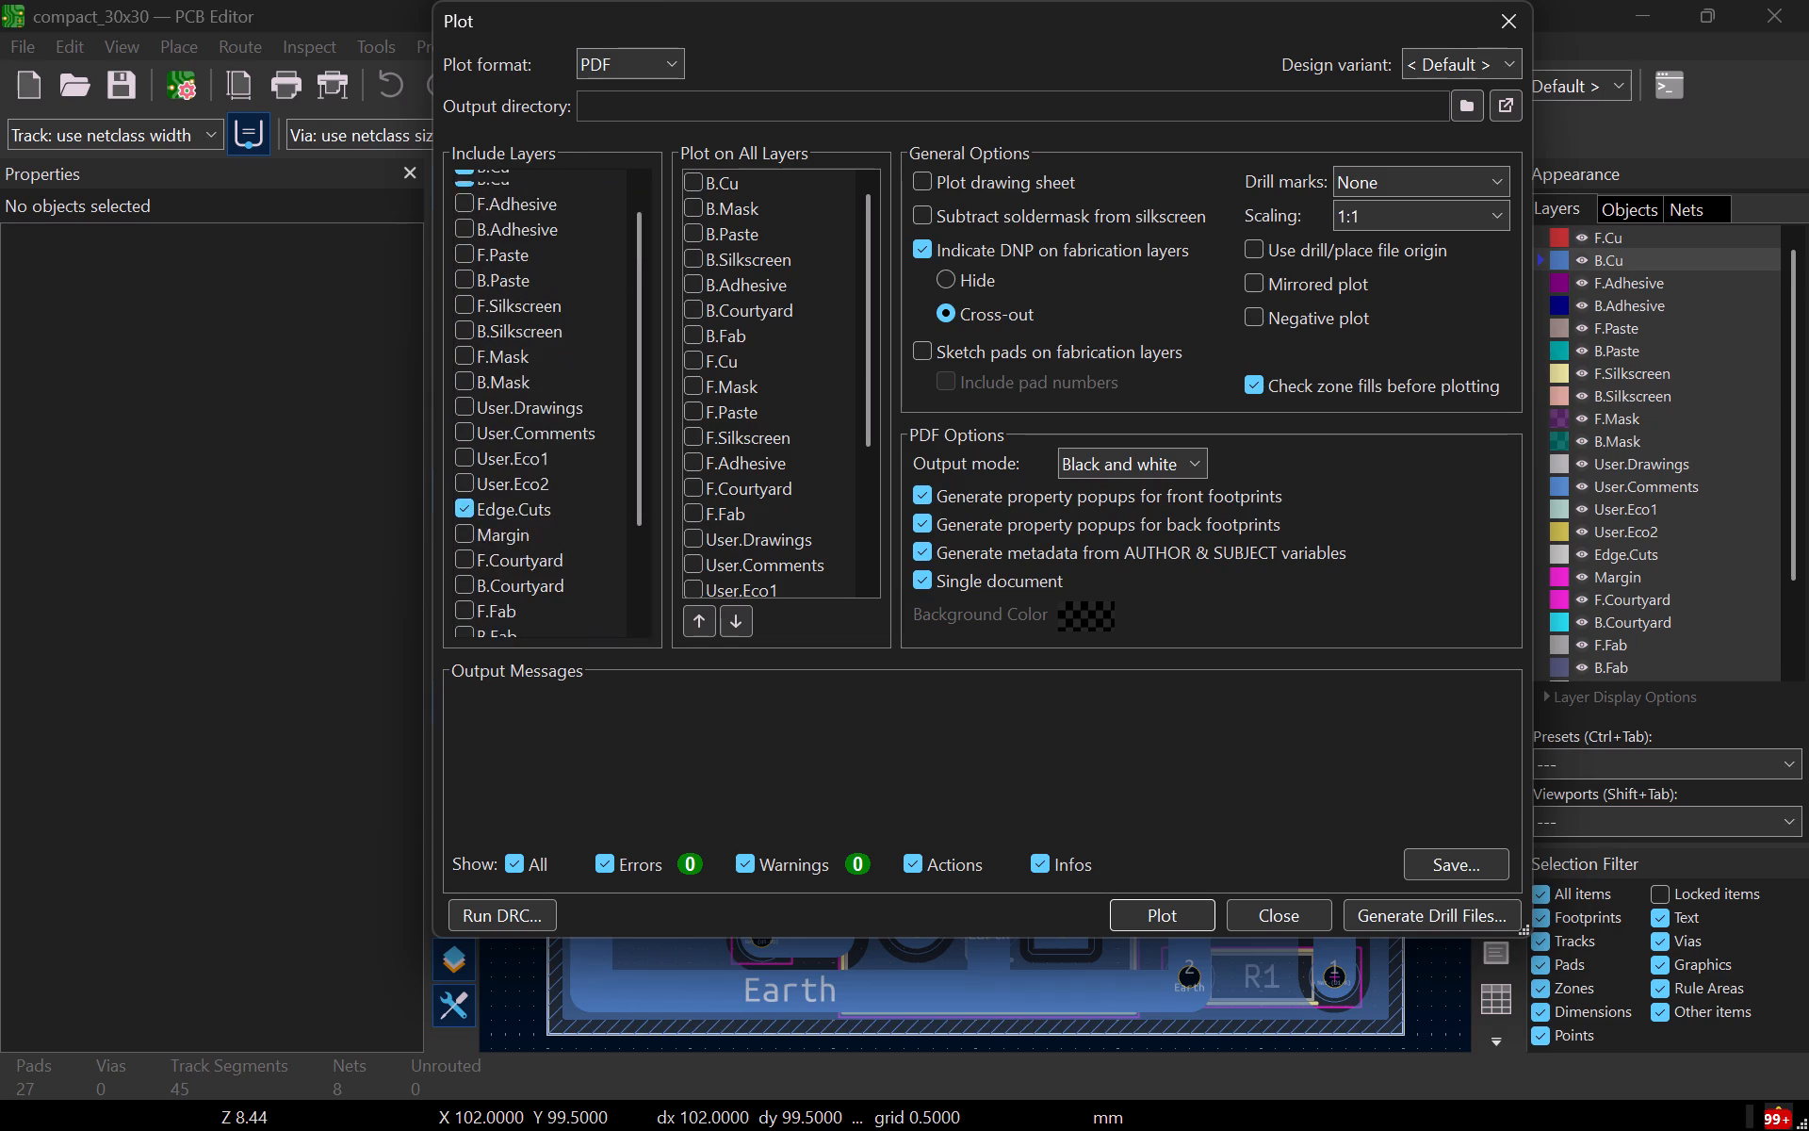
pyautogui.scroll(6, 489, 525)
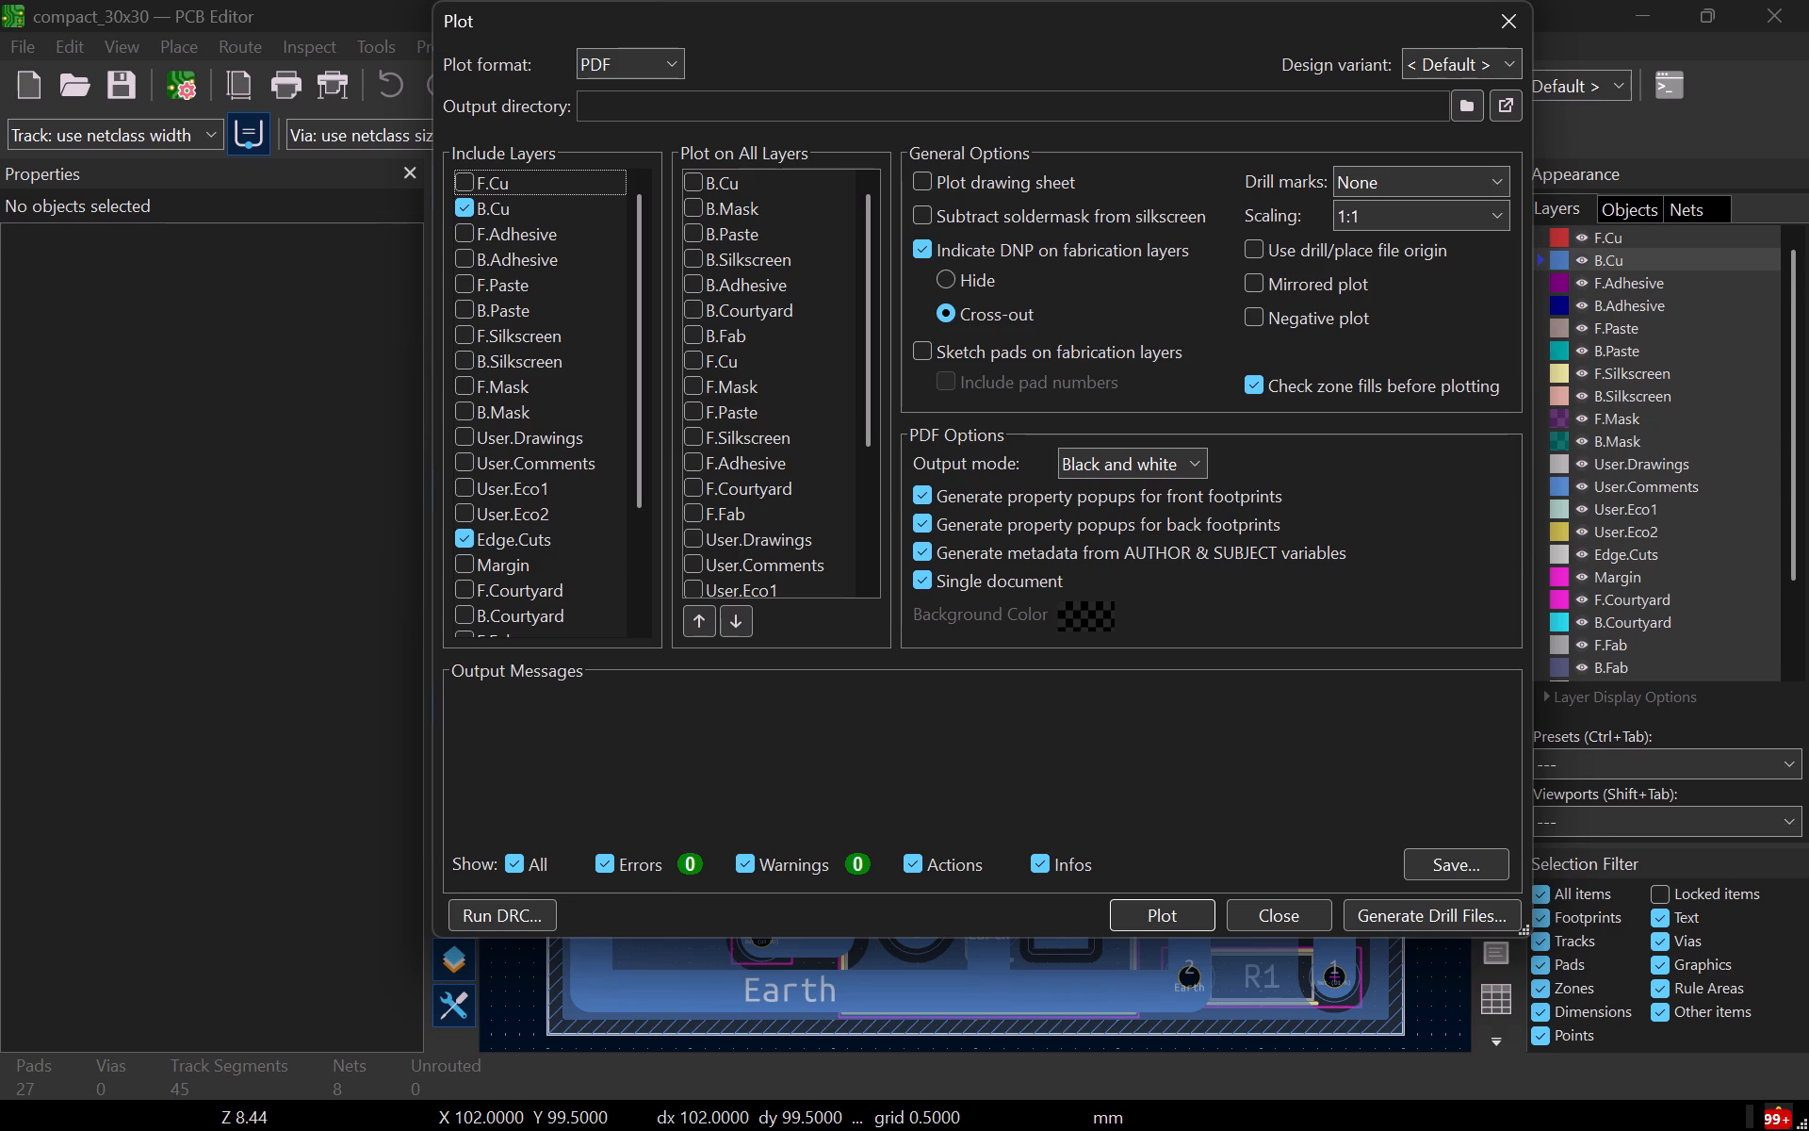
# Enable the negative and mirrored plot options and plot the board to PDF with no drill marks at 1:1 scale.
pyautogui.click(1432, 166)
pyautogui.click(1440, 166)
pyautogui.click(1294, 314)
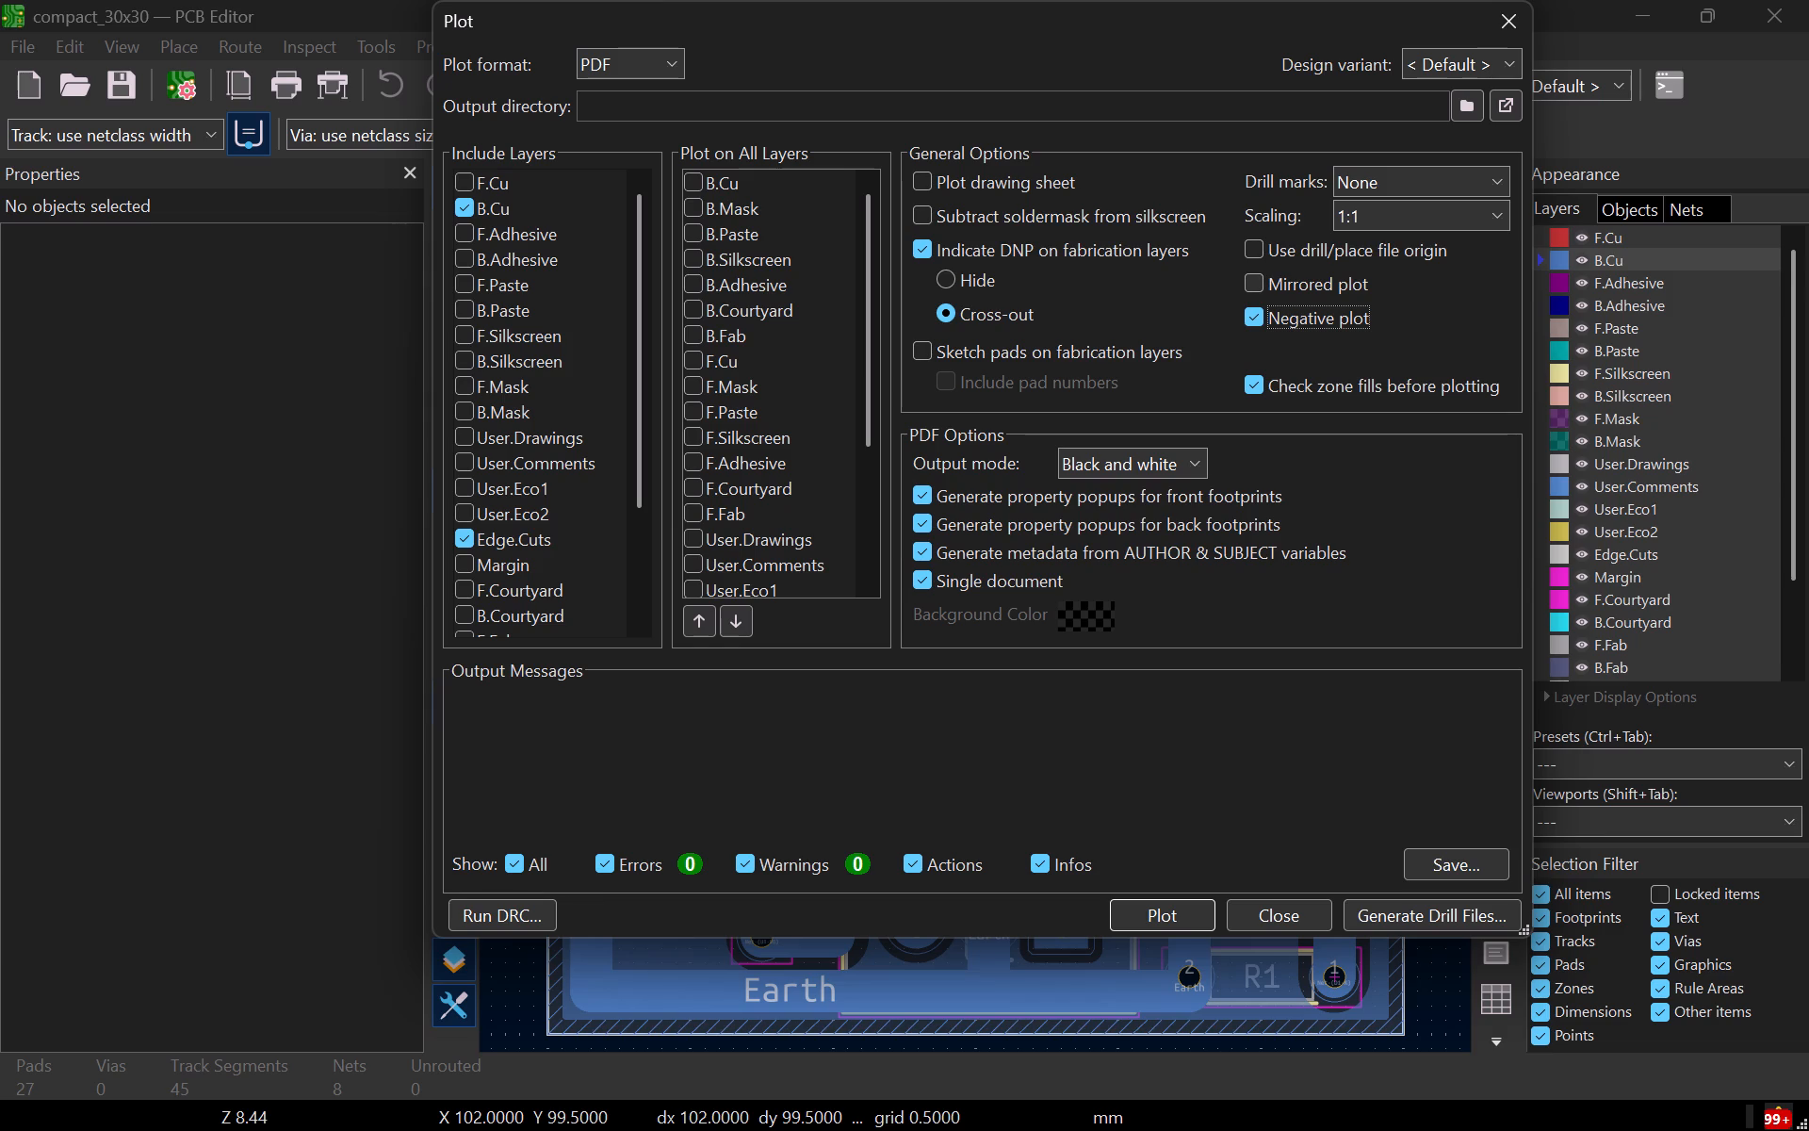
pyautogui.click(1267, 283)
pyautogui.click(1163, 920)
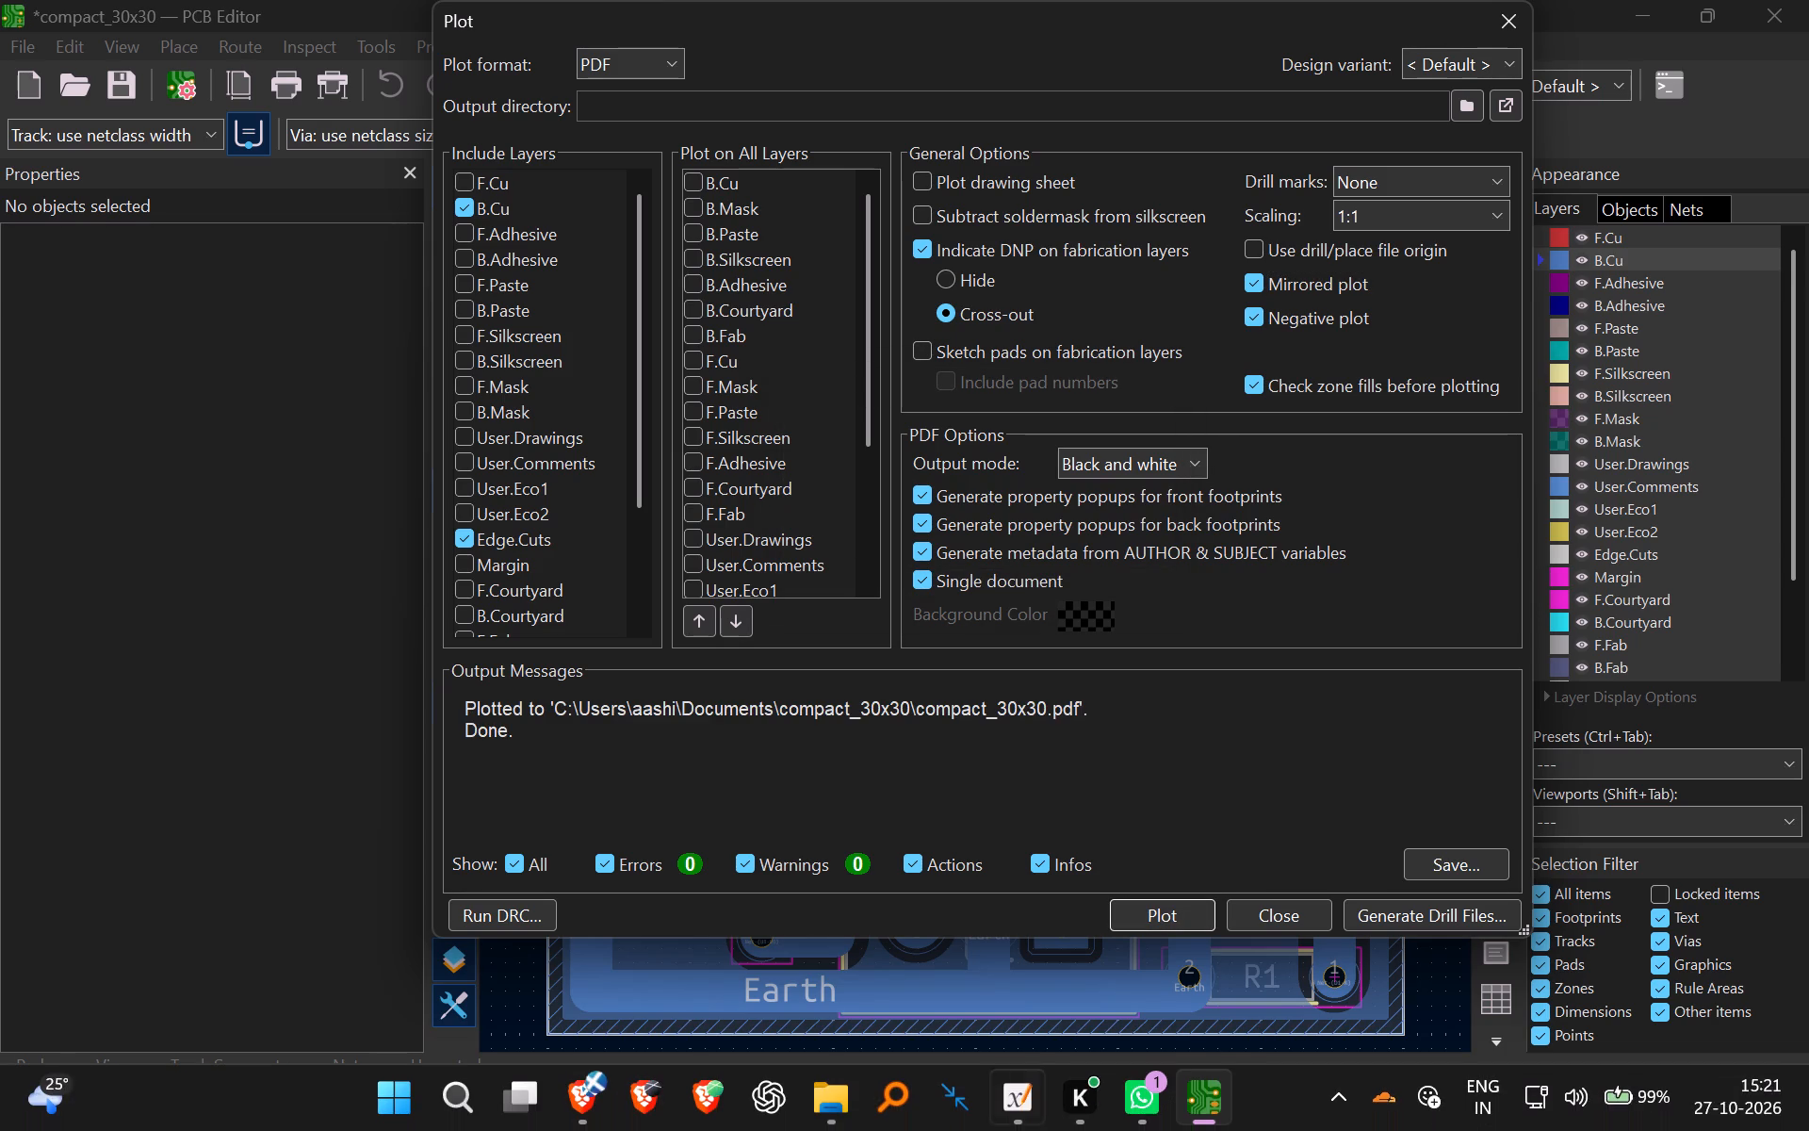
# Switch to File Explorer and open the plotted compact_30x30 PDF from the compact_30x30 folder.
pyautogui.click(846, 1068)
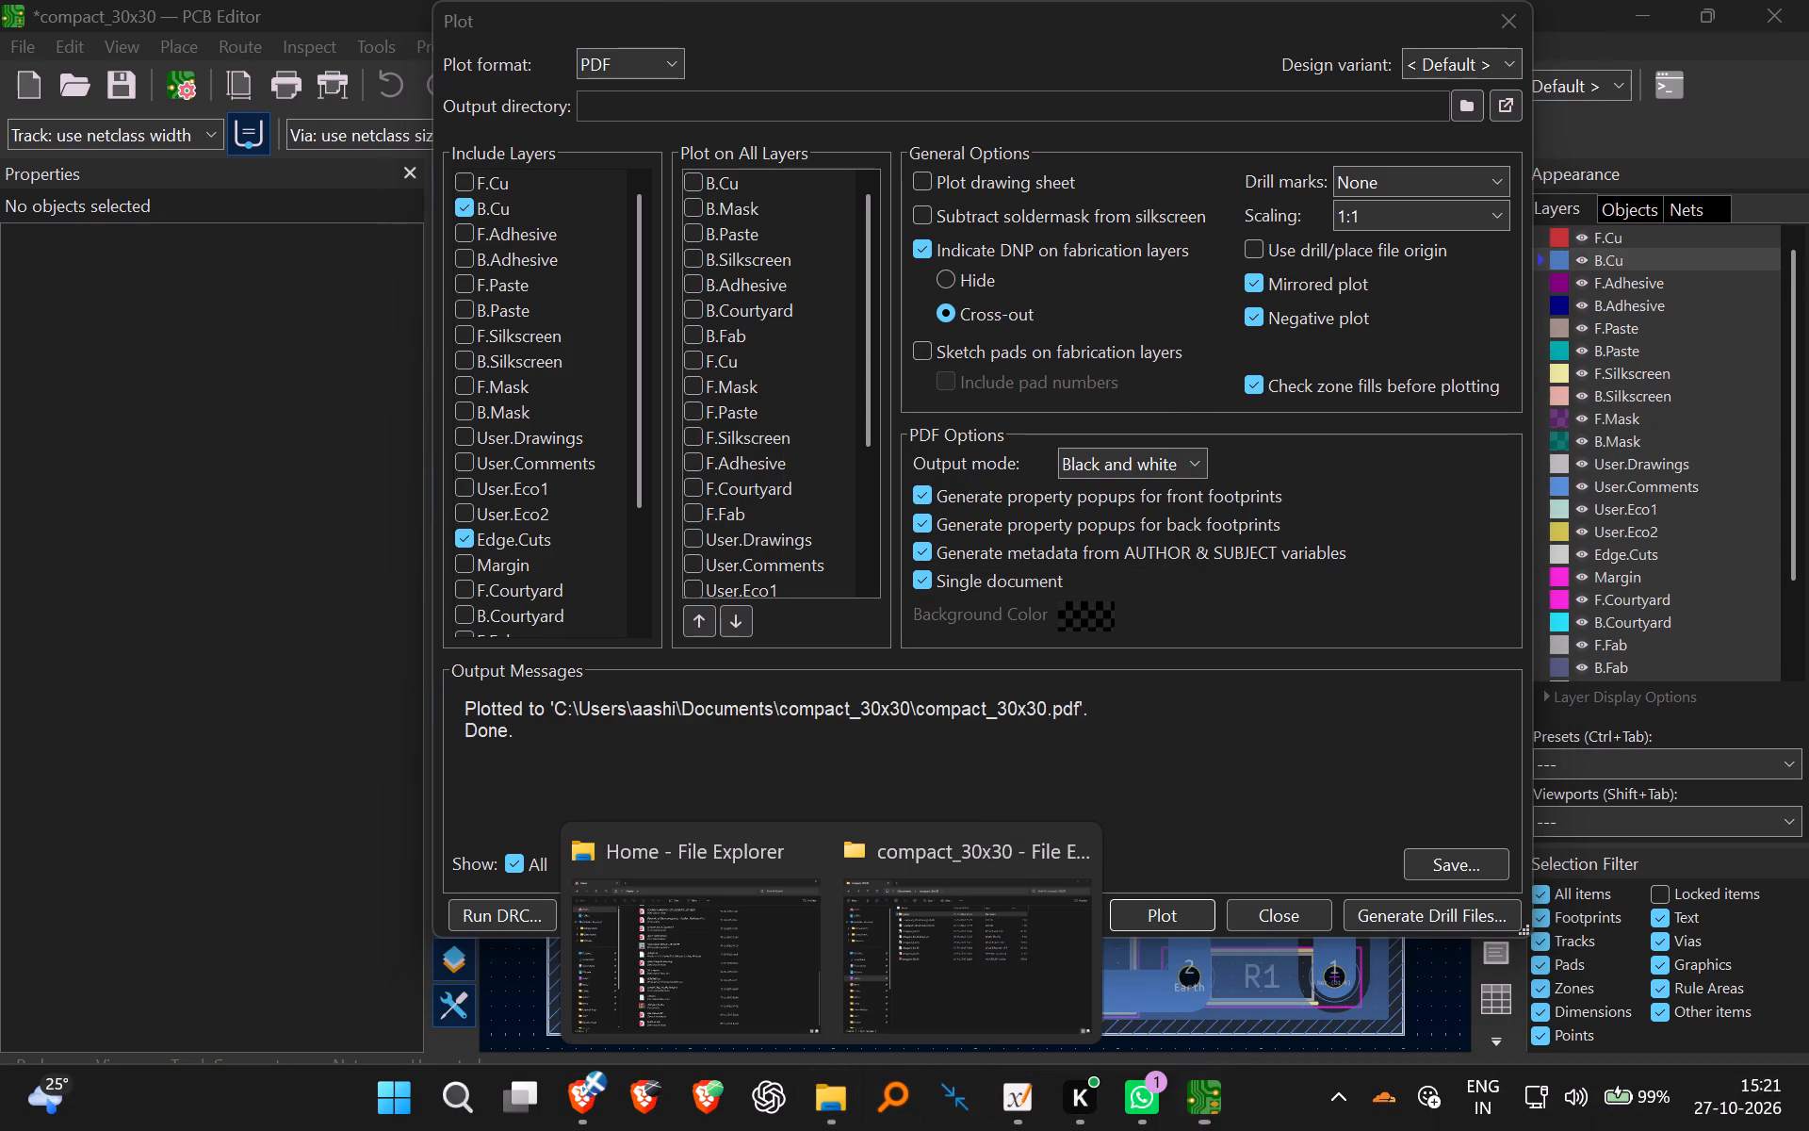
pyautogui.click(831, 1101)
pyautogui.click(910, 989)
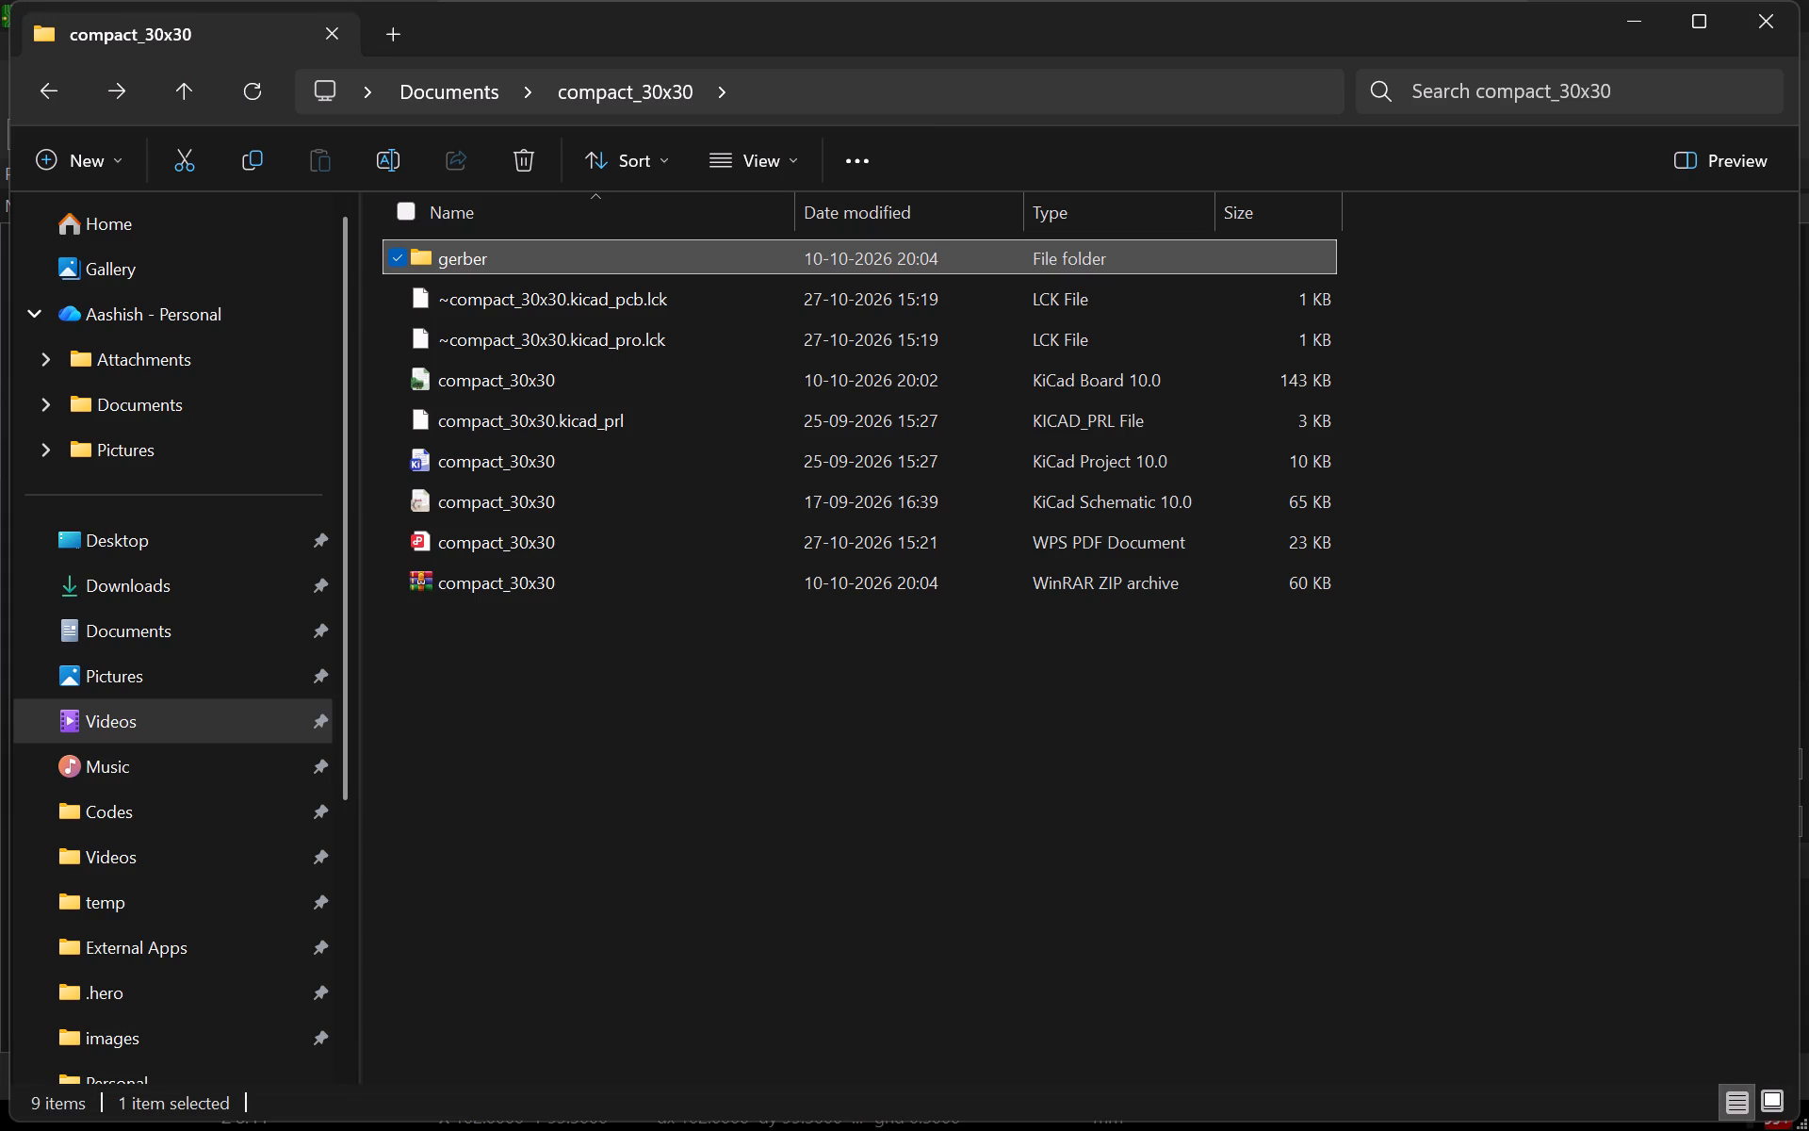
pyautogui.doubleClick(649, 549)
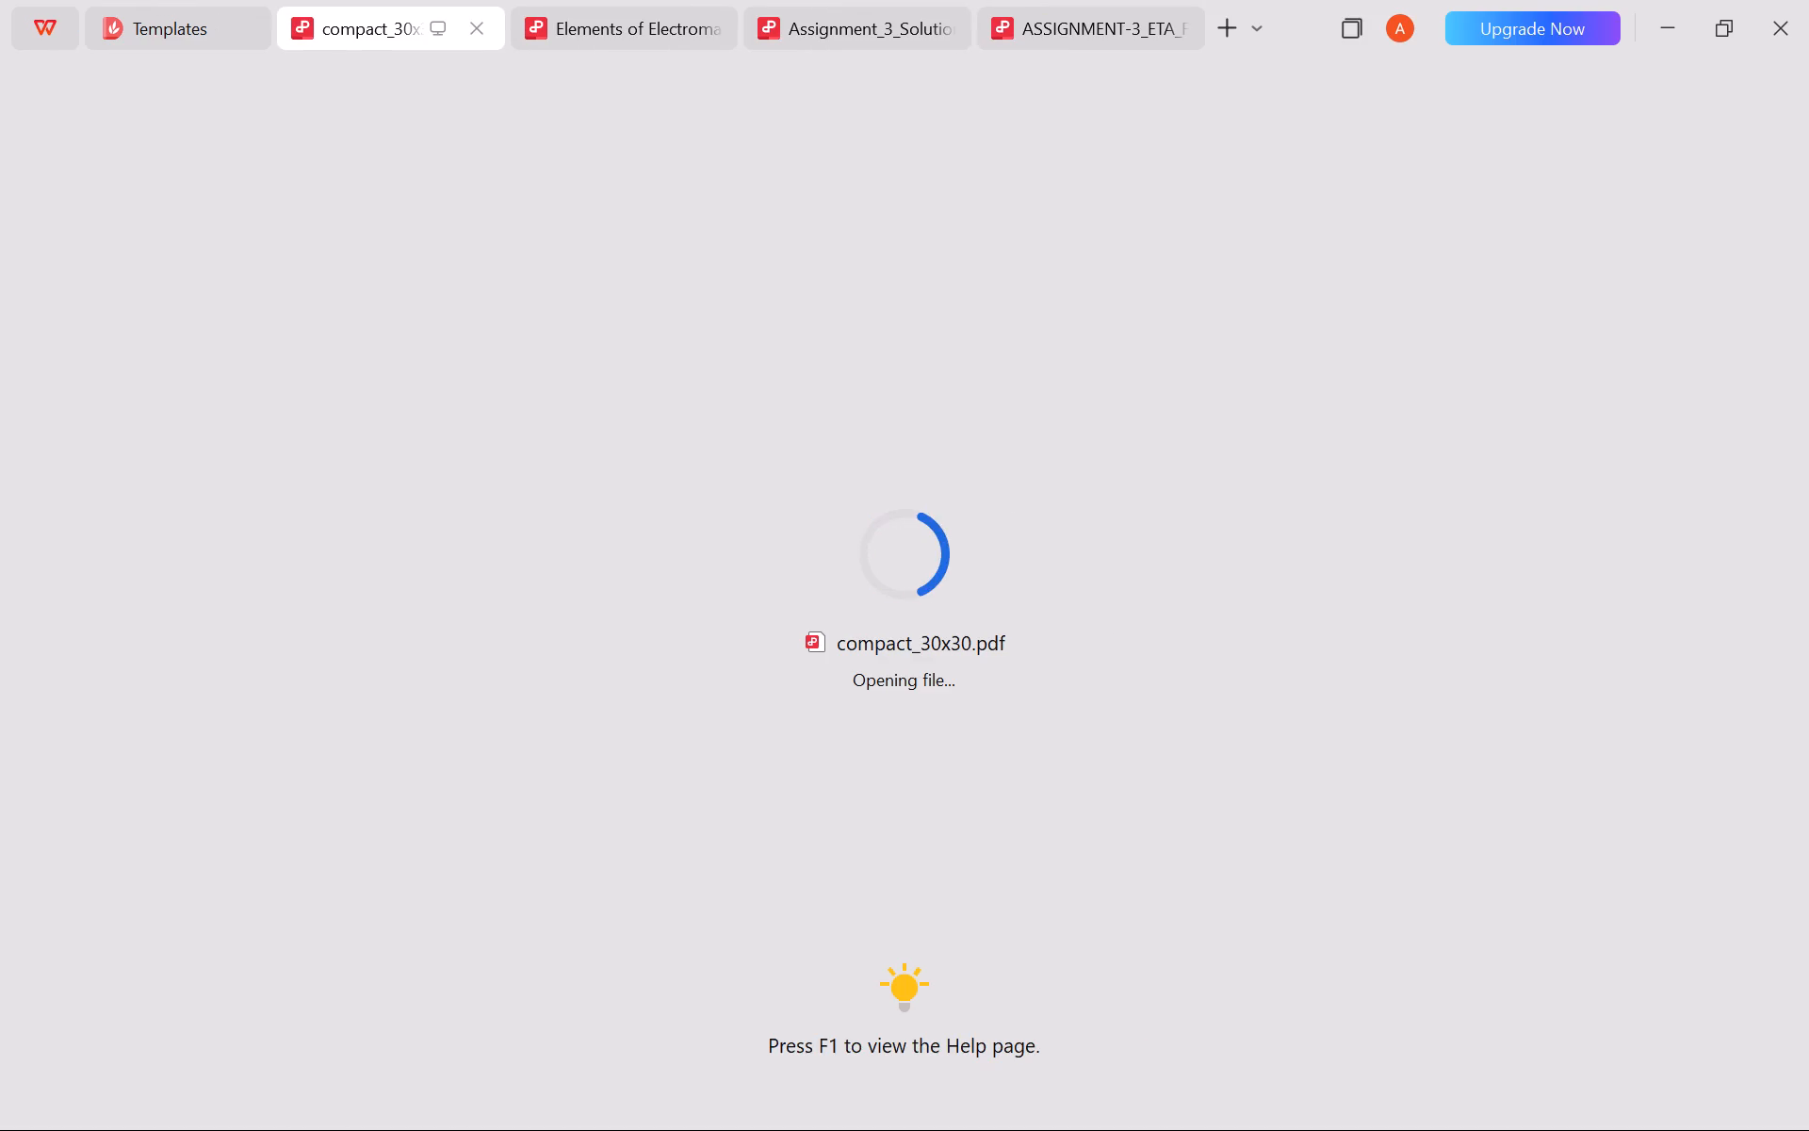
# Examine the plotted board artwork in the PDF, and return to the KiCad PCB Editor, closing the compact_30x30 folder window.
pyautogui.scroll(-4, 755, 505)
pyautogui.scroll(4, 758, 522)
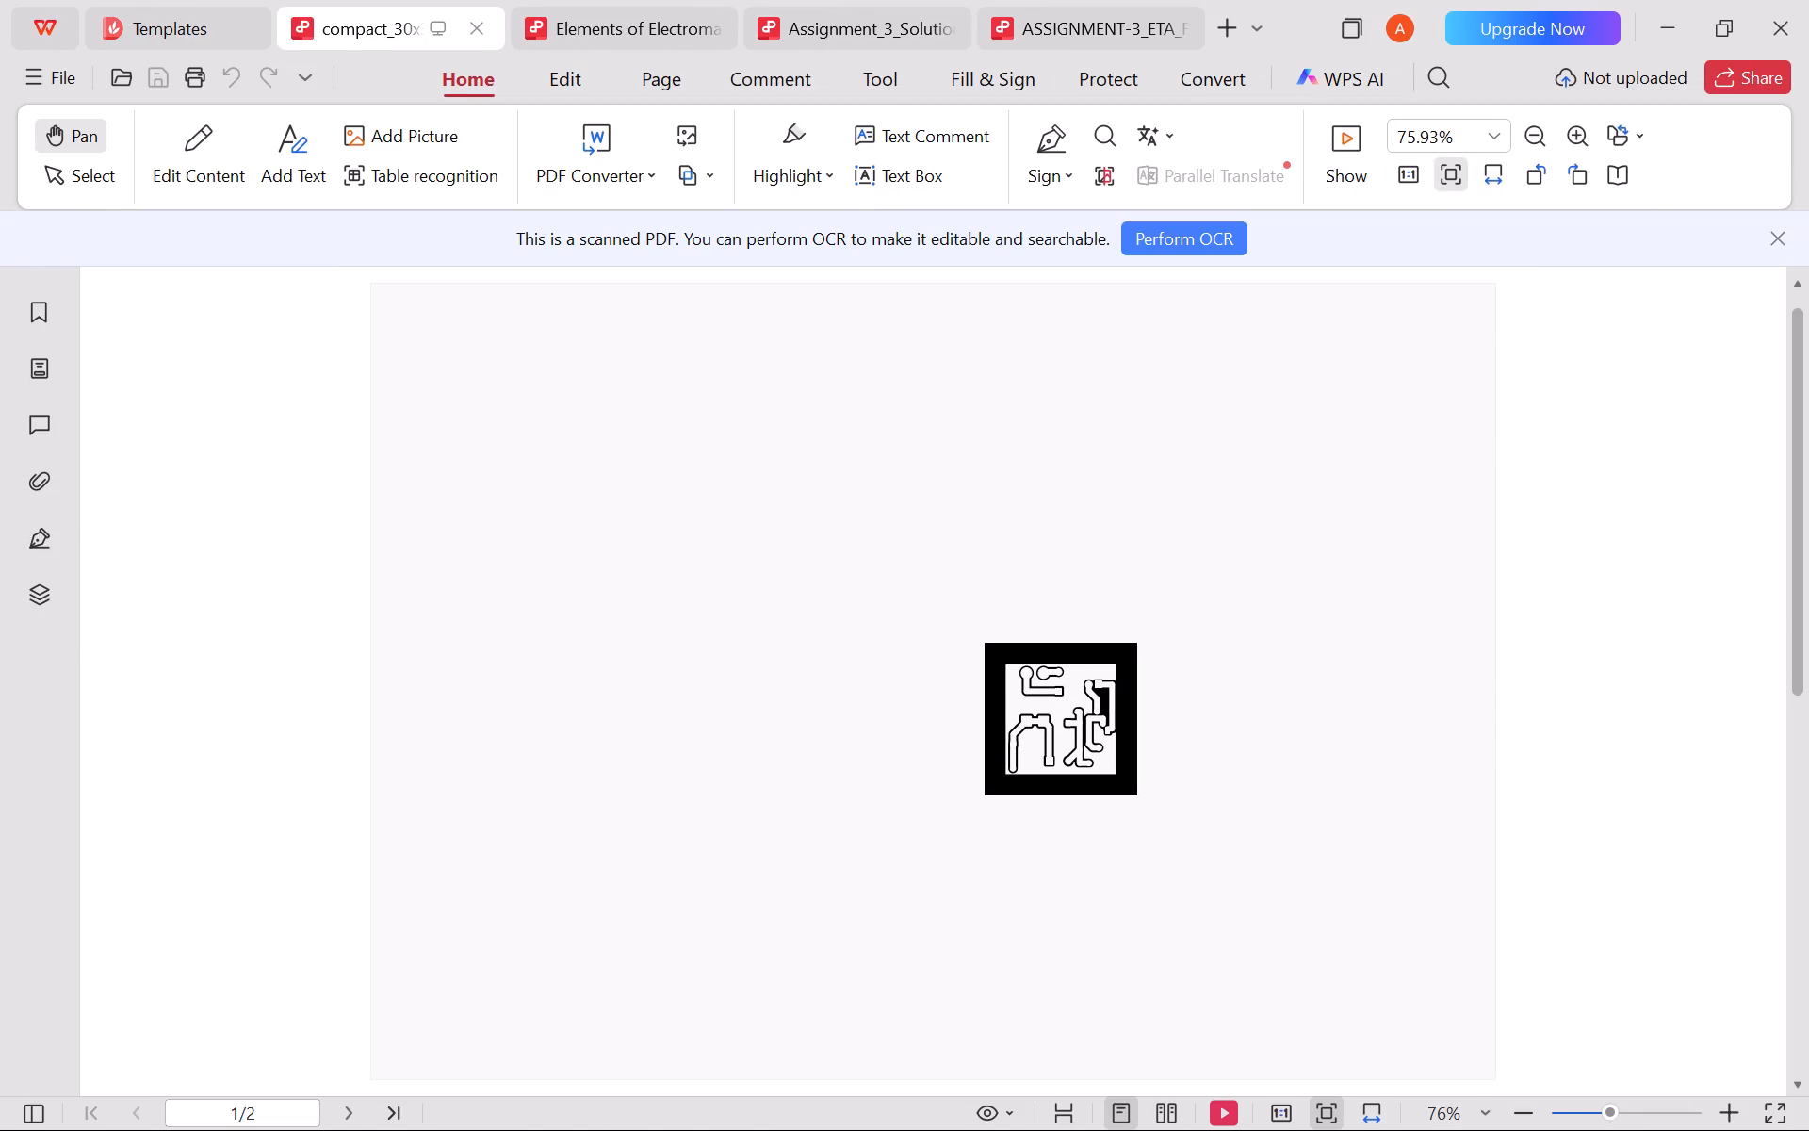
pyautogui.scroll(12, 758, 522)
pyautogui.scroll(1, 892, 713)
pyautogui.scroll(-3, 916, 768)
pyautogui.scroll(11, 916, 768)
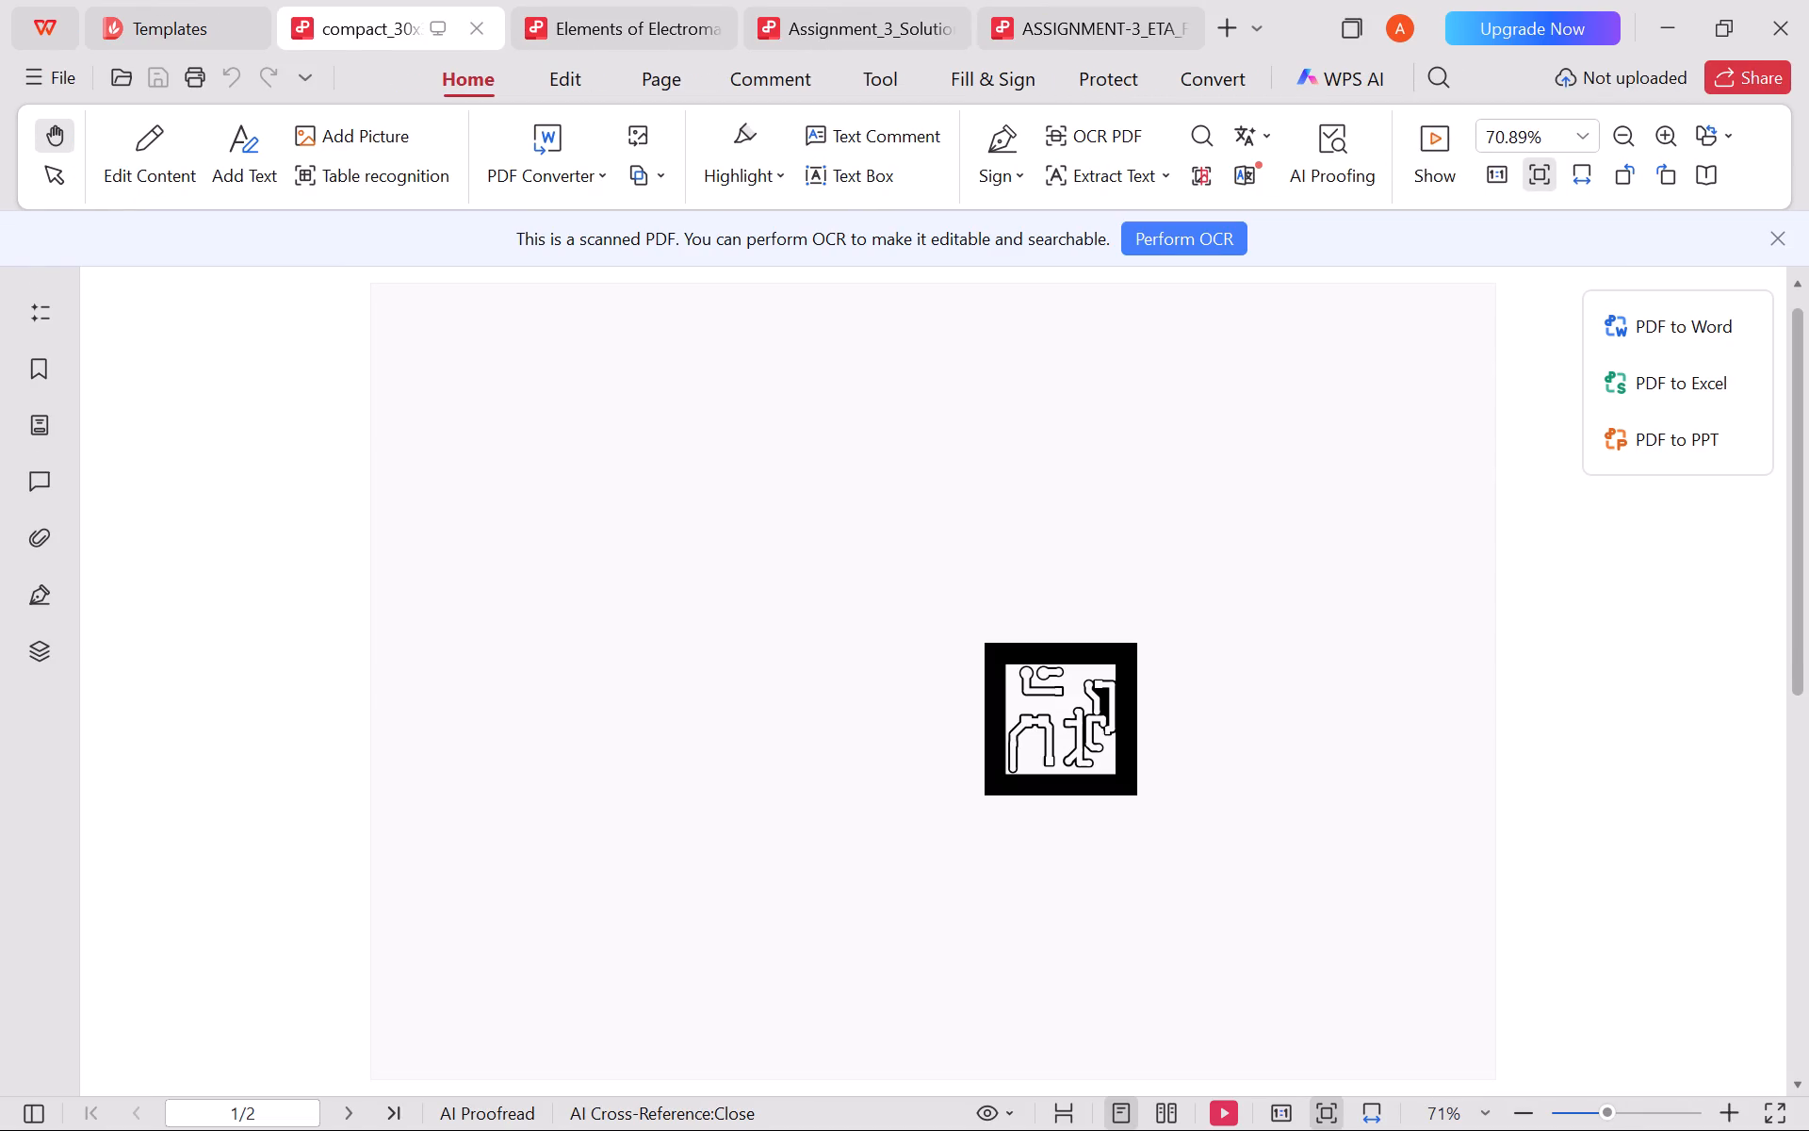
pyautogui.scroll(-9, 711, 636)
pyautogui.scroll(10, 710, 639)
pyautogui.click(1668, 12)
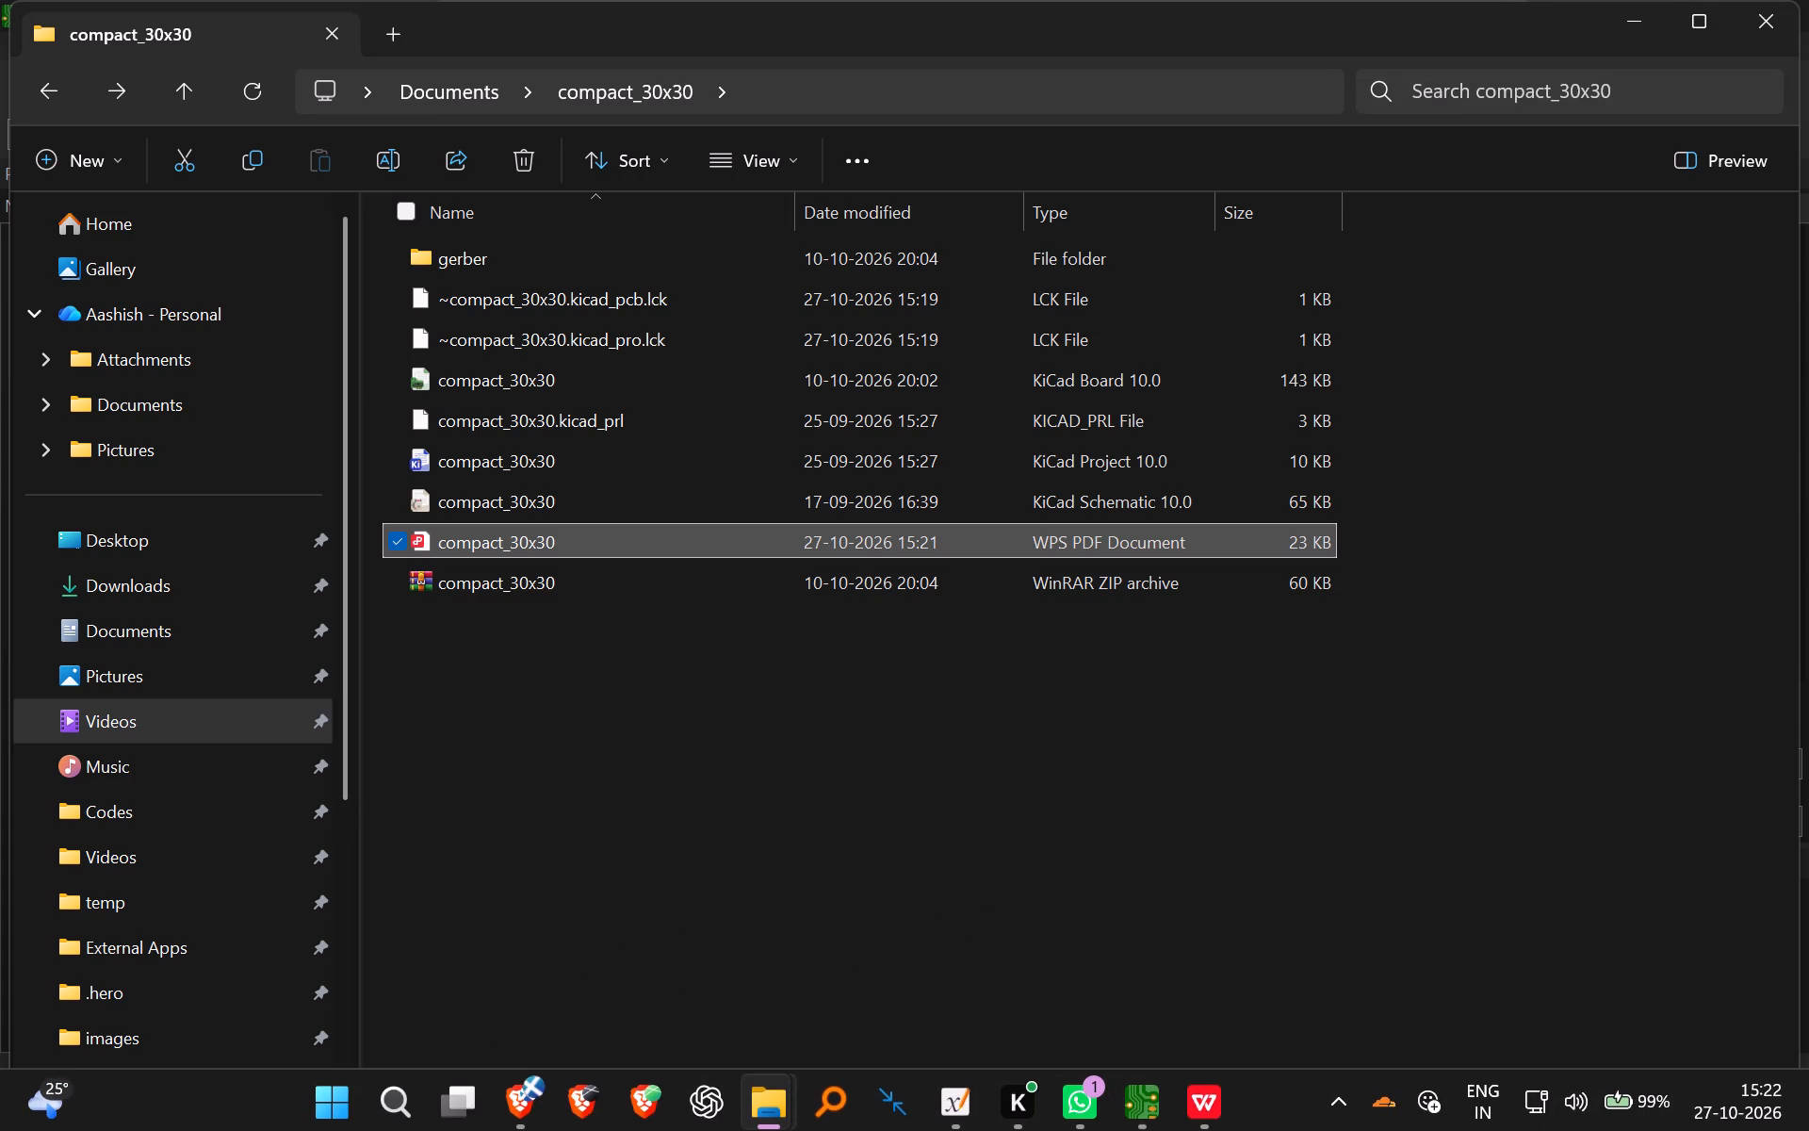
pyautogui.click(1776, 9)
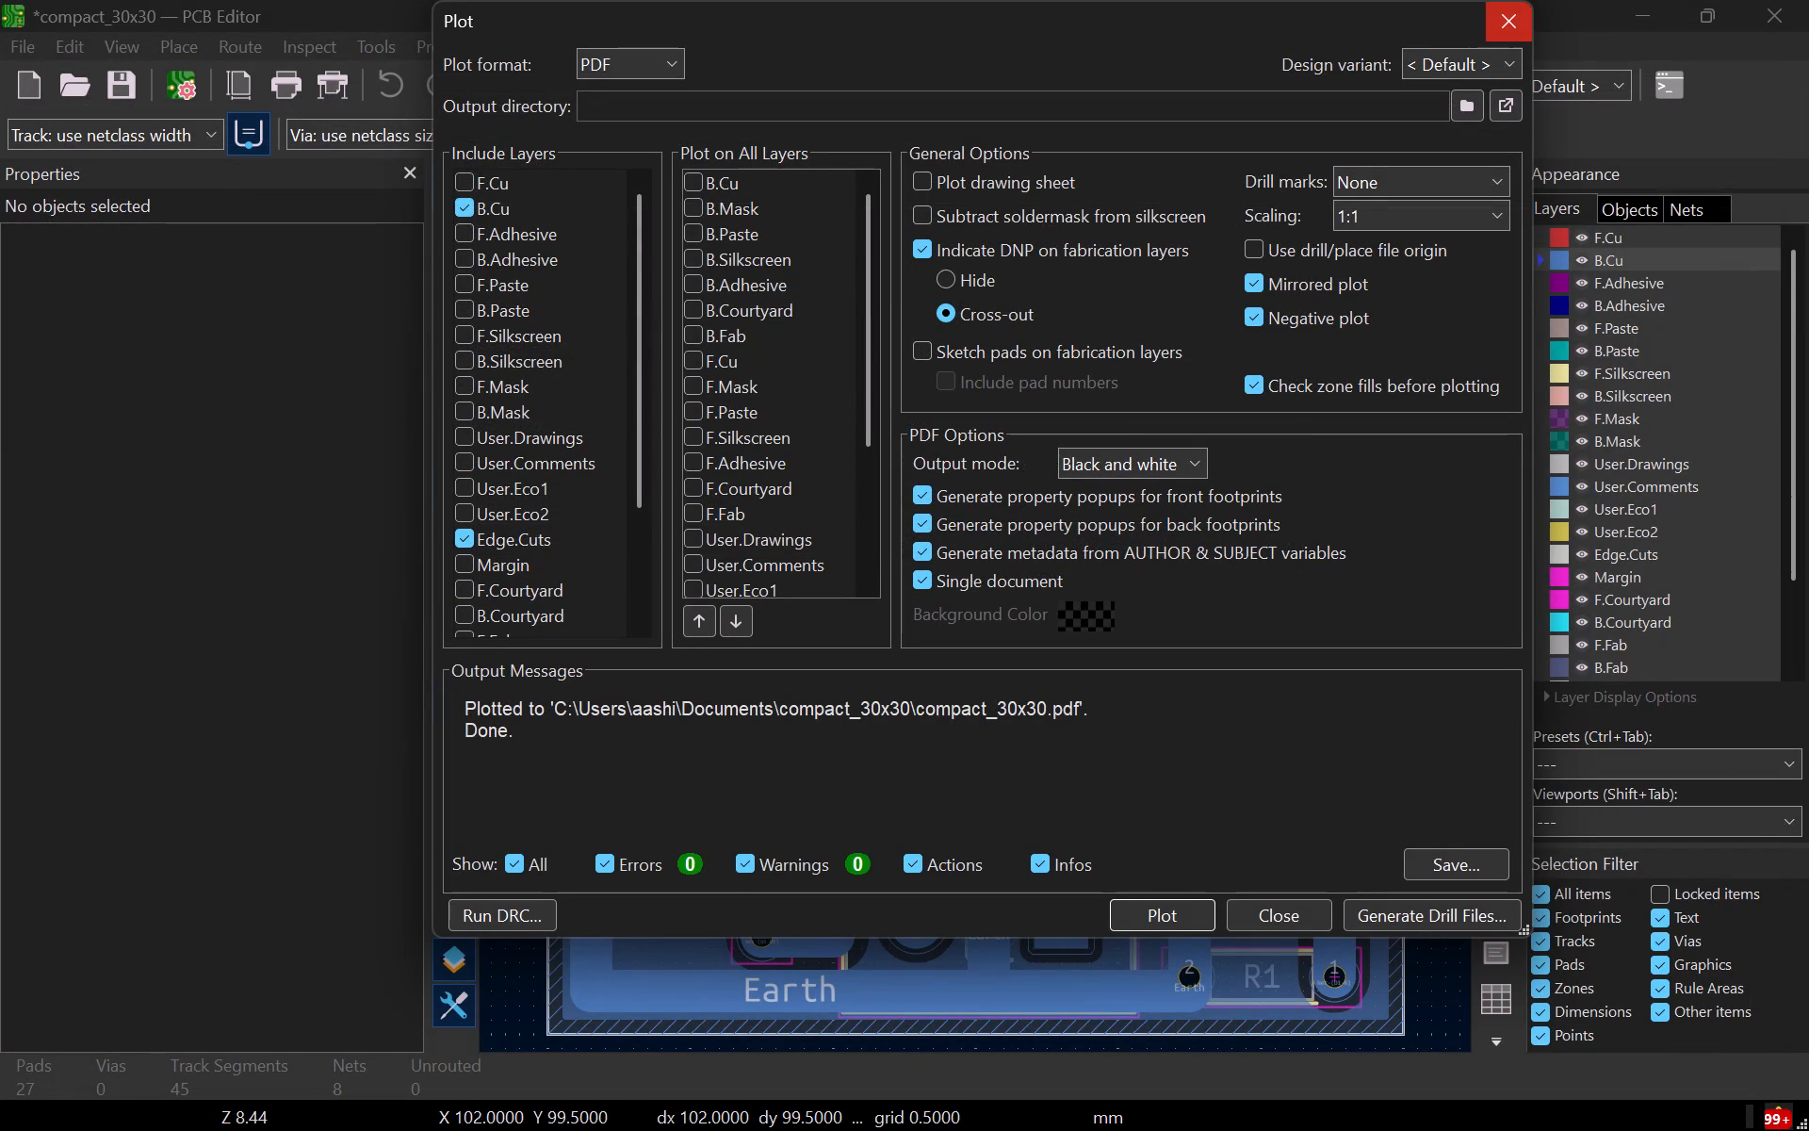
# Run the design rules check on the board from the plot settings, and close the checker and the plot settings.
pyautogui.moveTo(1512, 6); pyautogui.dragTo(1571, 212)
pyautogui.click(521, 900)
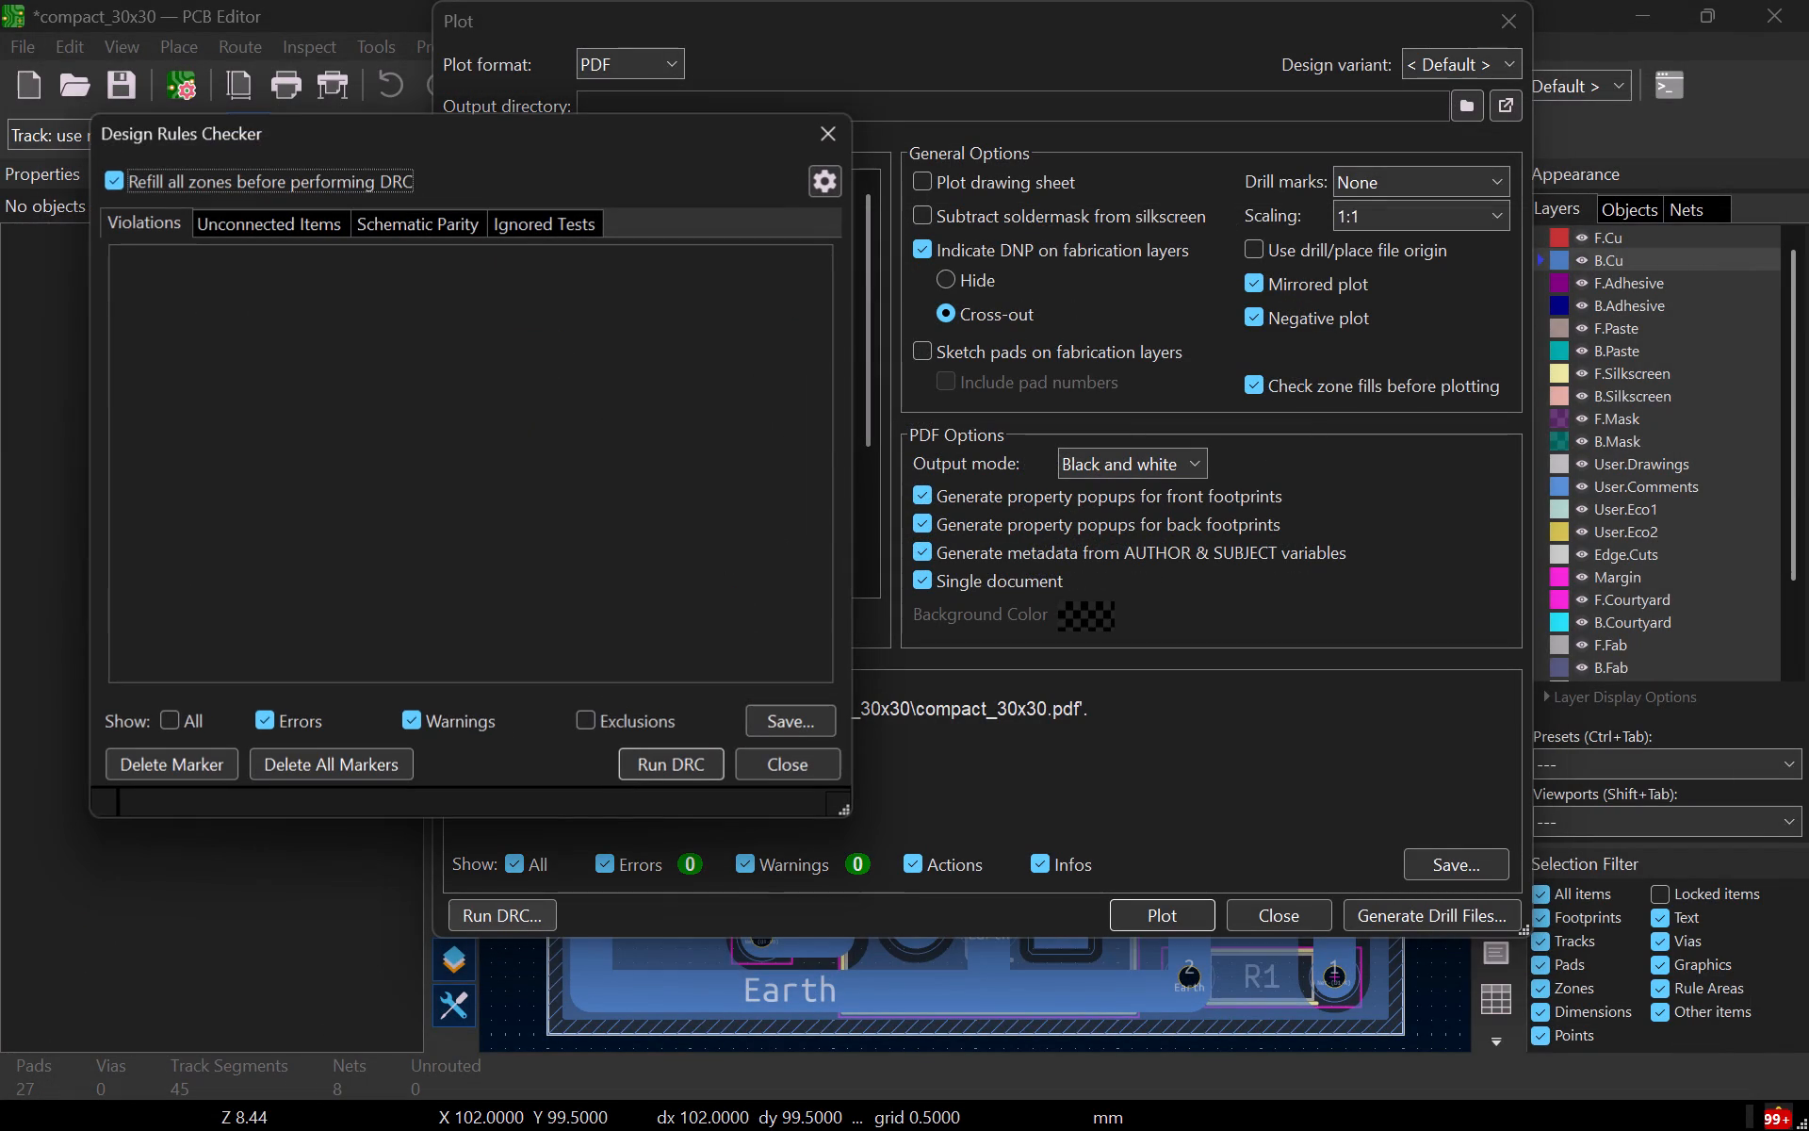
pyautogui.click(683, 750)
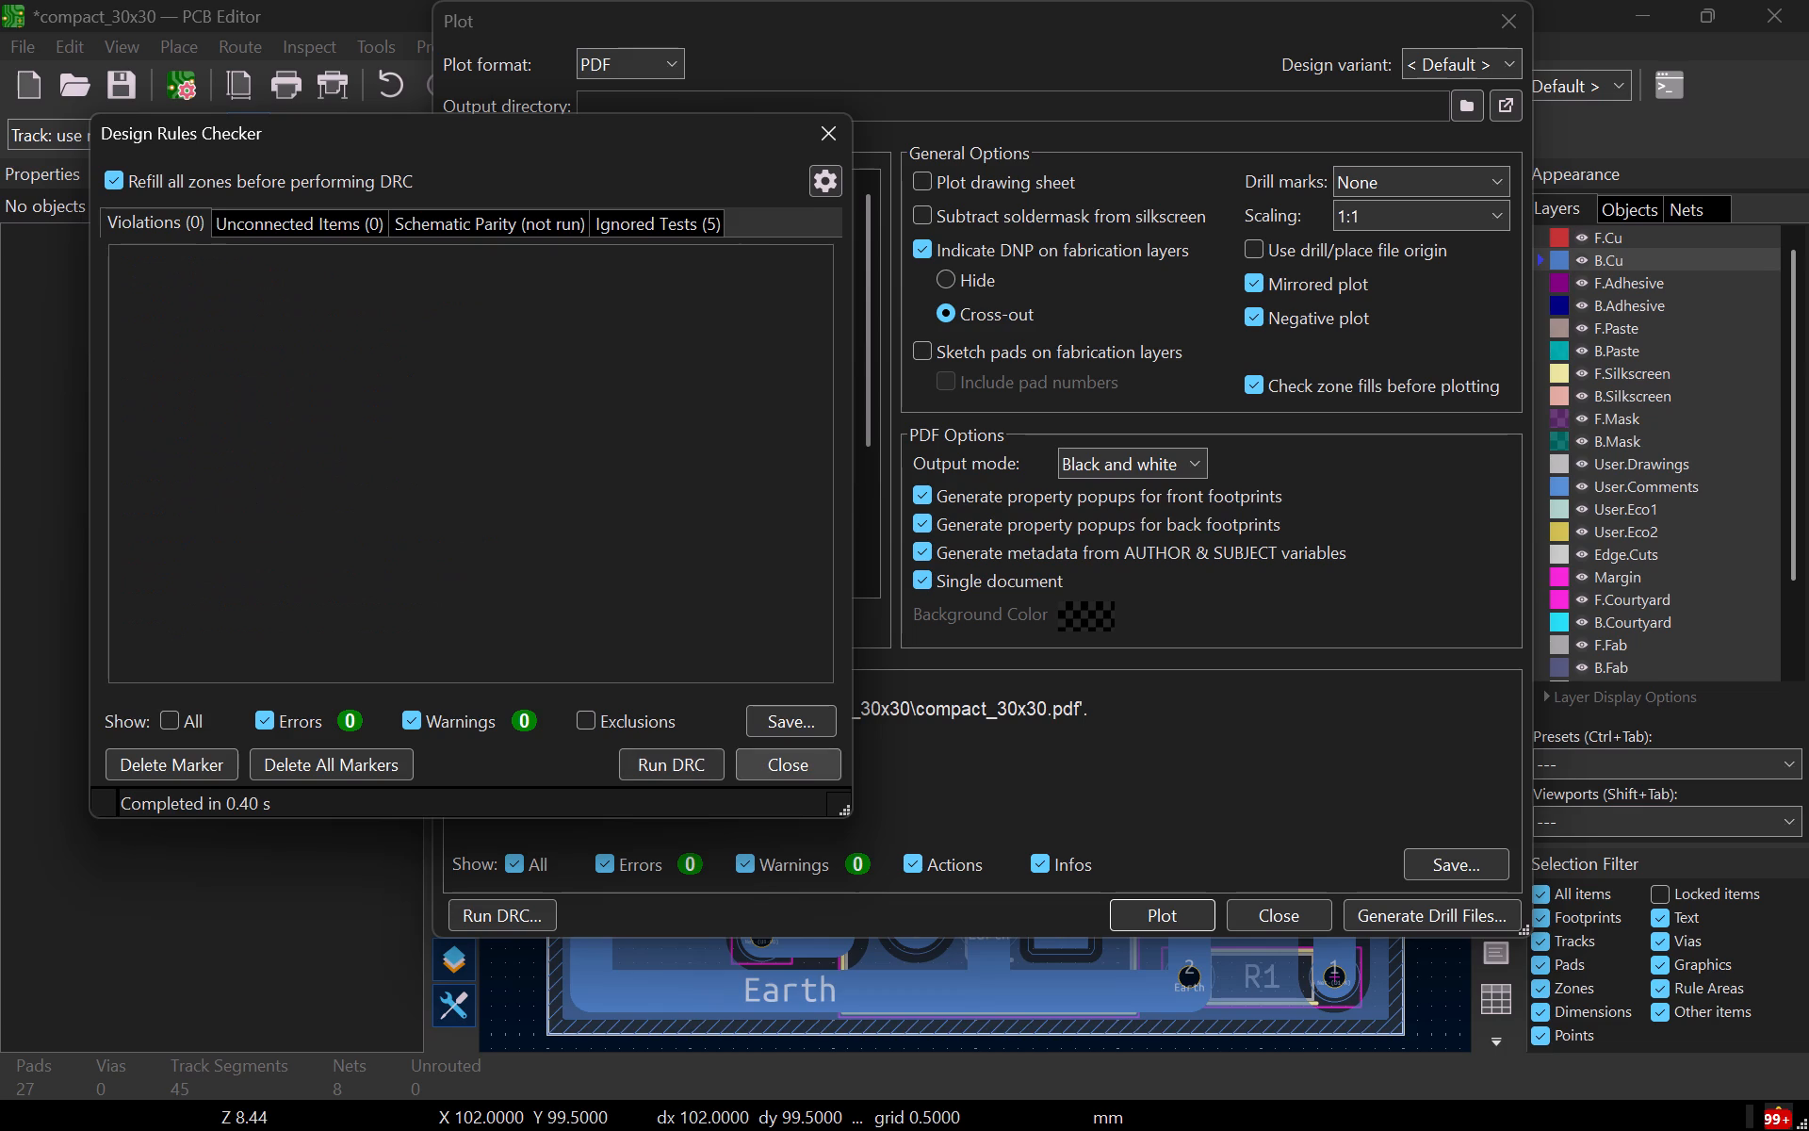
pyautogui.click(742, 779)
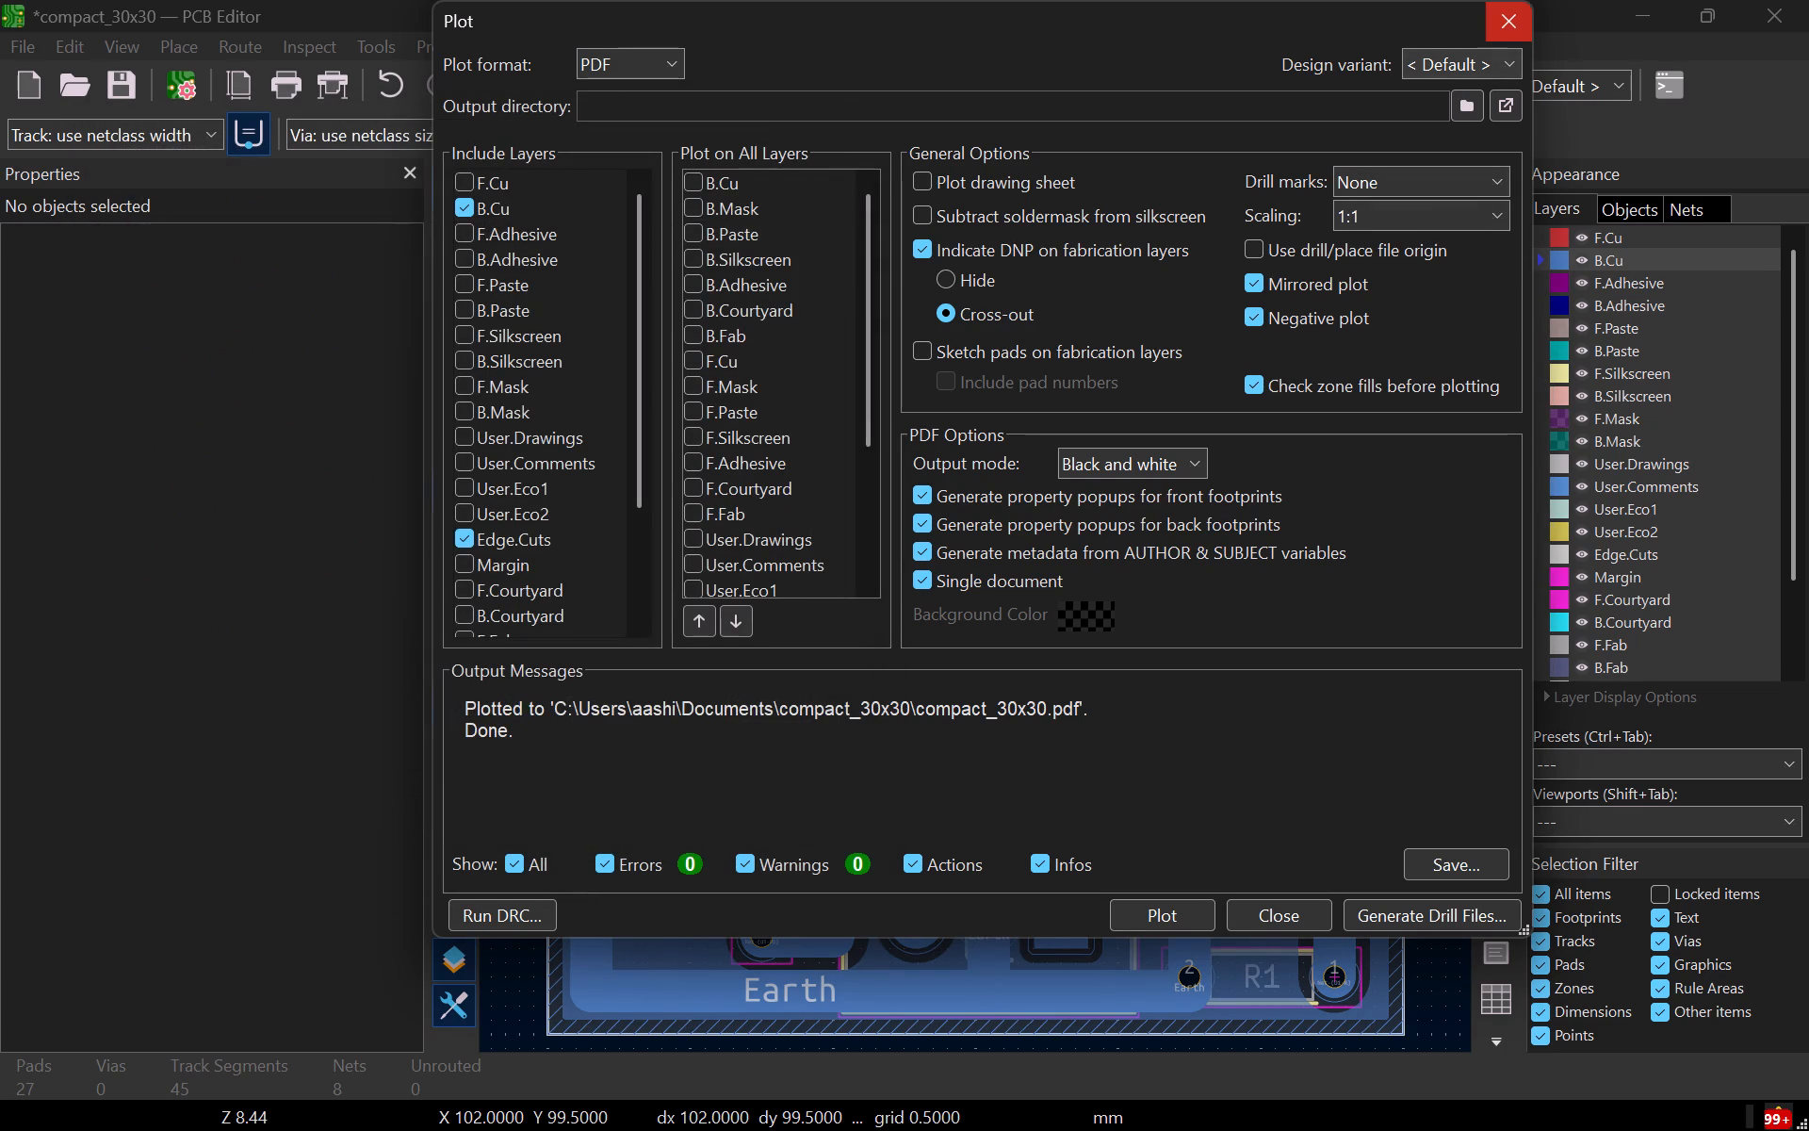
pyautogui.click(1510, 36)
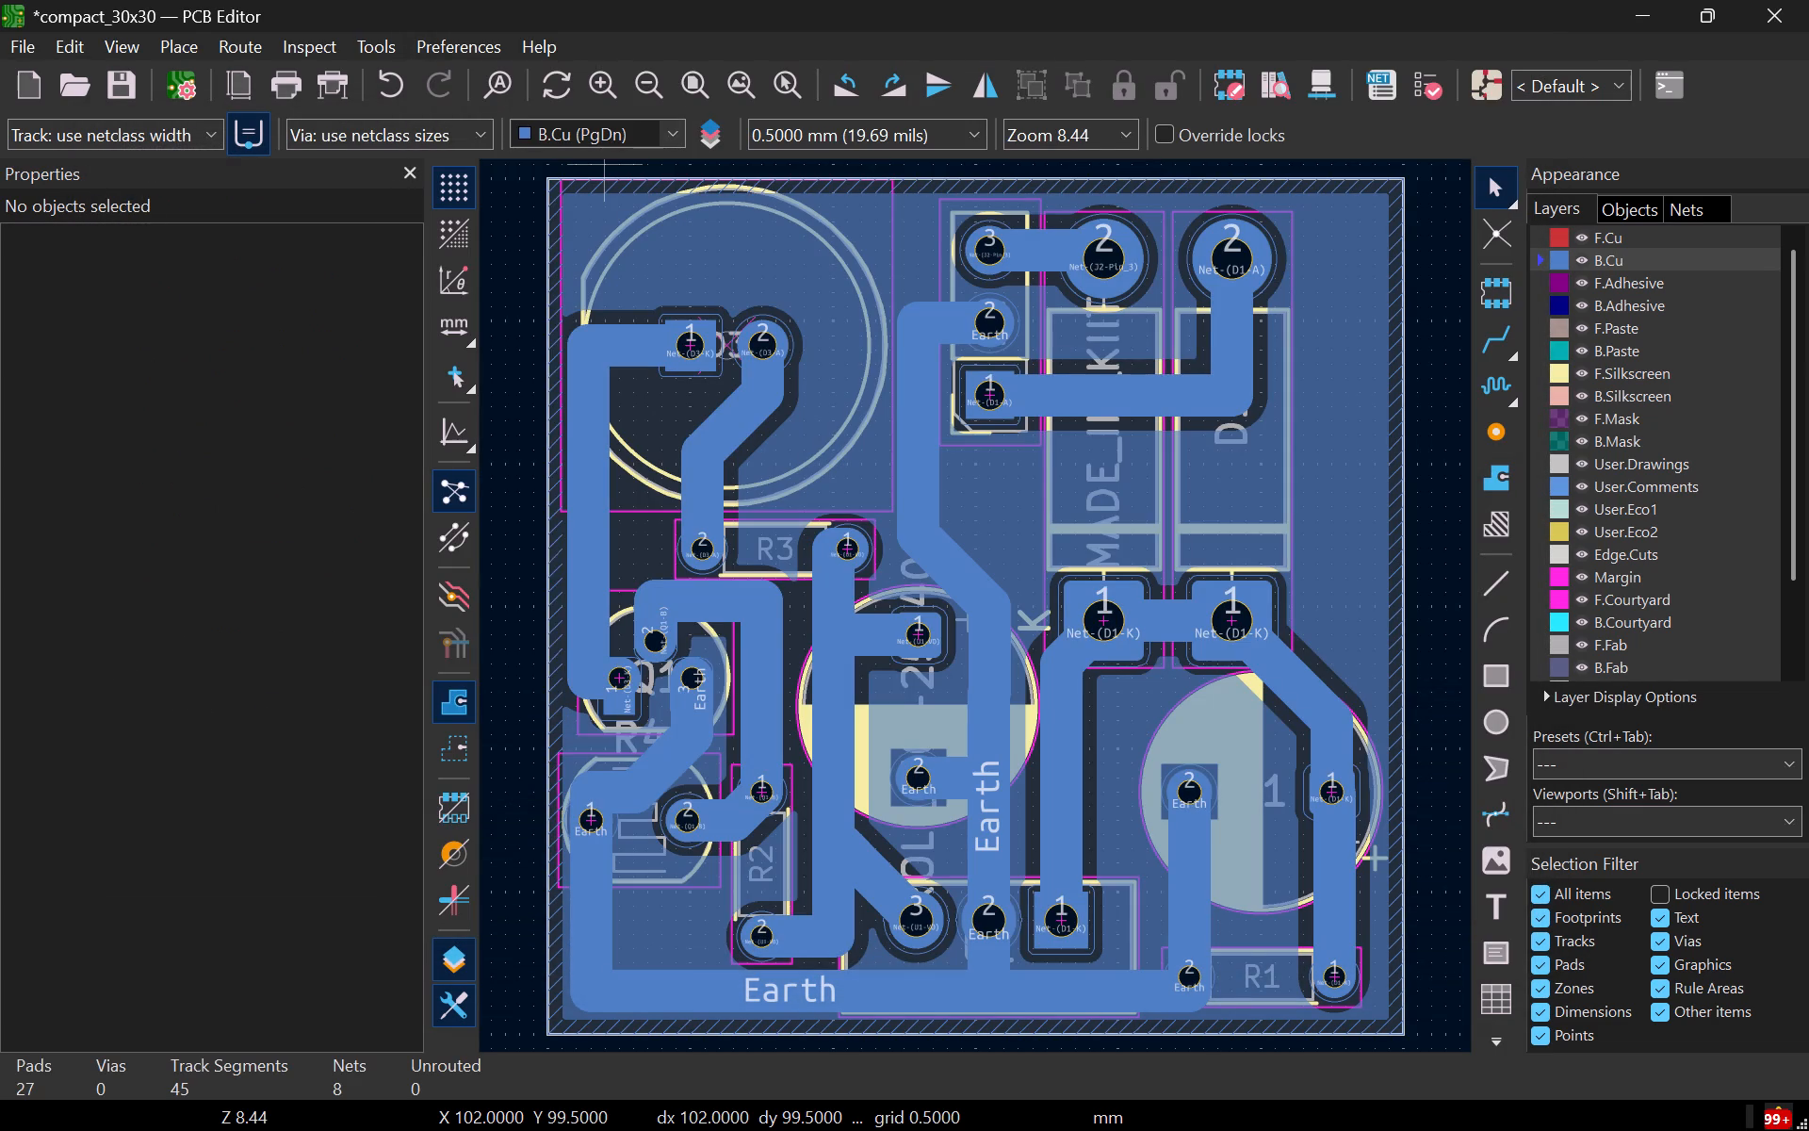
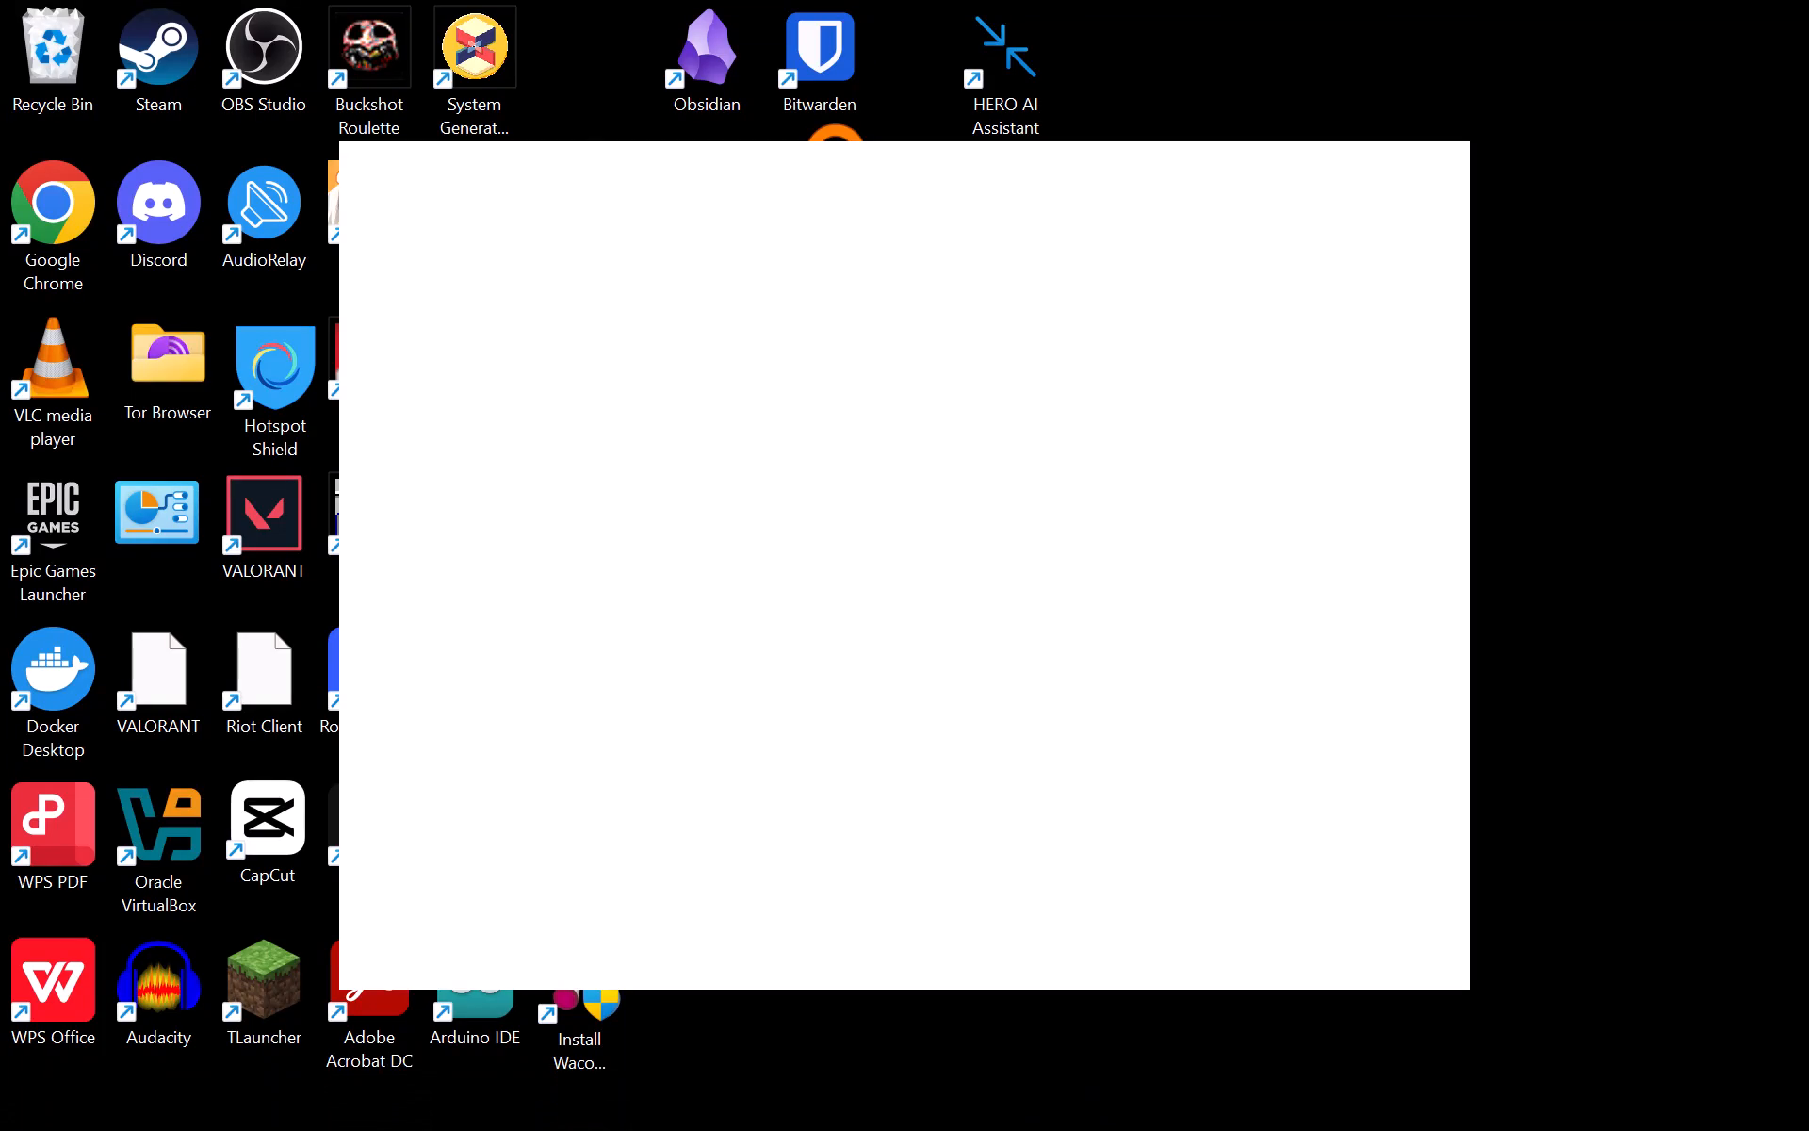
# Switch to WPS Office showing the plotted compact_30x30 PDF and close its window.
pyautogui.click(1212, 1122)
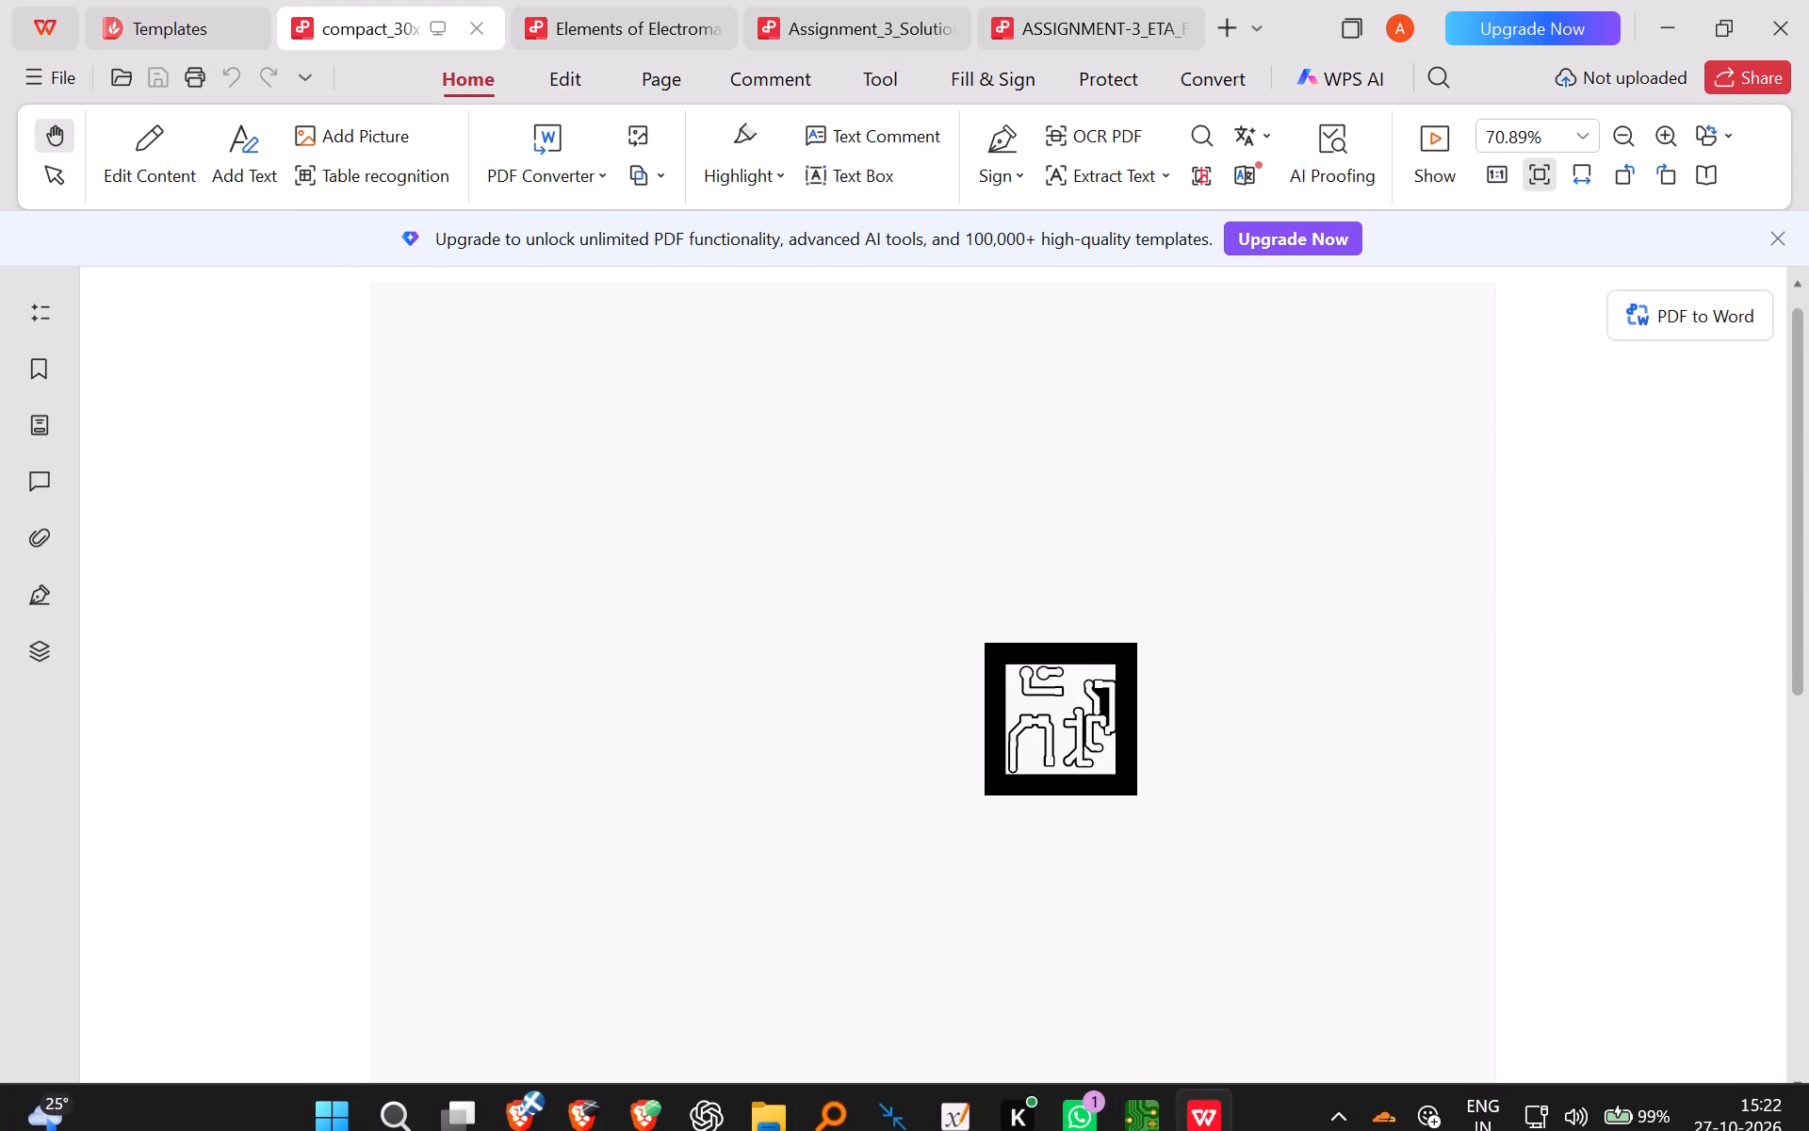
pyautogui.click(1807, 36)
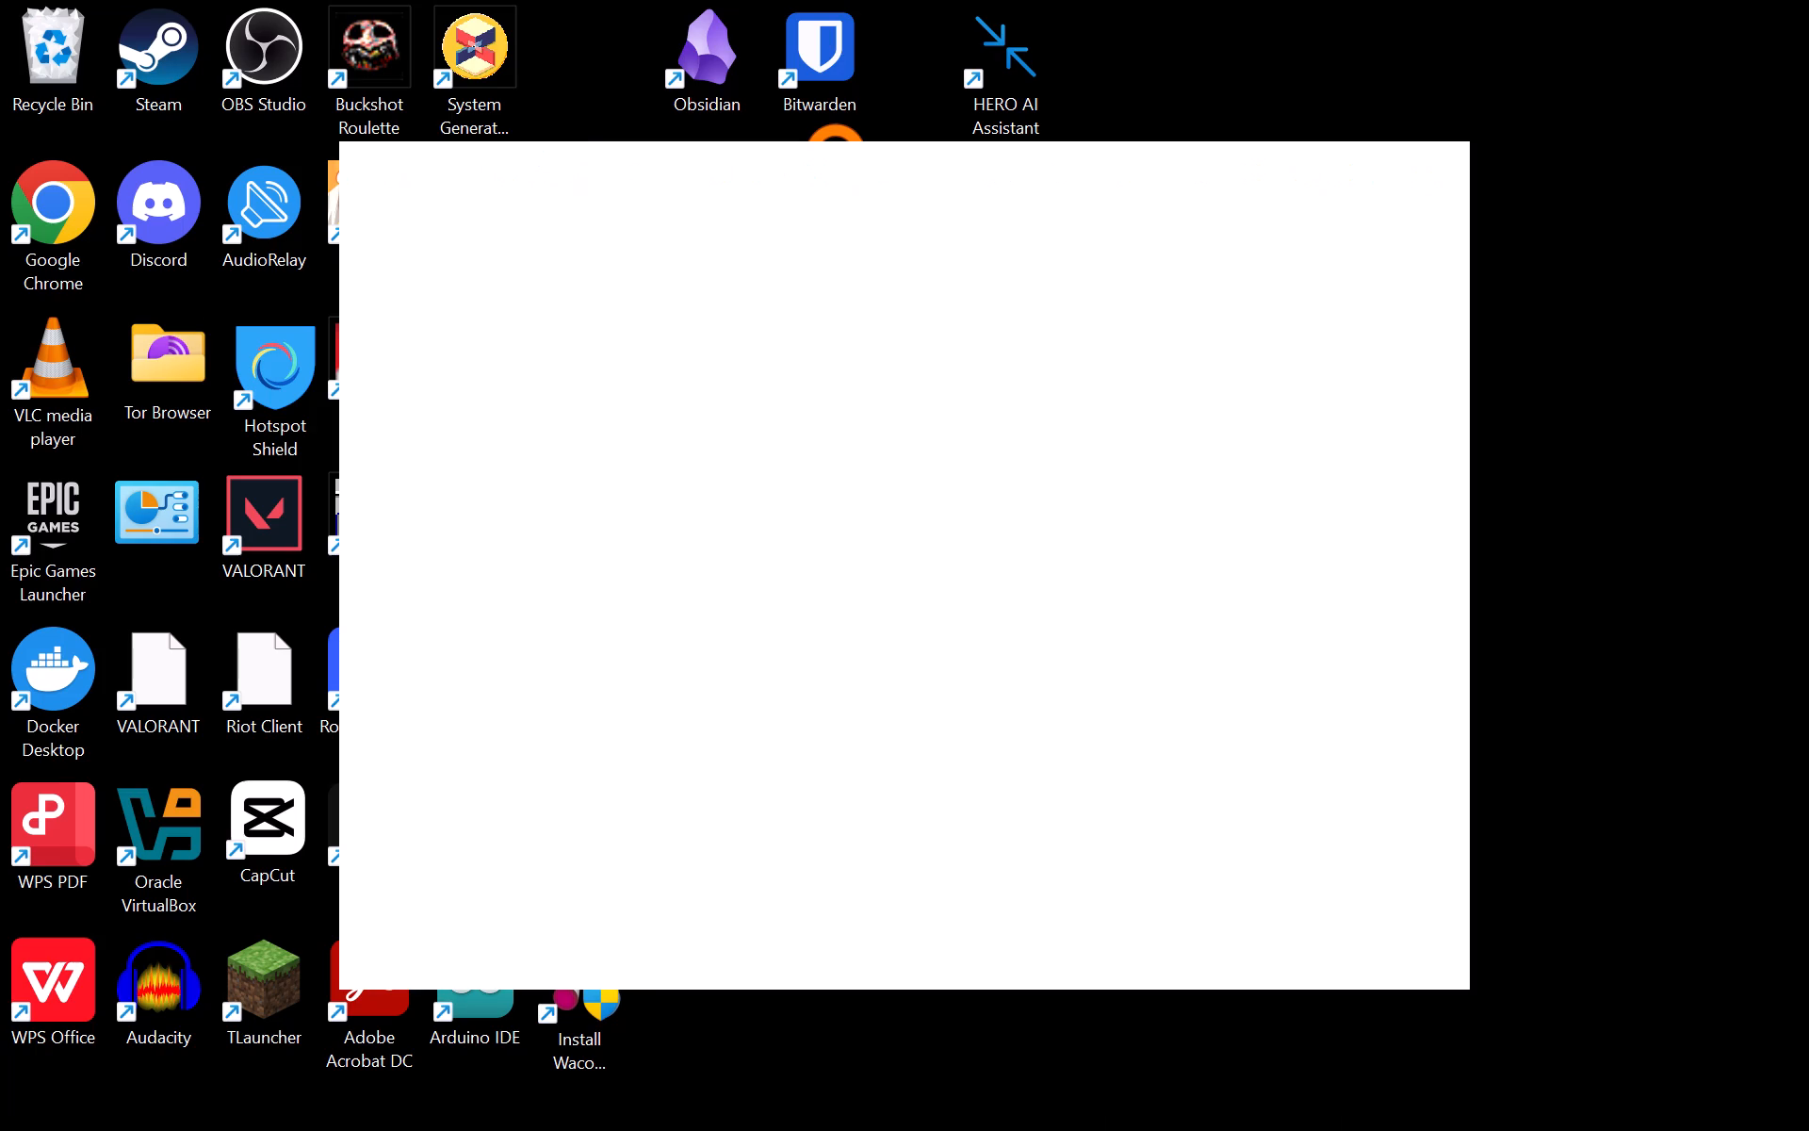
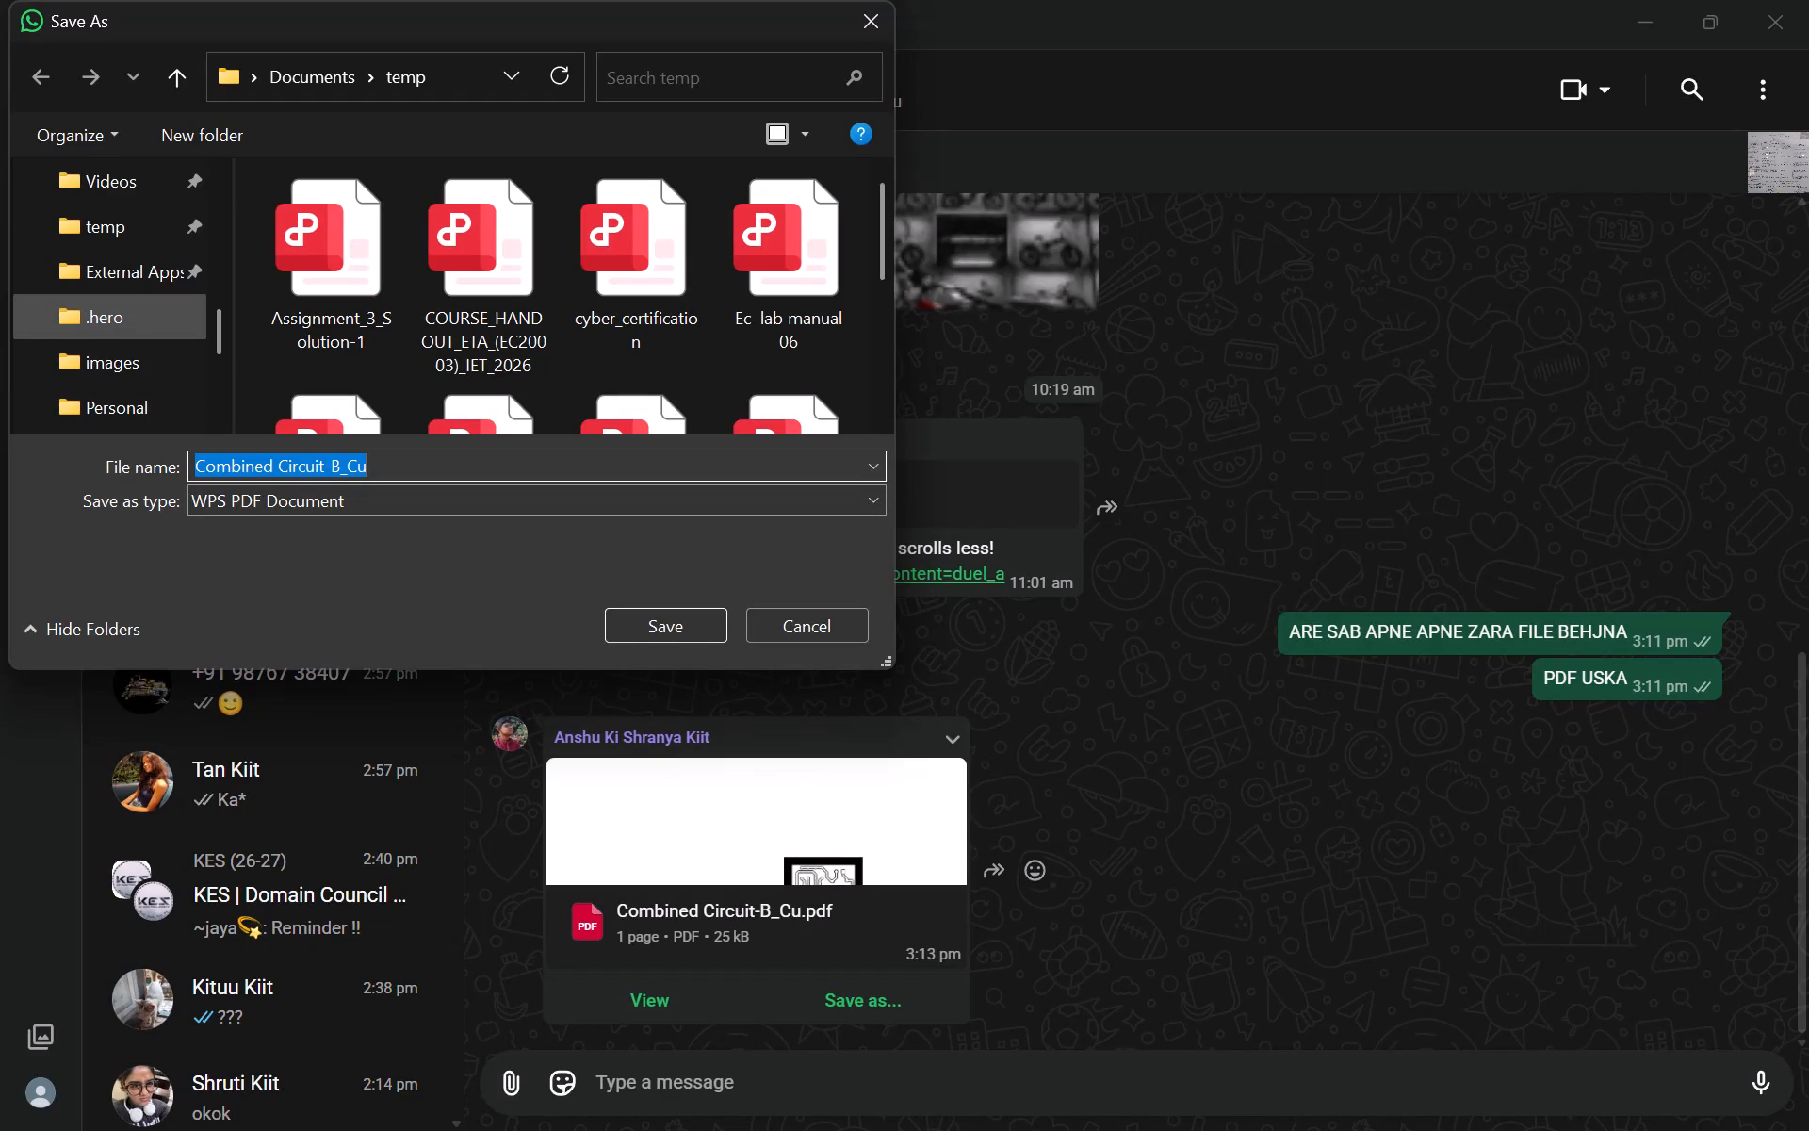
# Choose the temp folder in Documents as the save location for the received Combined Circuit-B_Cu PDF.
pyautogui.scroll(-2, 74, 311)
pyautogui.scroll(2, 74, 311)
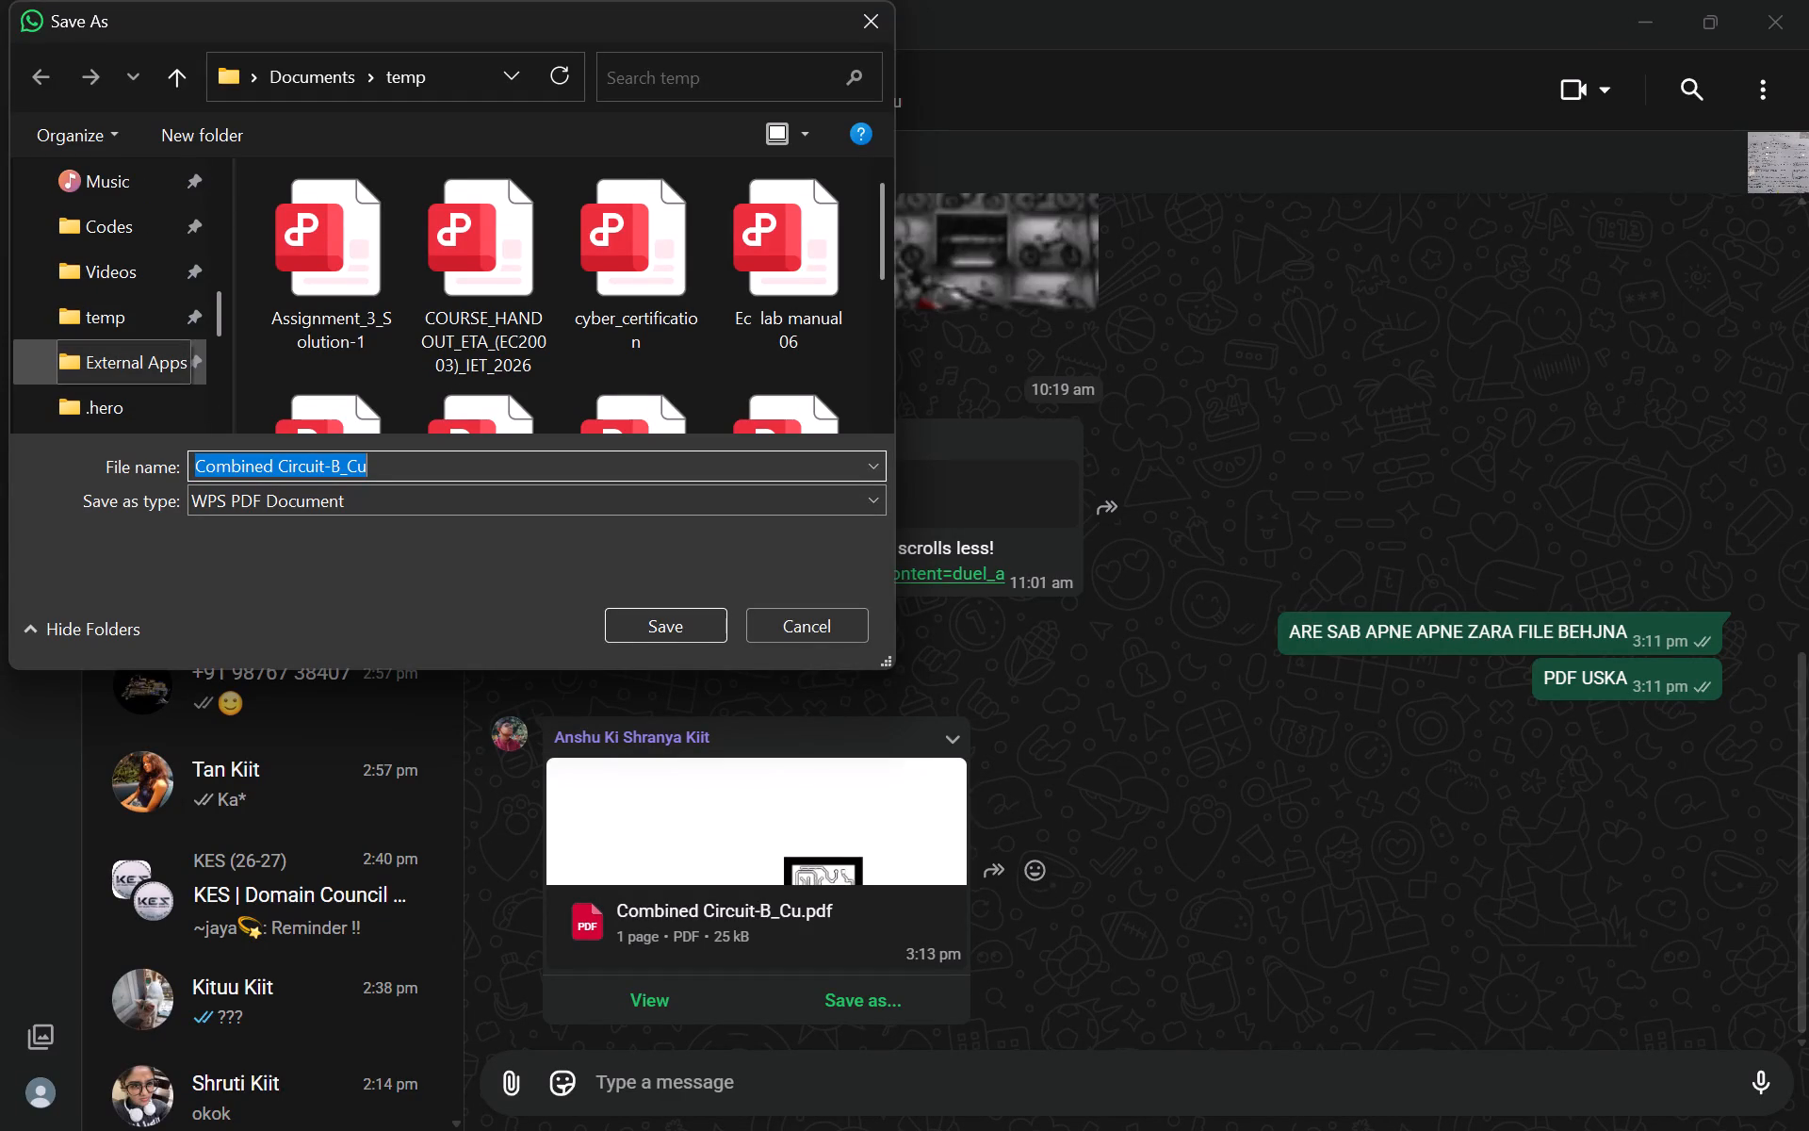
pyautogui.click(100, 320)
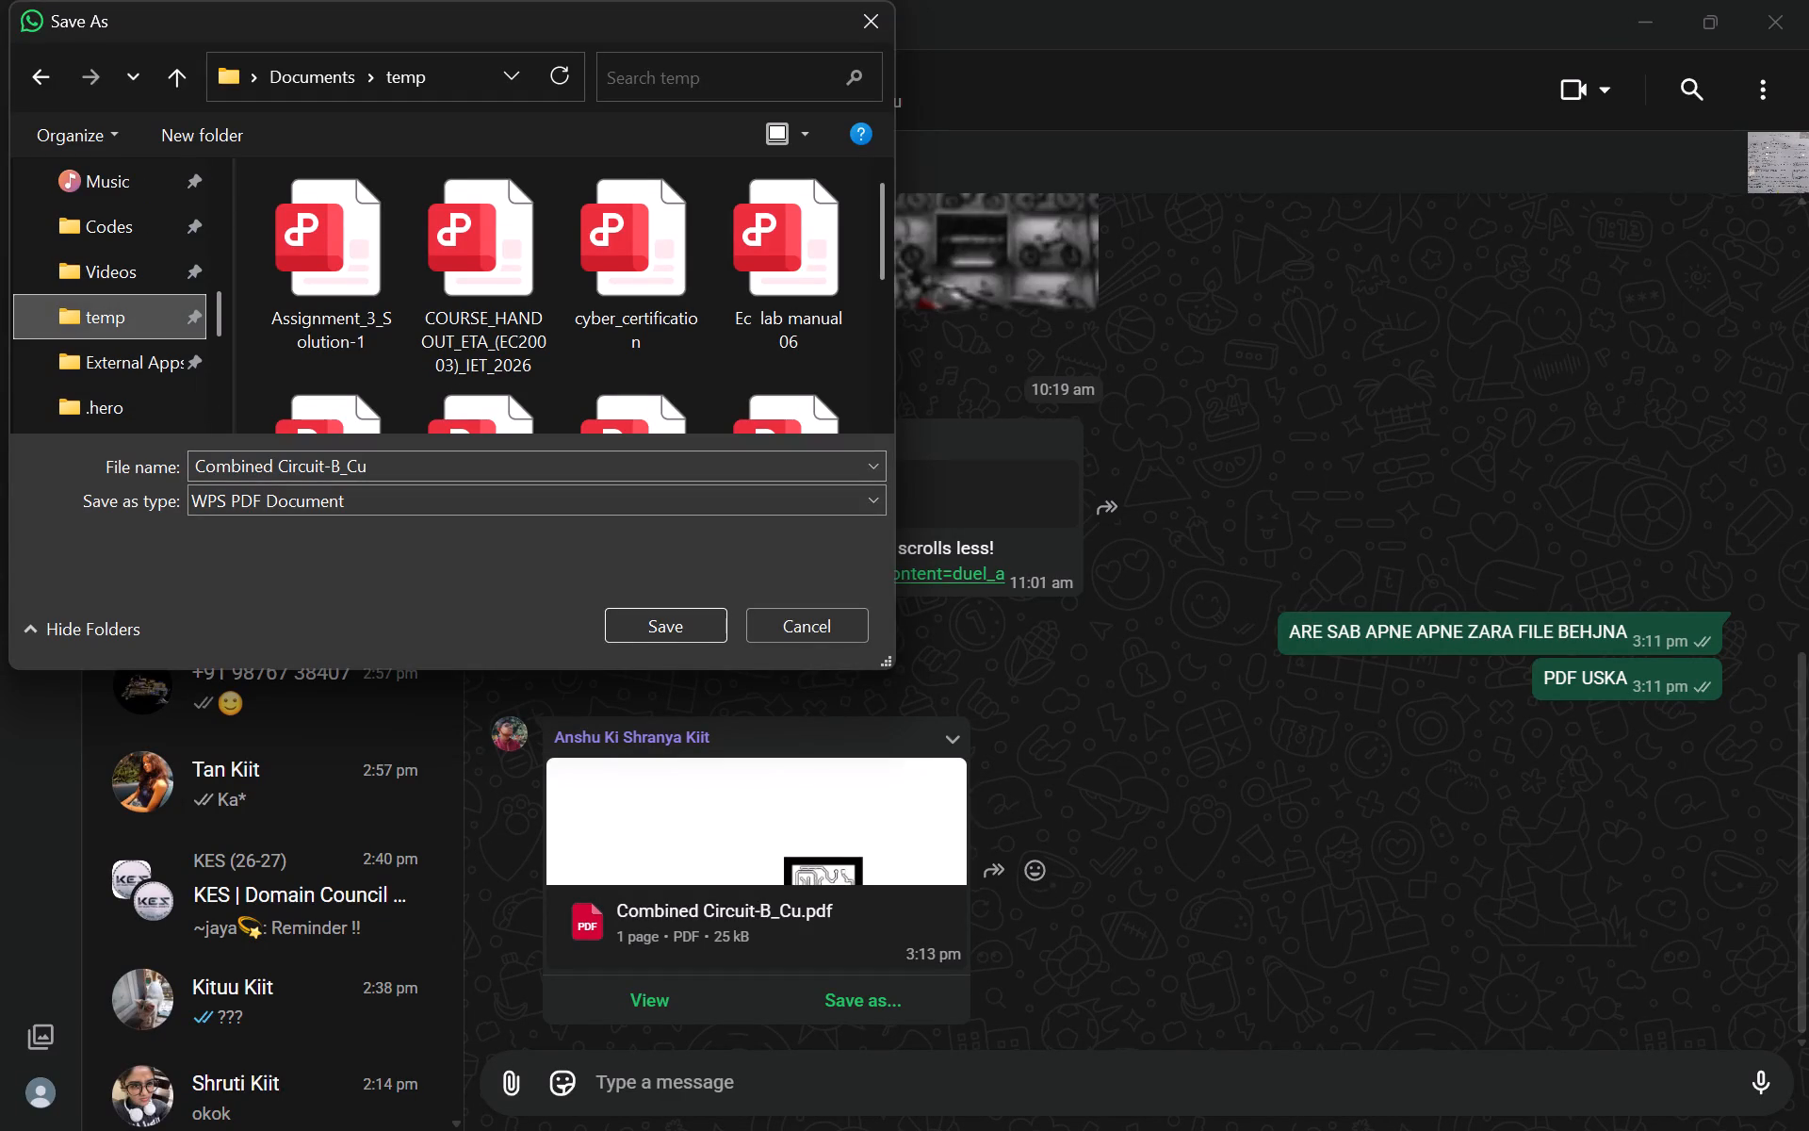
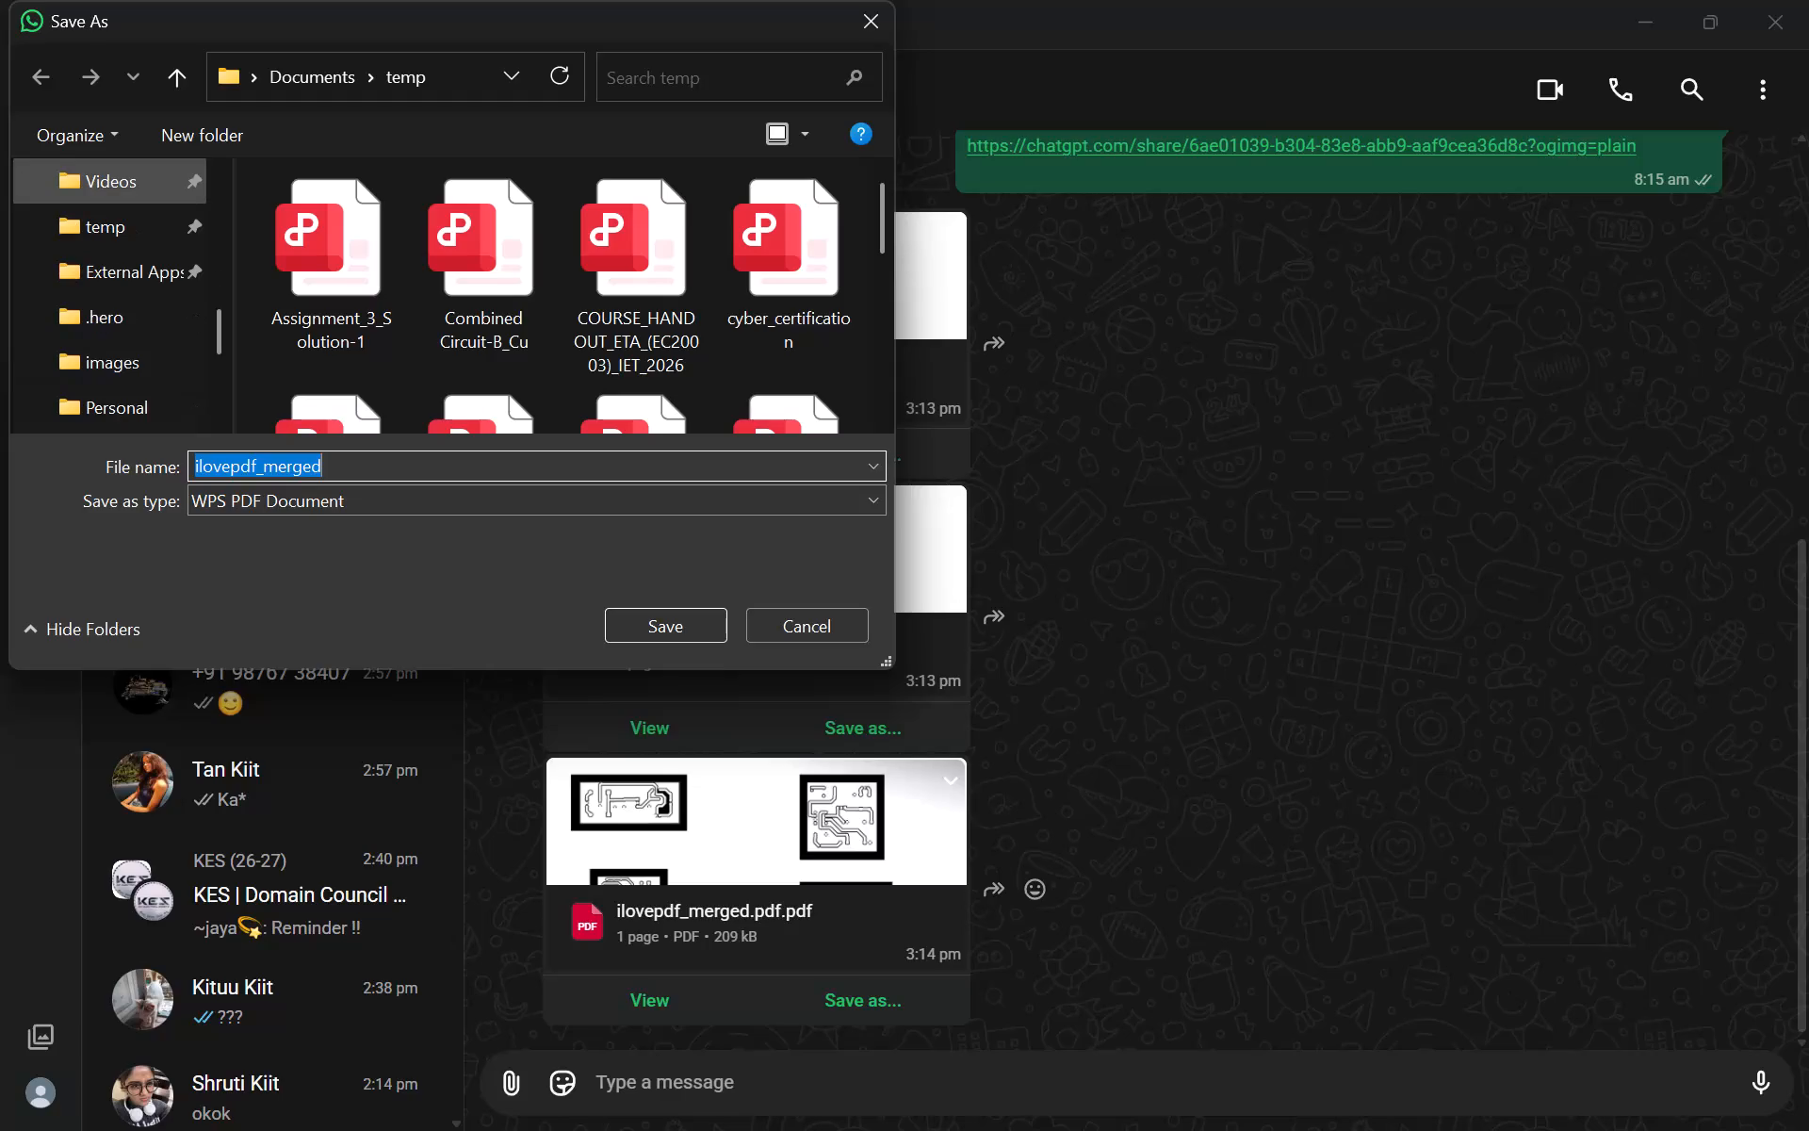
# Choose the temp folder in Documents as the save location for the received ilovepdf_merged PDF.
pyautogui.scroll(-1, 128, 365)
pyautogui.scroll(2, 128, 365)
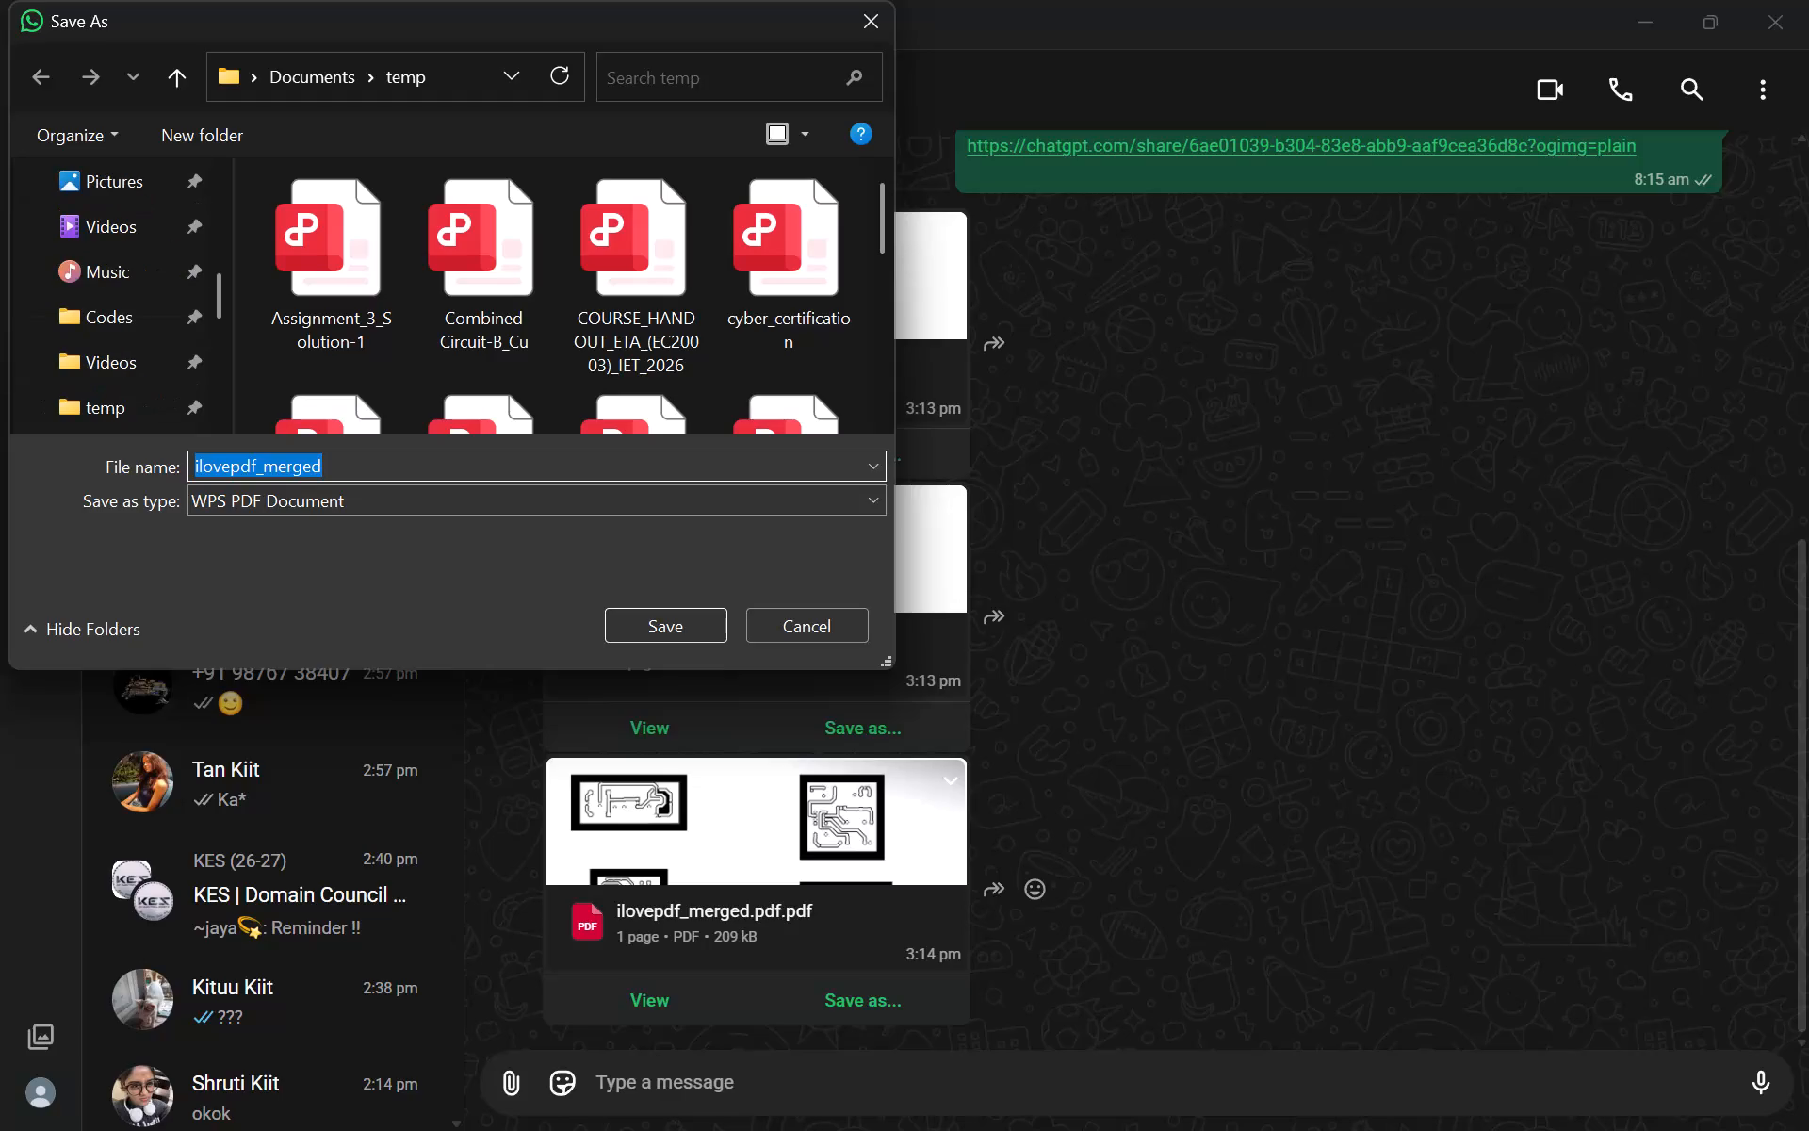
pyautogui.scroll(-1, 128, 365)
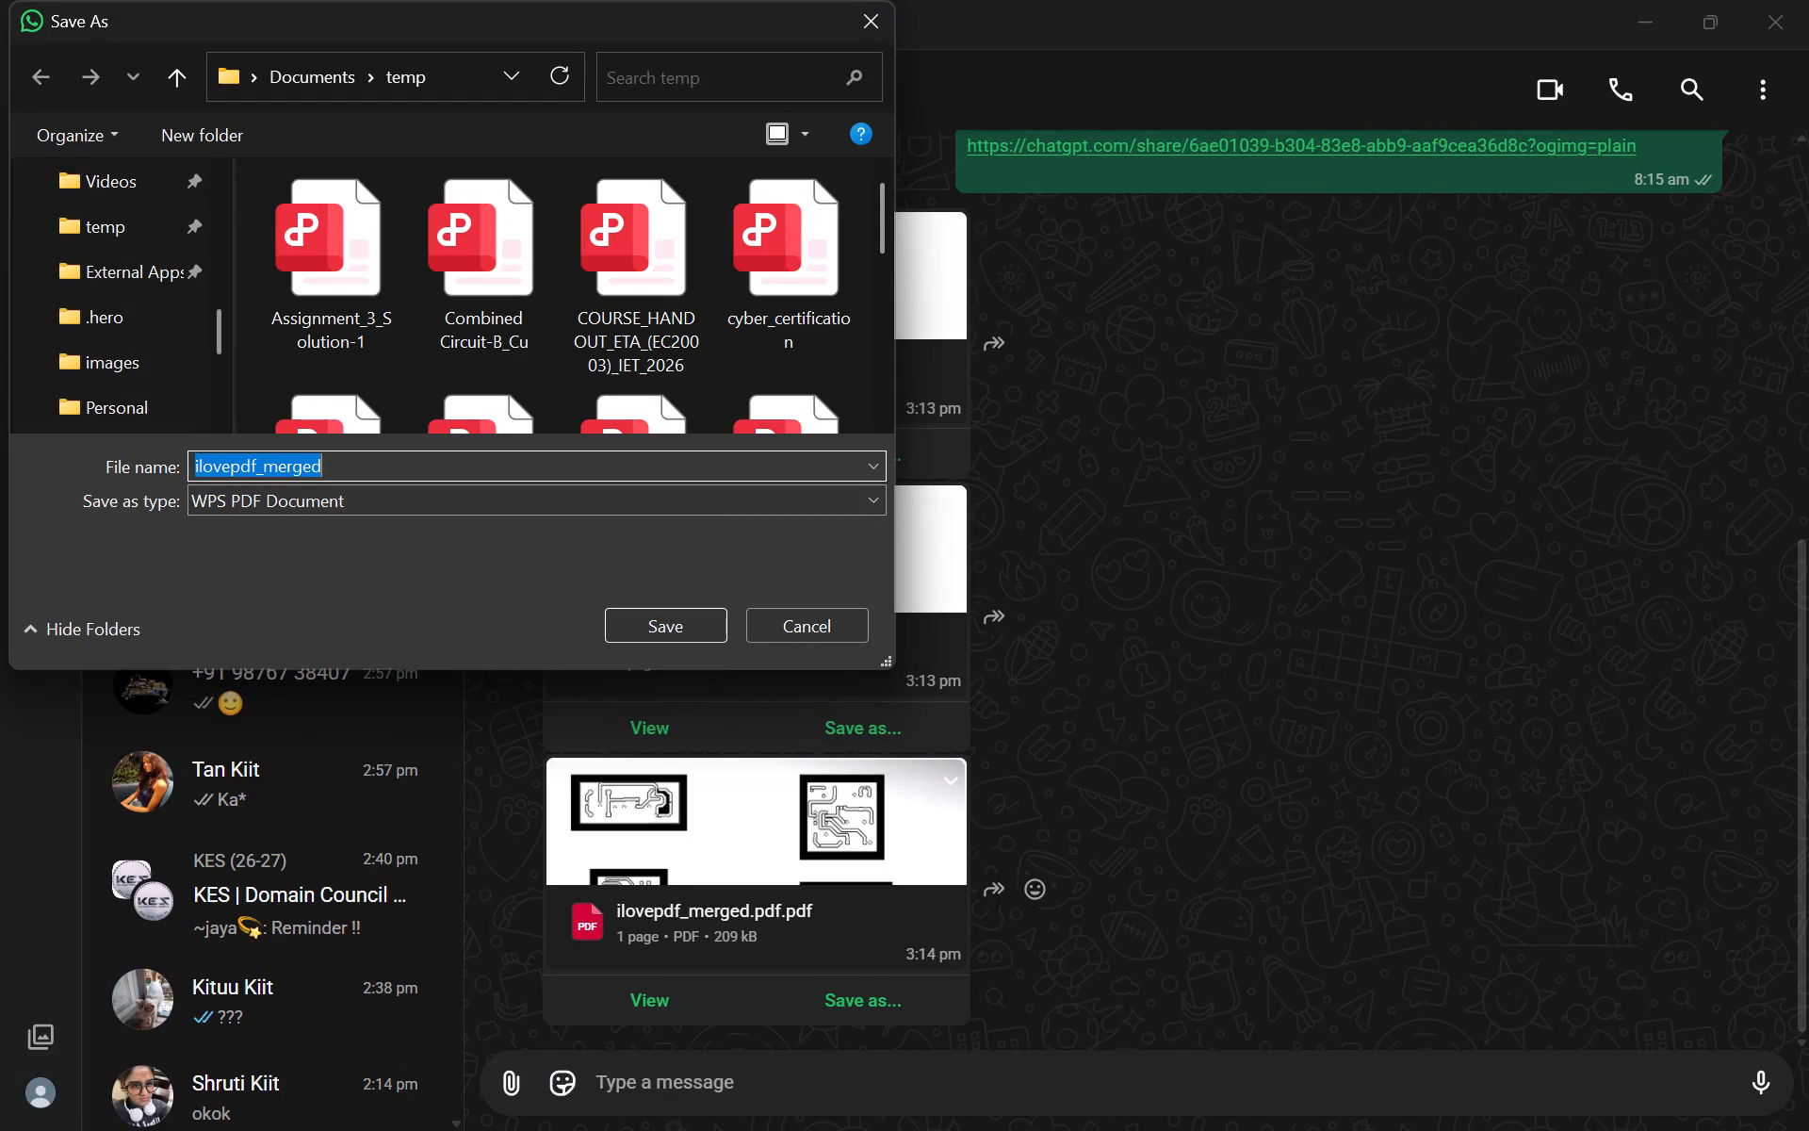
pyautogui.click(127, 234)
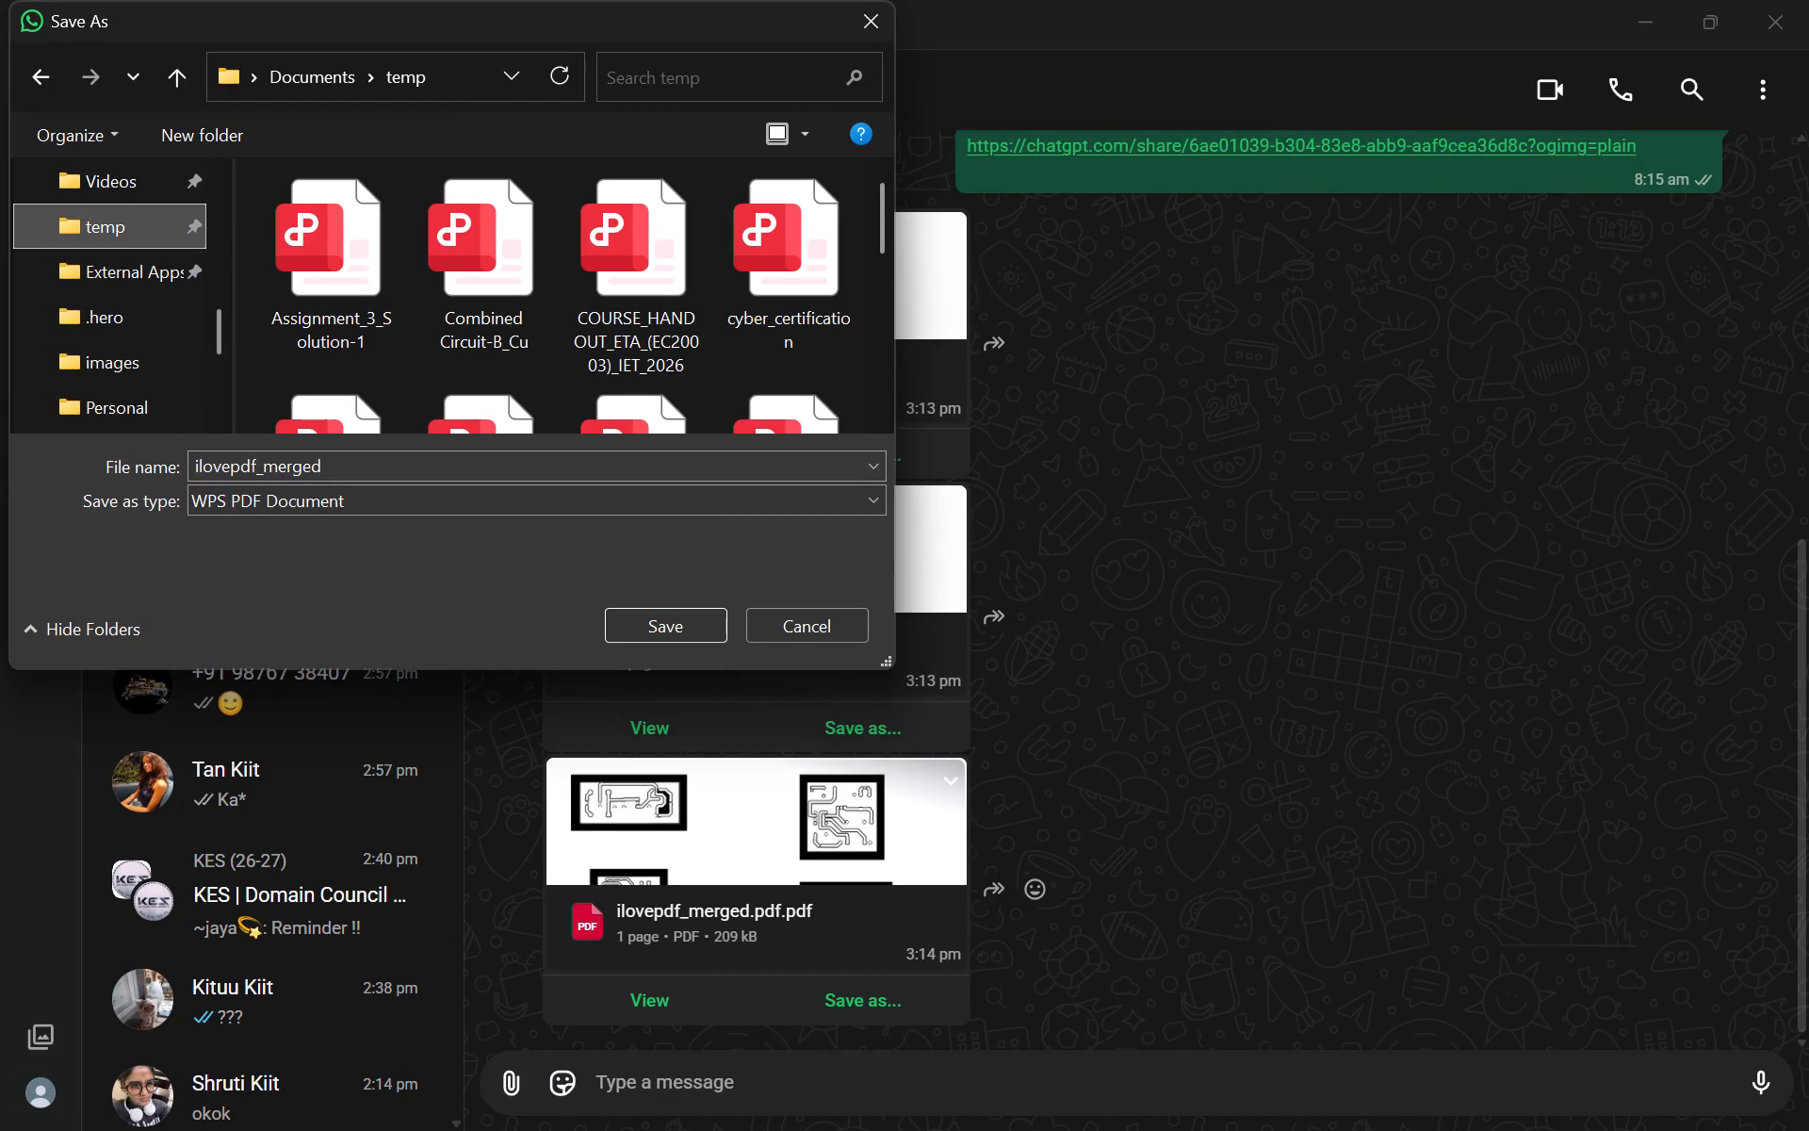
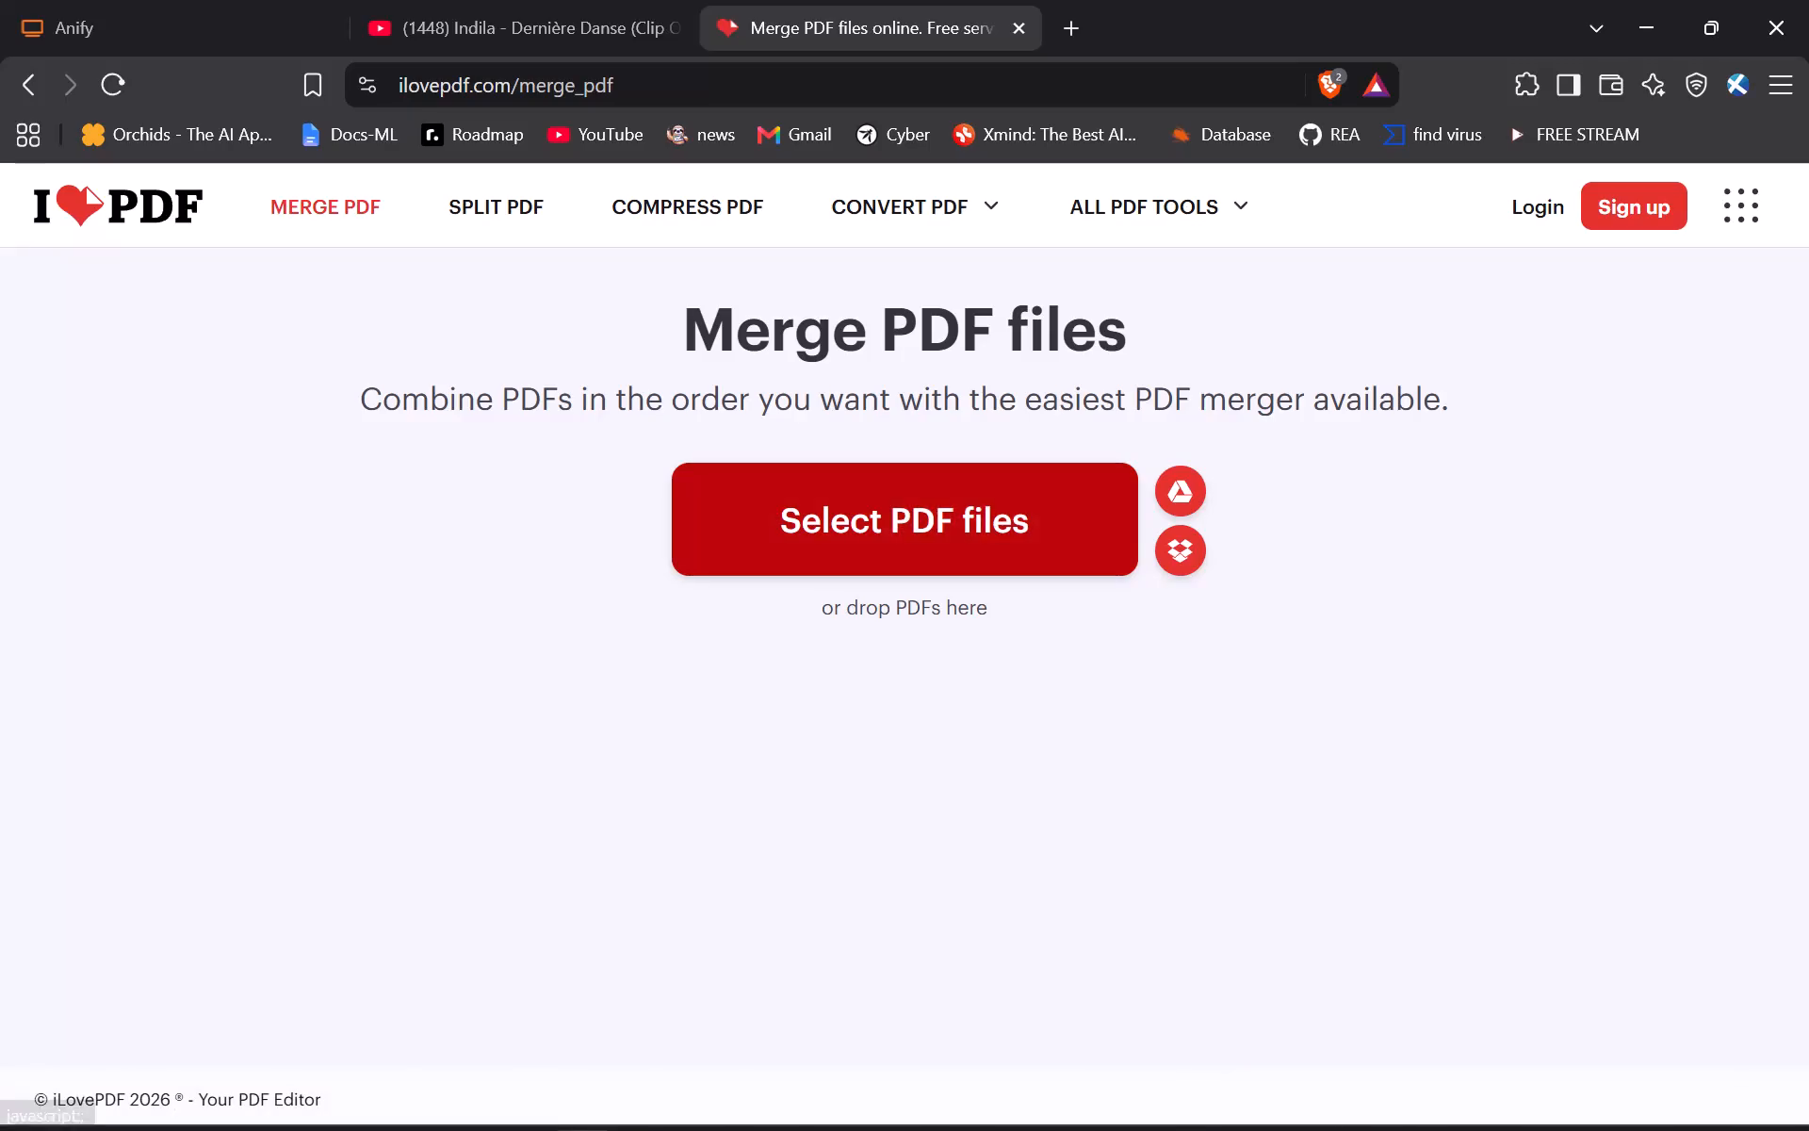
# Add the Combined Circuit-B_Cu PDF from the temp folder as the first file to merge in iLovePDF.
pyautogui.click(905, 523)
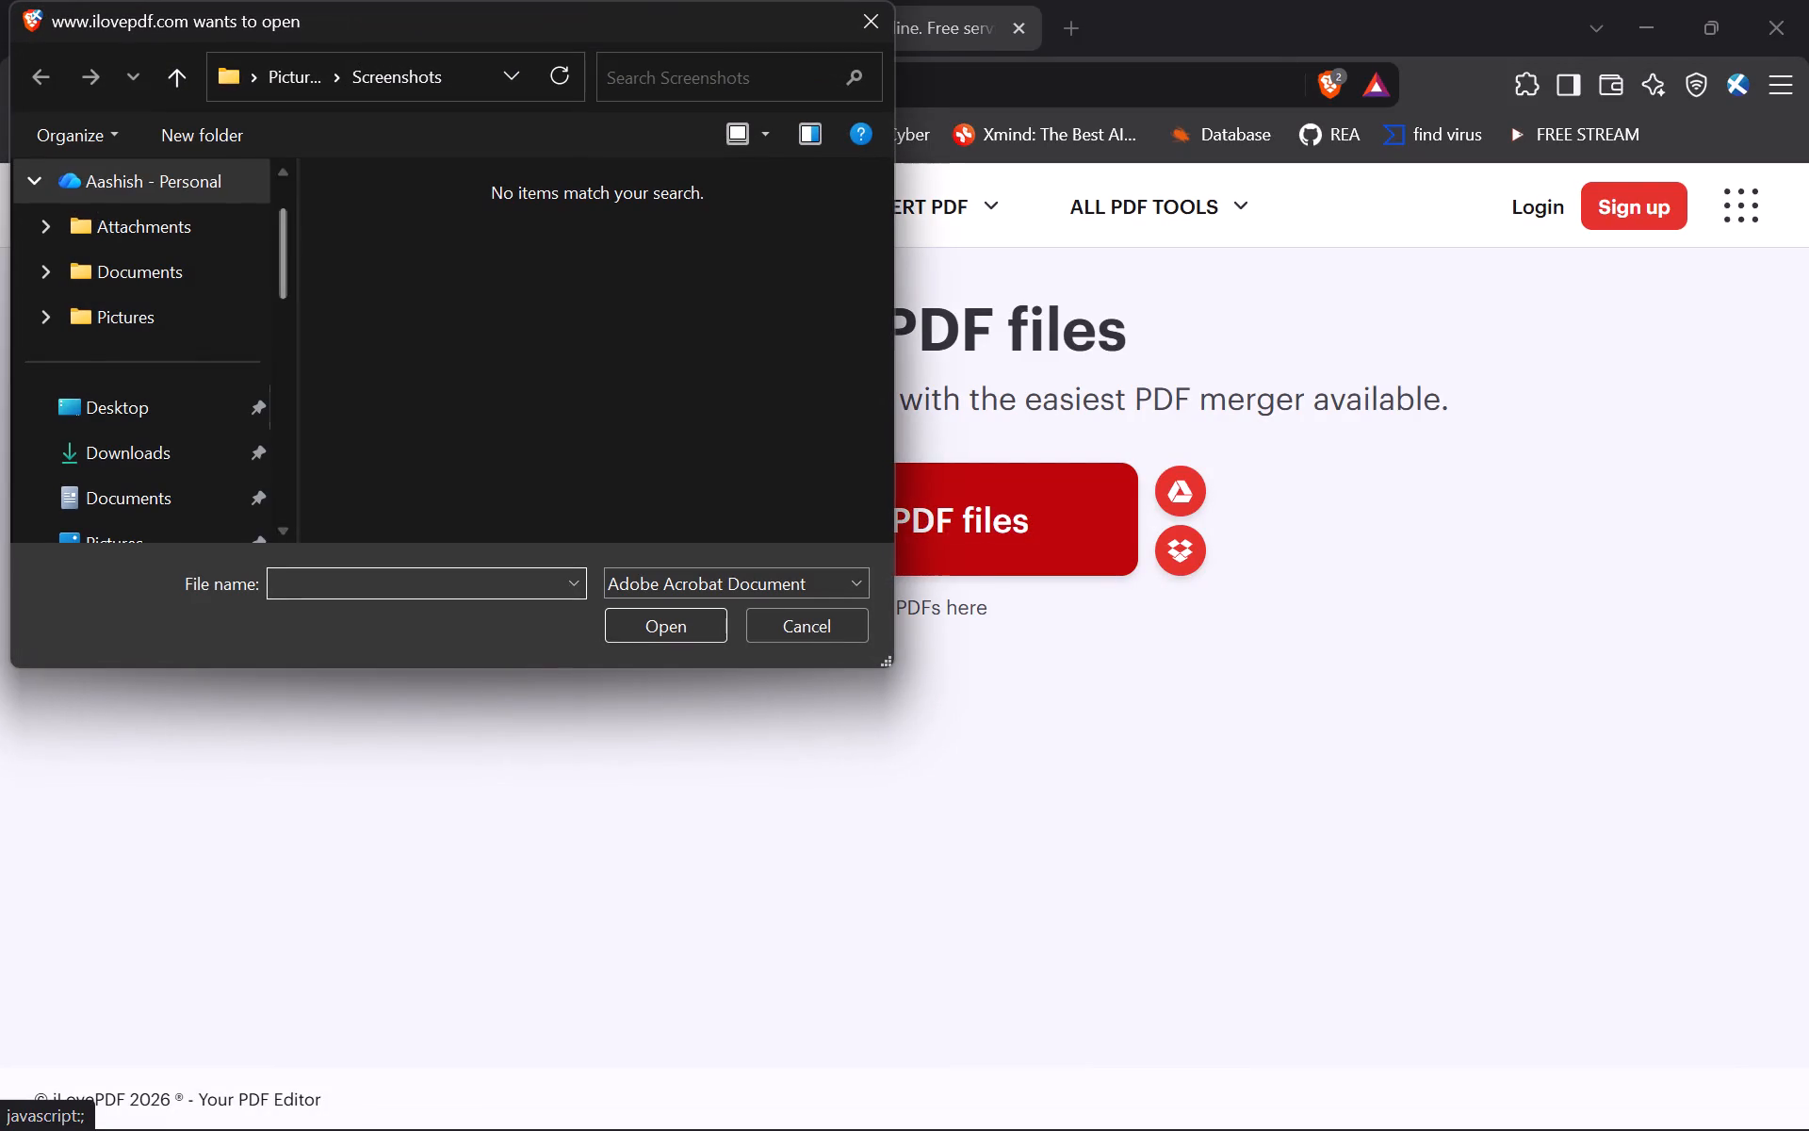
pyautogui.scroll(-2, 165, 447)
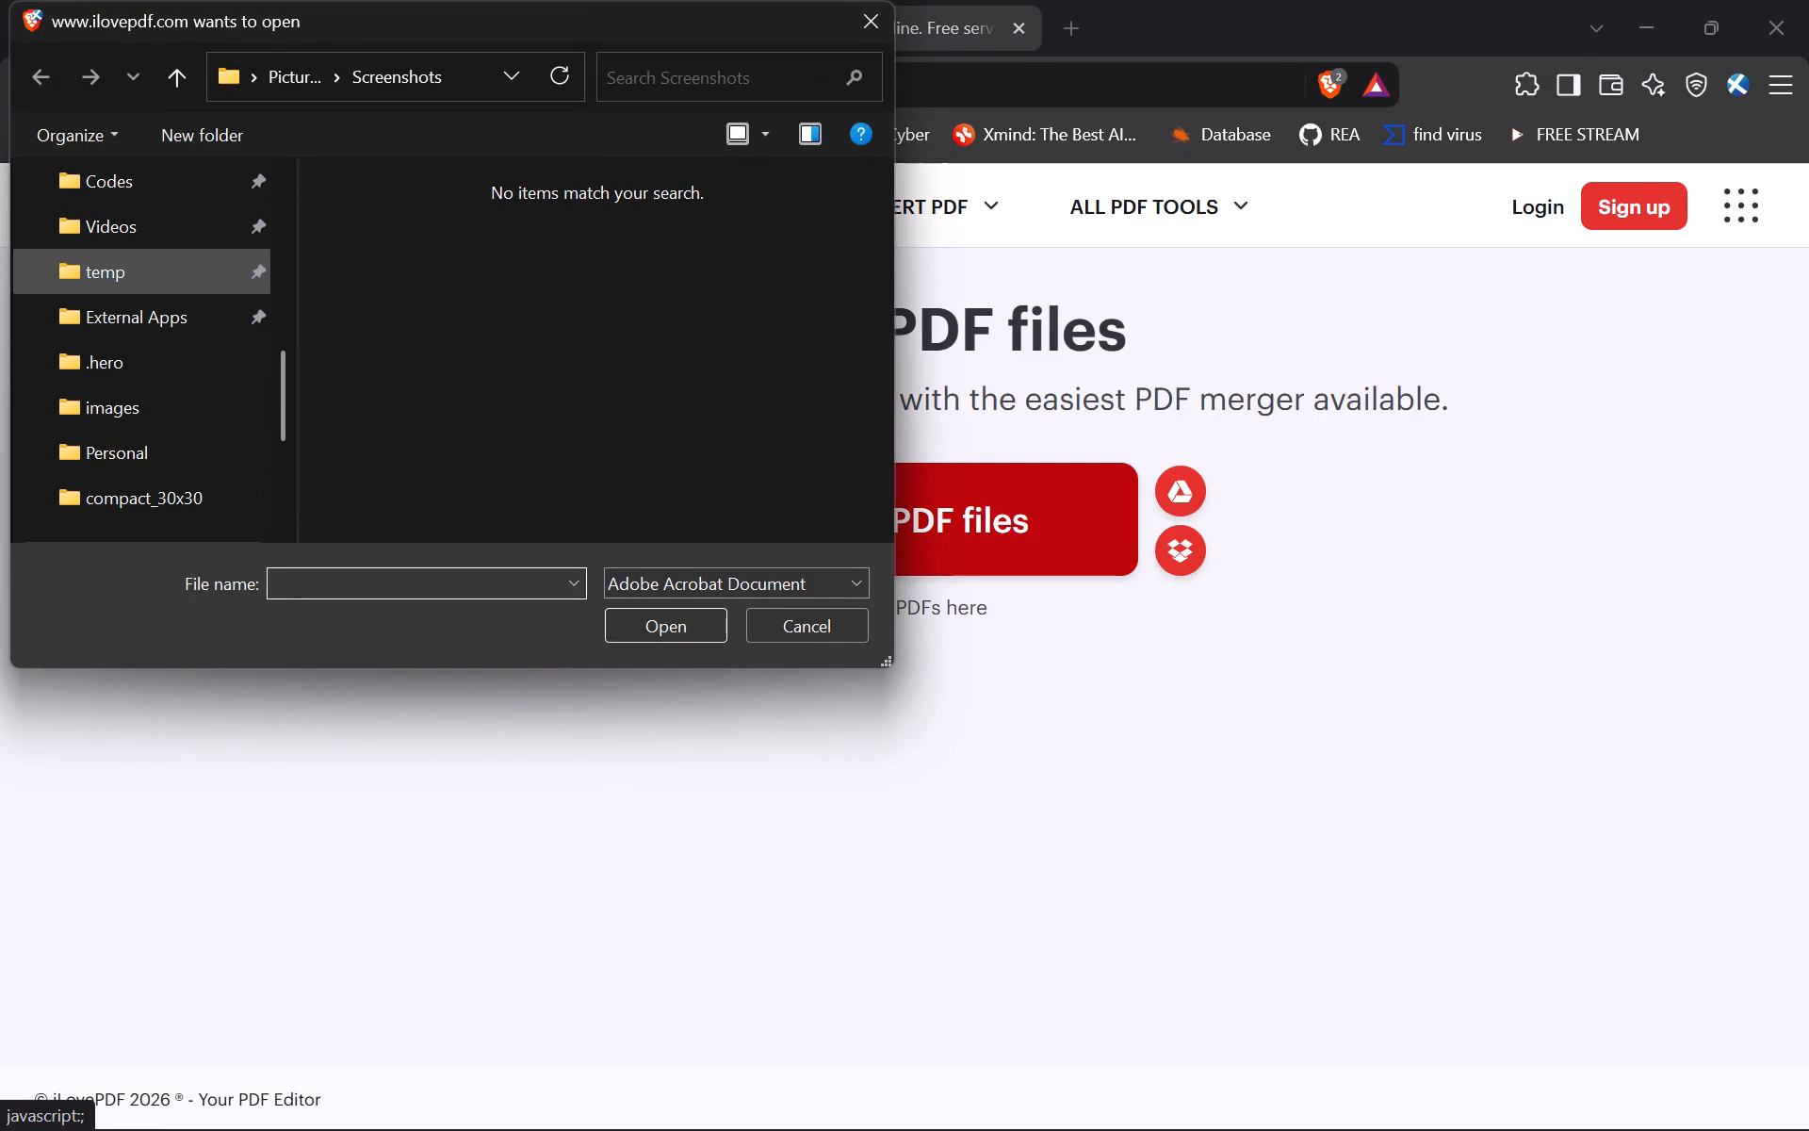
pyautogui.doubleClick(107, 257)
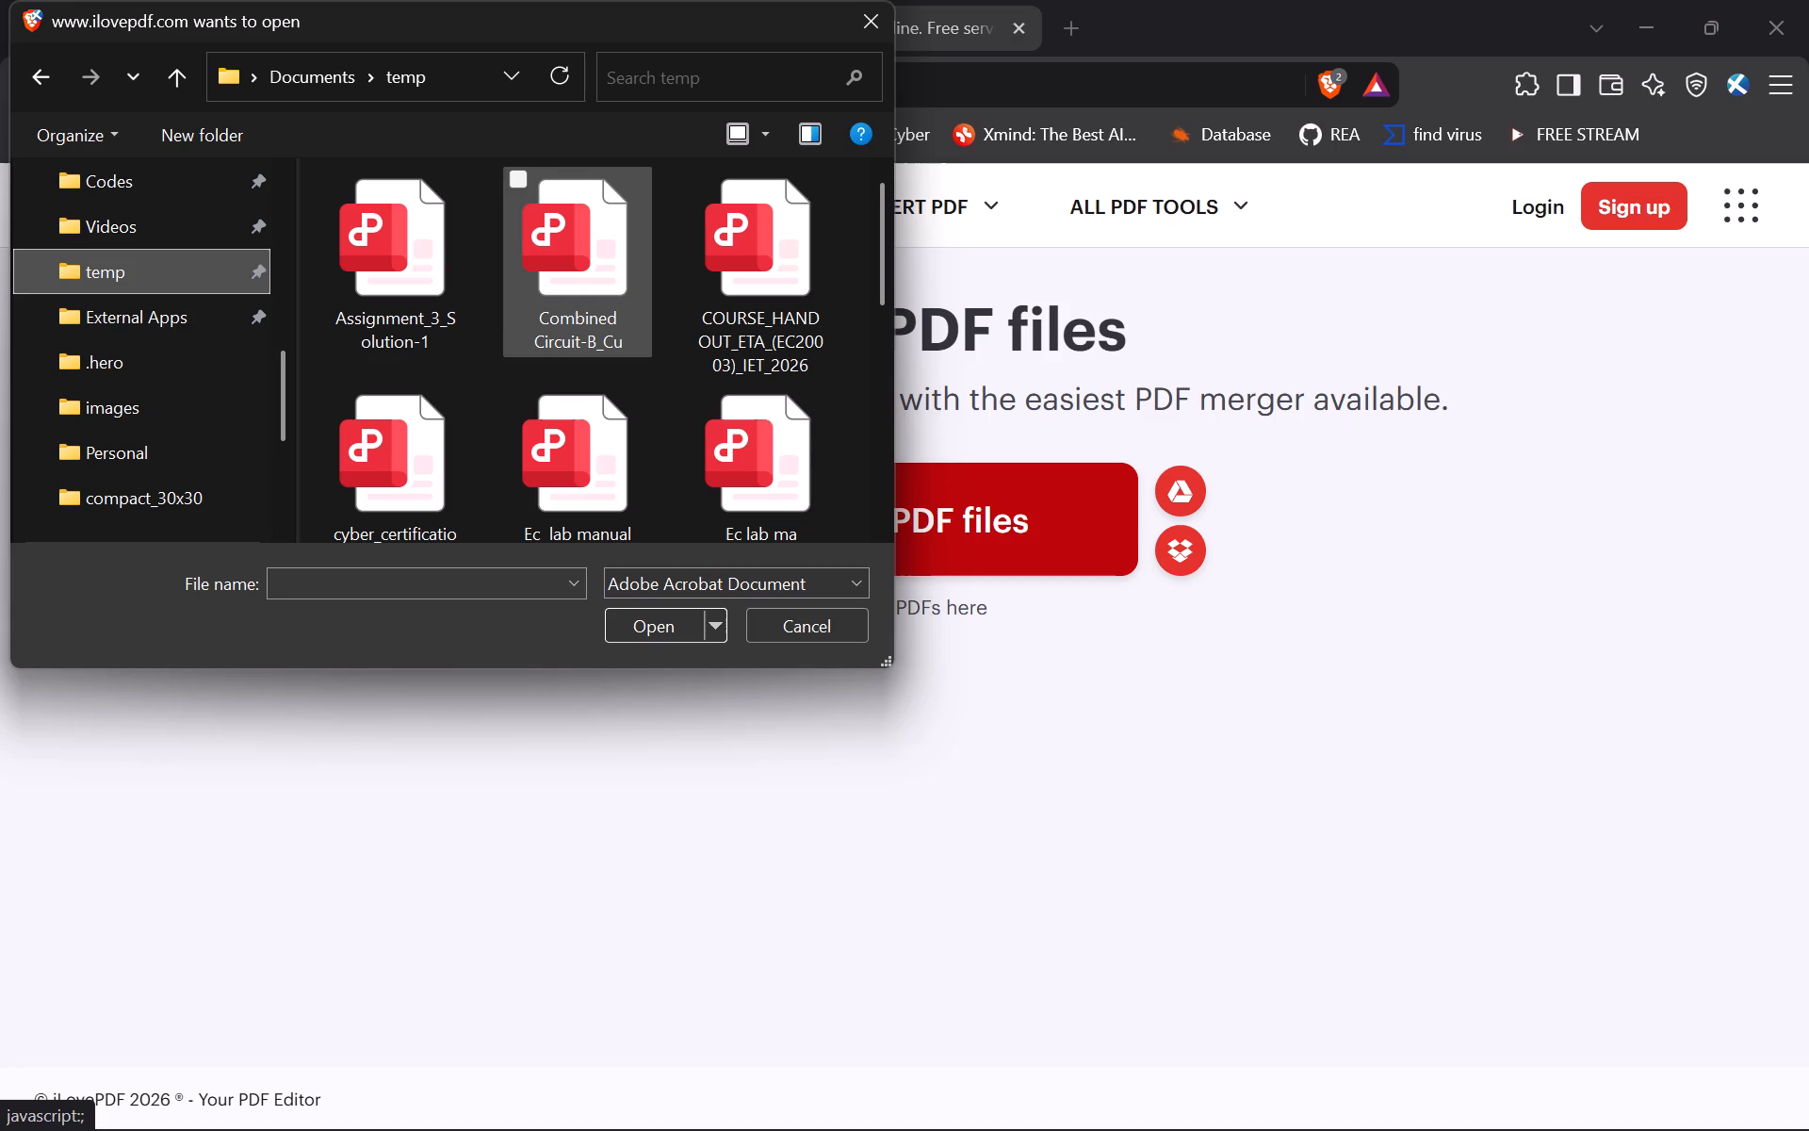
pyautogui.click(512, 235)
pyautogui.click(661, 614)
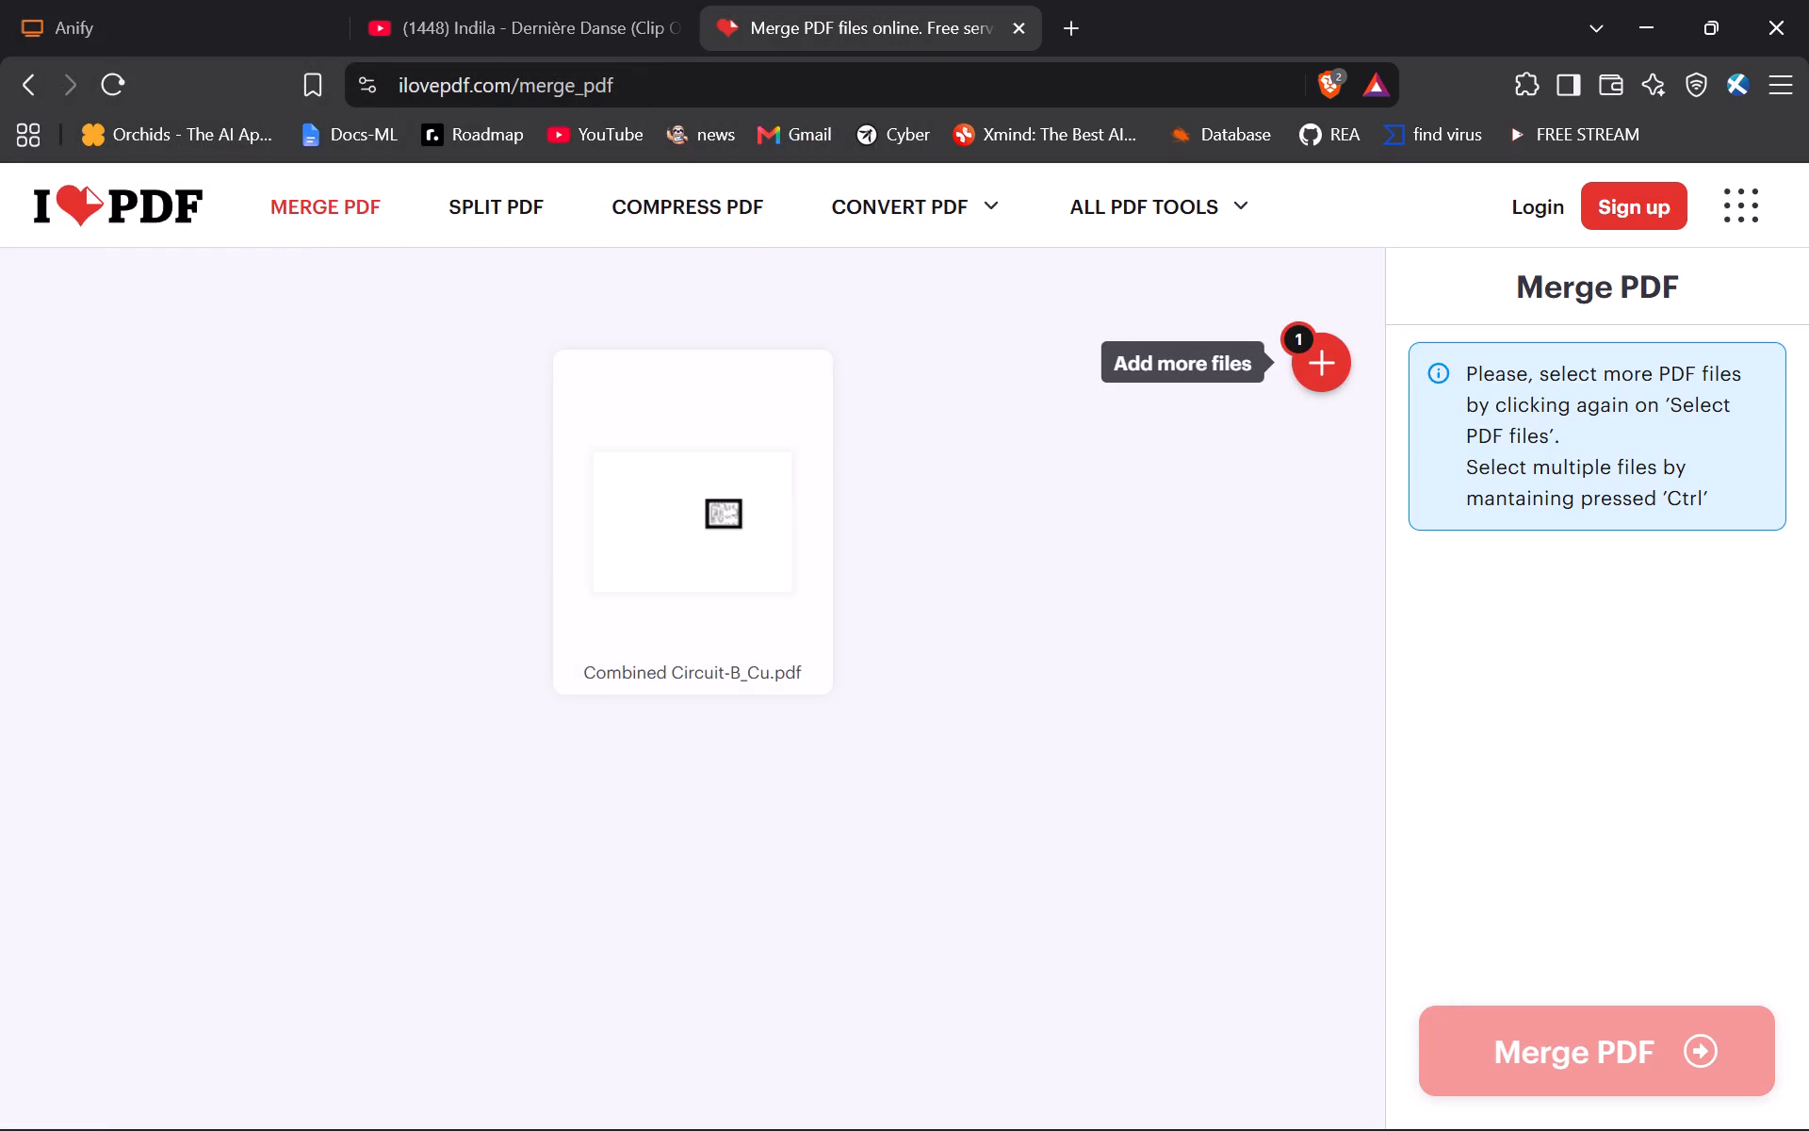
# Add the existing ilovepdf_merged PDF from the temp folder to the files being merged.
pyautogui.click(1334, 369)
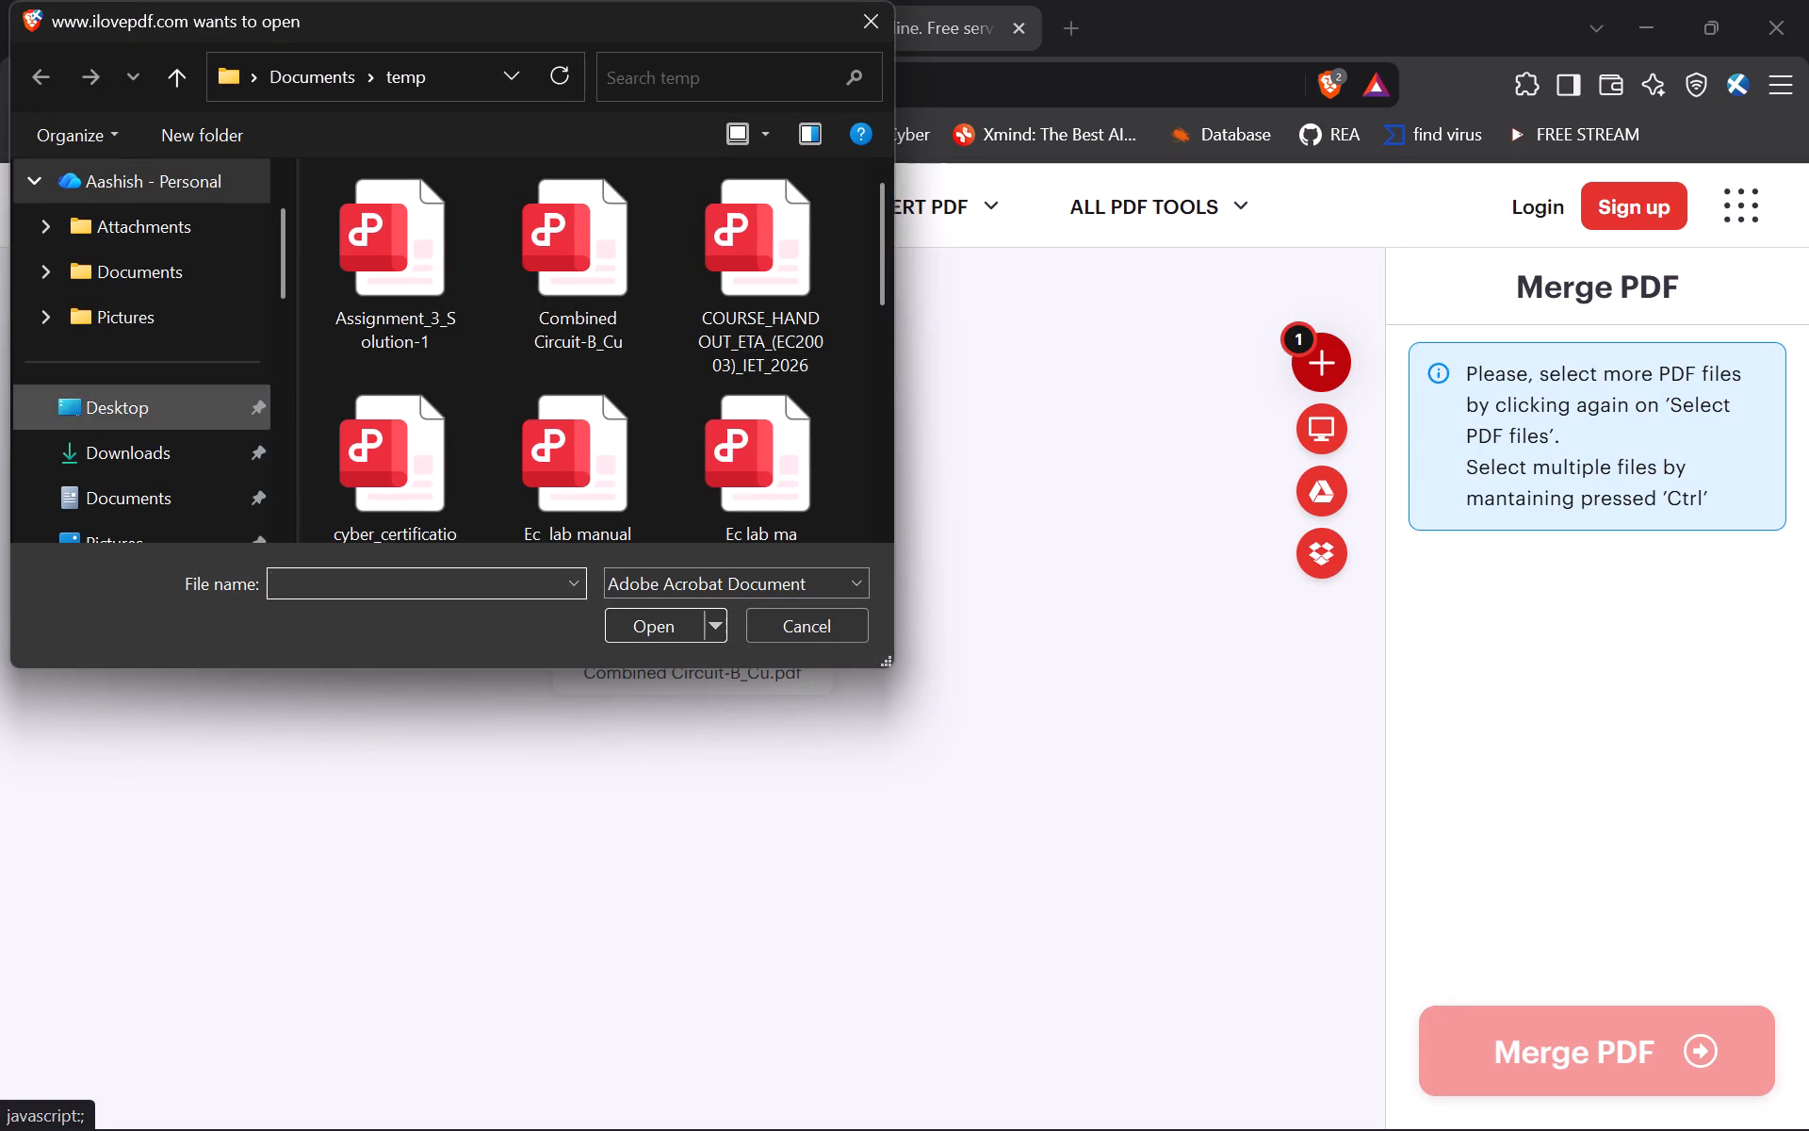
pyautogui.scroll(-4, 302, 365)
pyautogui.scroll(-4, 381, 385)
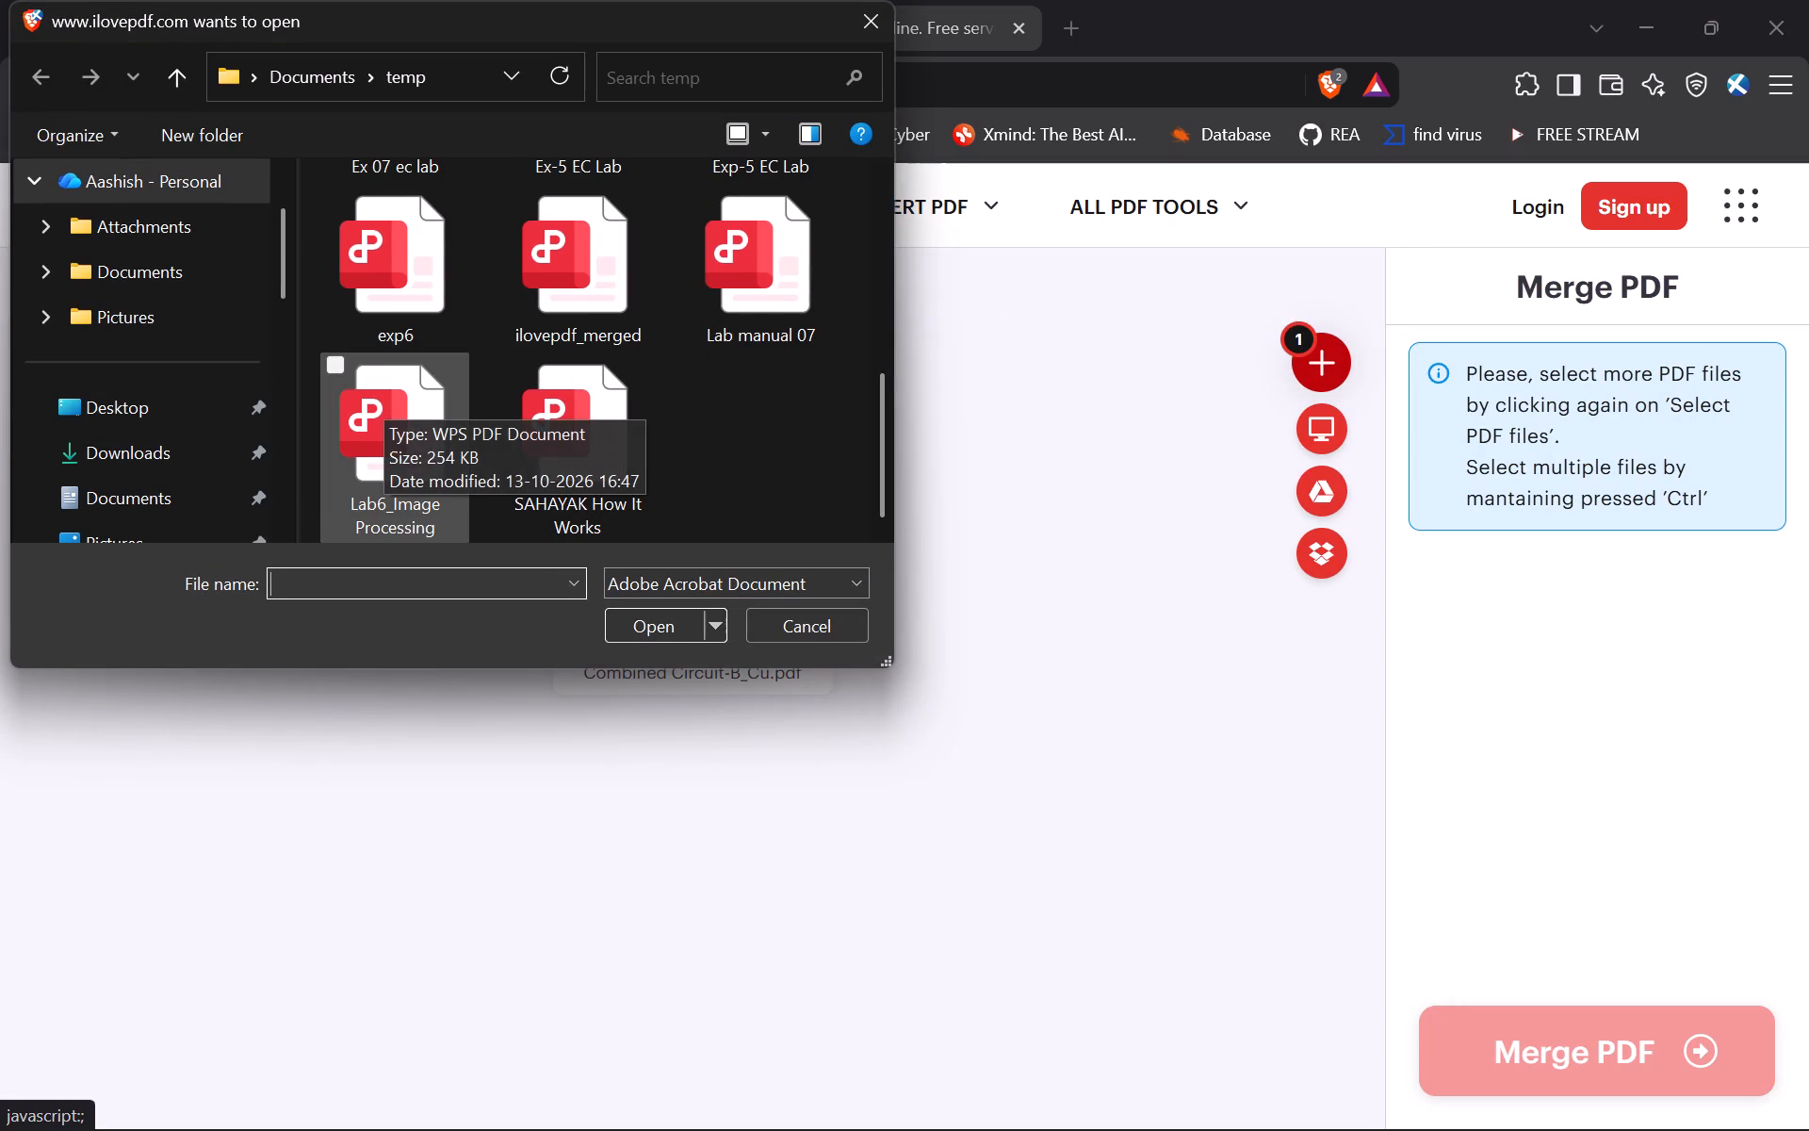
pyautogui.click(565, 320)
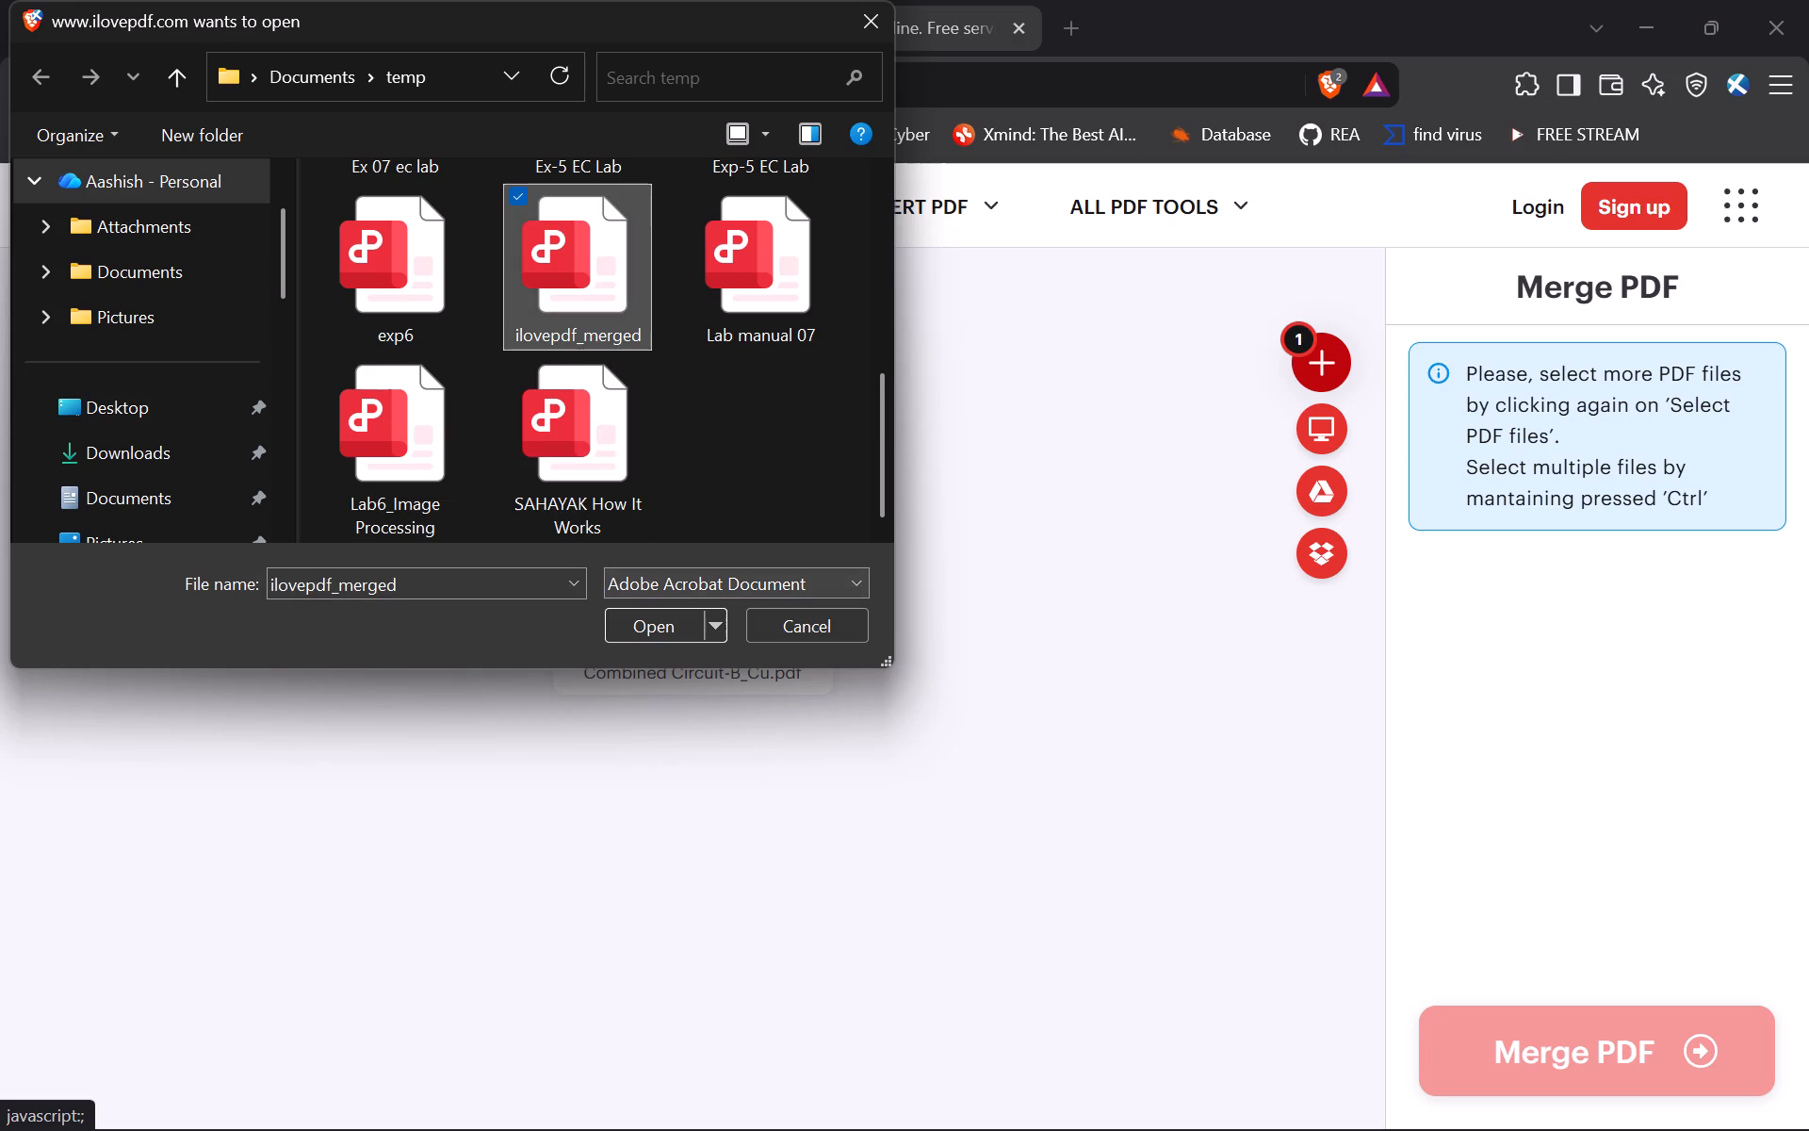
pyautogui.click(671, 616)
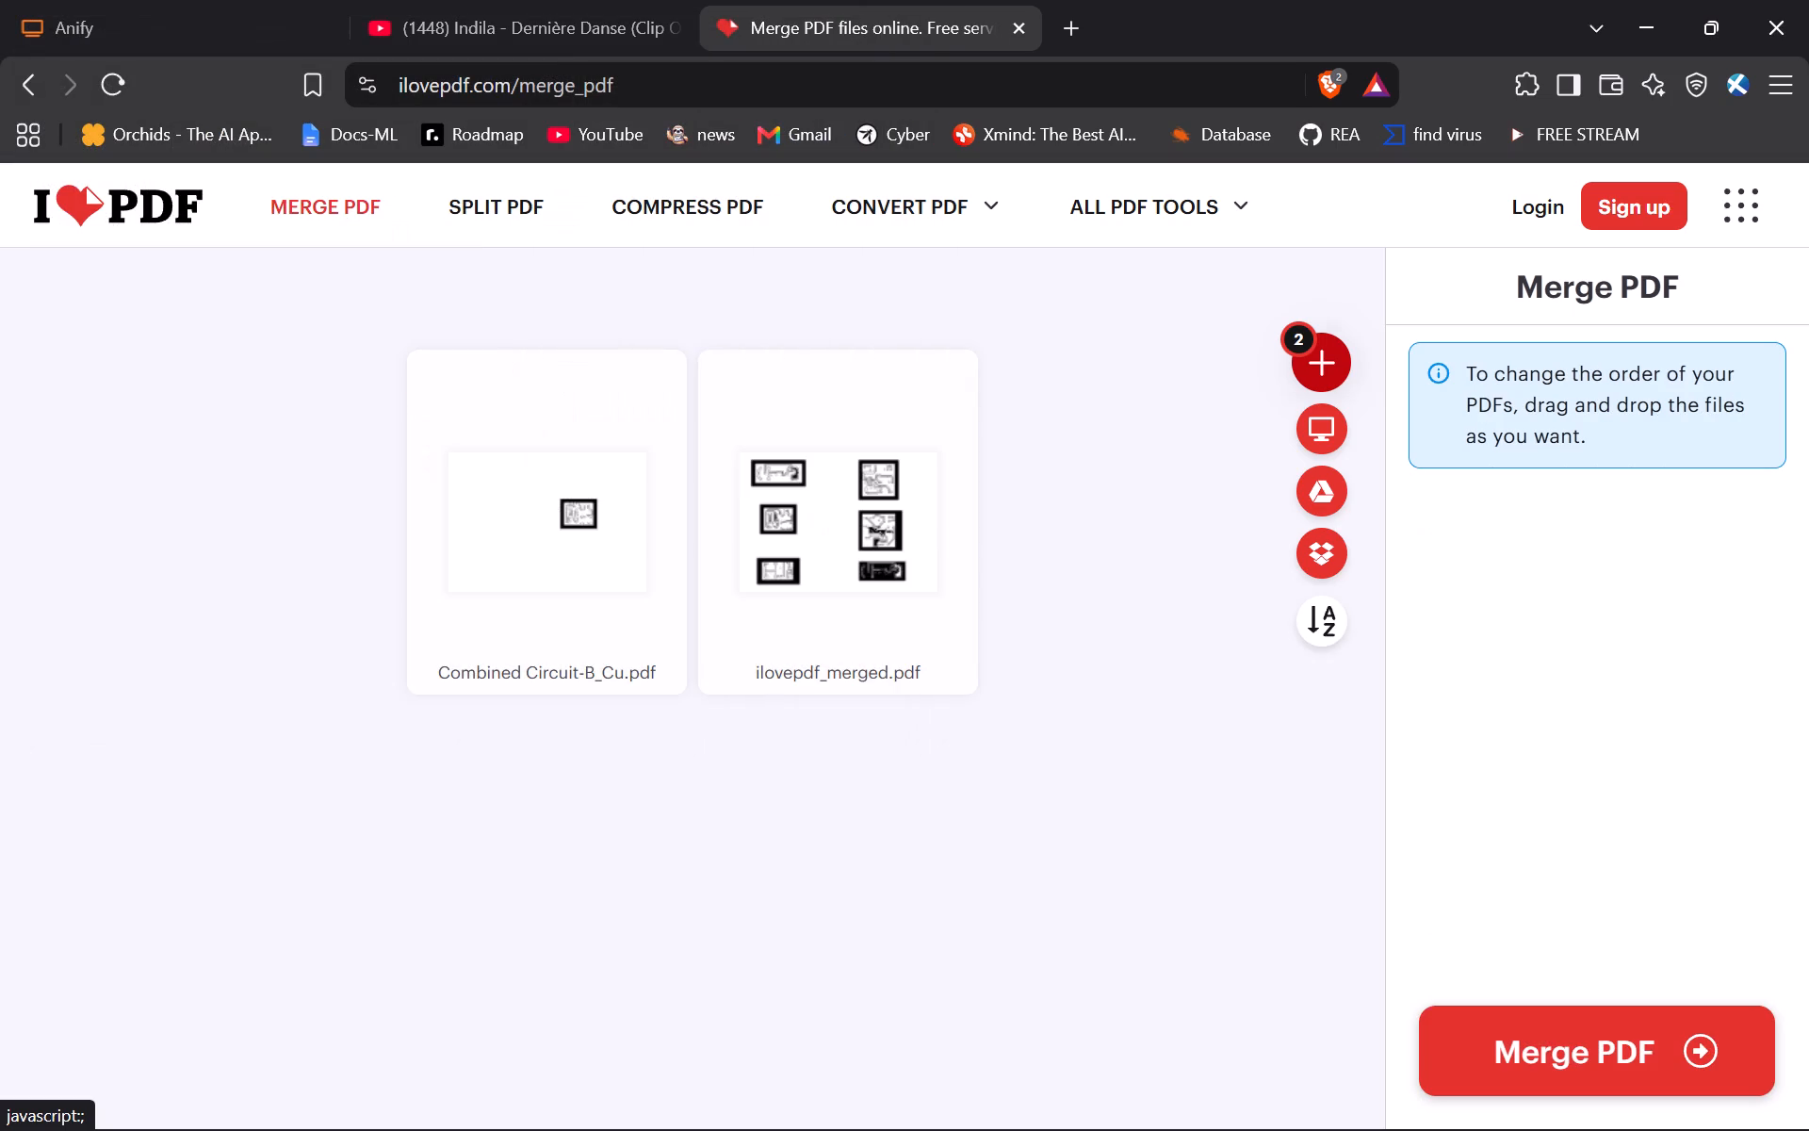
# Add the compact_30x30 PDF from the recent files in Home as the third file to merge.
pyautogui.click(1321, 376)
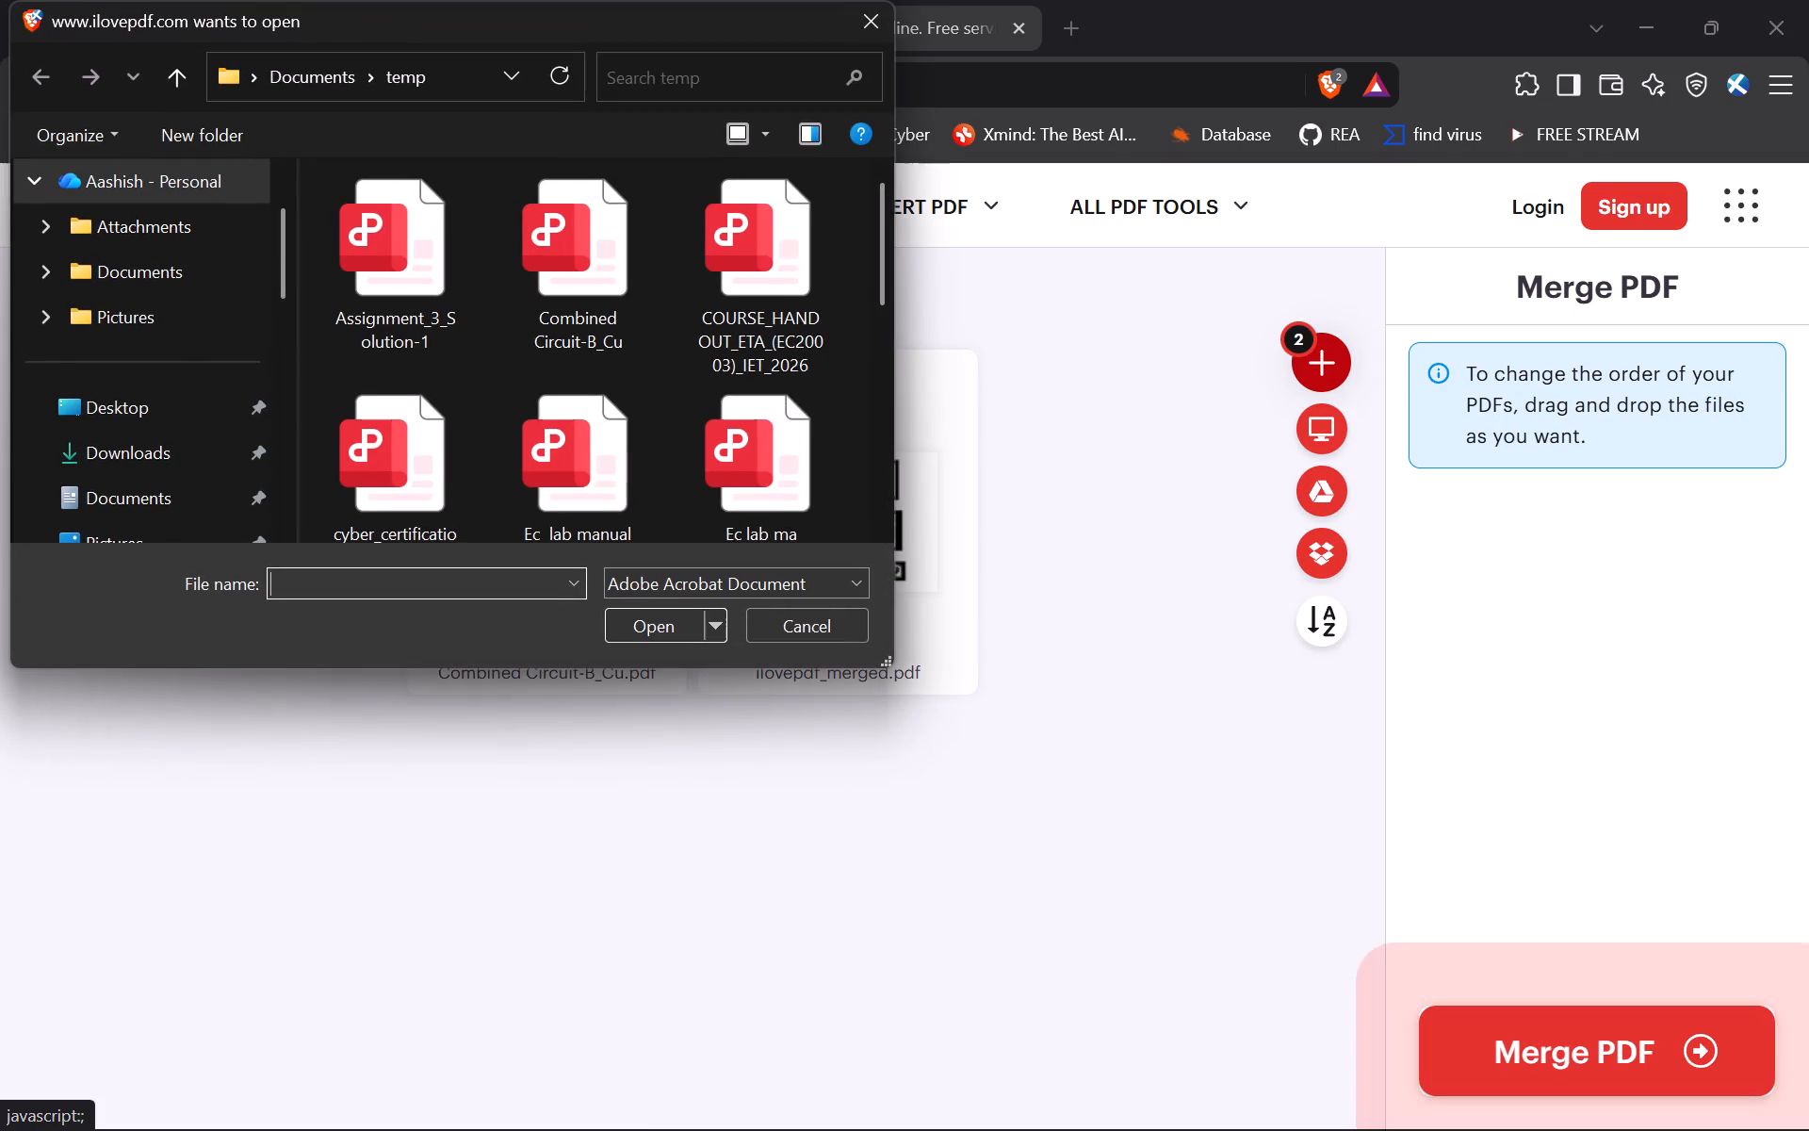
pyautogui.scroll(-1, 190, 392)
pyautogui.scroll(2, 190, 392)
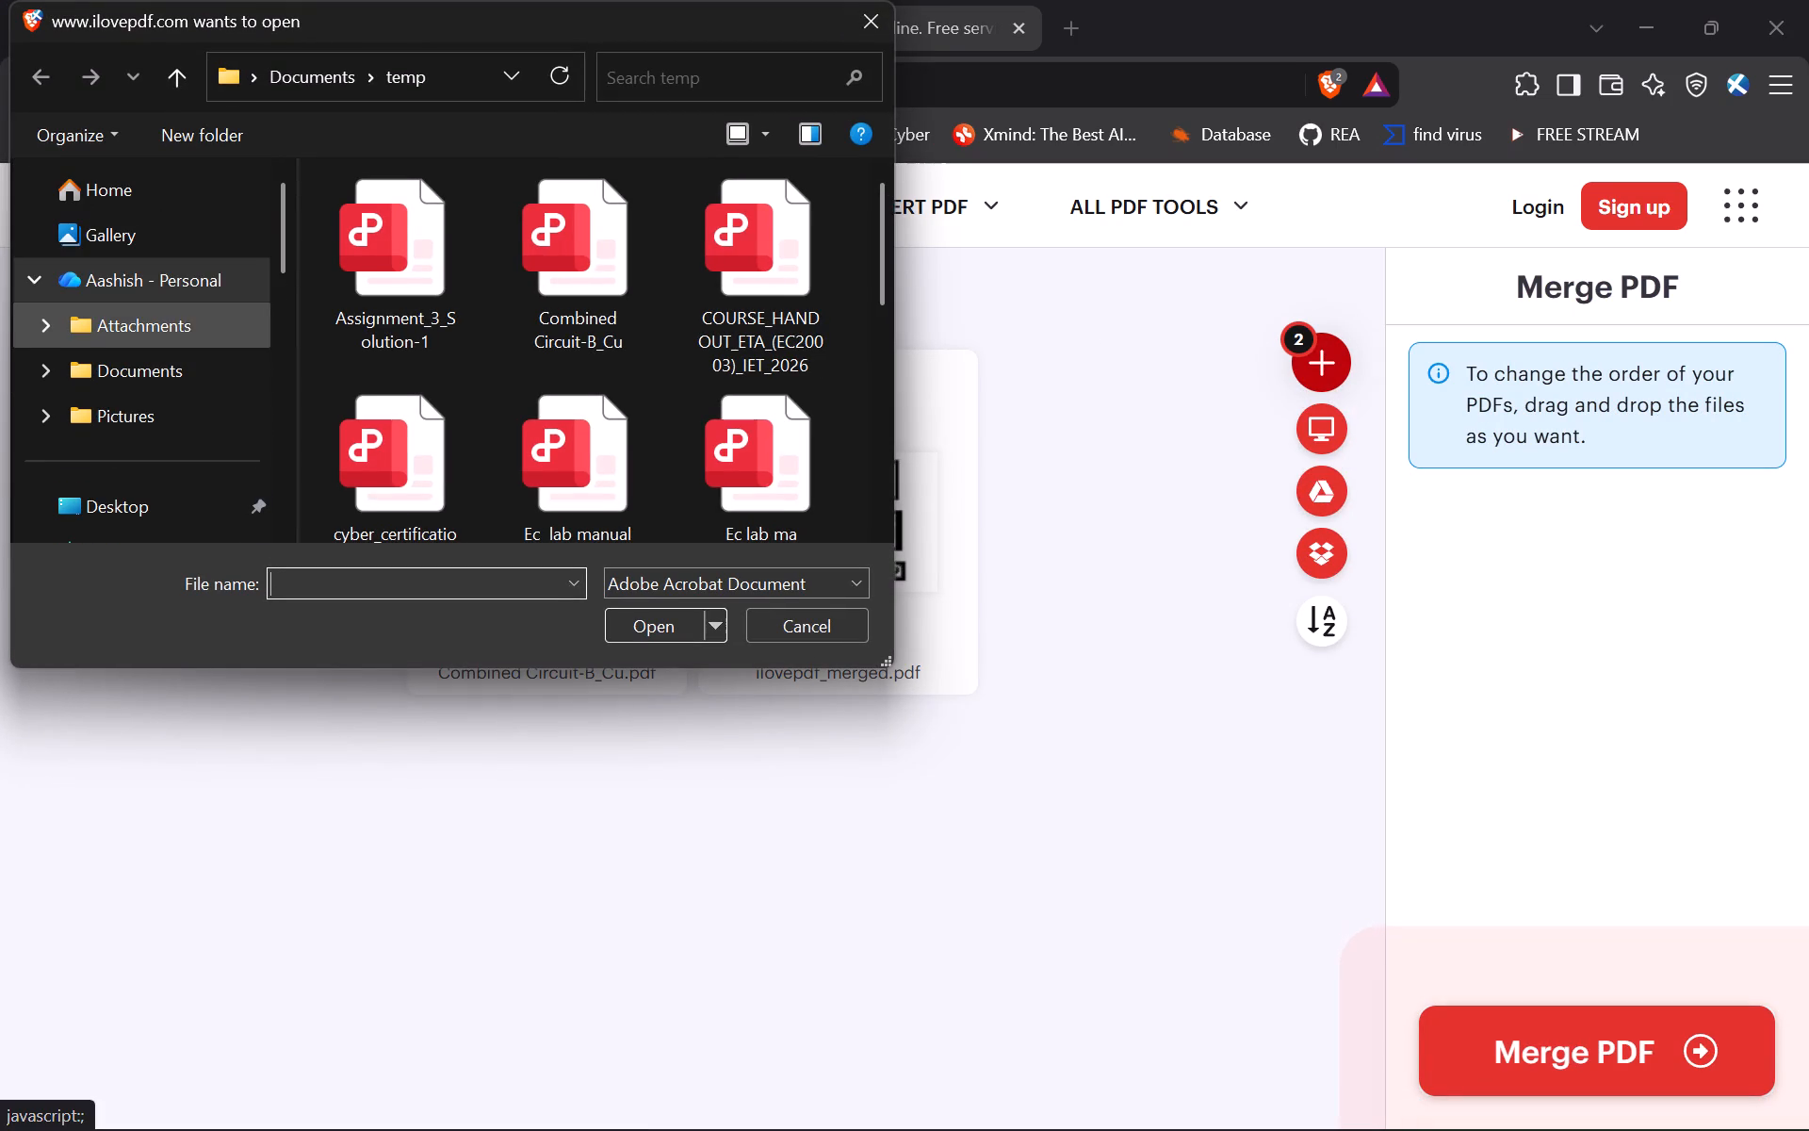
pyautogui.click(82, 188)
pyautogui.scroll(-3, 399, 322)
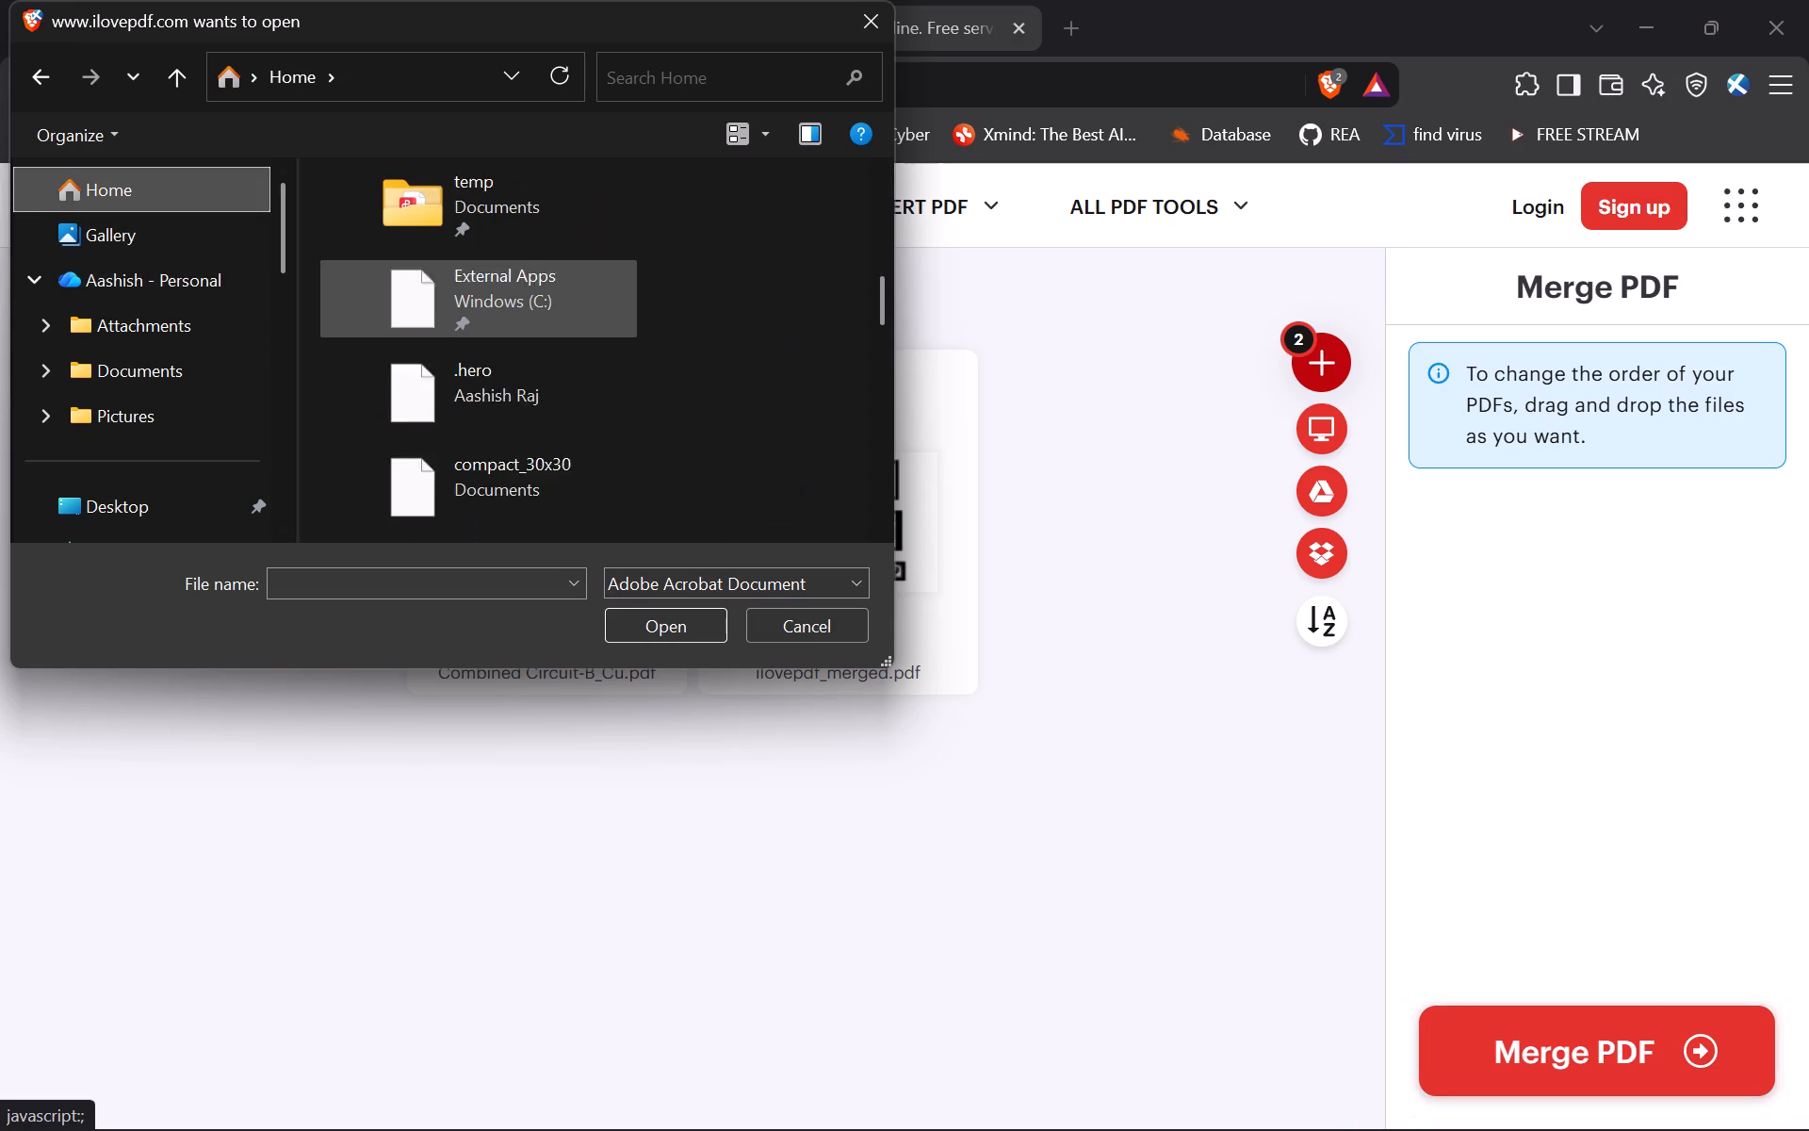
pyautogui.scroll(-5, 402, 326)
pyautogui.scroll(2, 408, 332)
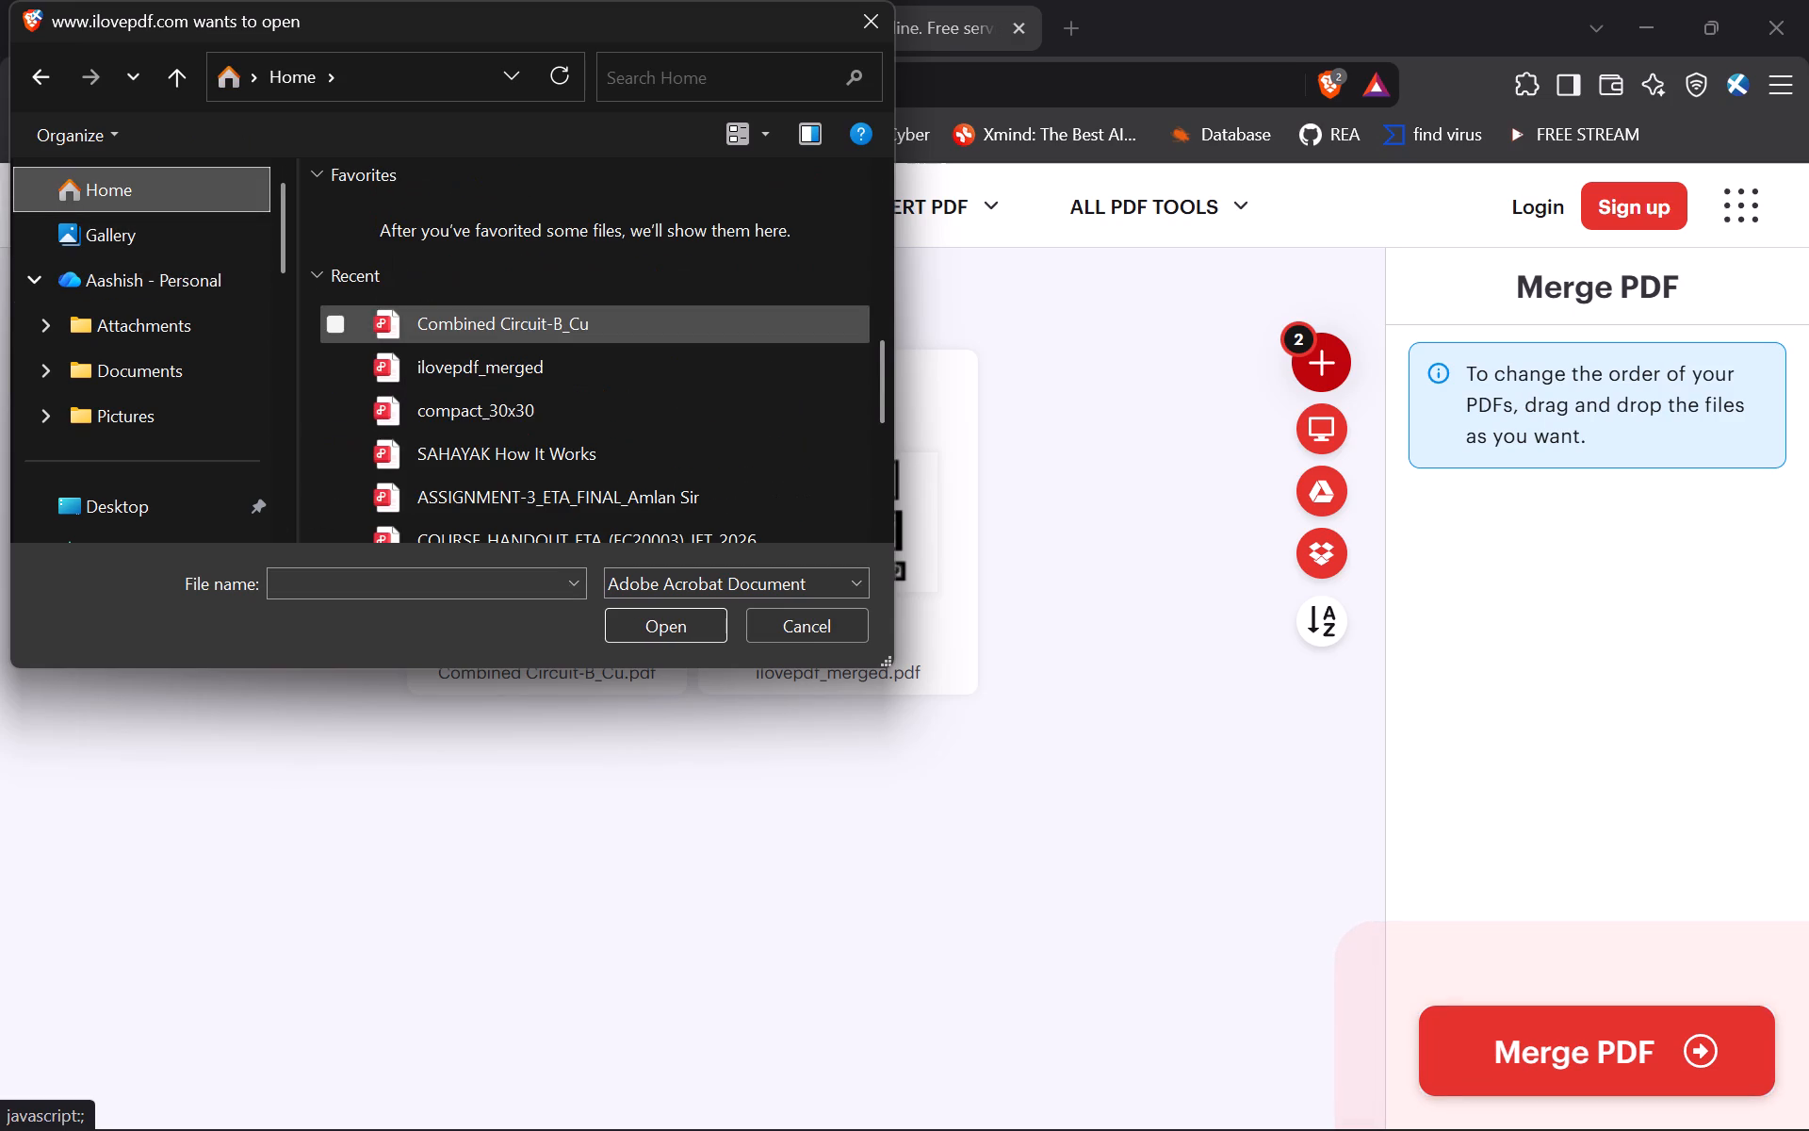
pyautogui.click(516, 414)
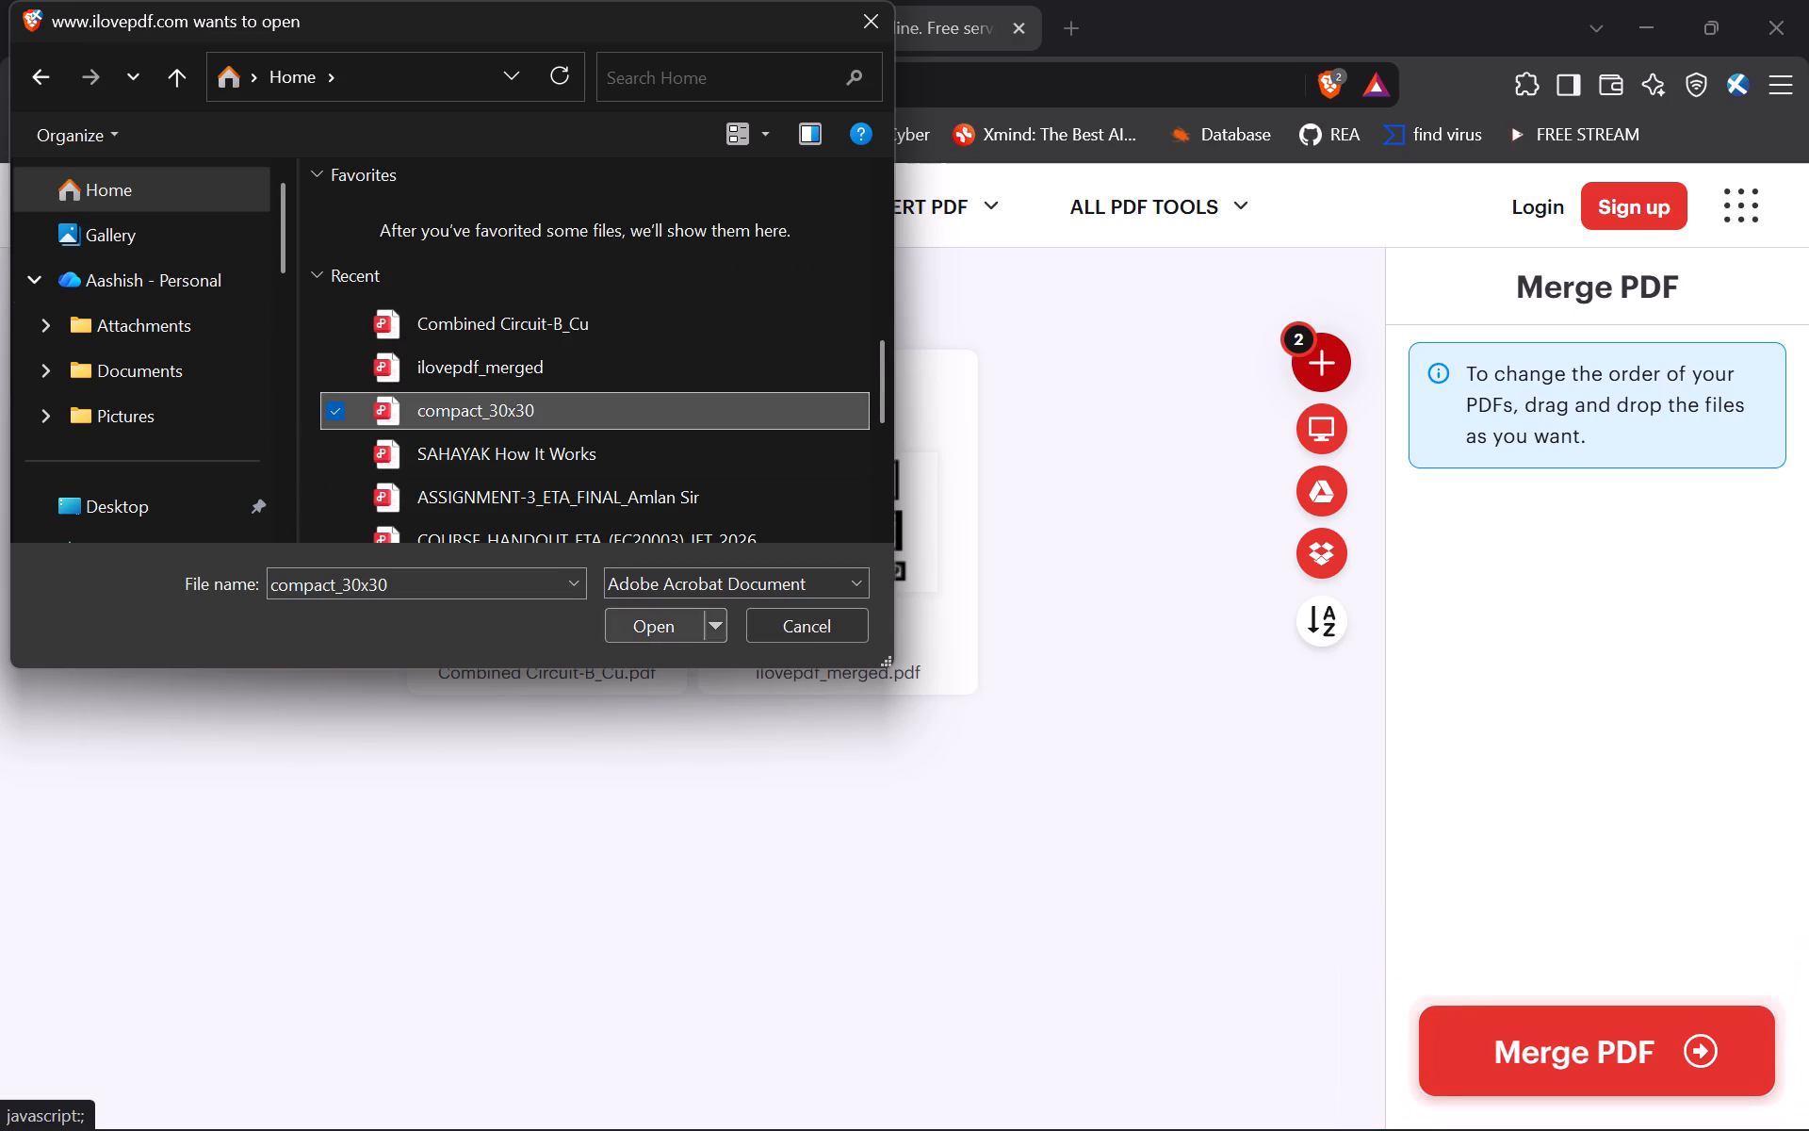
pyautogui.click(621, 623)
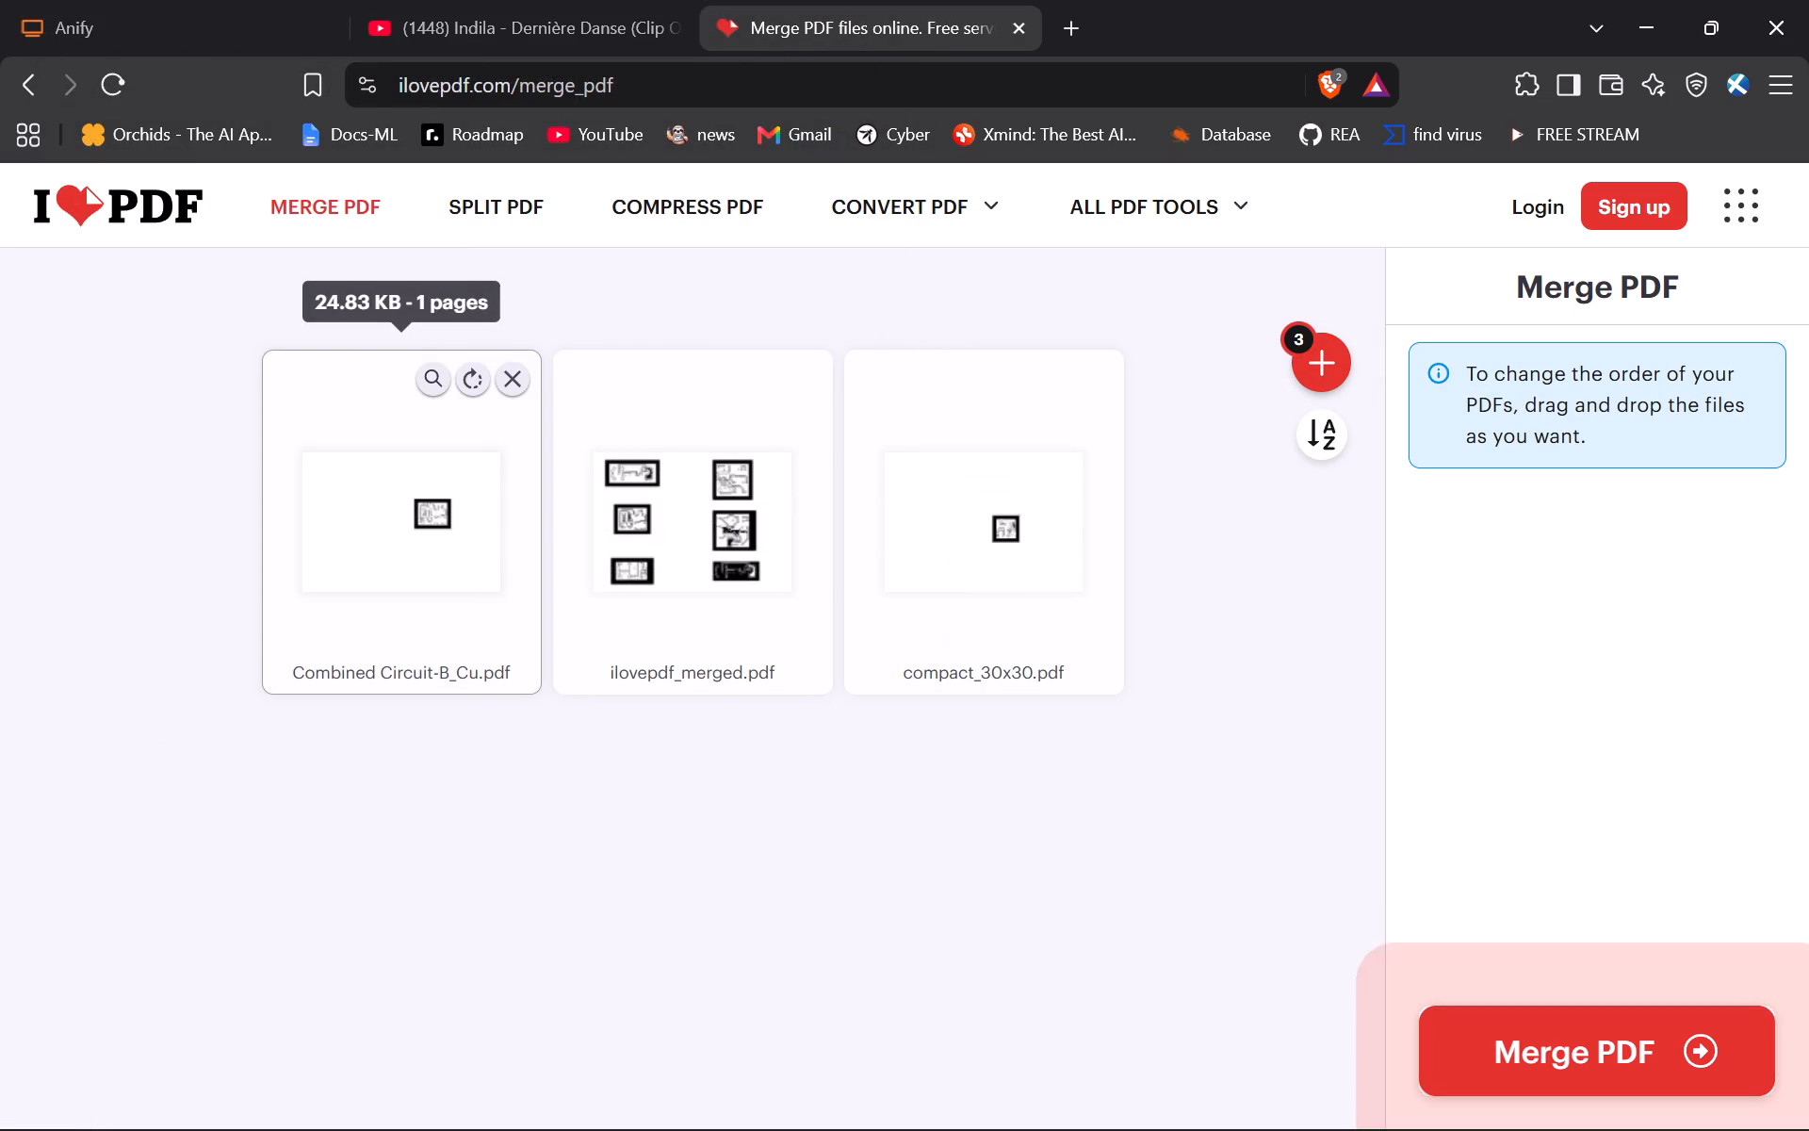
pyautogui.scroll(5, 405, 556)
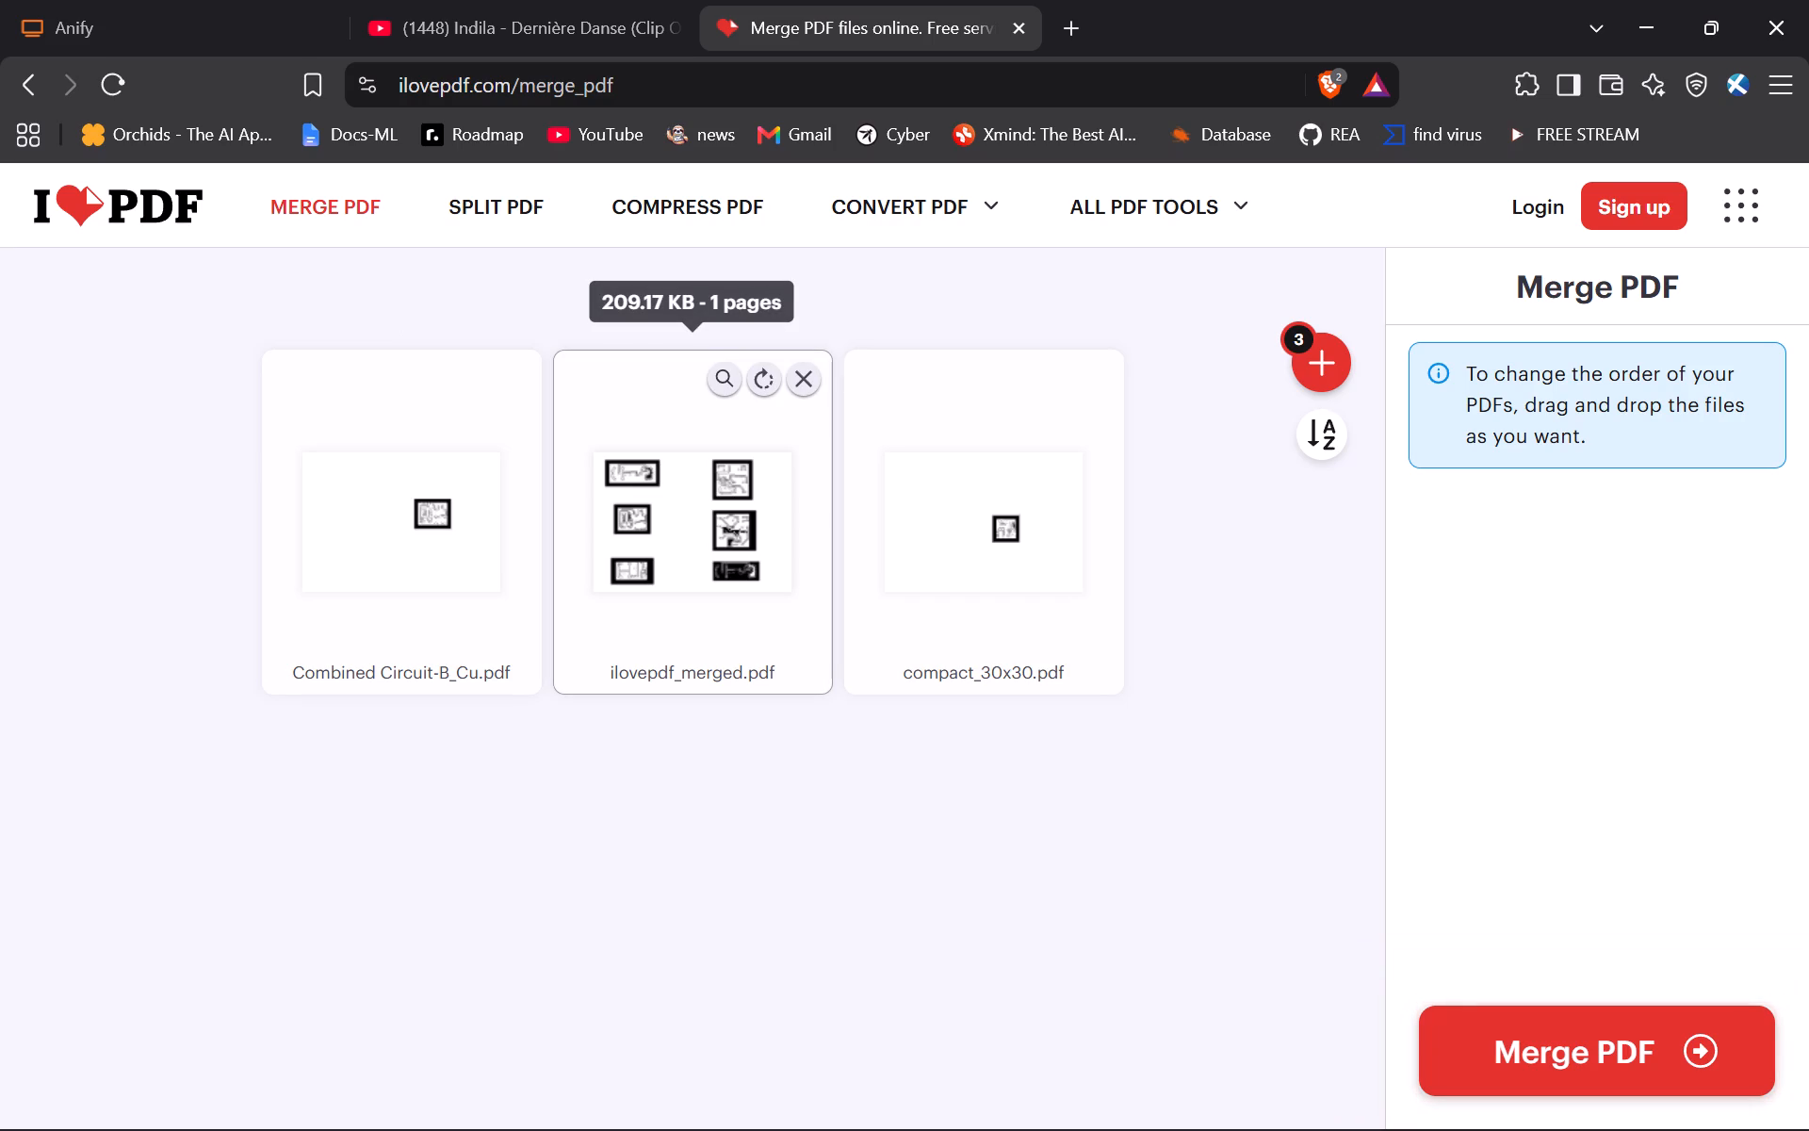
pyautogui.doubleClick(438, 622)
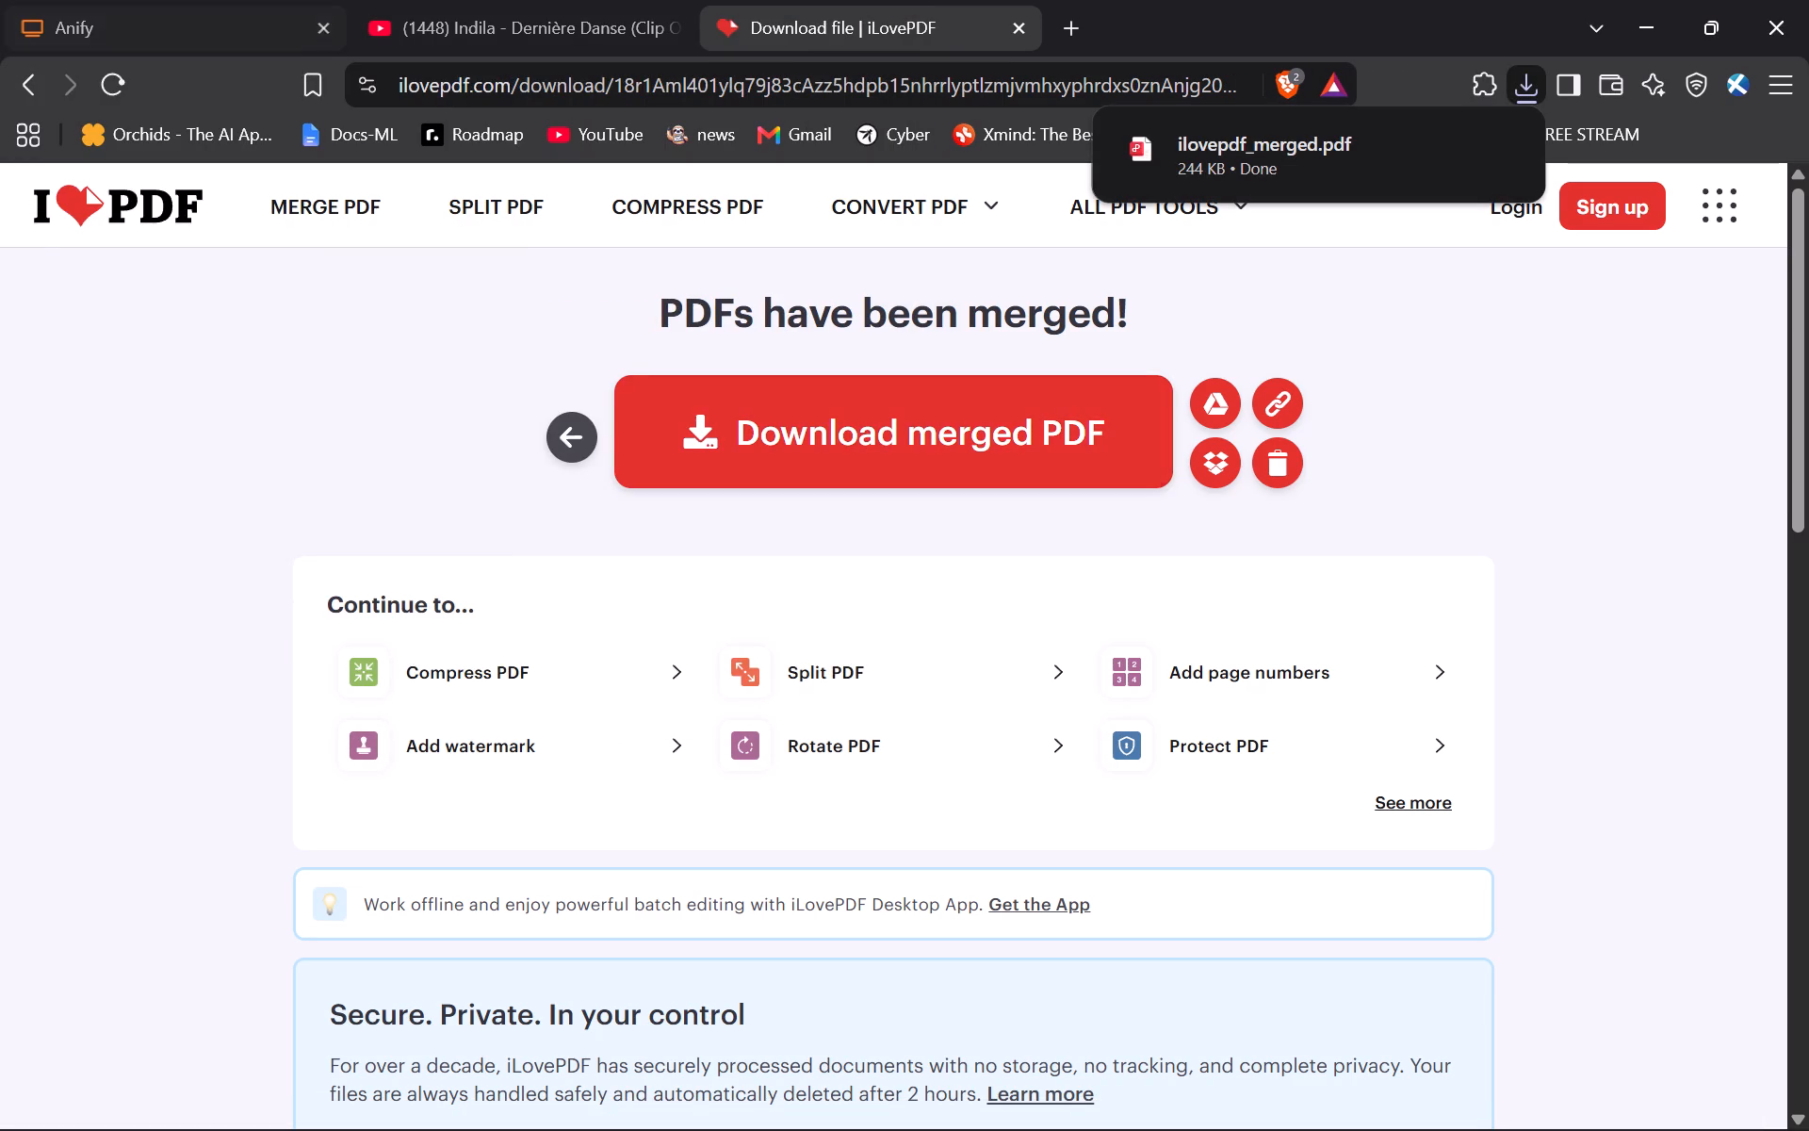
# Return to the iLovePDF home page and look through the available PDF tools.
pyautogui.click(17, 74)
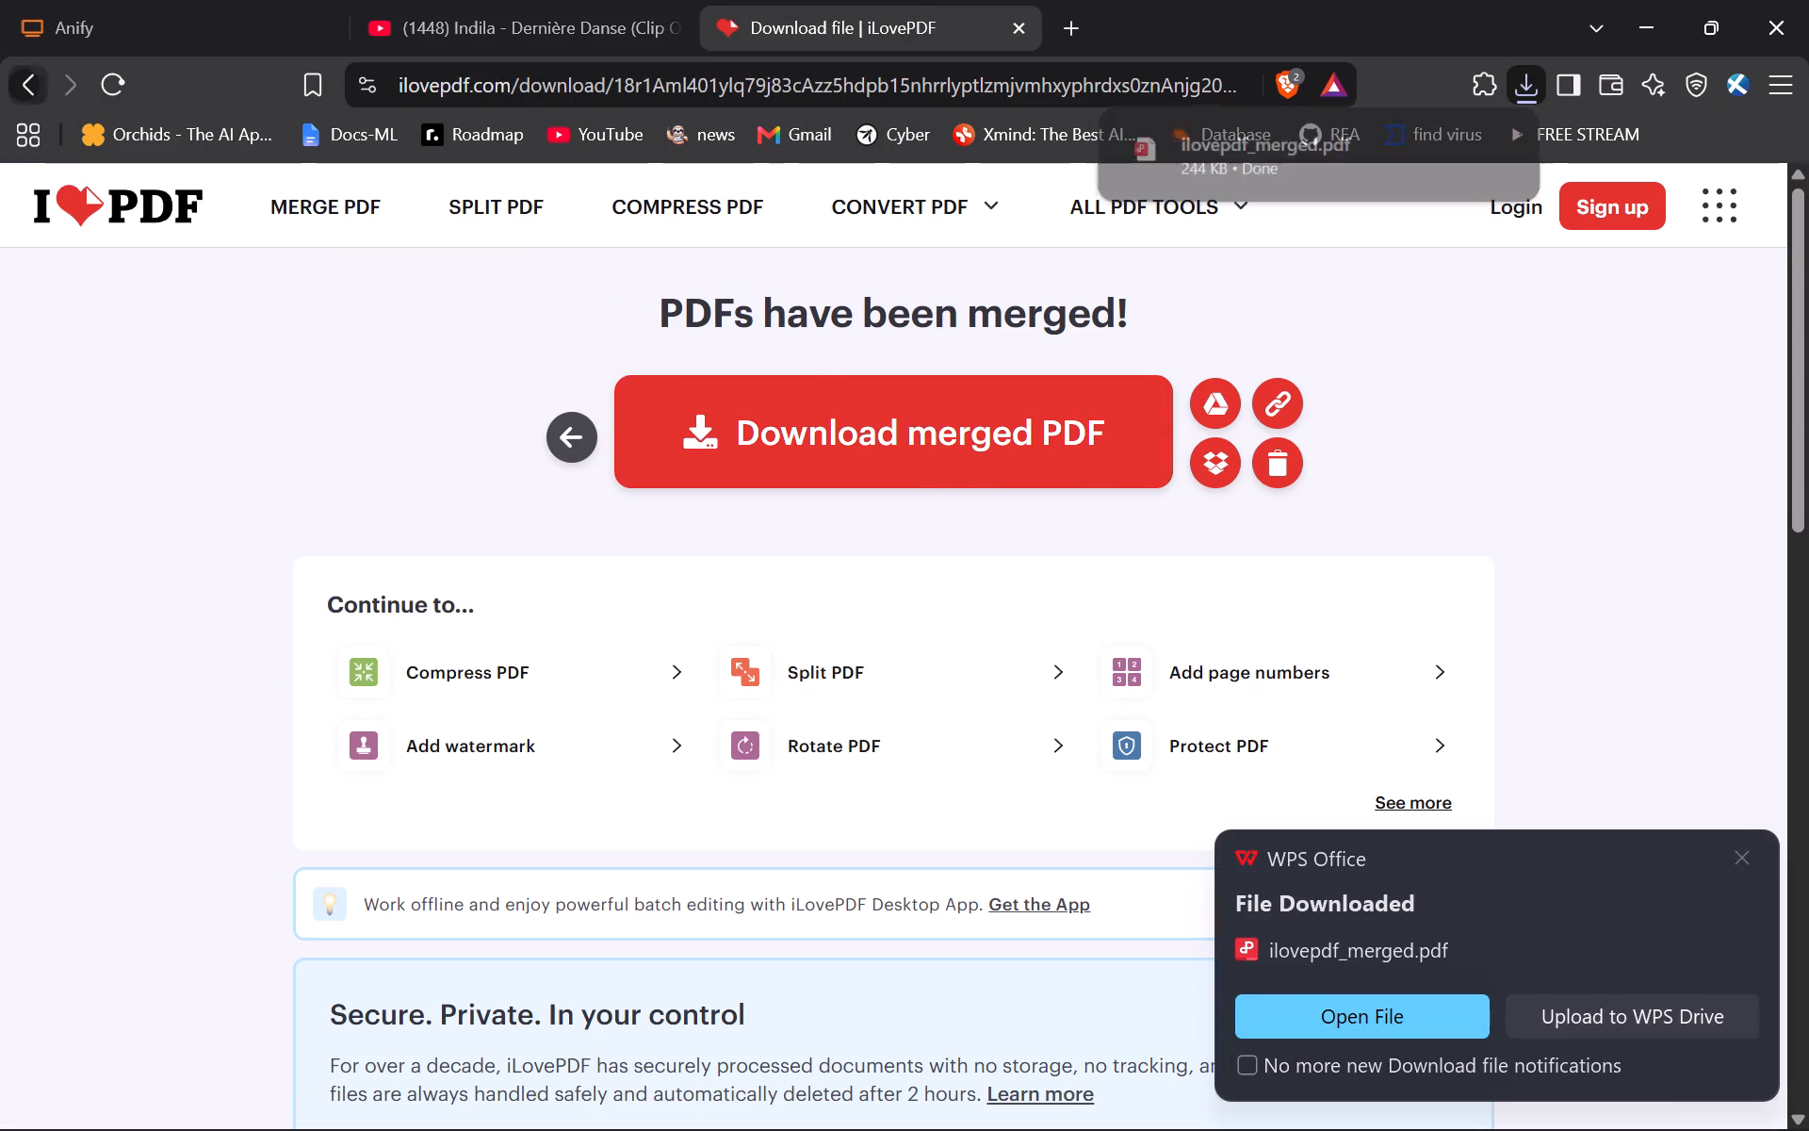
pyautogui.click(17, 74)
pyautogui.scroll(-1, 509, 750)
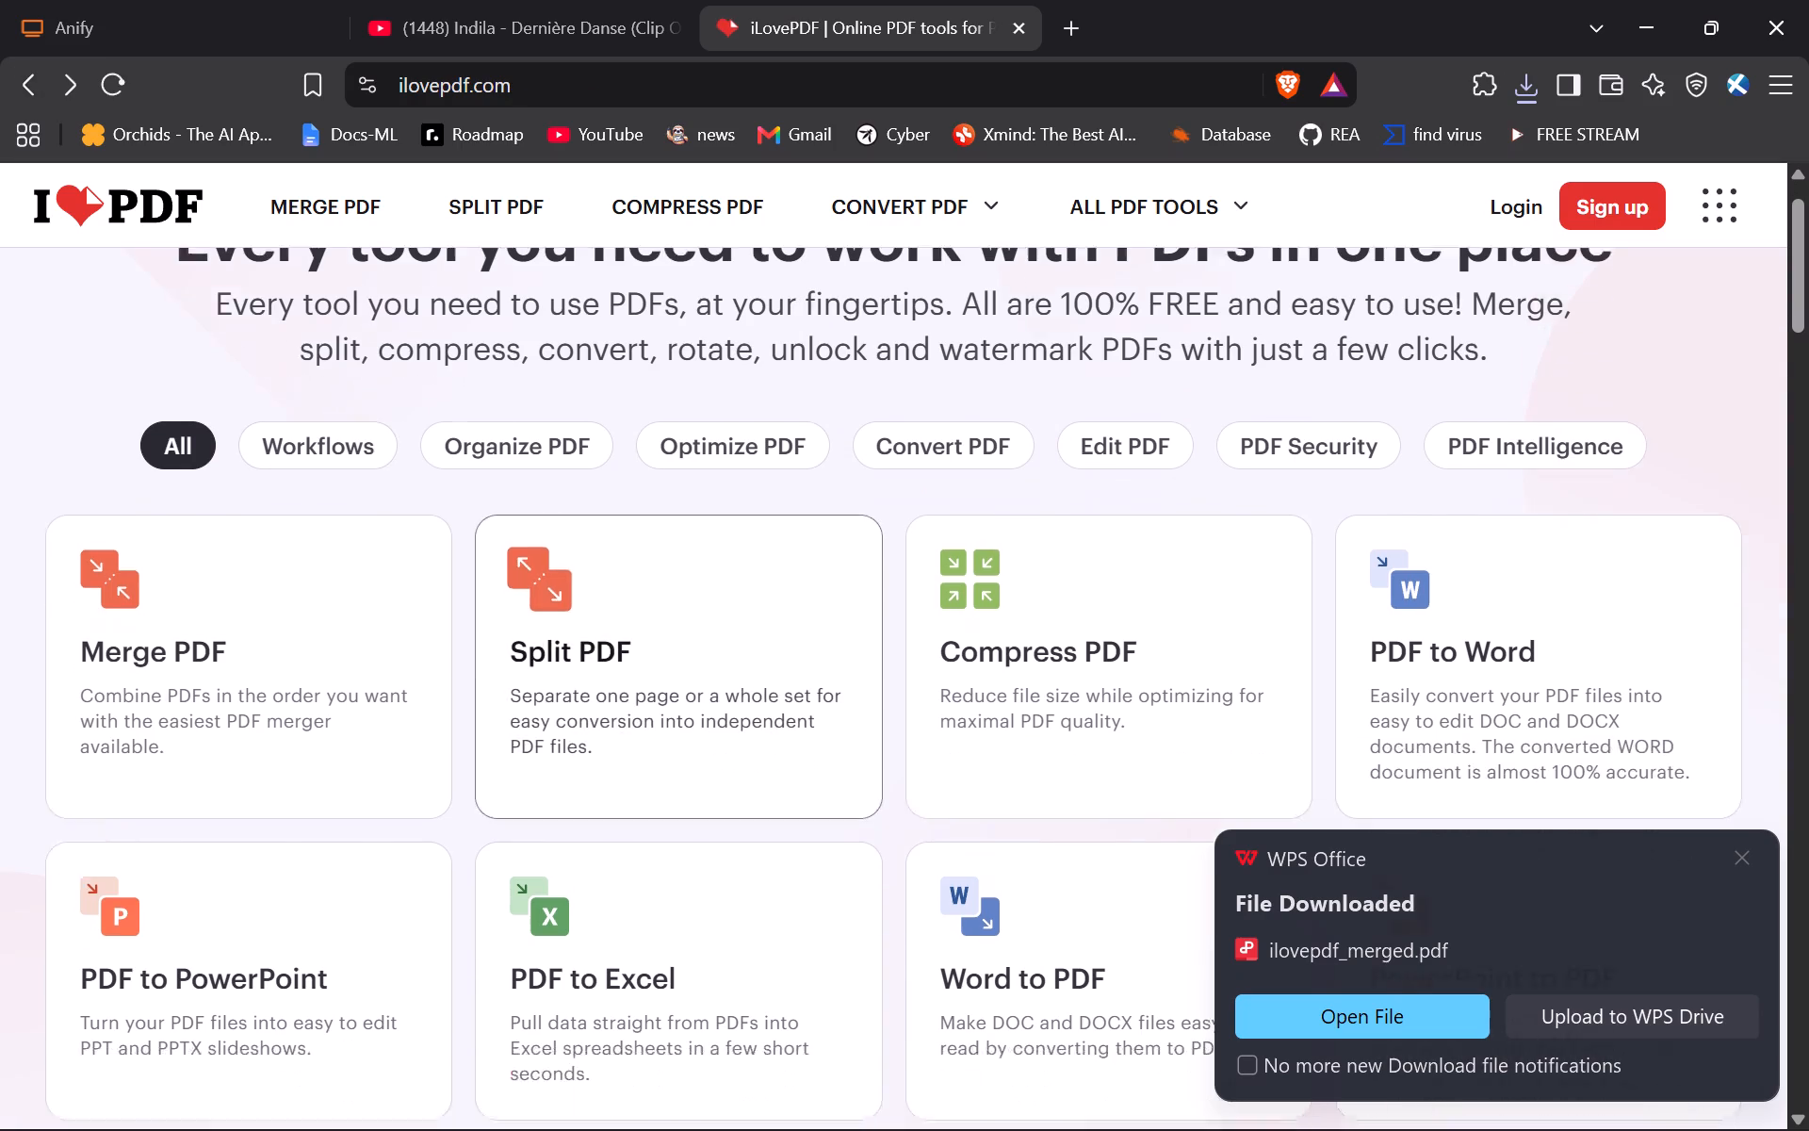
pyautogui.scroll(-4, 509, 750)
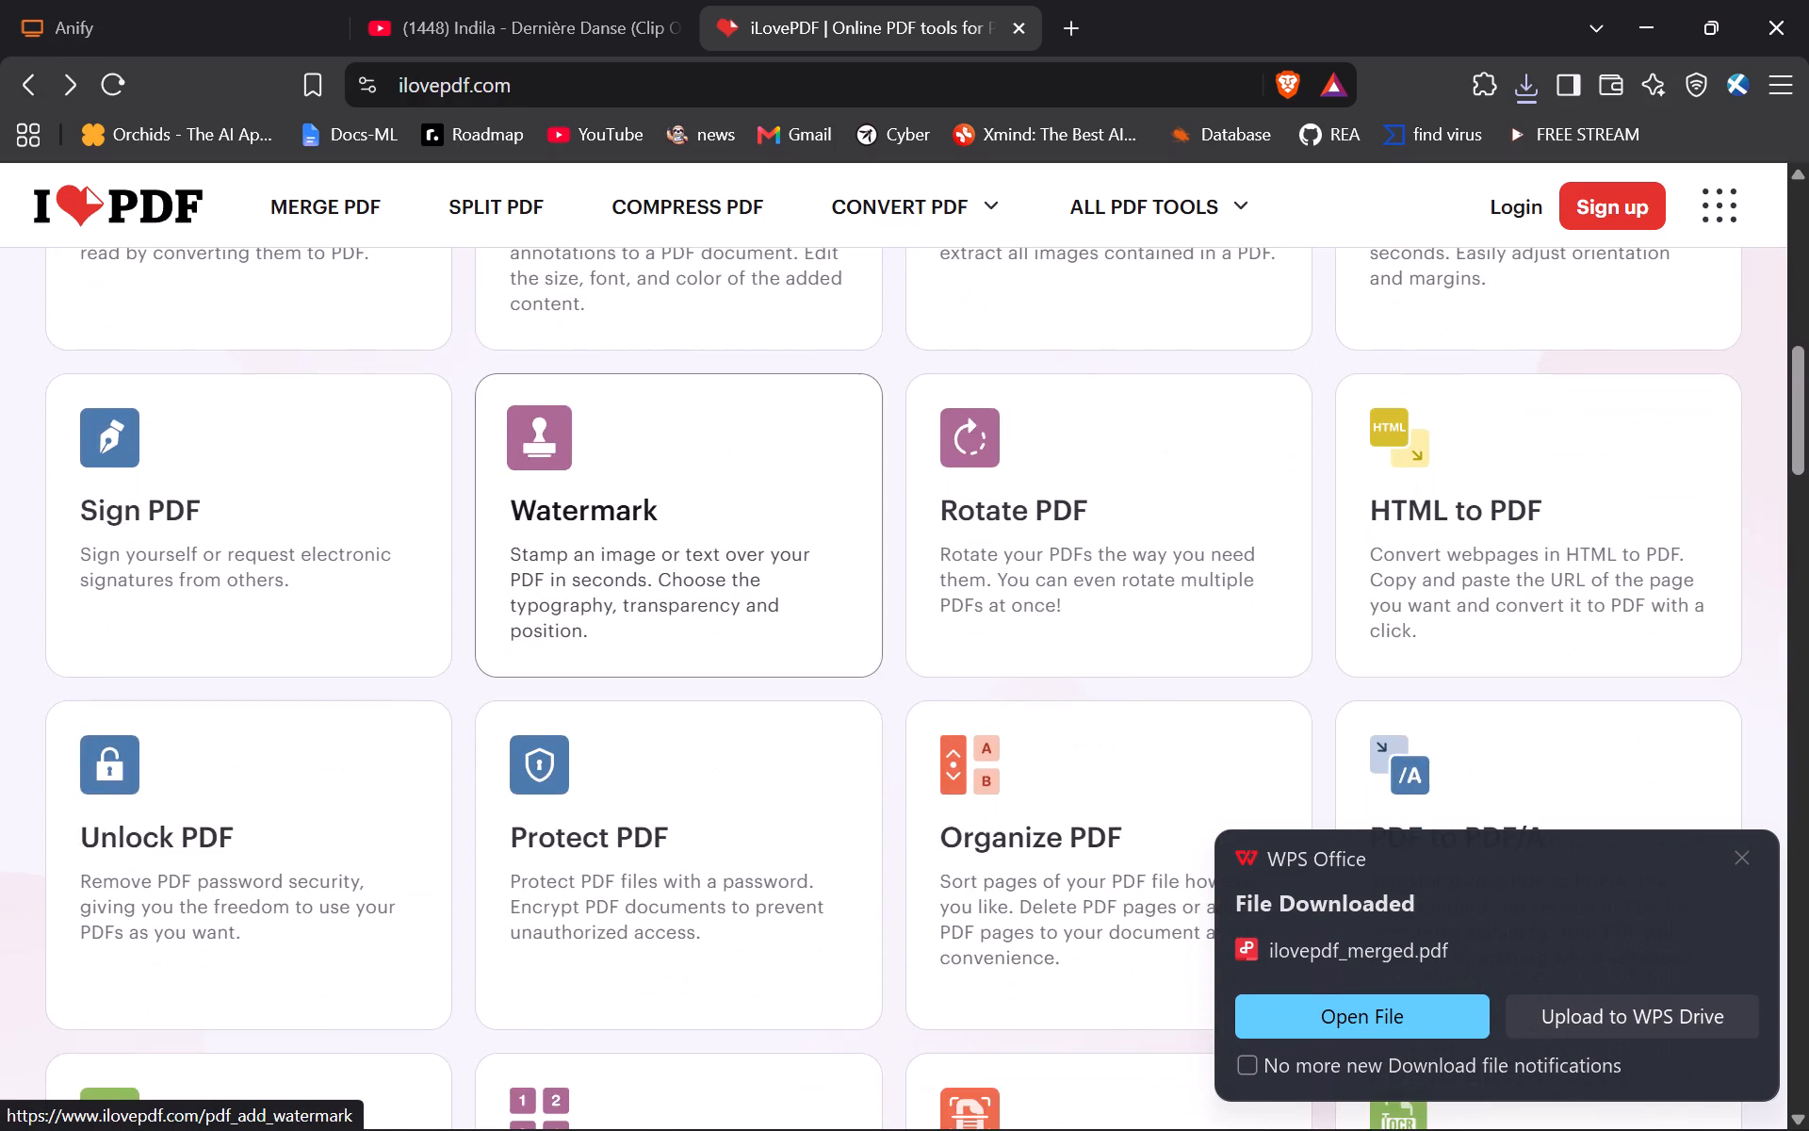
pyautogui.scroll(-3, 509, 750)
pyautogui.scroll(7, 509, 750)
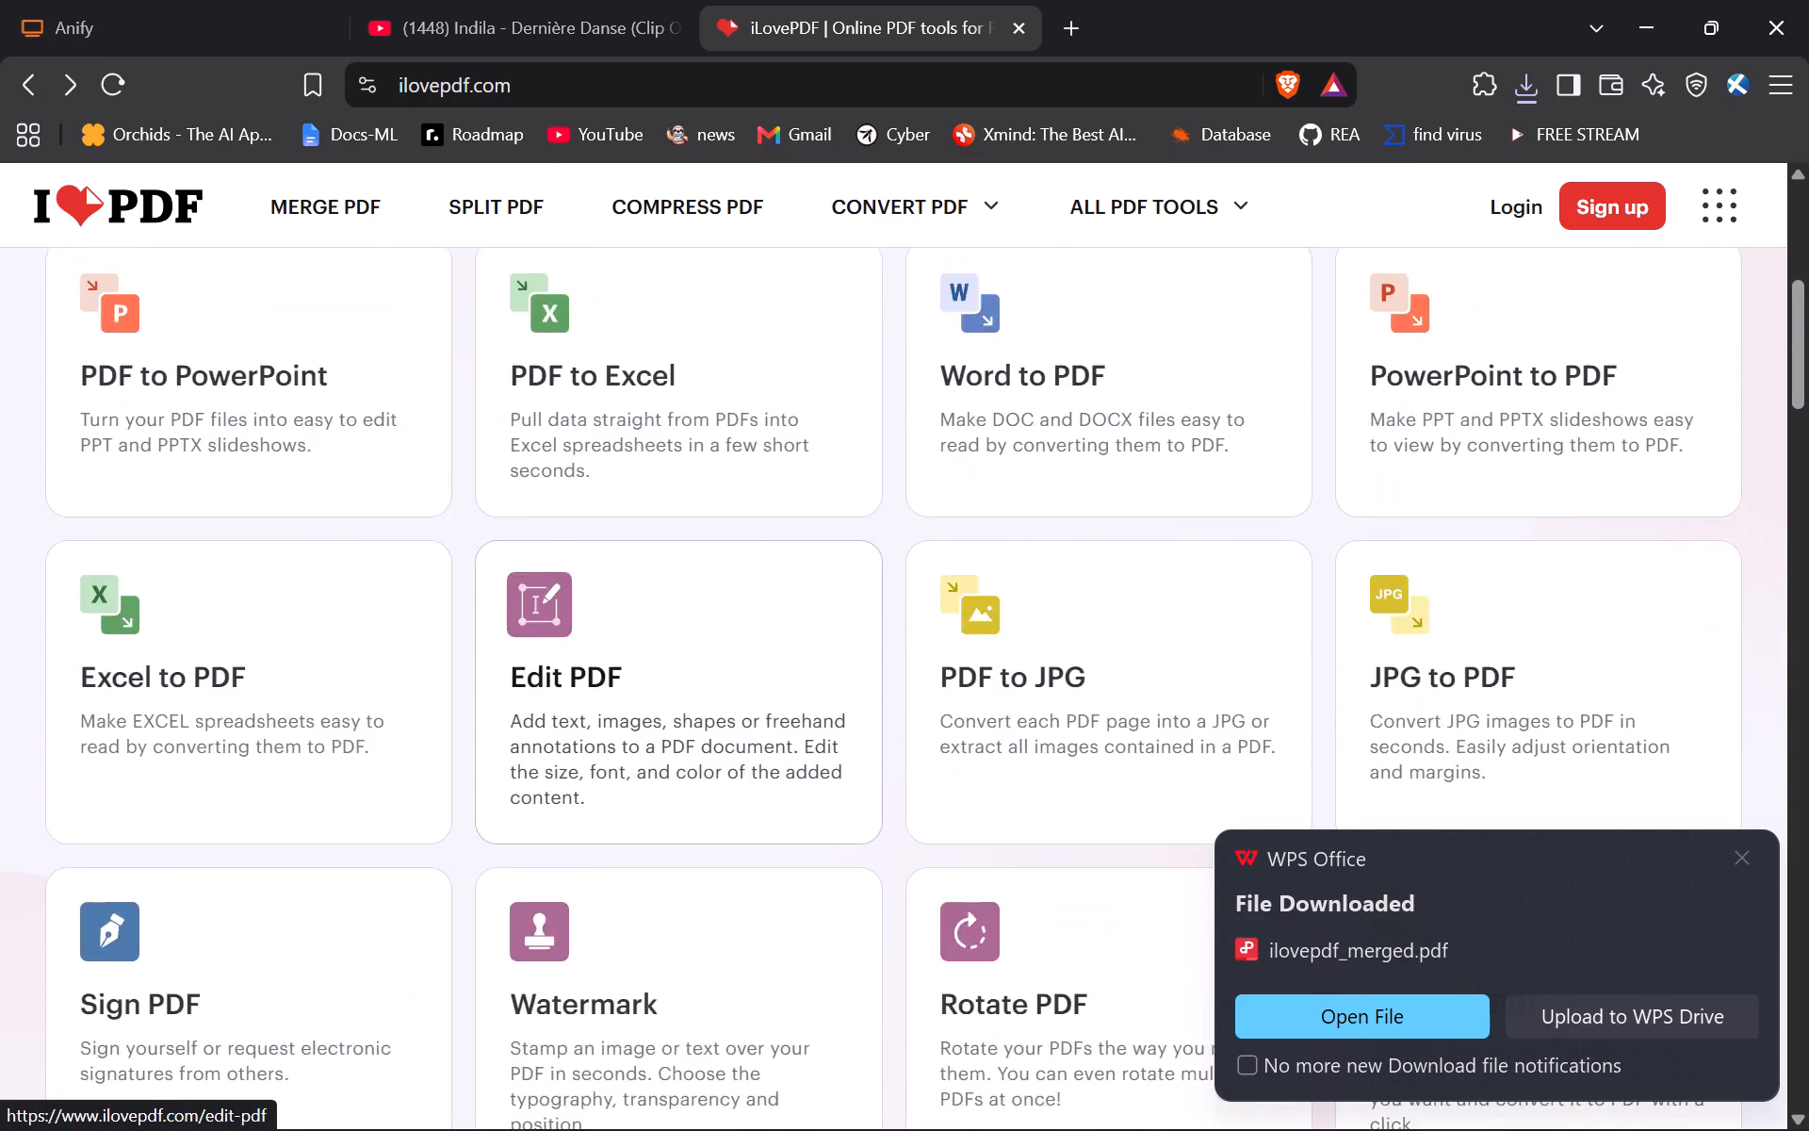
pyautogui.scroll(5, 504, 744)
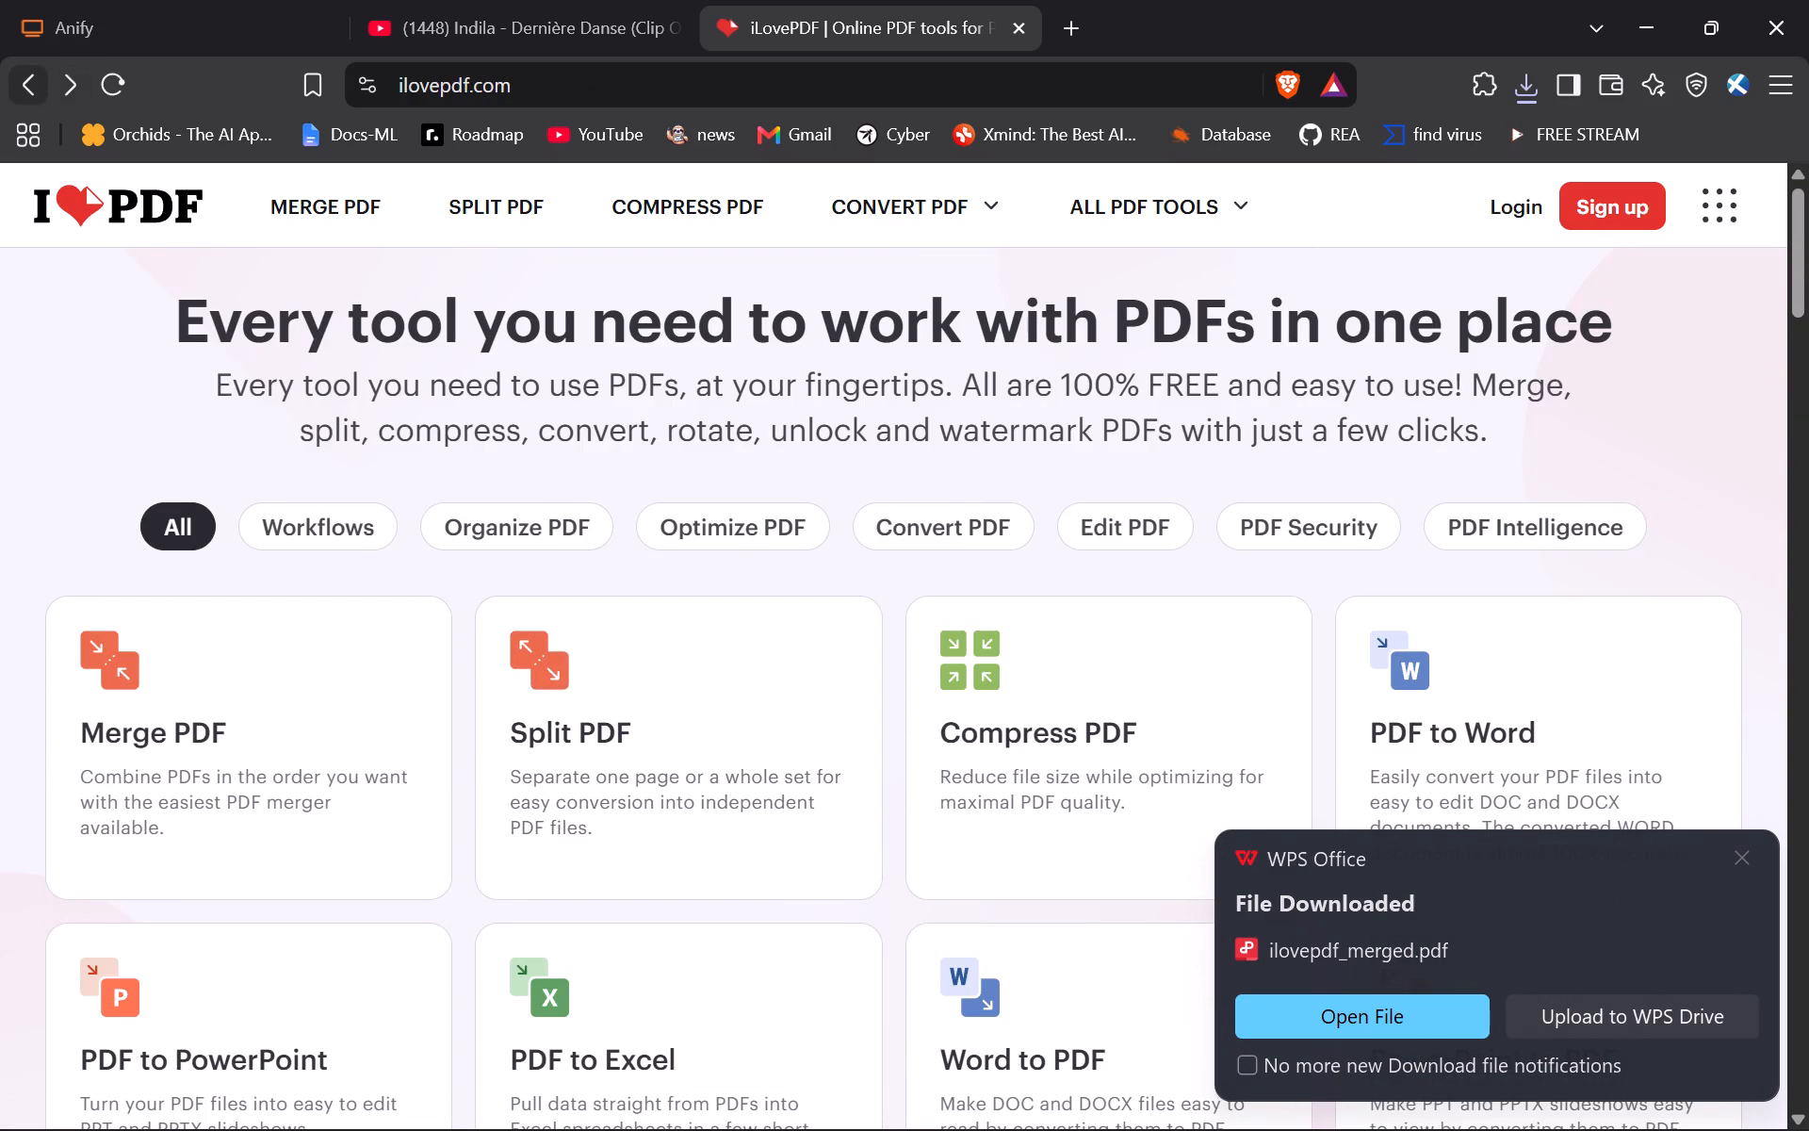
# Open the Merge PDF tool from the iLovePDF home page.
pyautogui.click(171, 679)
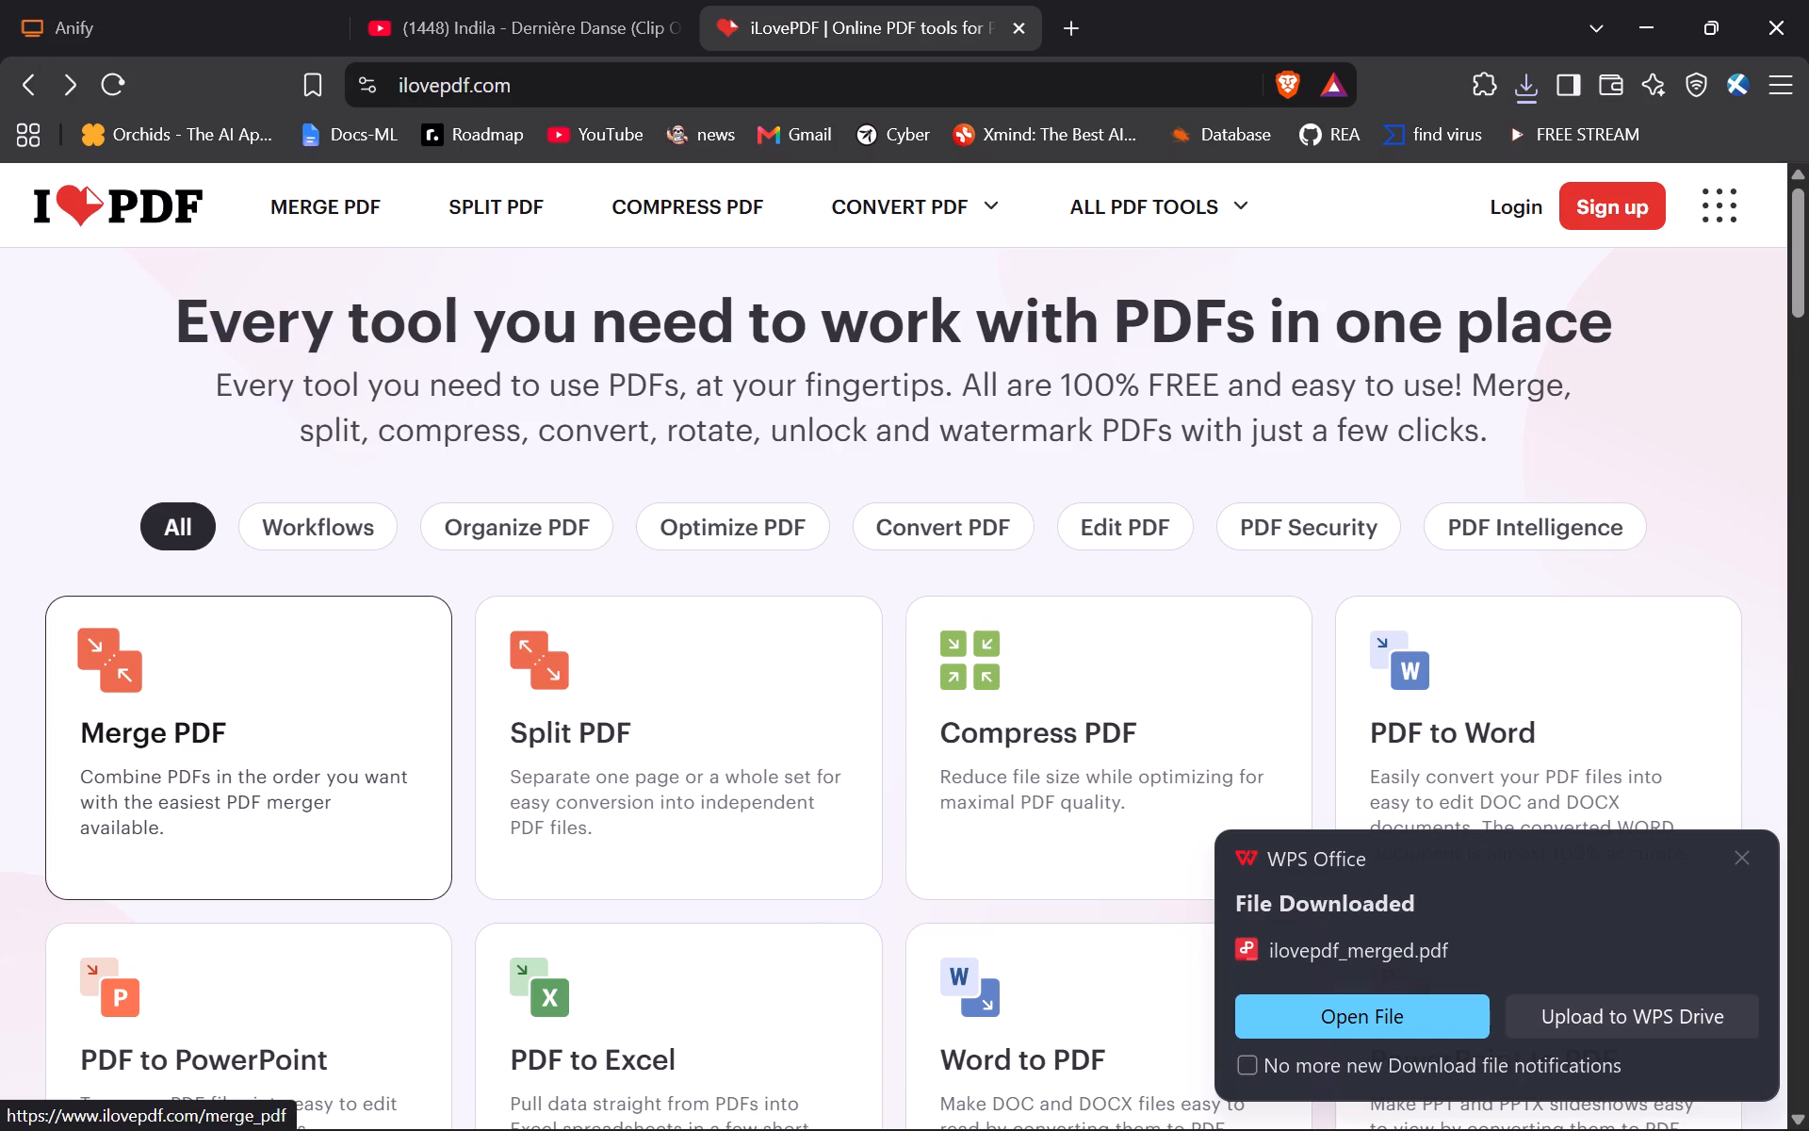
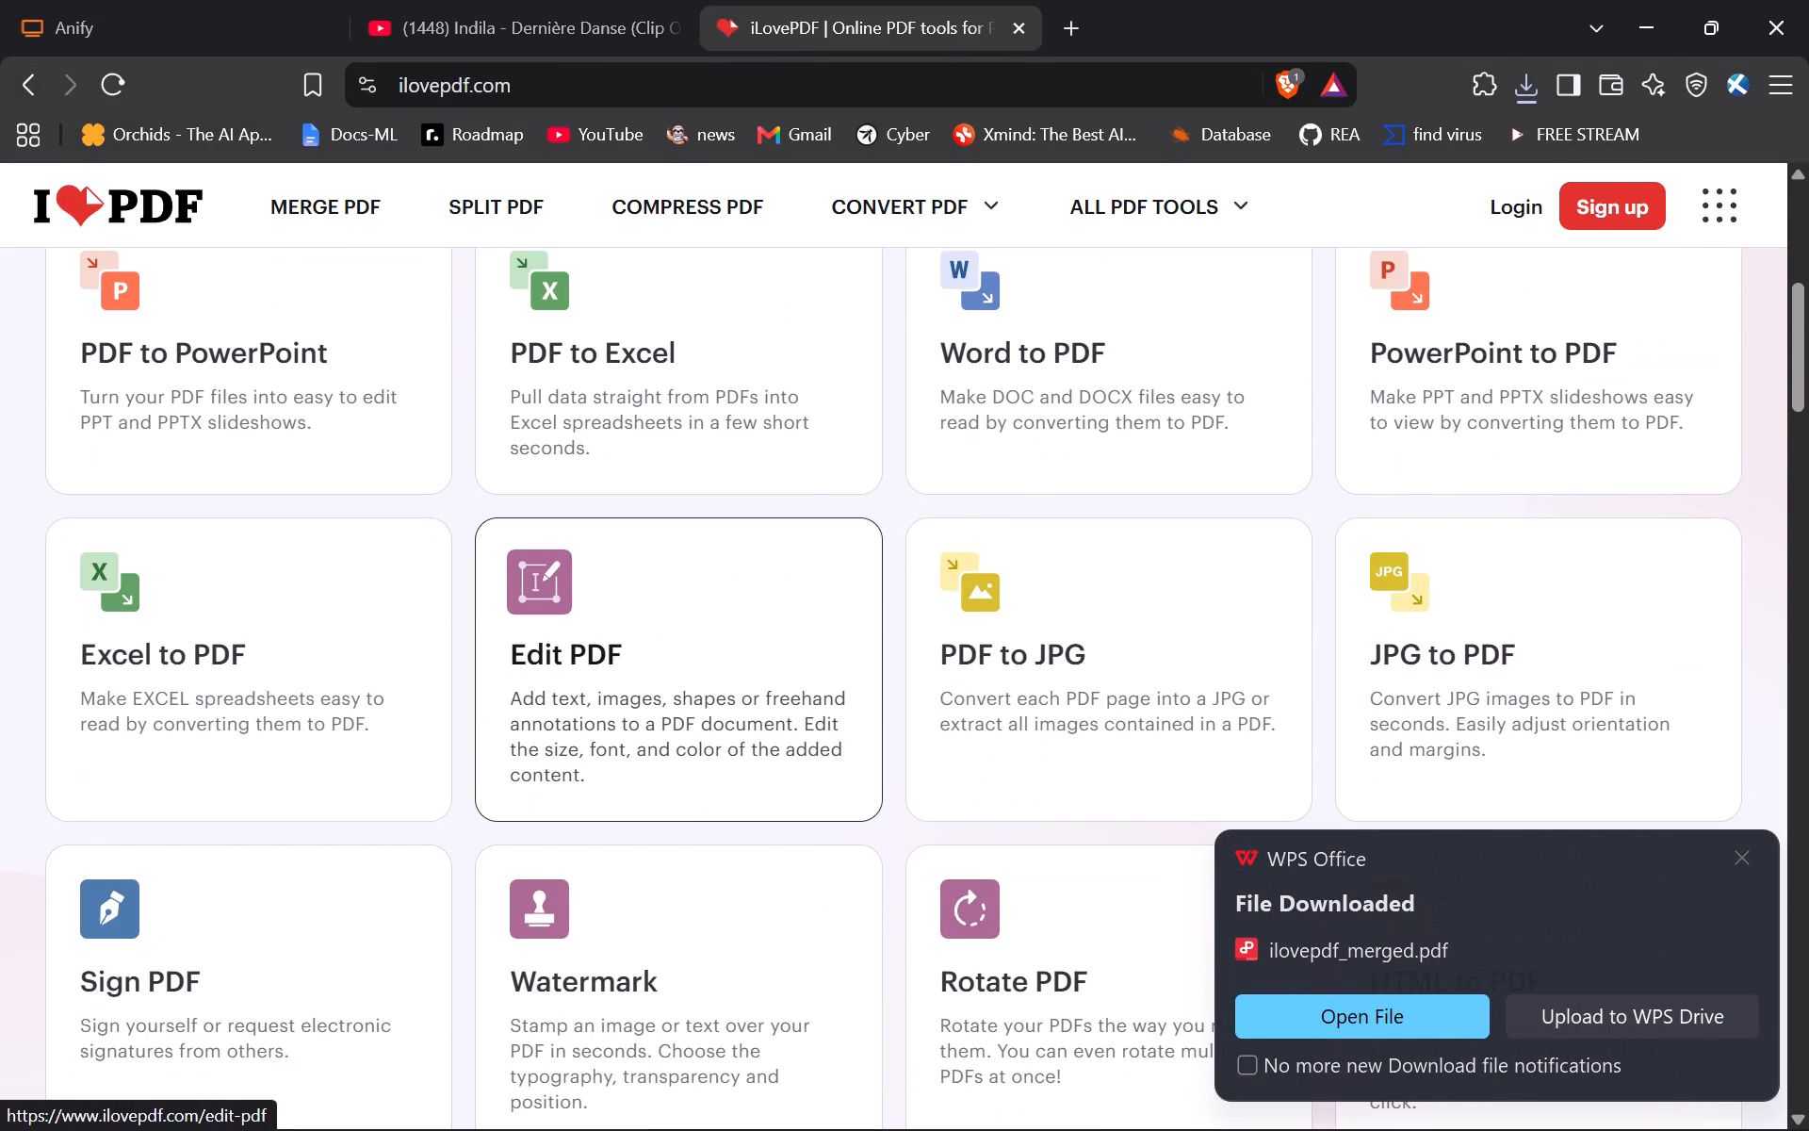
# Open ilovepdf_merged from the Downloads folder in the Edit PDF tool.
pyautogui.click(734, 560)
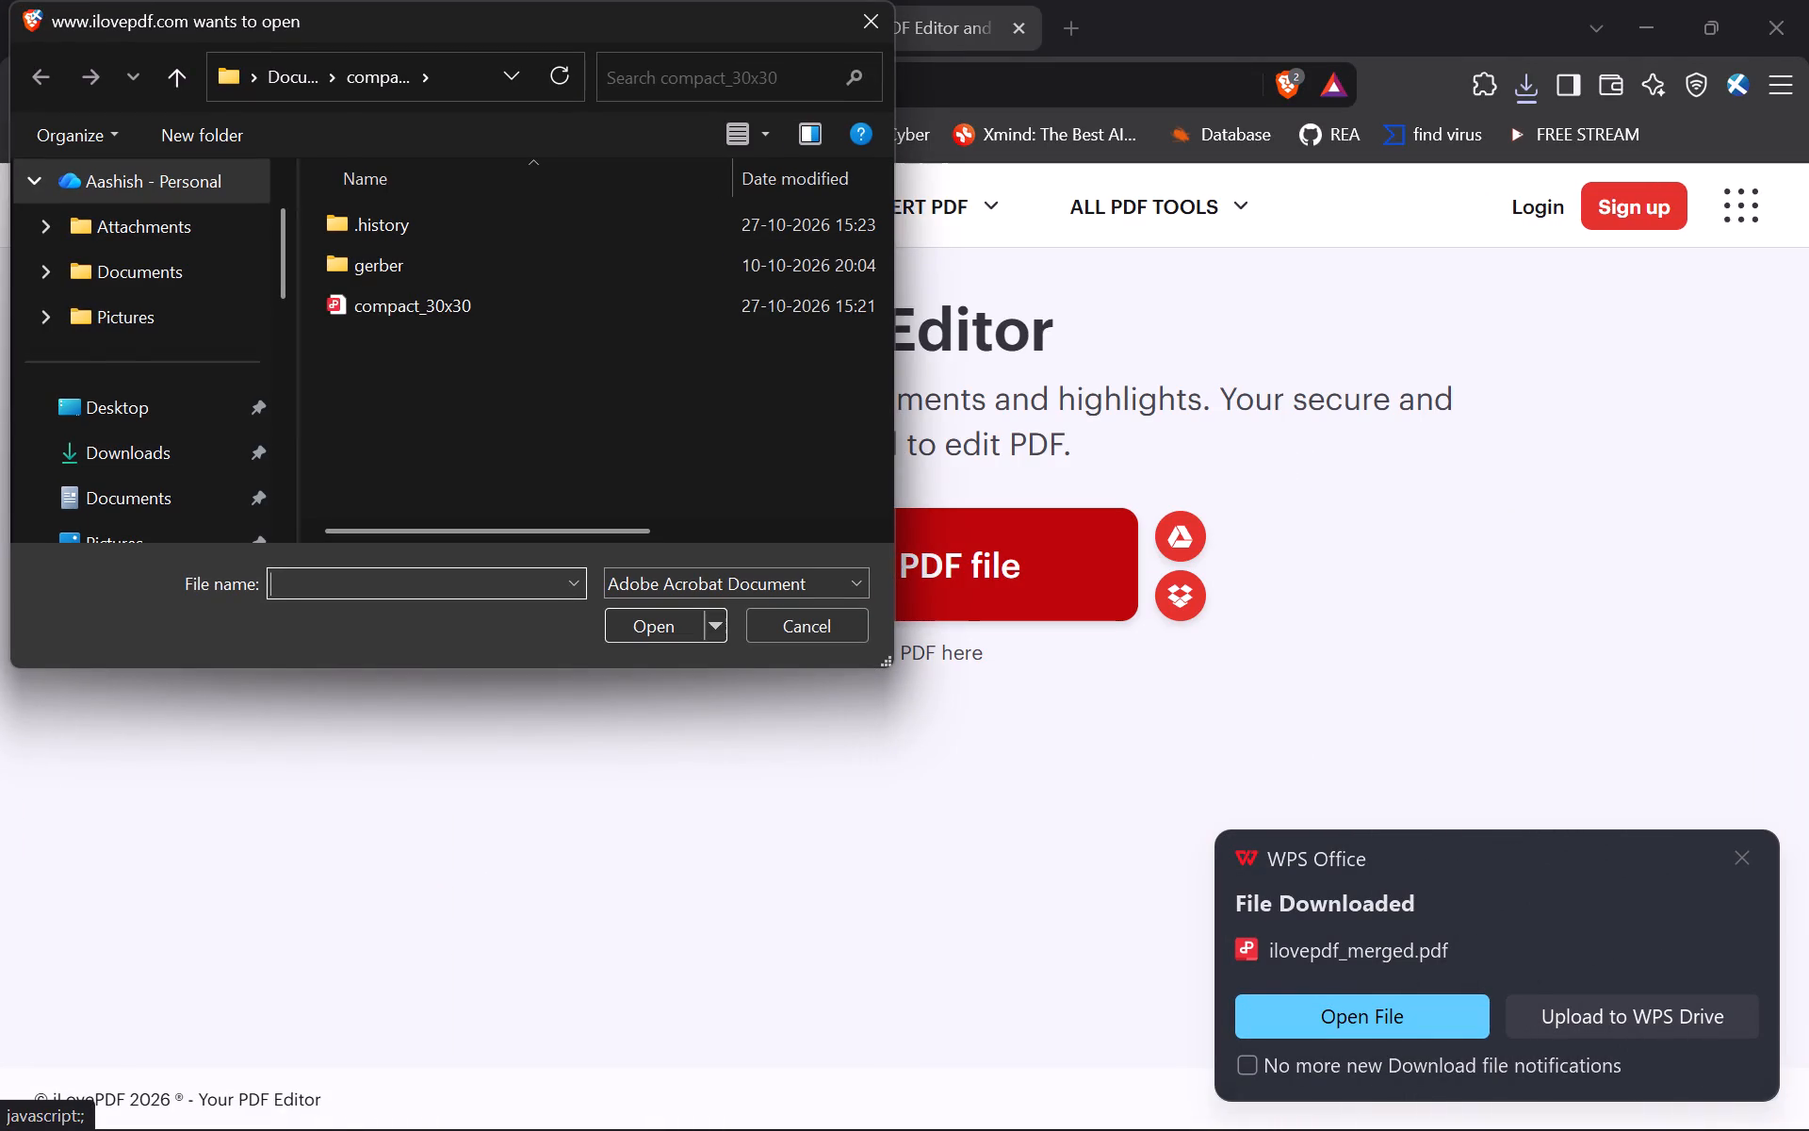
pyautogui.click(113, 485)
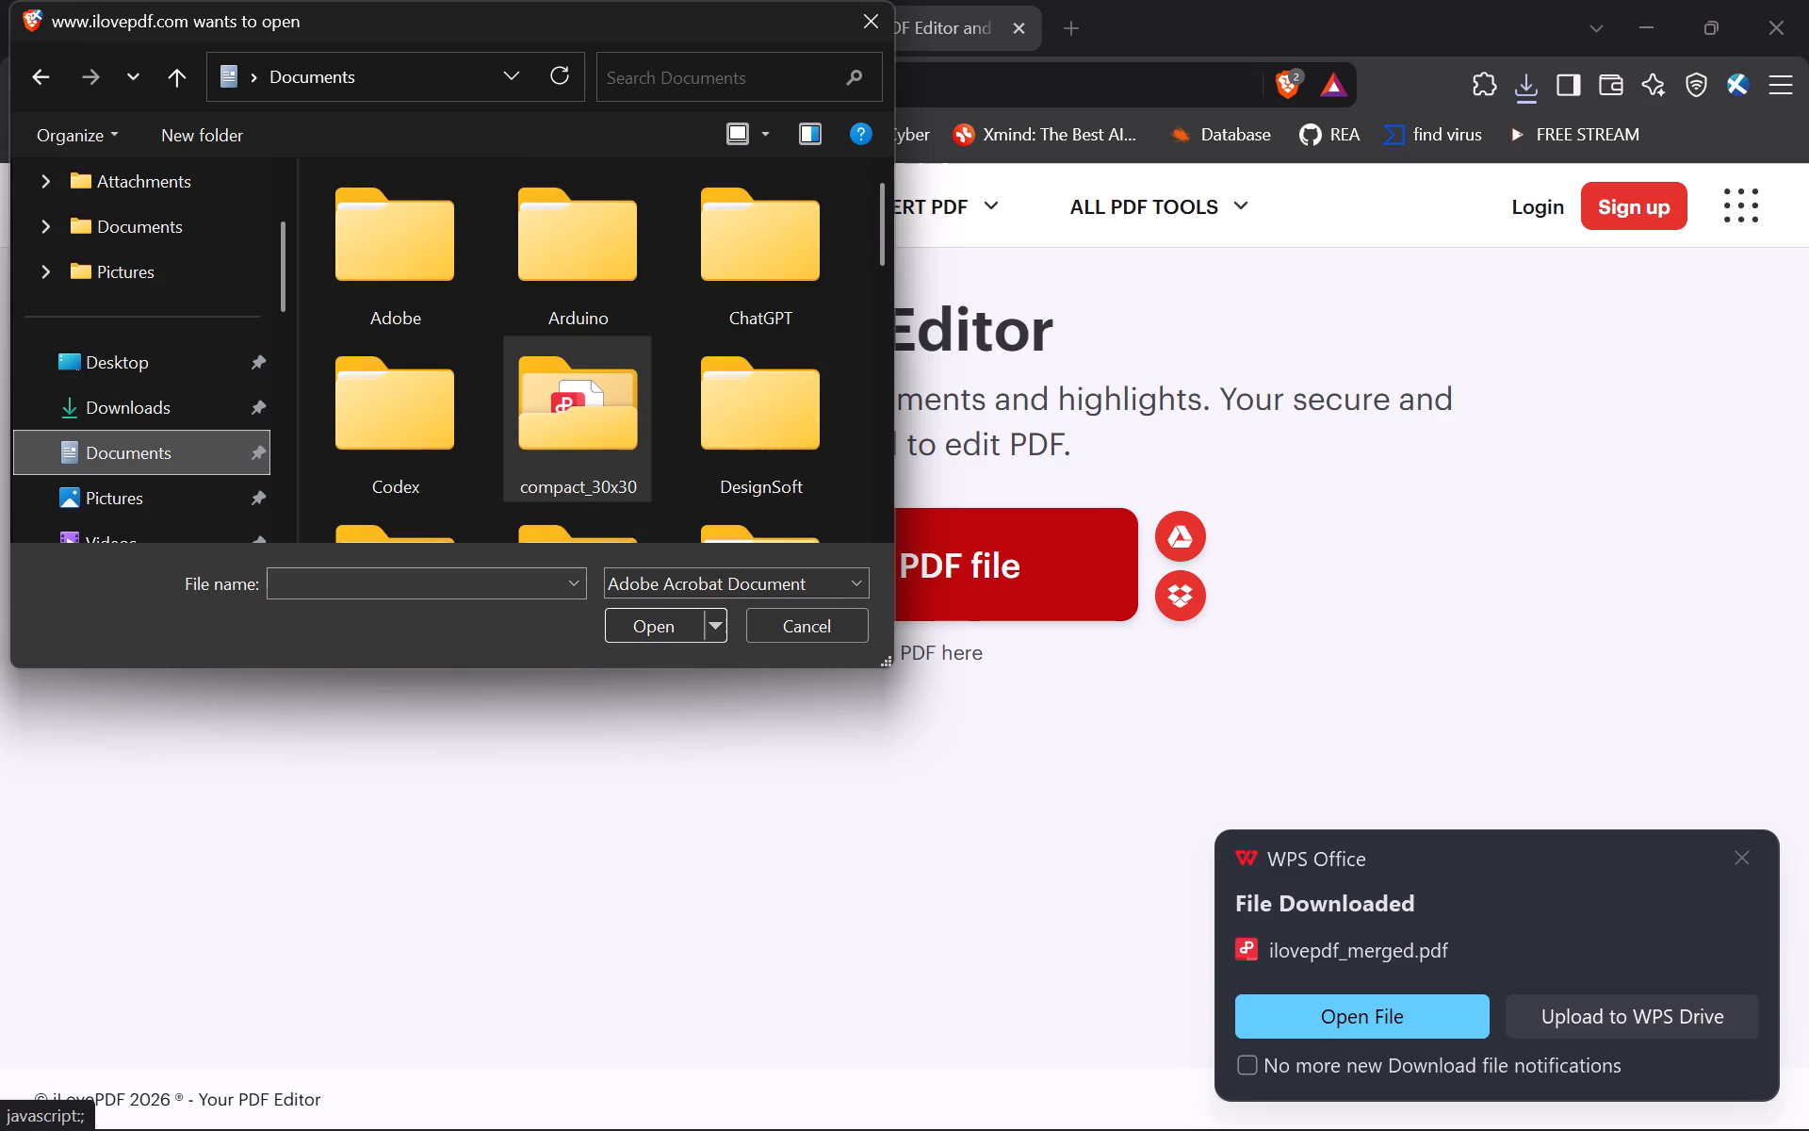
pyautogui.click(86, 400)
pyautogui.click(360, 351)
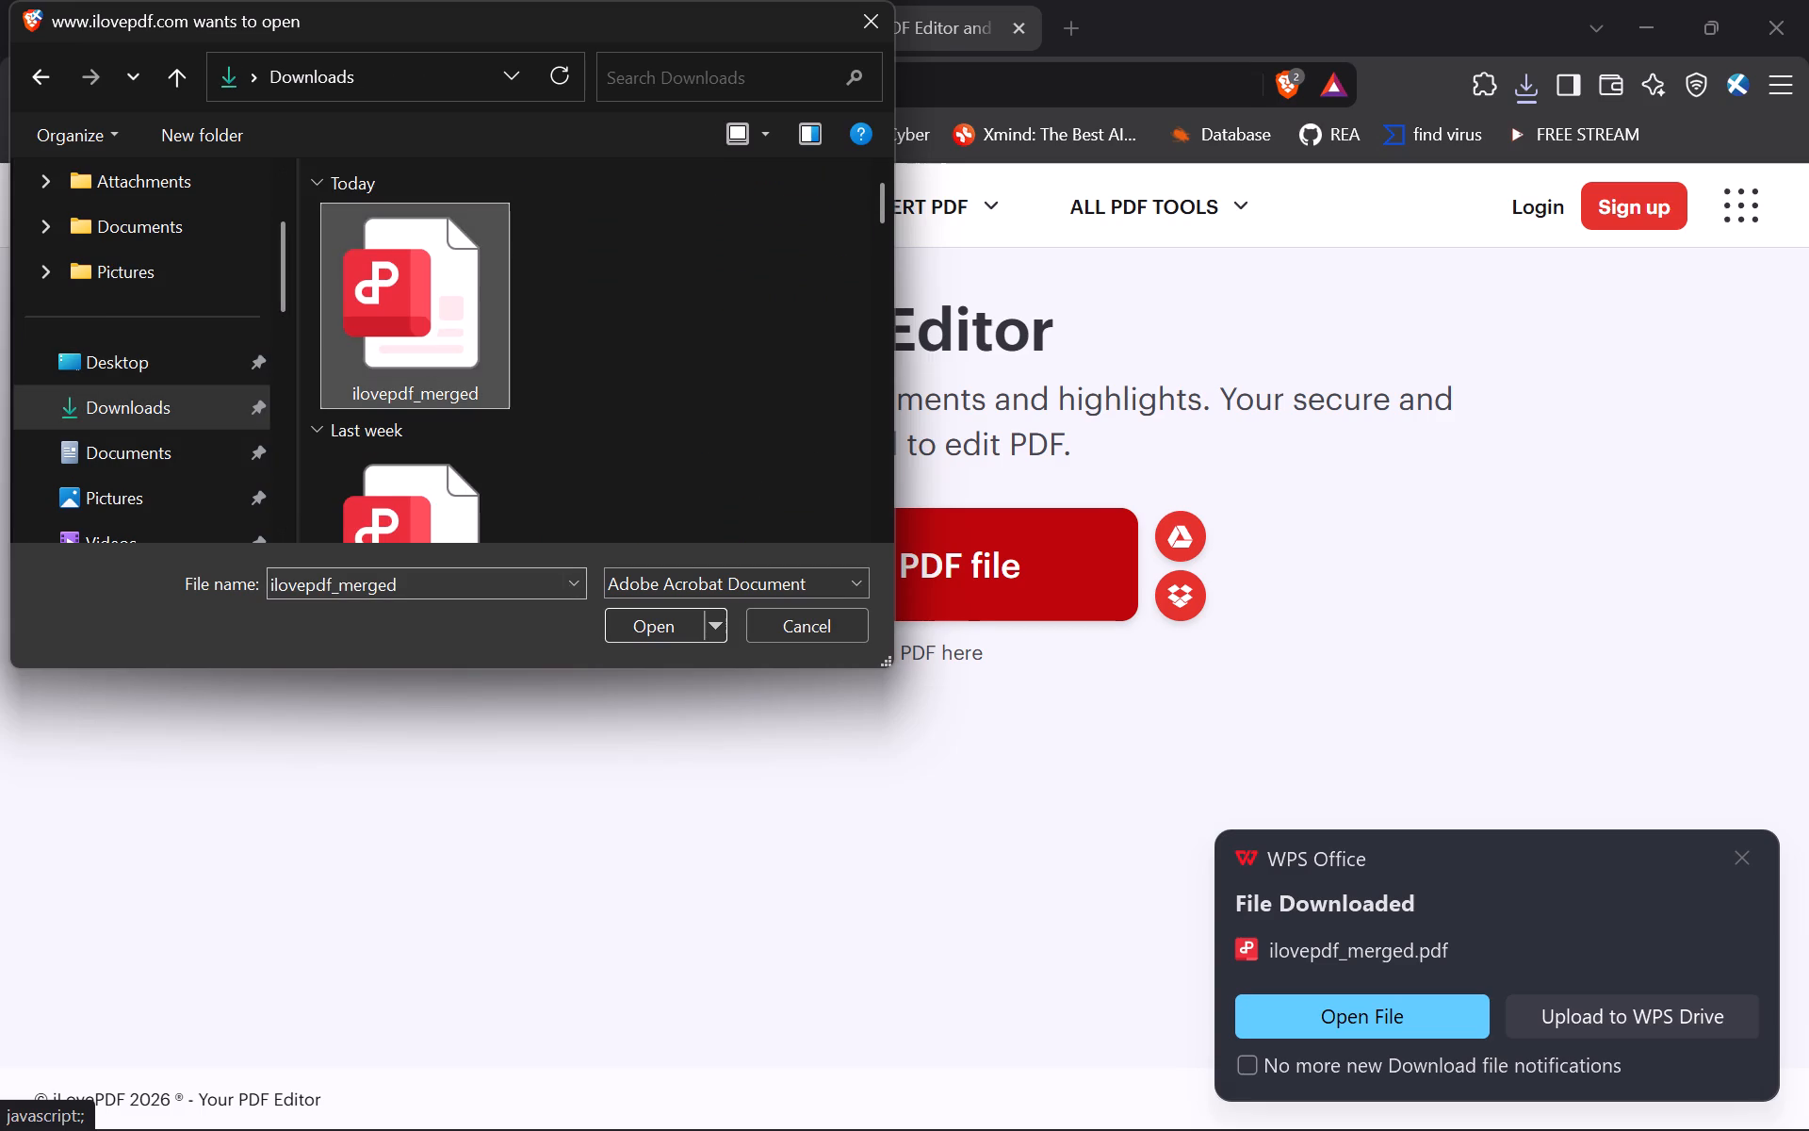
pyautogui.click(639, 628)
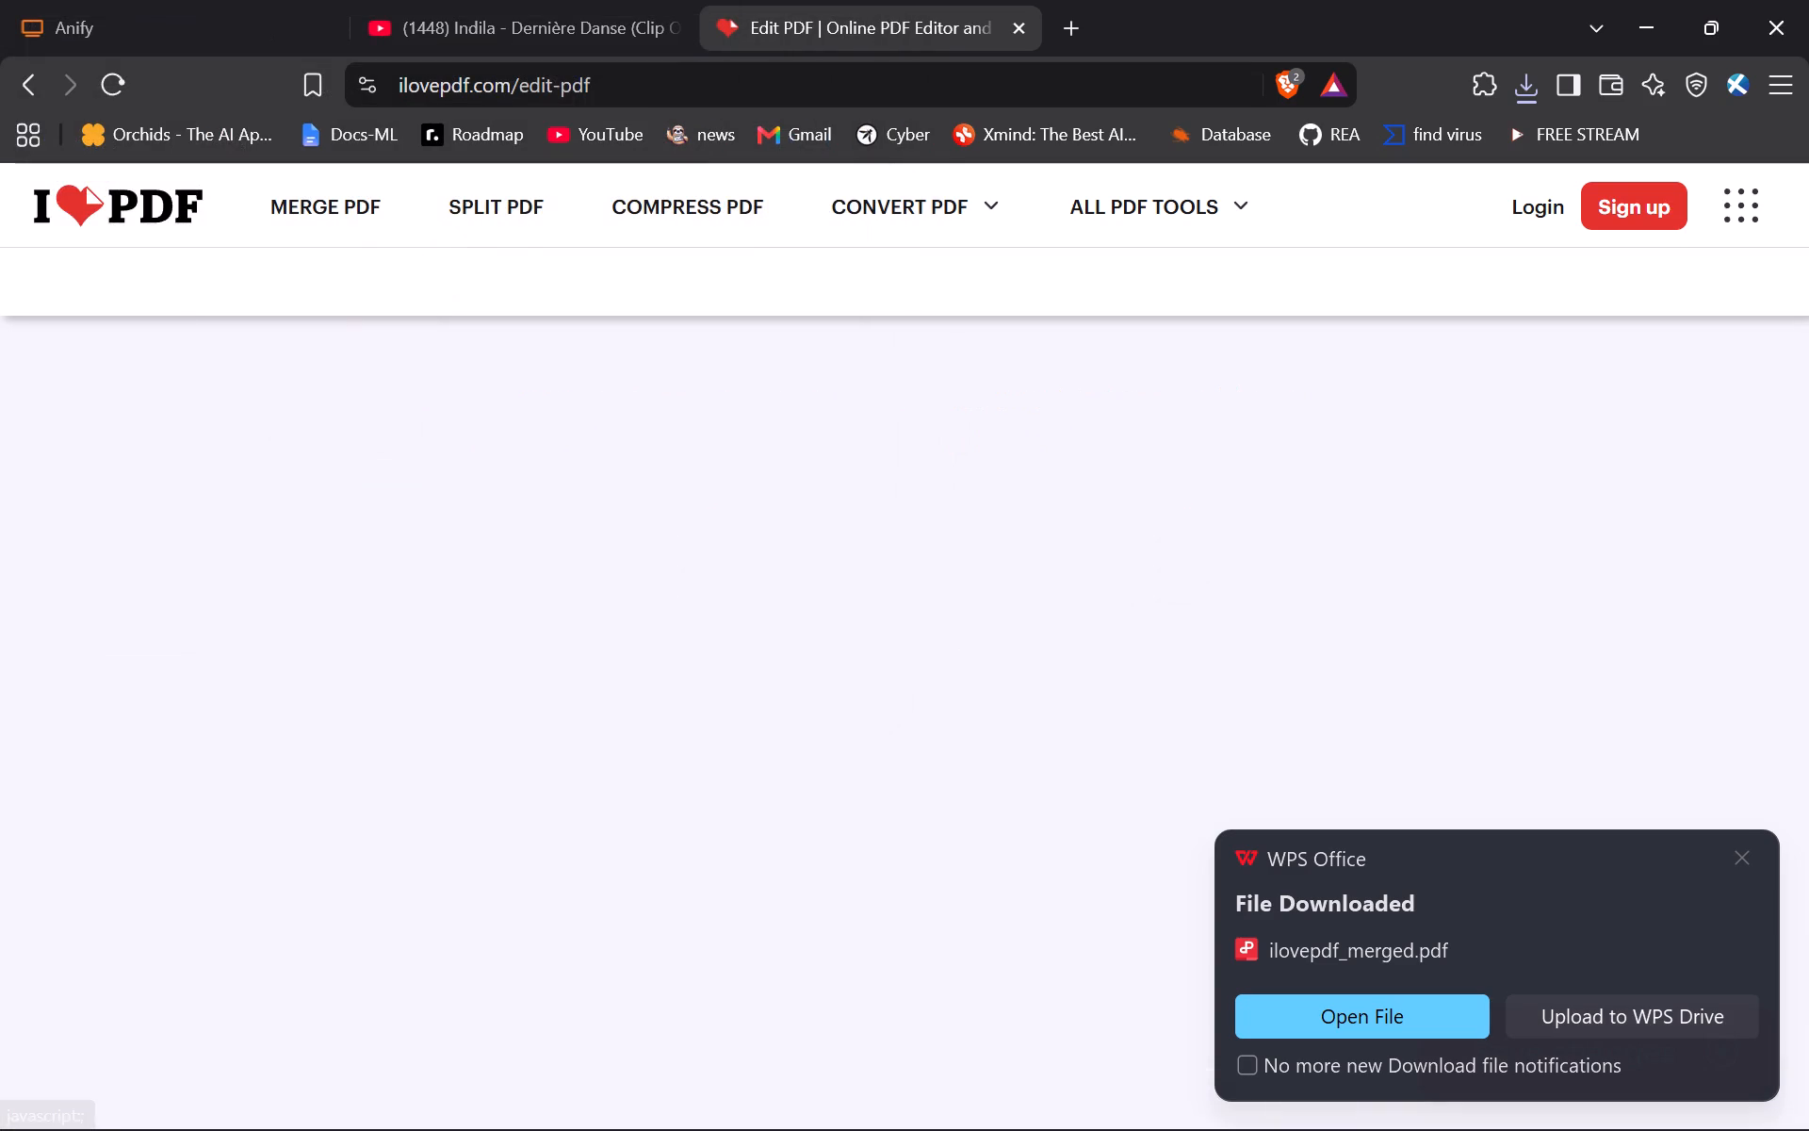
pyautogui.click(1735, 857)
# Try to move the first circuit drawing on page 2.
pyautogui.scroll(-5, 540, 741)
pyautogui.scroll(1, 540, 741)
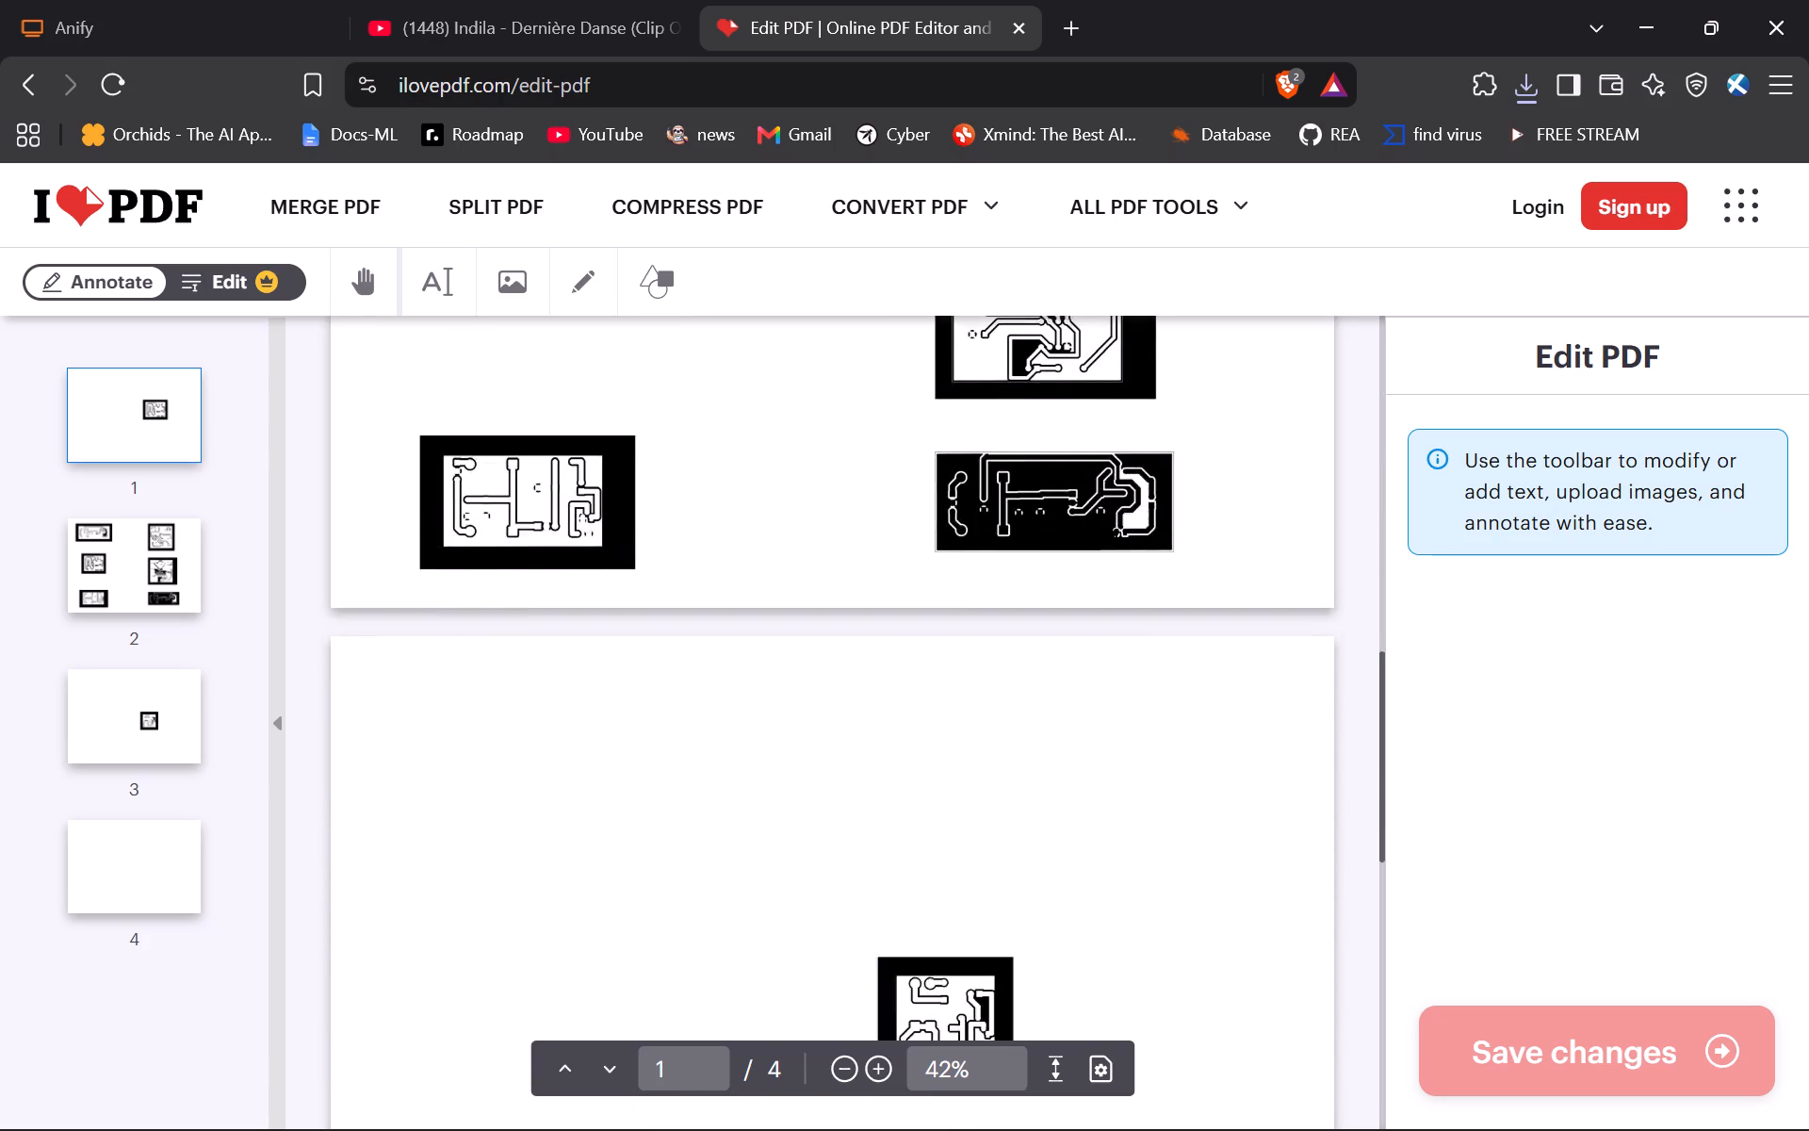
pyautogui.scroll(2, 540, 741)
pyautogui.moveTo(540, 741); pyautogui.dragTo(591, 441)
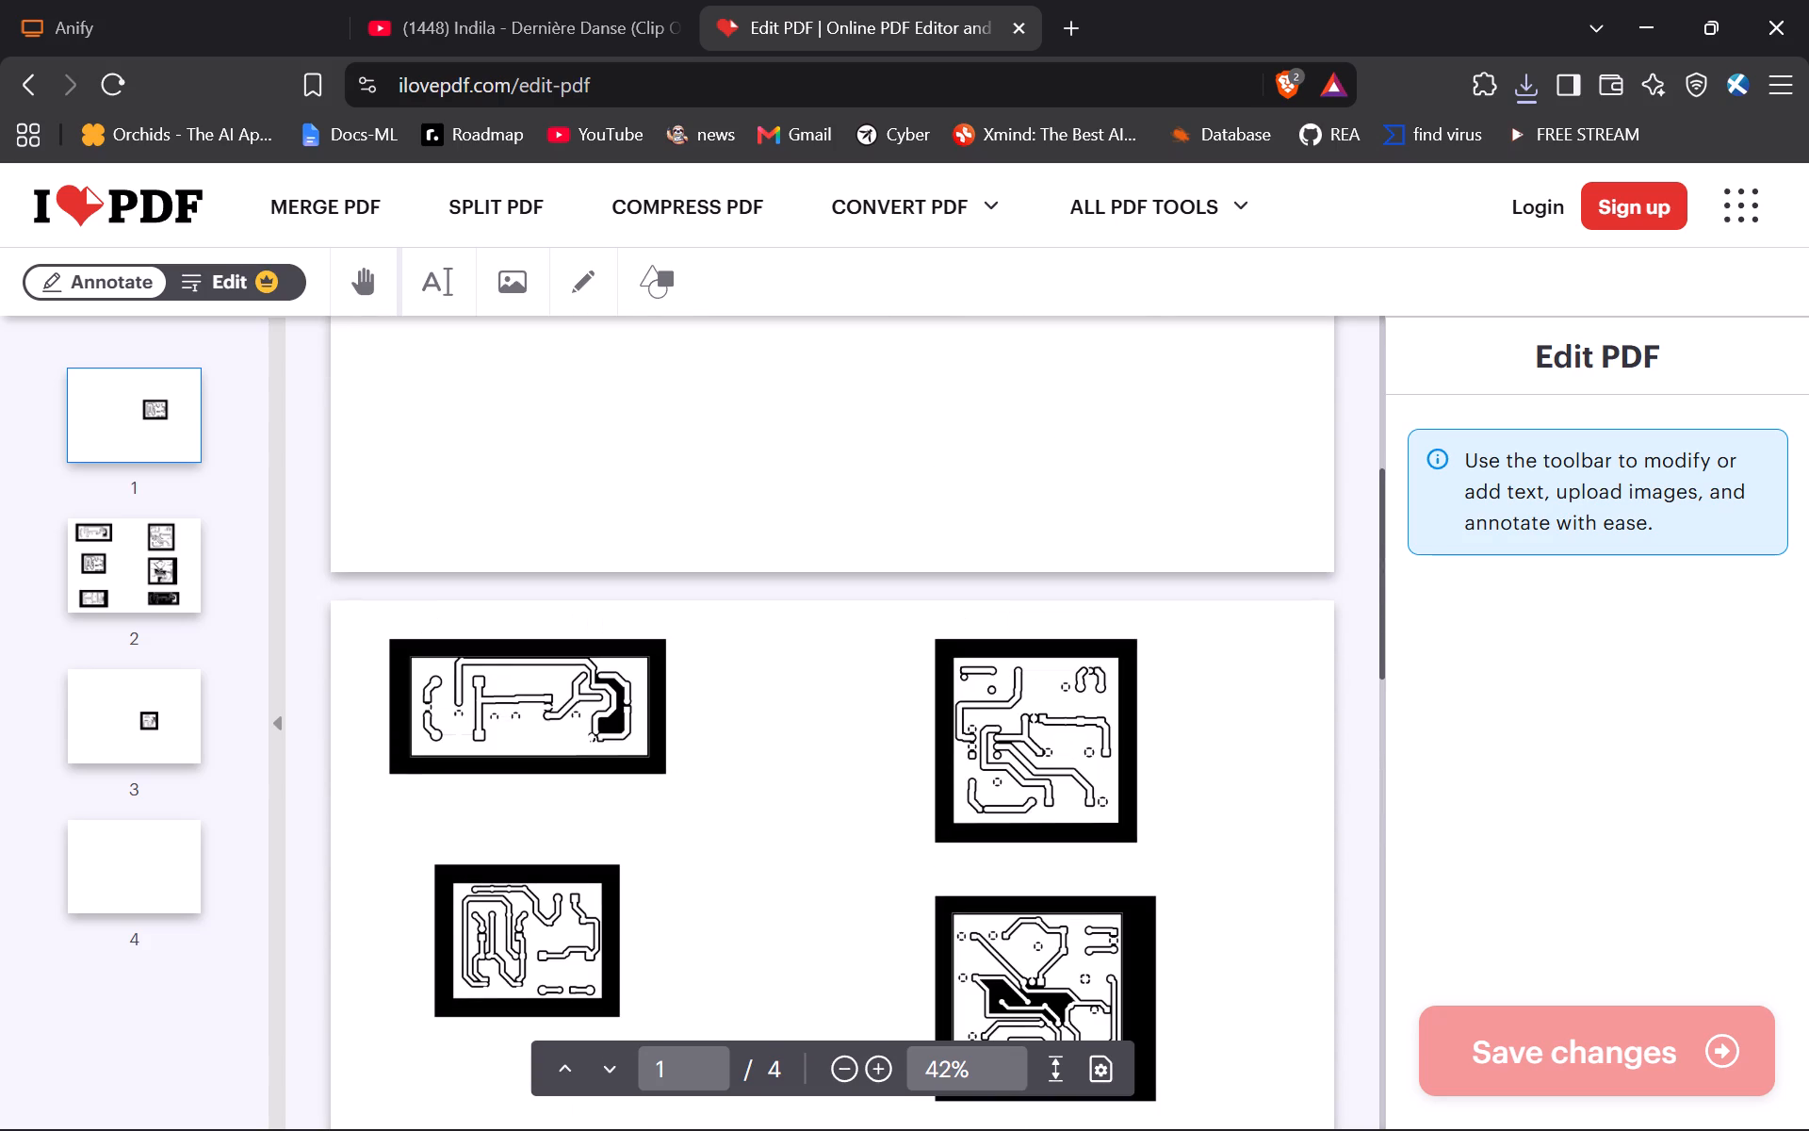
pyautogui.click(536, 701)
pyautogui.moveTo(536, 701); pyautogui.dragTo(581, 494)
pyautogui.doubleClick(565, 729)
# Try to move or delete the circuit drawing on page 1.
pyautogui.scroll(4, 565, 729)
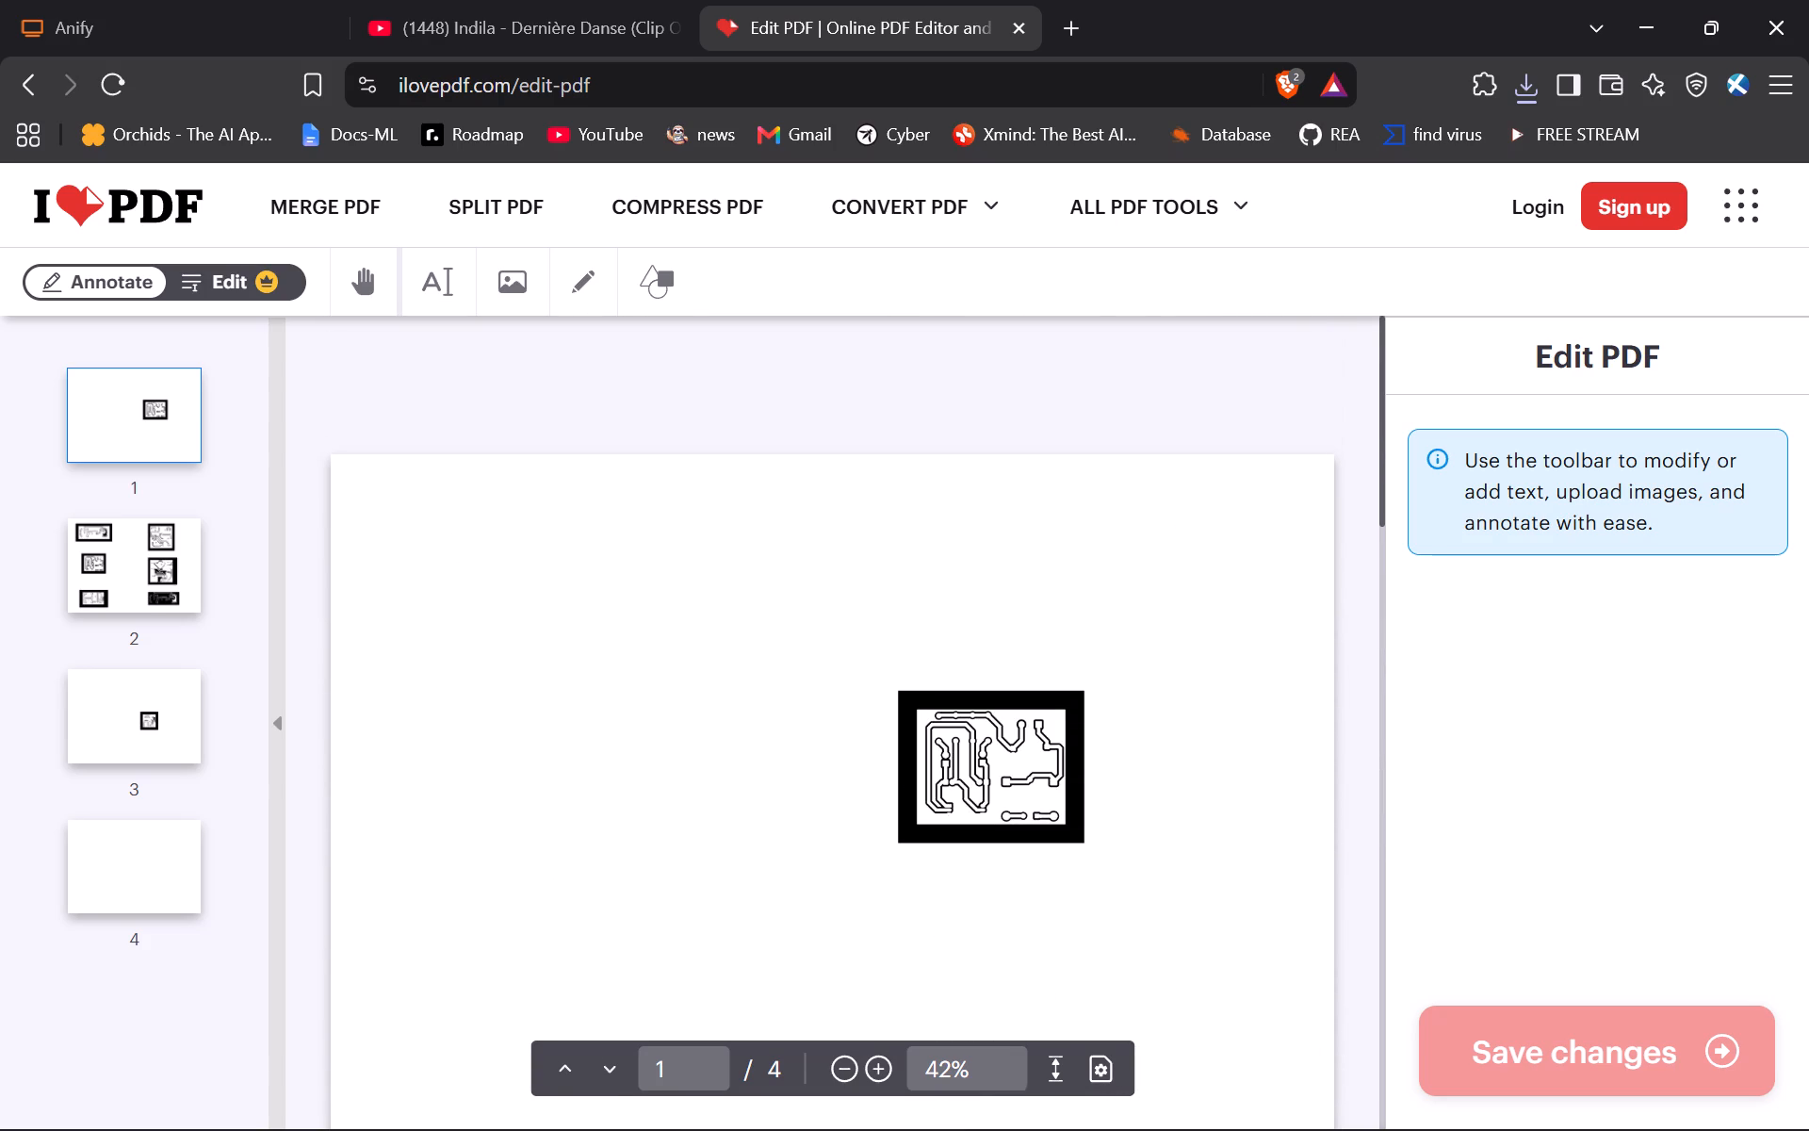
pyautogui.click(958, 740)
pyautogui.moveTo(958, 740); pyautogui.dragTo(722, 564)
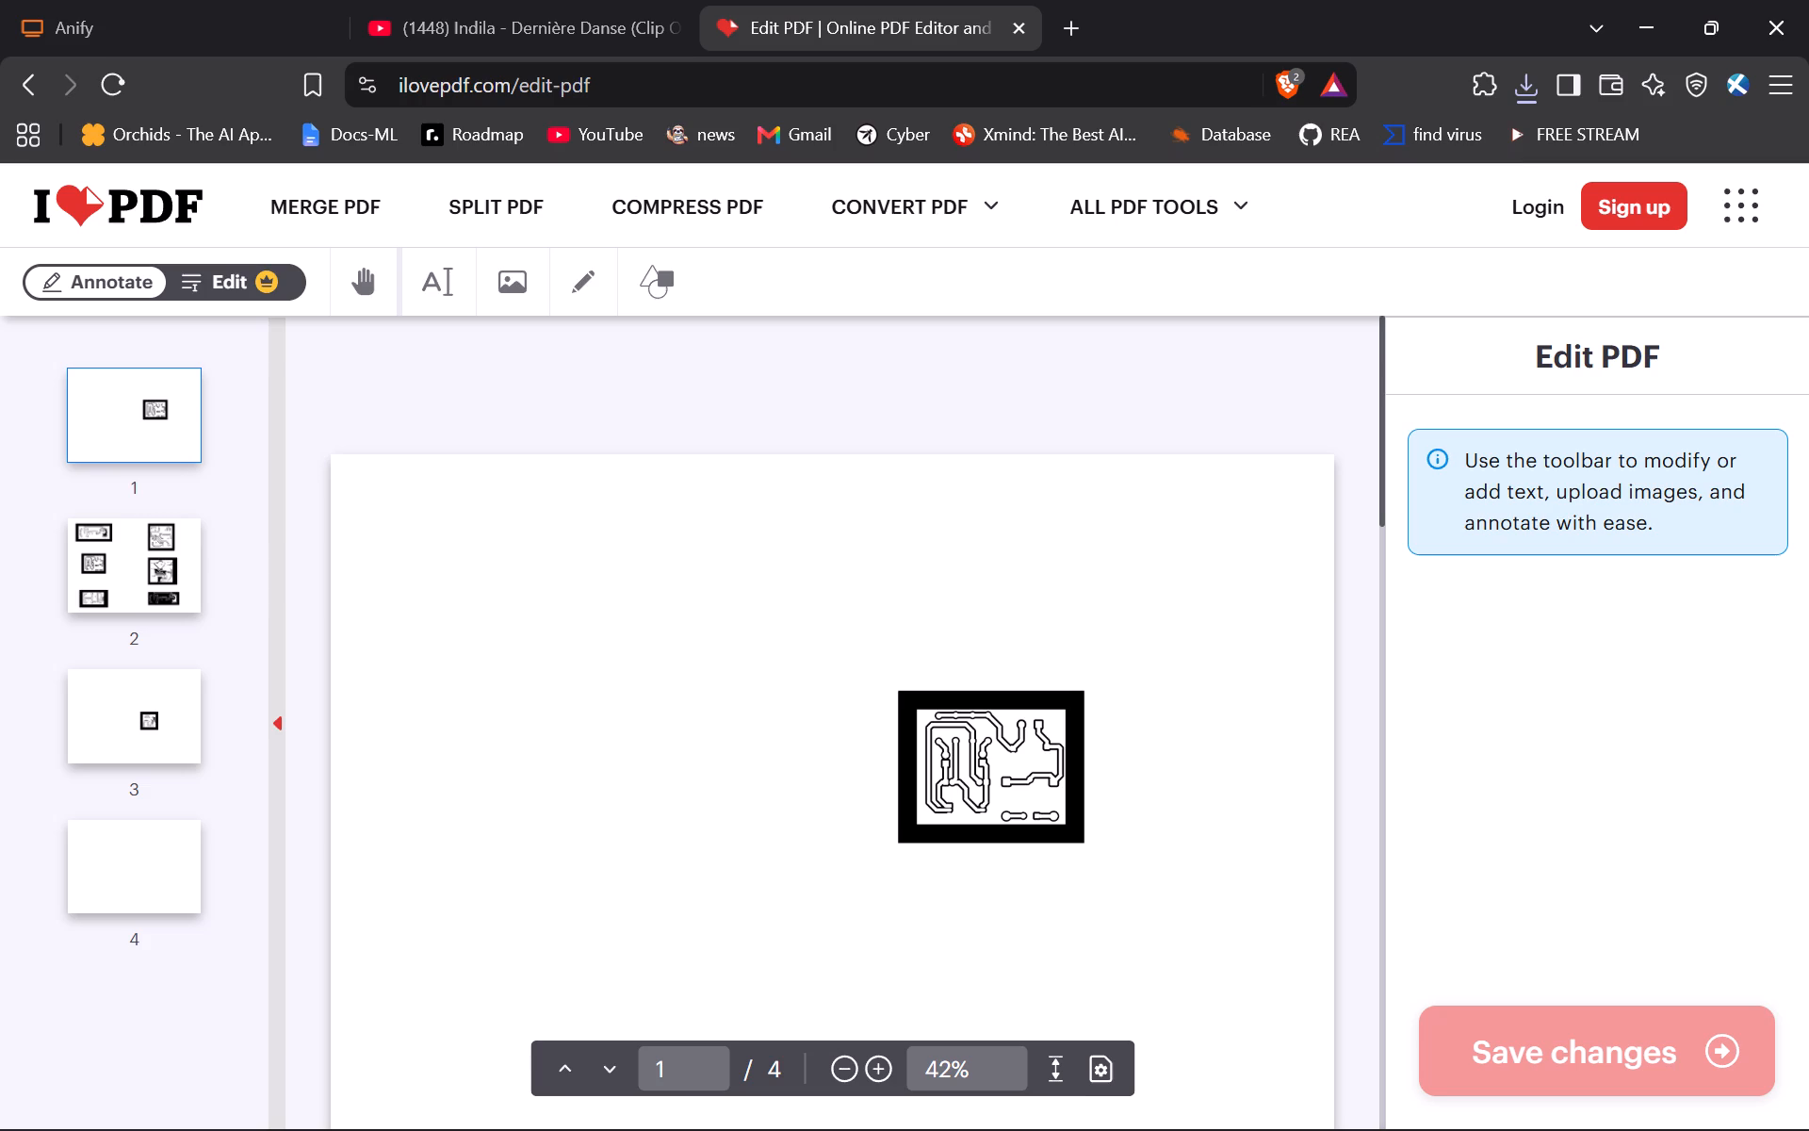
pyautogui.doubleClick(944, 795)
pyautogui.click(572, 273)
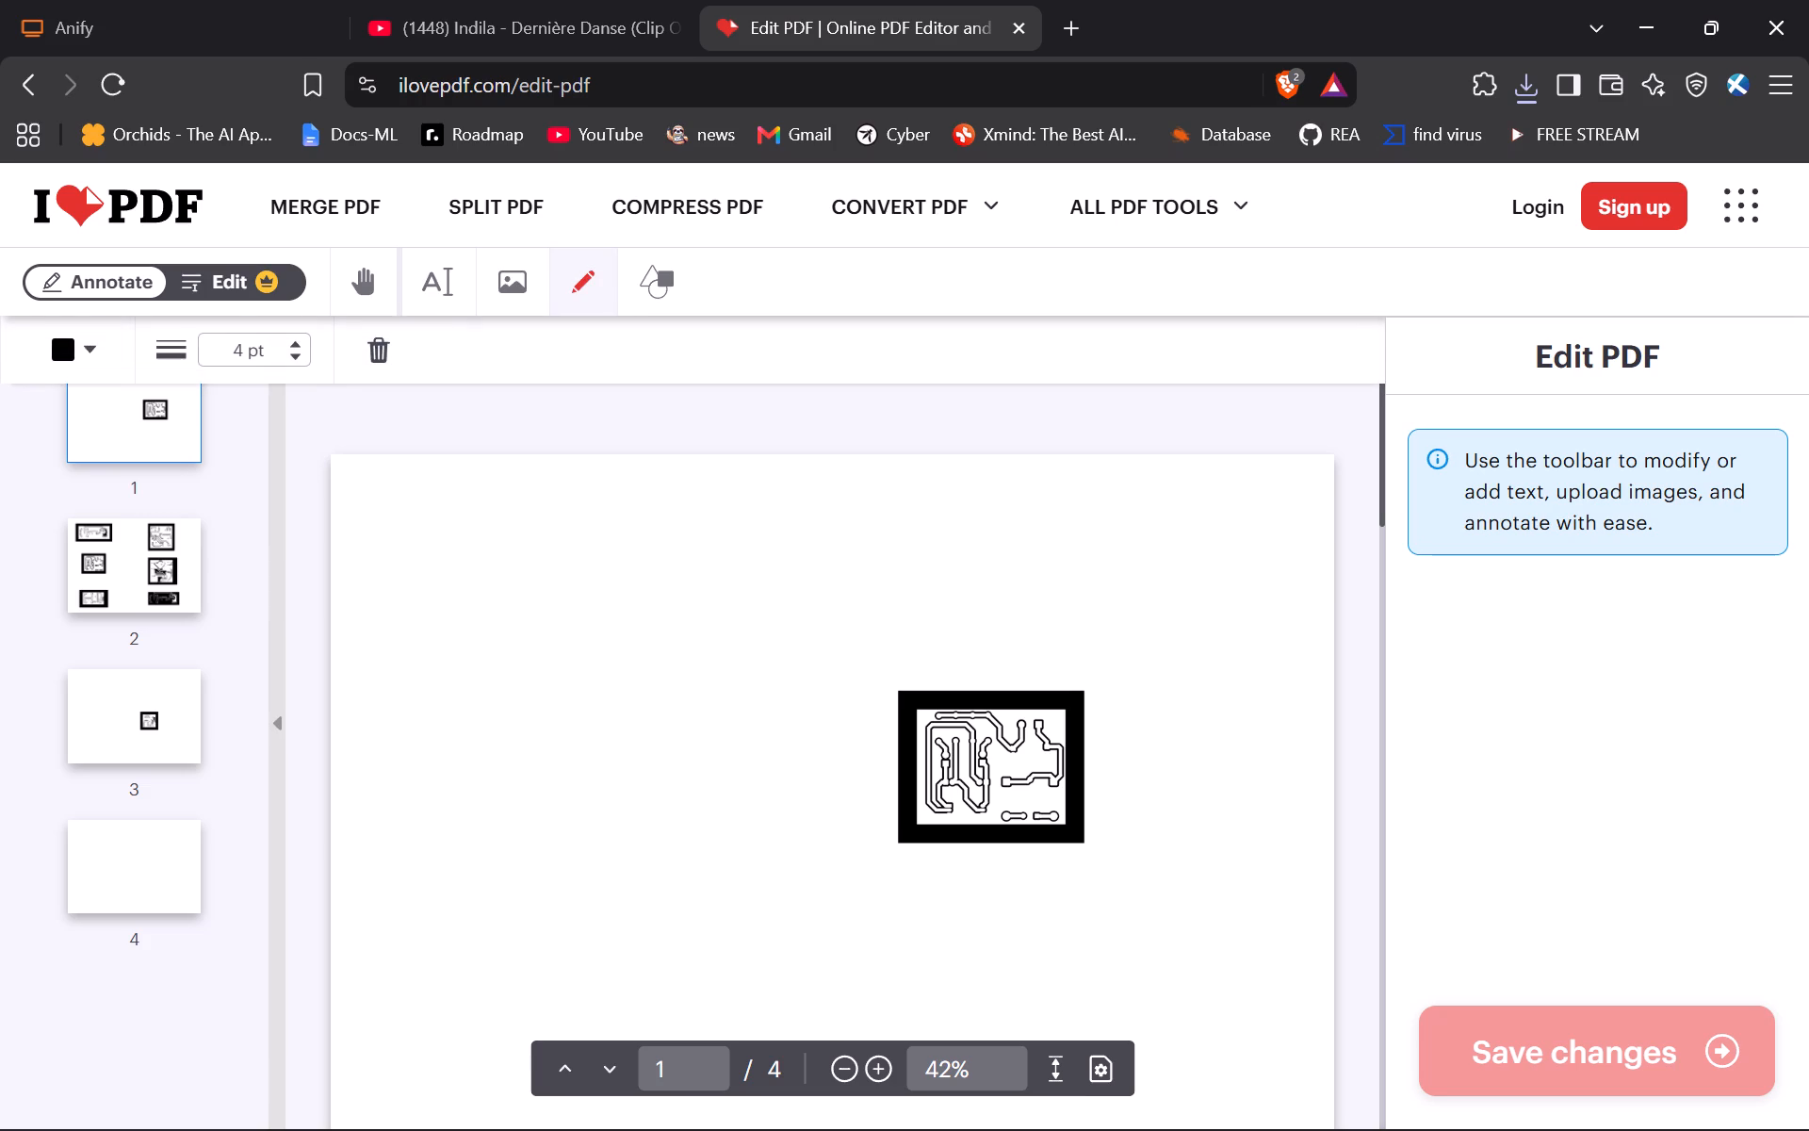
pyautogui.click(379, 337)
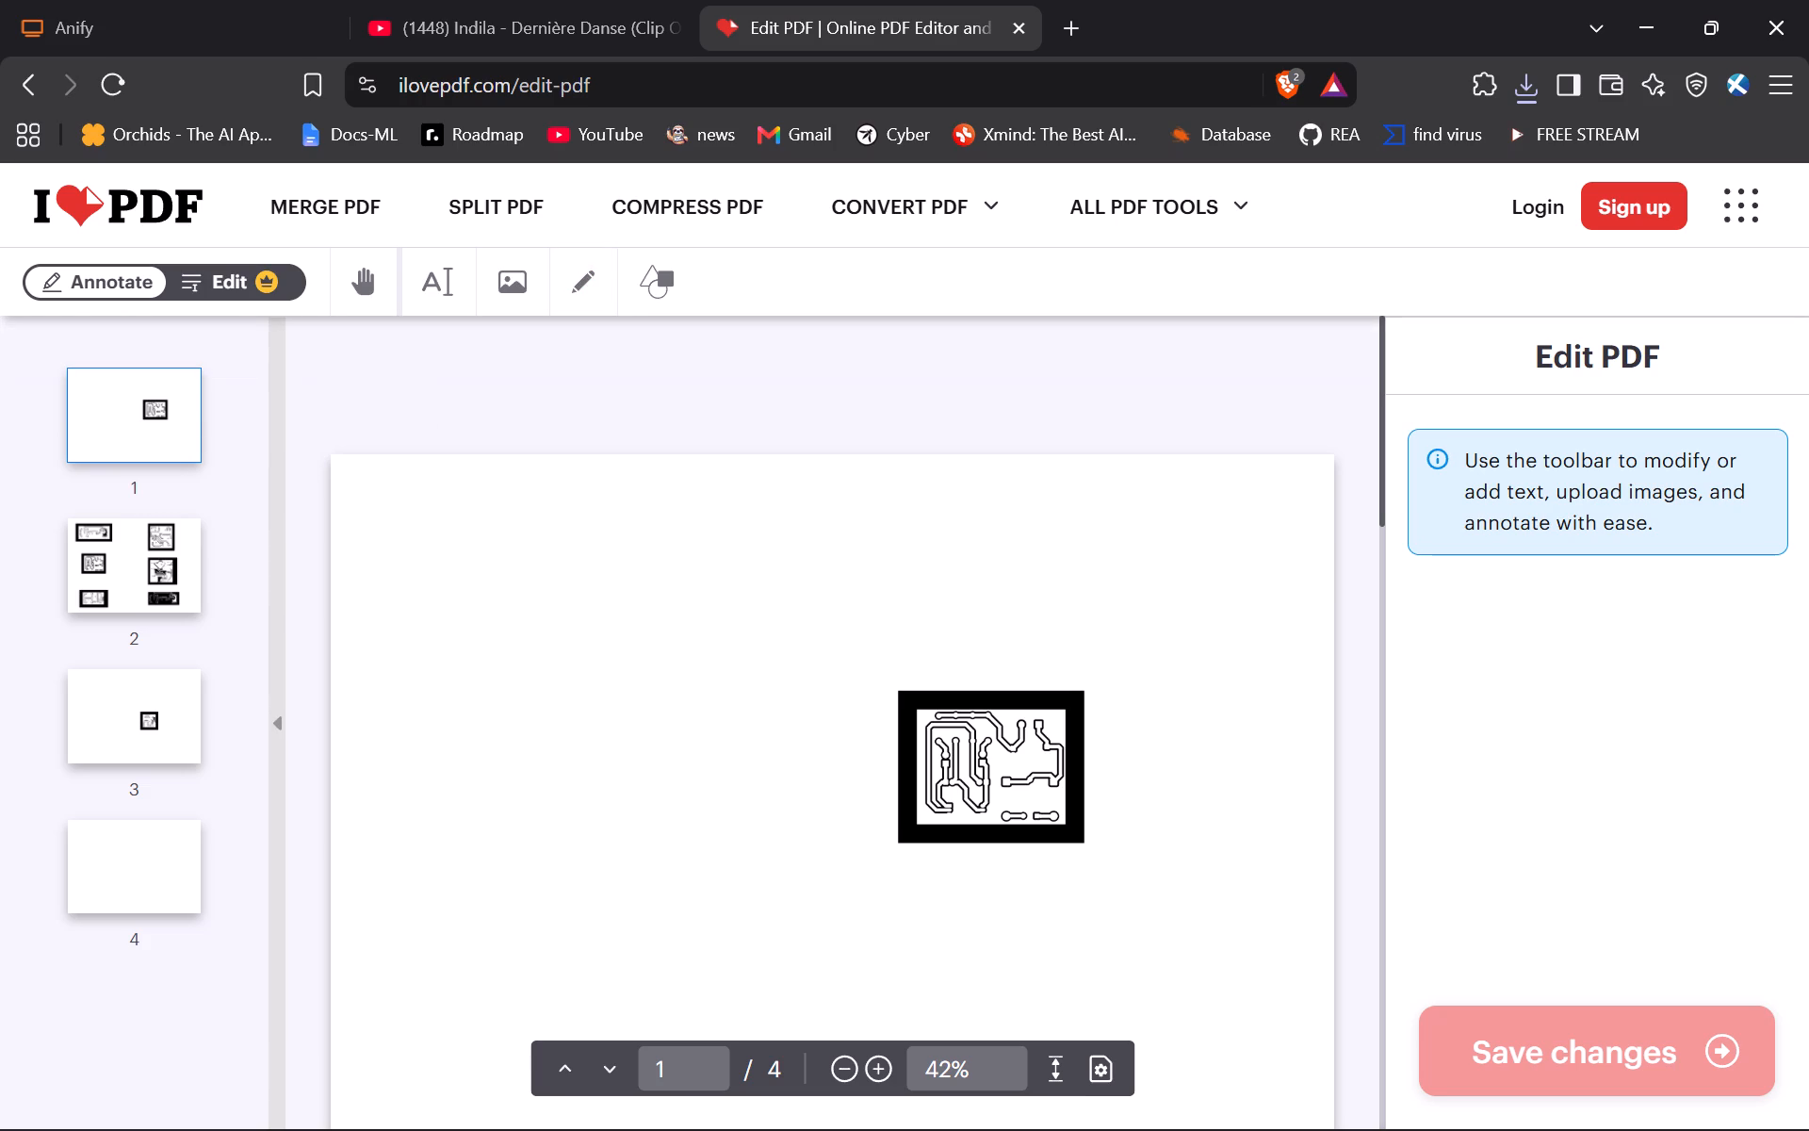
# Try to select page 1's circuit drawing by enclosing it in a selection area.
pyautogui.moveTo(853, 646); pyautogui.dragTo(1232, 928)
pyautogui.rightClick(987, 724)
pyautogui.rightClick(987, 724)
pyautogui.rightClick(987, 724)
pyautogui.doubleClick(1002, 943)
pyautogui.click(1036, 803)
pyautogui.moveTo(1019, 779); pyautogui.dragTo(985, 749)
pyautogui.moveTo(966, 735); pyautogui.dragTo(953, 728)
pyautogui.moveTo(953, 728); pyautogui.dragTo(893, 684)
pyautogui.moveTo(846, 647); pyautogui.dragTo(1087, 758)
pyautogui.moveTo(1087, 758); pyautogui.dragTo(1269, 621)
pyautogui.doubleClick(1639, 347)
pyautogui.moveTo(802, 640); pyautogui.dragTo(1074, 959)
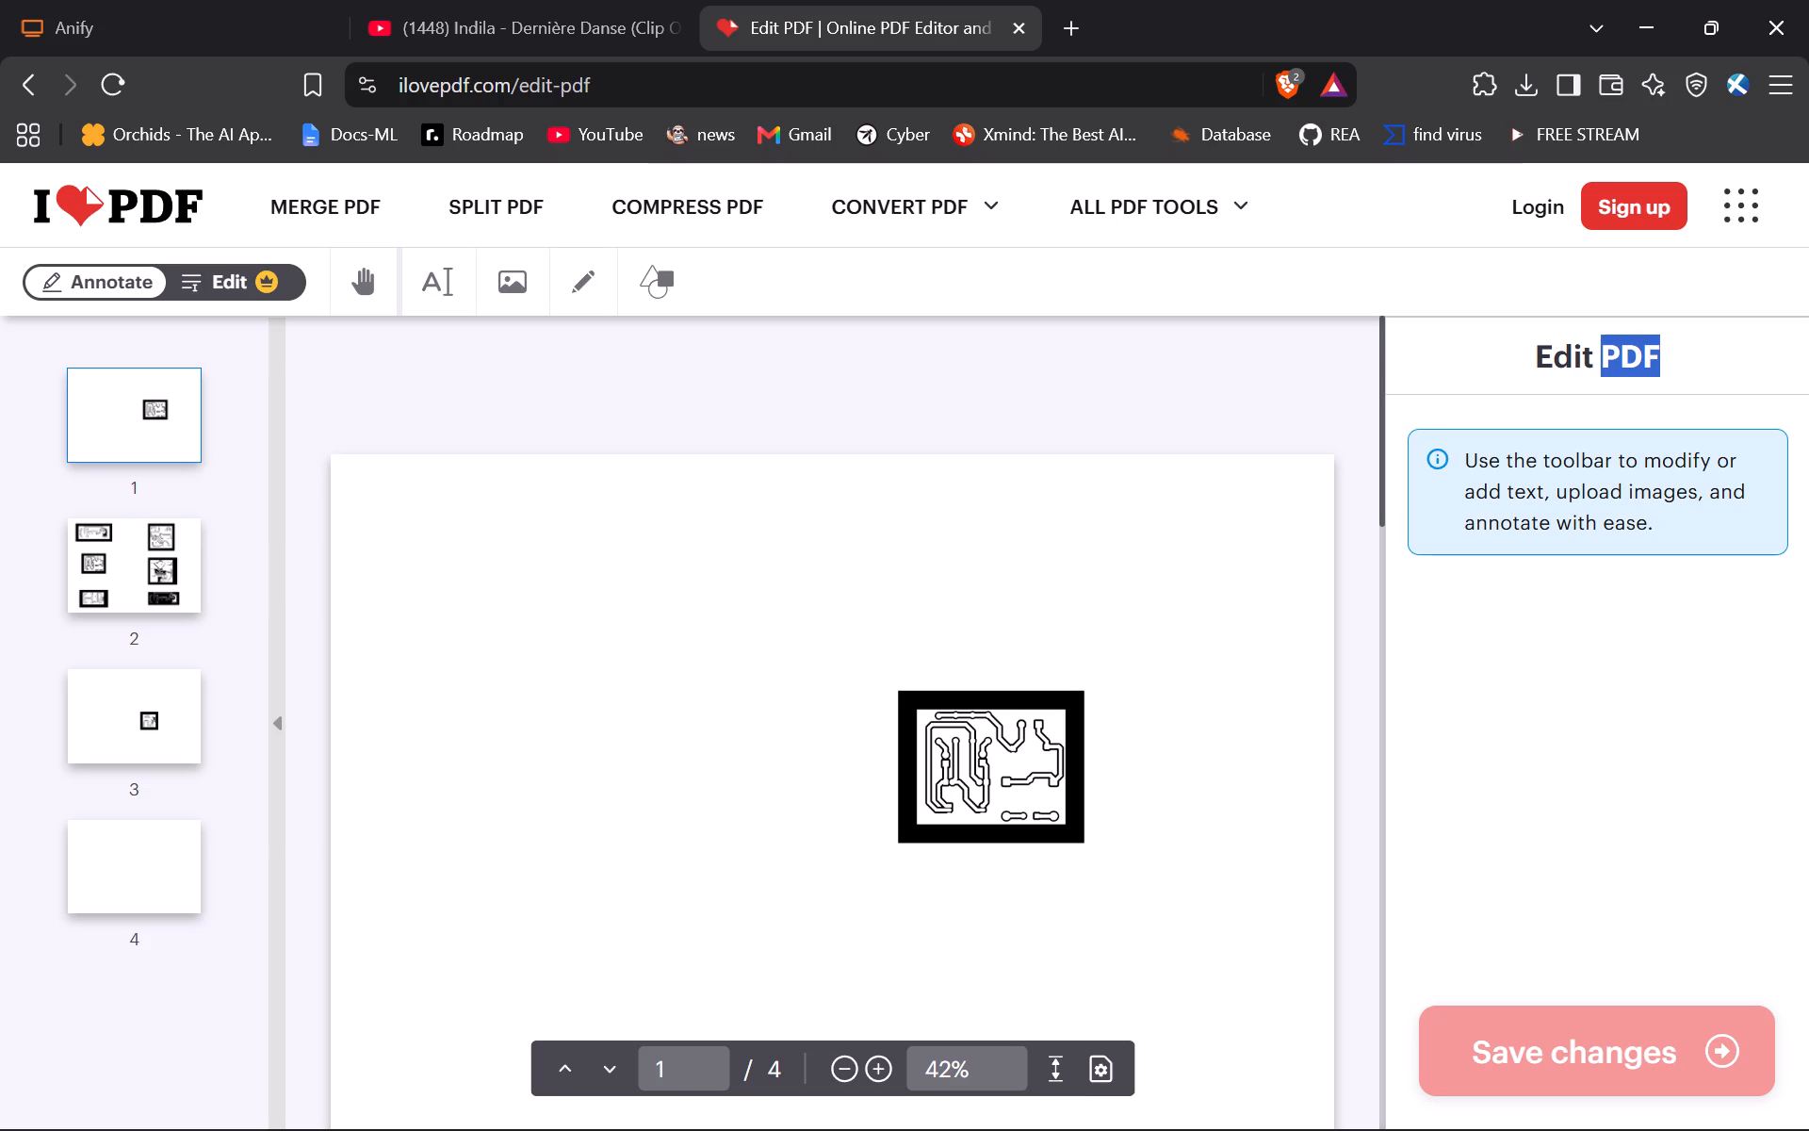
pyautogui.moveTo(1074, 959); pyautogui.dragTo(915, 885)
# Go through pages 3 and 4 using their thumbnails.
pyautogui.moveTo(232, 653); pyautogui.dragTo(220, 707)
pyautogui.moveTo(220, 707); pyautogui.dragTo(198, 713)
pyautogui.click(178, 719)
pyautogui.click(189, 851)
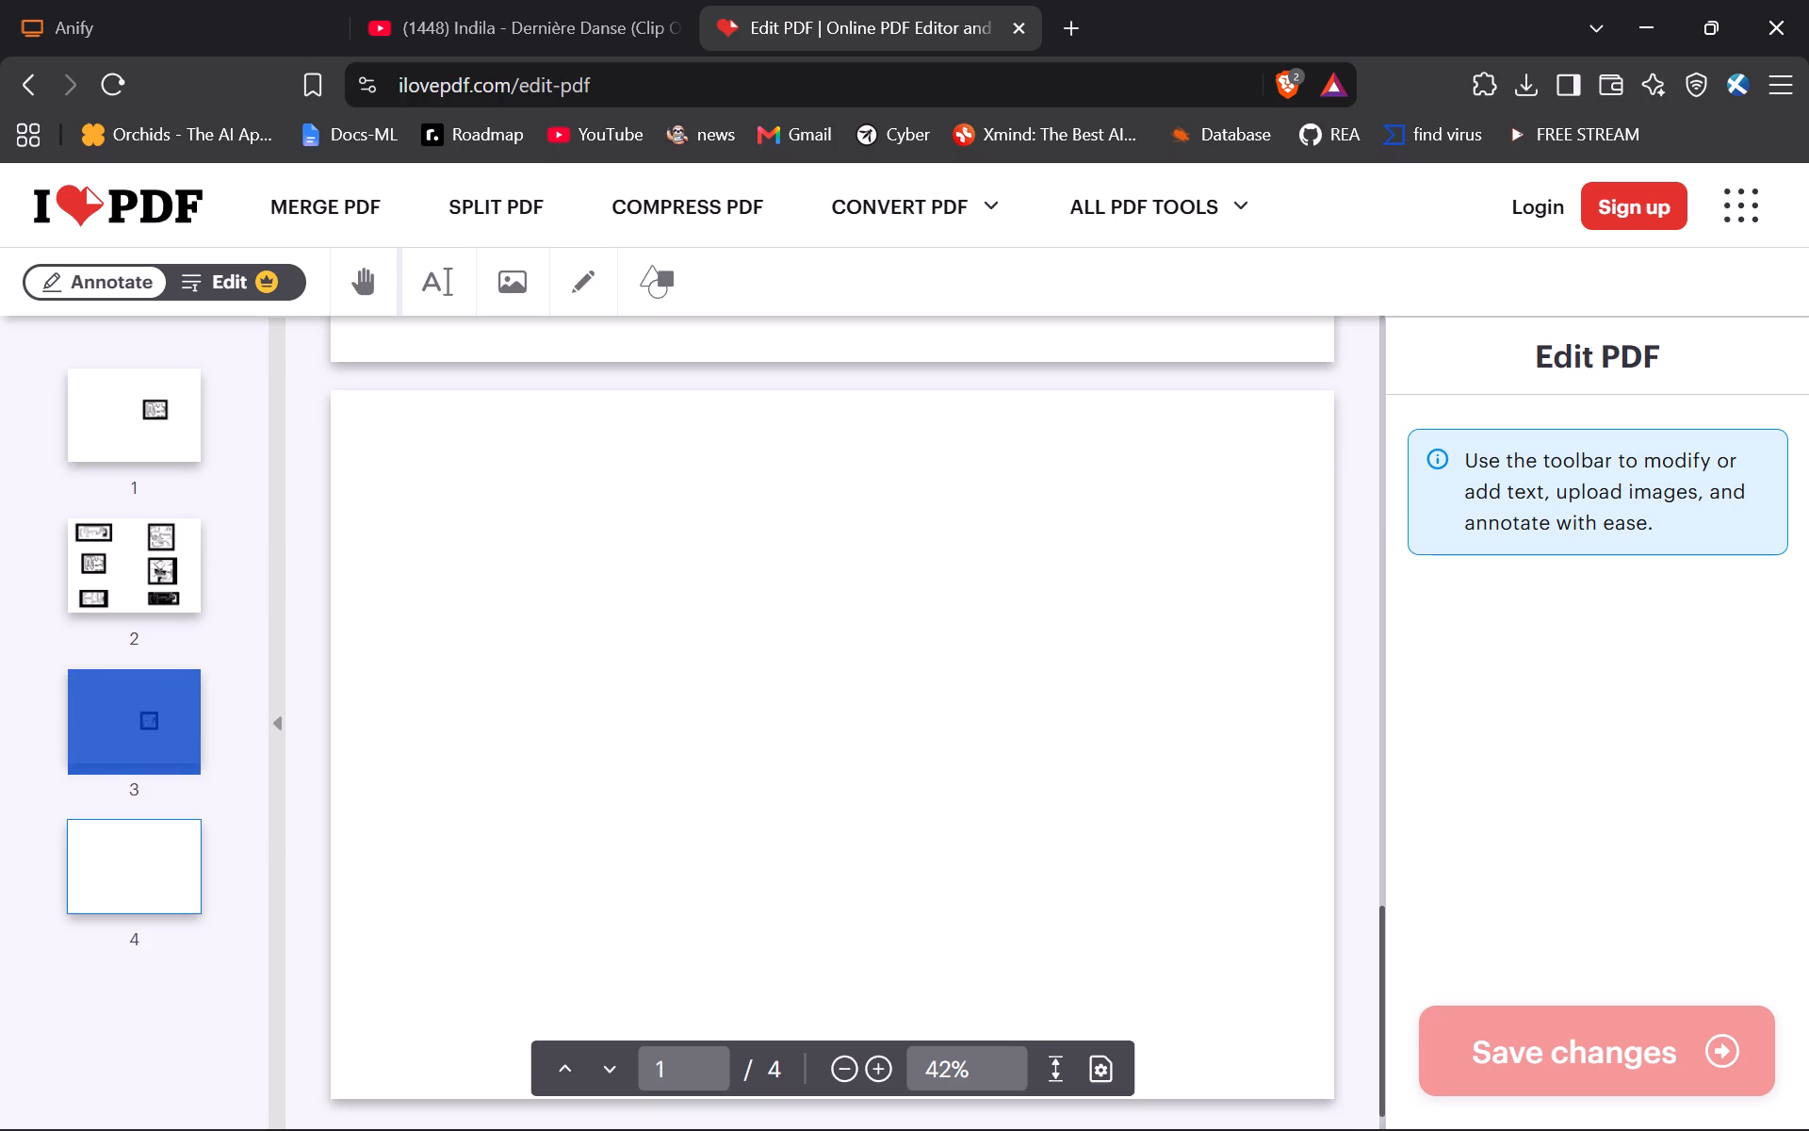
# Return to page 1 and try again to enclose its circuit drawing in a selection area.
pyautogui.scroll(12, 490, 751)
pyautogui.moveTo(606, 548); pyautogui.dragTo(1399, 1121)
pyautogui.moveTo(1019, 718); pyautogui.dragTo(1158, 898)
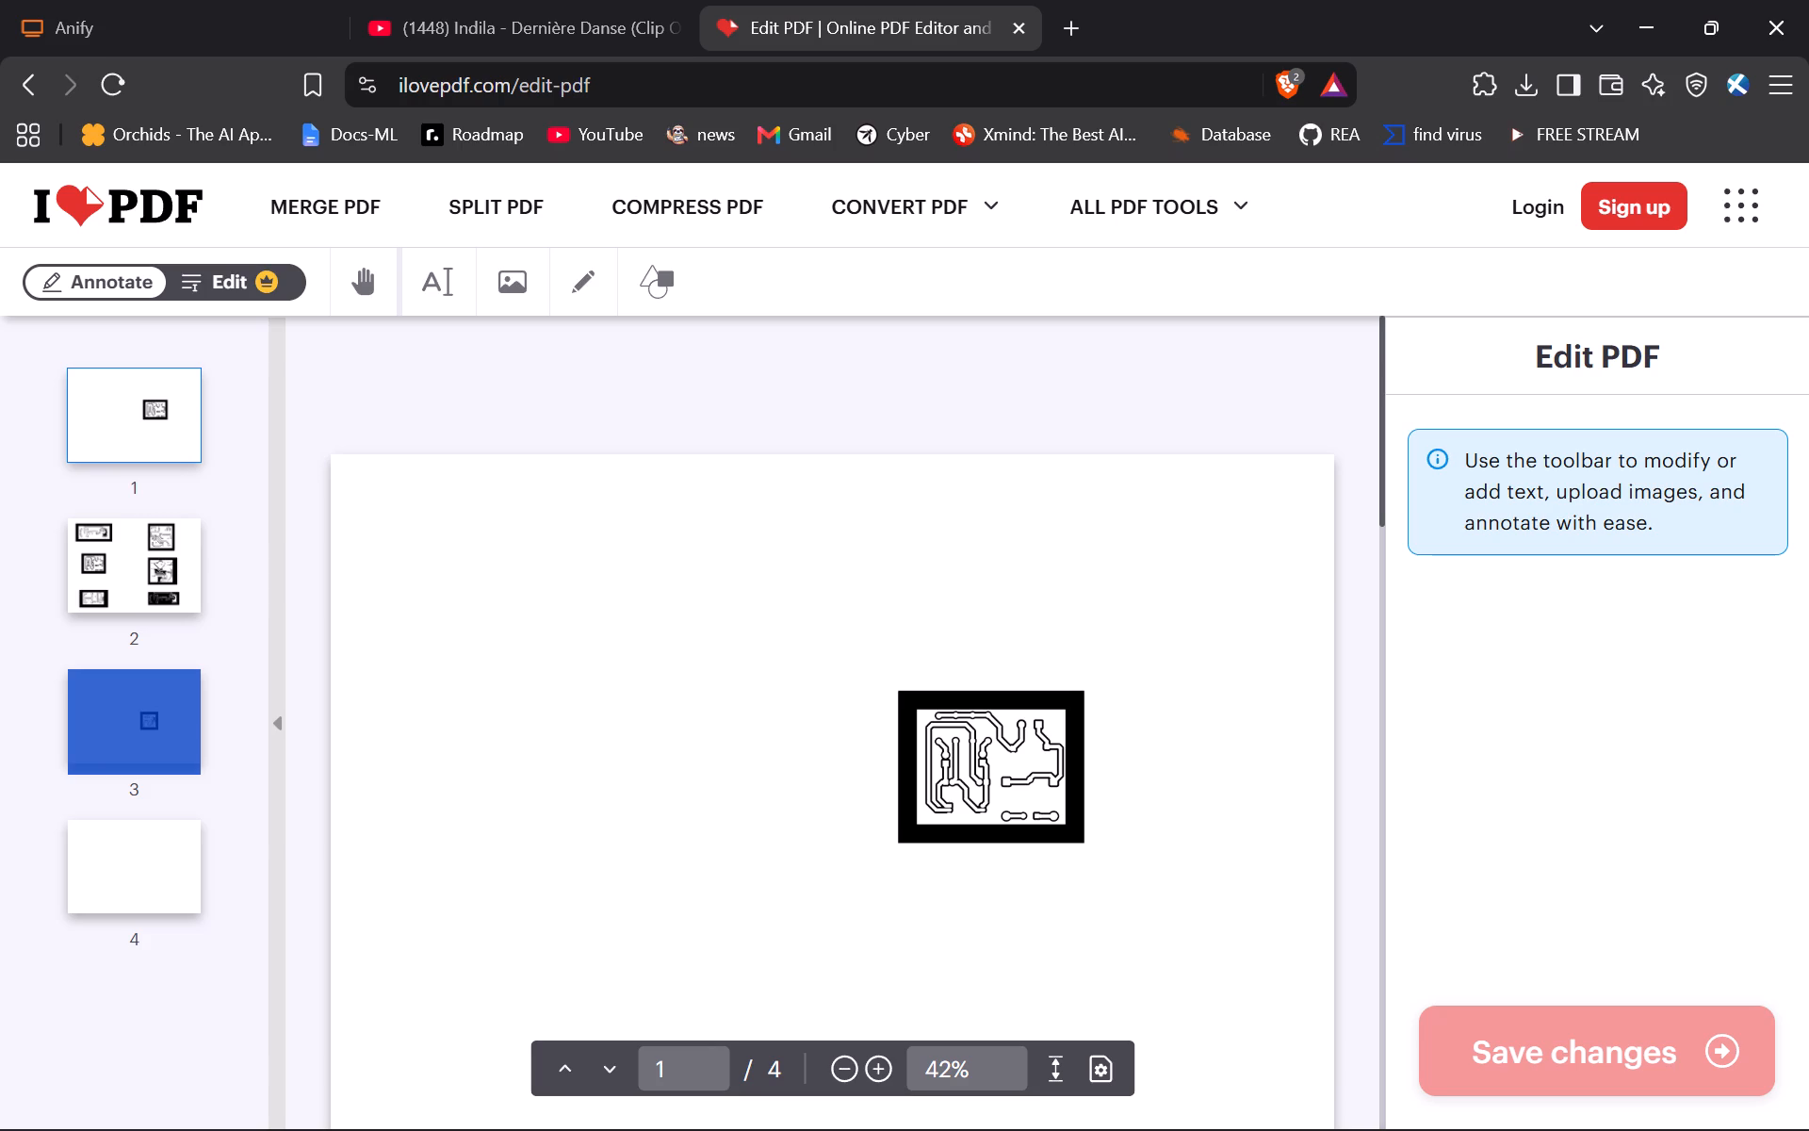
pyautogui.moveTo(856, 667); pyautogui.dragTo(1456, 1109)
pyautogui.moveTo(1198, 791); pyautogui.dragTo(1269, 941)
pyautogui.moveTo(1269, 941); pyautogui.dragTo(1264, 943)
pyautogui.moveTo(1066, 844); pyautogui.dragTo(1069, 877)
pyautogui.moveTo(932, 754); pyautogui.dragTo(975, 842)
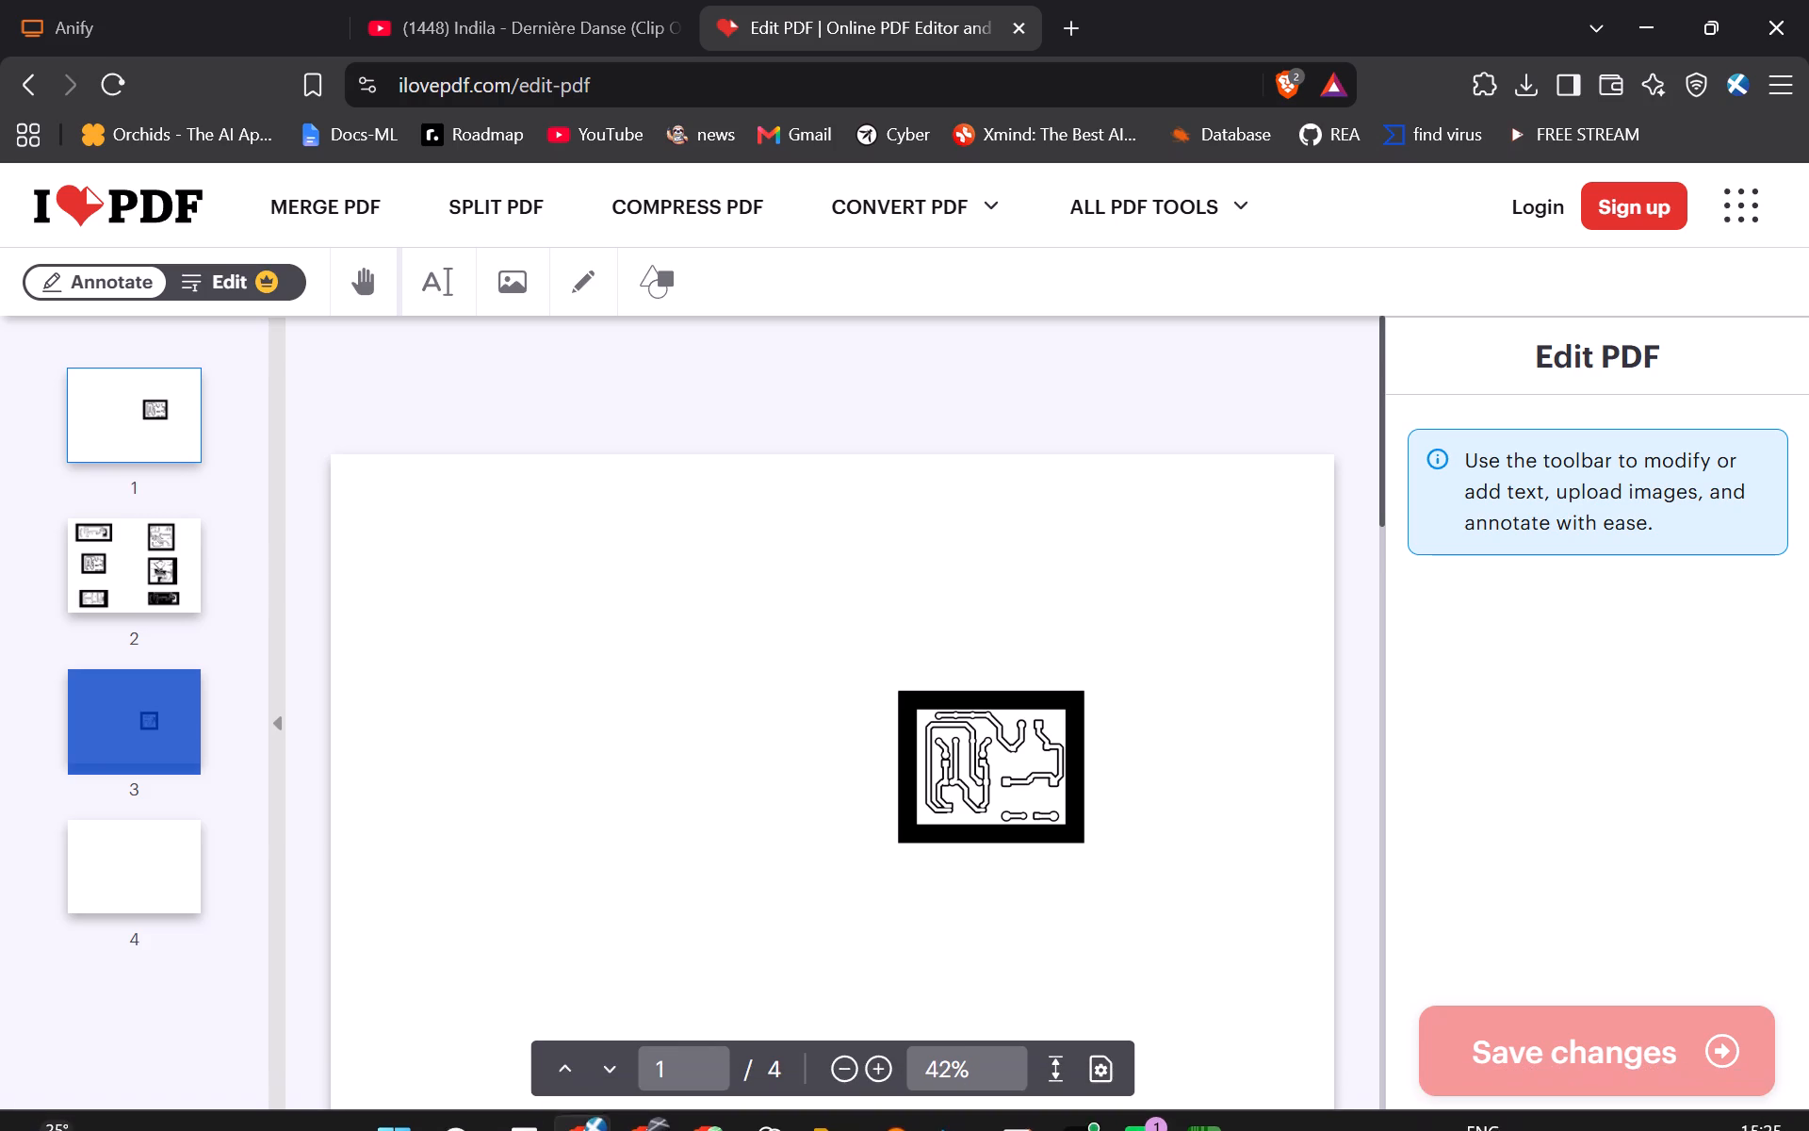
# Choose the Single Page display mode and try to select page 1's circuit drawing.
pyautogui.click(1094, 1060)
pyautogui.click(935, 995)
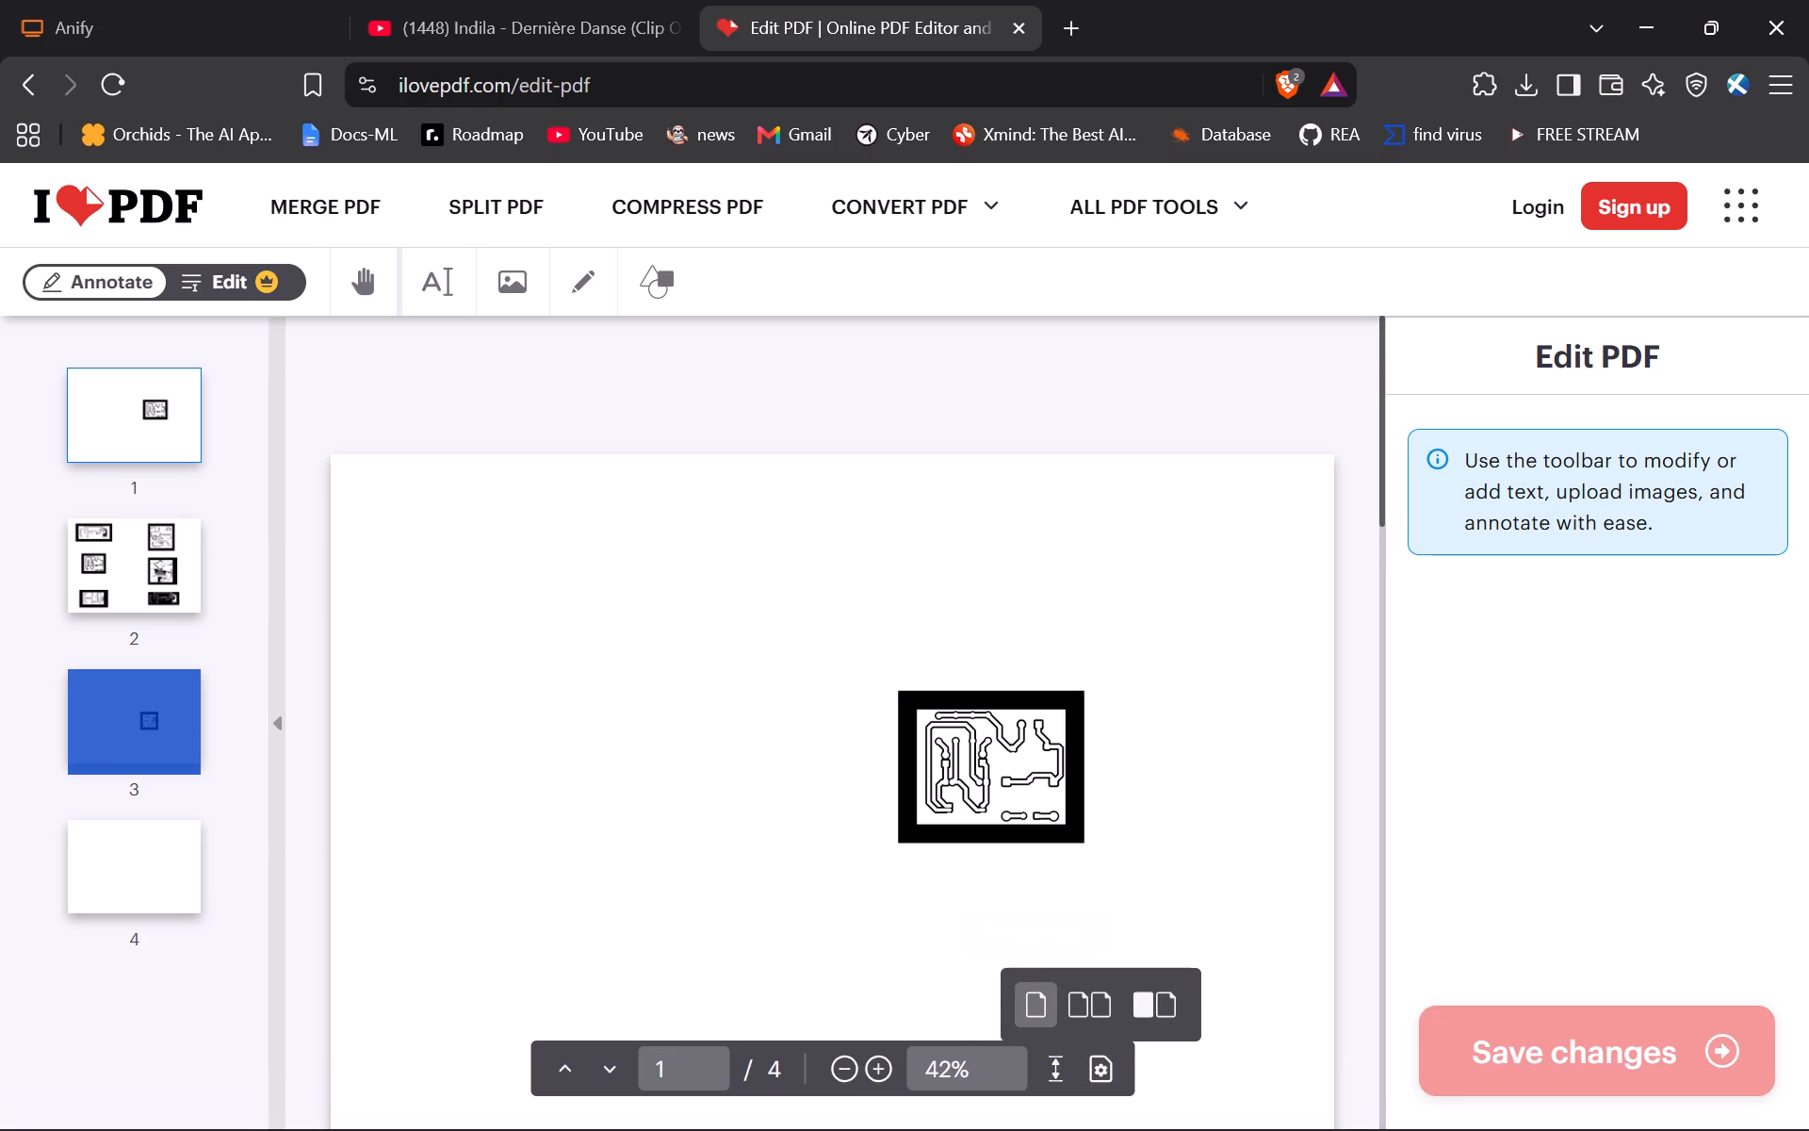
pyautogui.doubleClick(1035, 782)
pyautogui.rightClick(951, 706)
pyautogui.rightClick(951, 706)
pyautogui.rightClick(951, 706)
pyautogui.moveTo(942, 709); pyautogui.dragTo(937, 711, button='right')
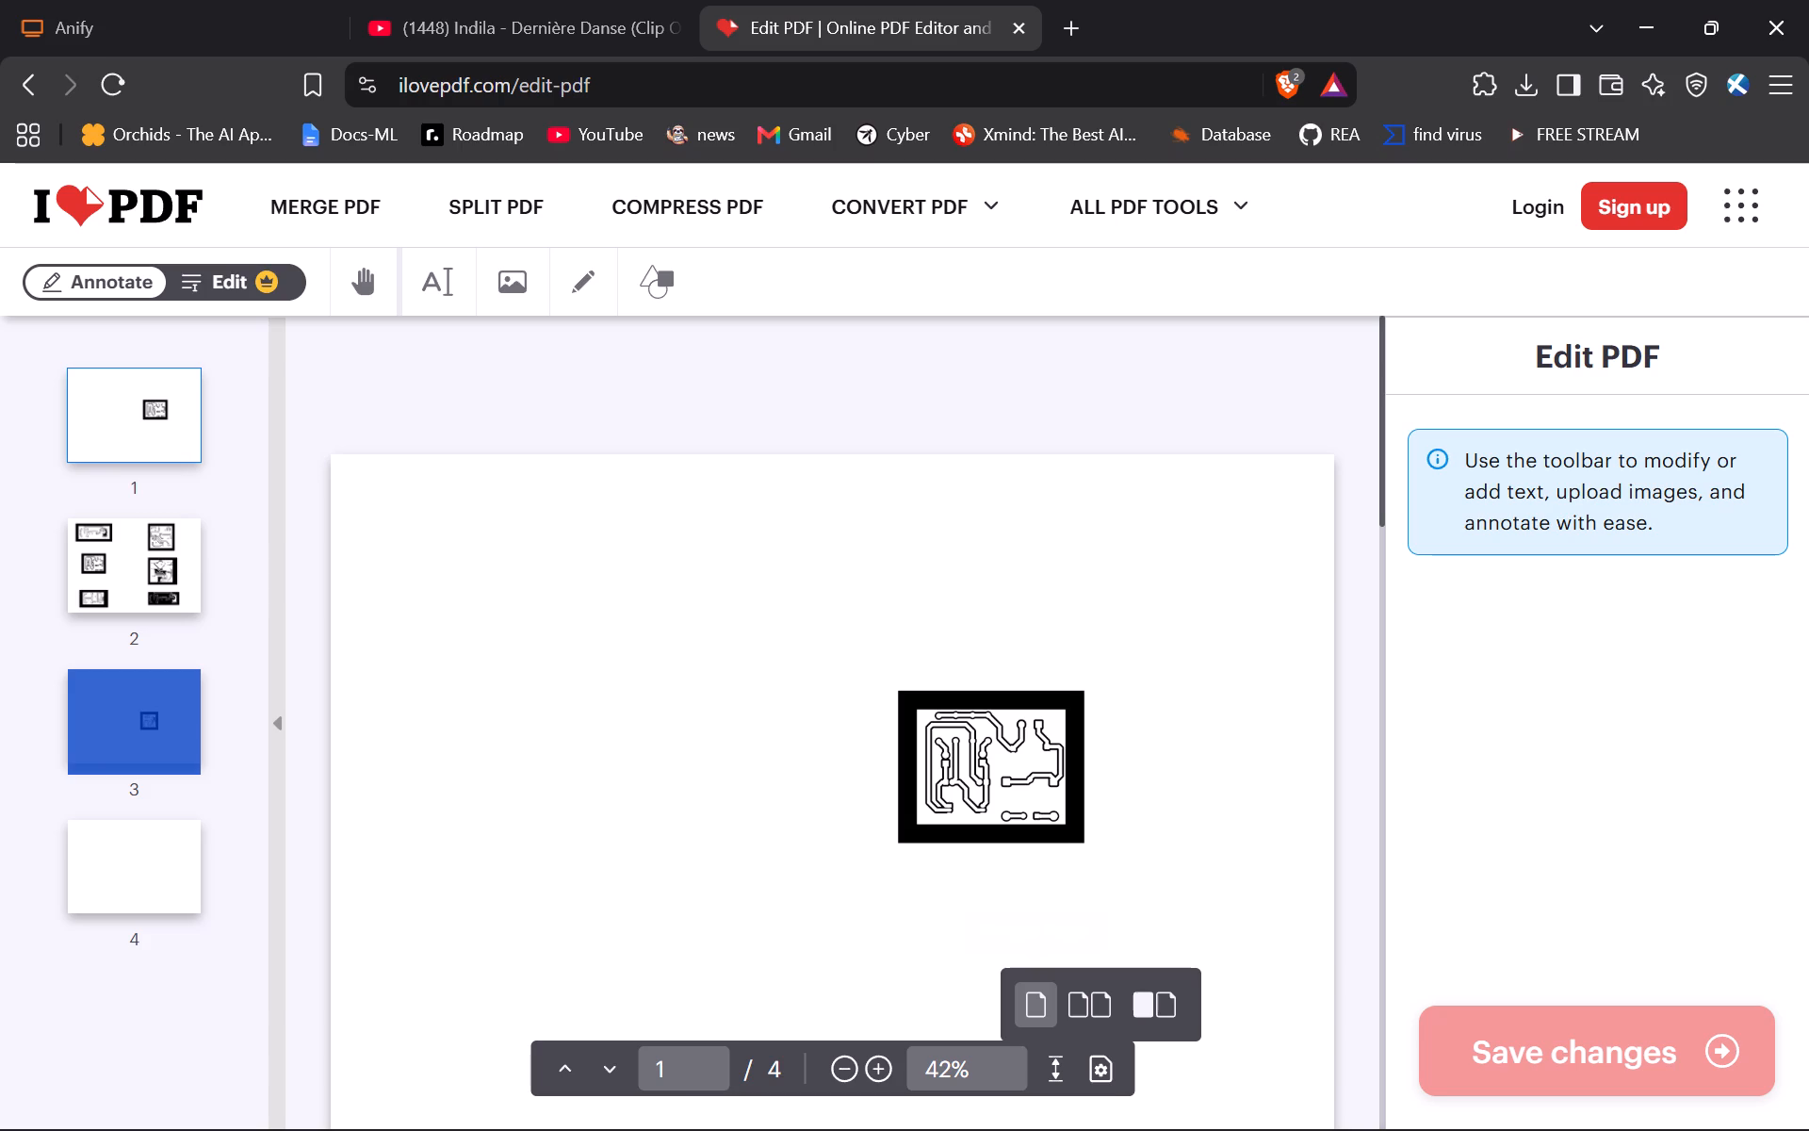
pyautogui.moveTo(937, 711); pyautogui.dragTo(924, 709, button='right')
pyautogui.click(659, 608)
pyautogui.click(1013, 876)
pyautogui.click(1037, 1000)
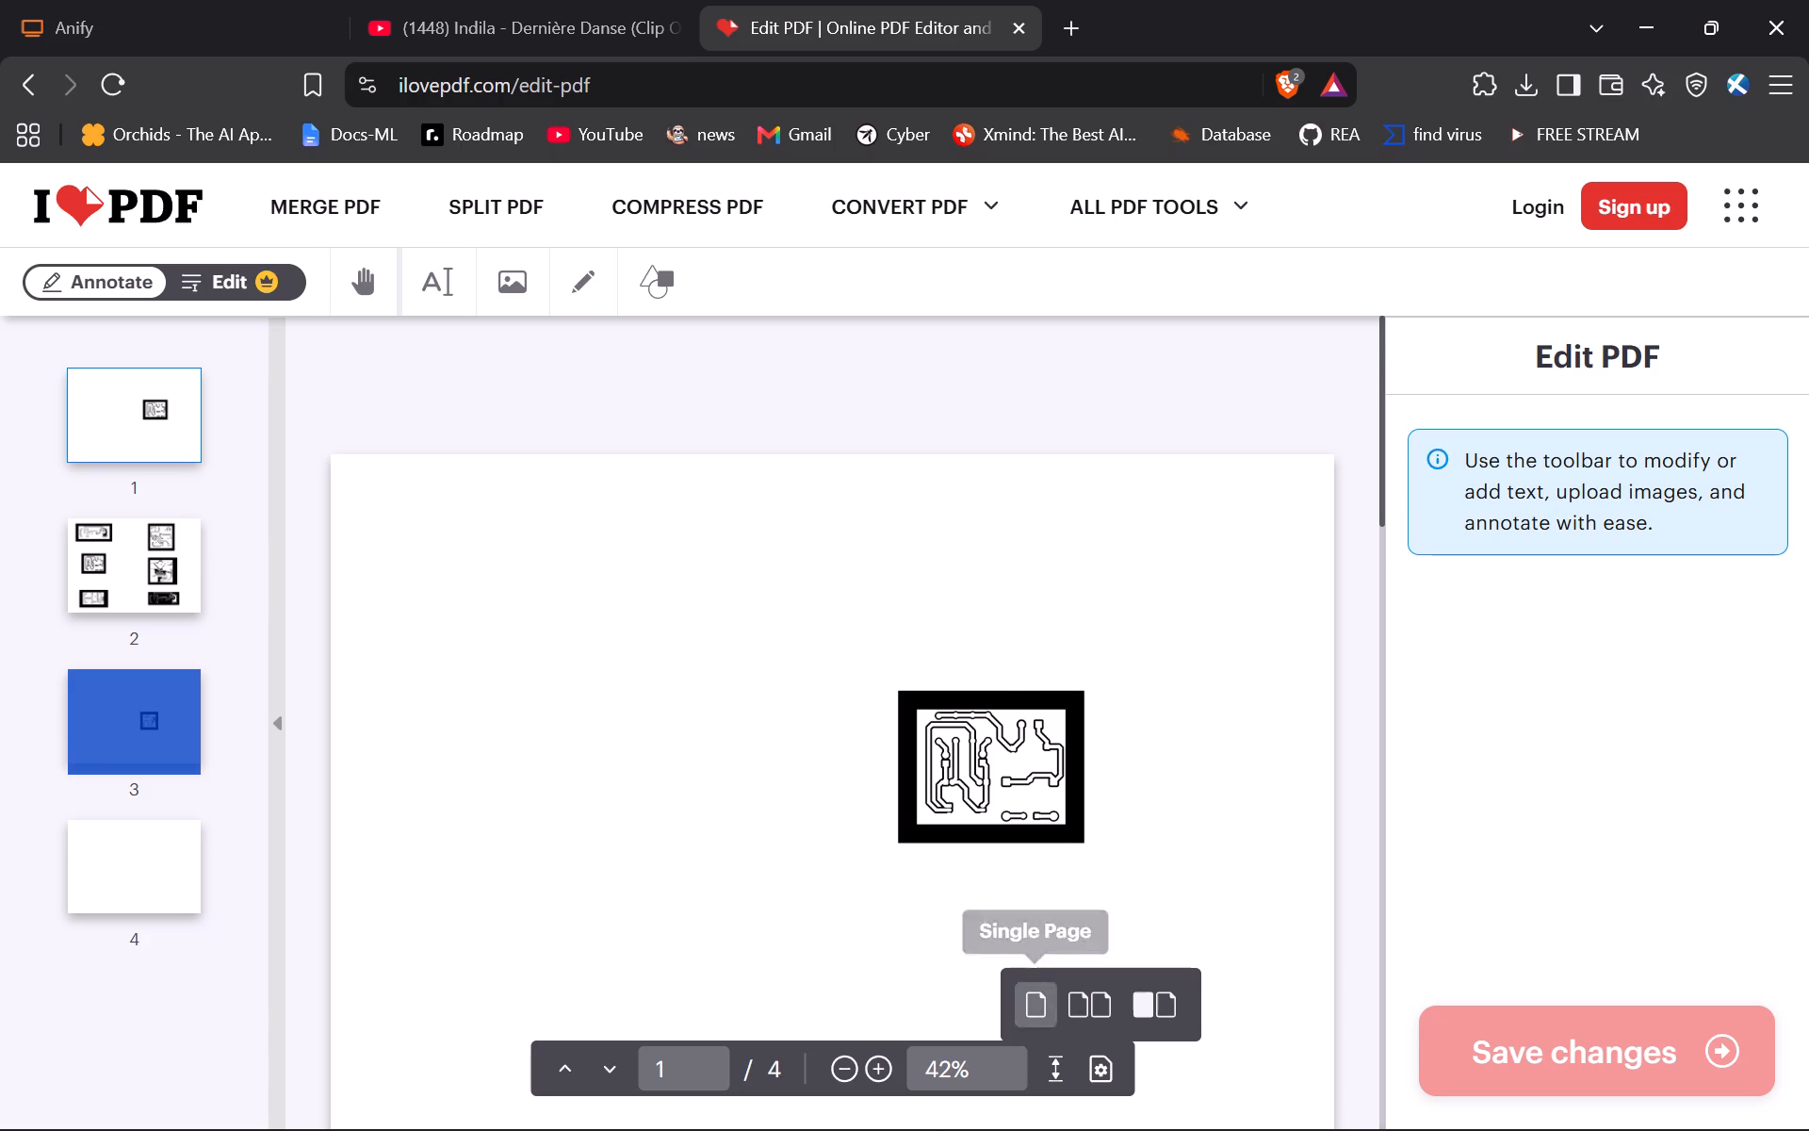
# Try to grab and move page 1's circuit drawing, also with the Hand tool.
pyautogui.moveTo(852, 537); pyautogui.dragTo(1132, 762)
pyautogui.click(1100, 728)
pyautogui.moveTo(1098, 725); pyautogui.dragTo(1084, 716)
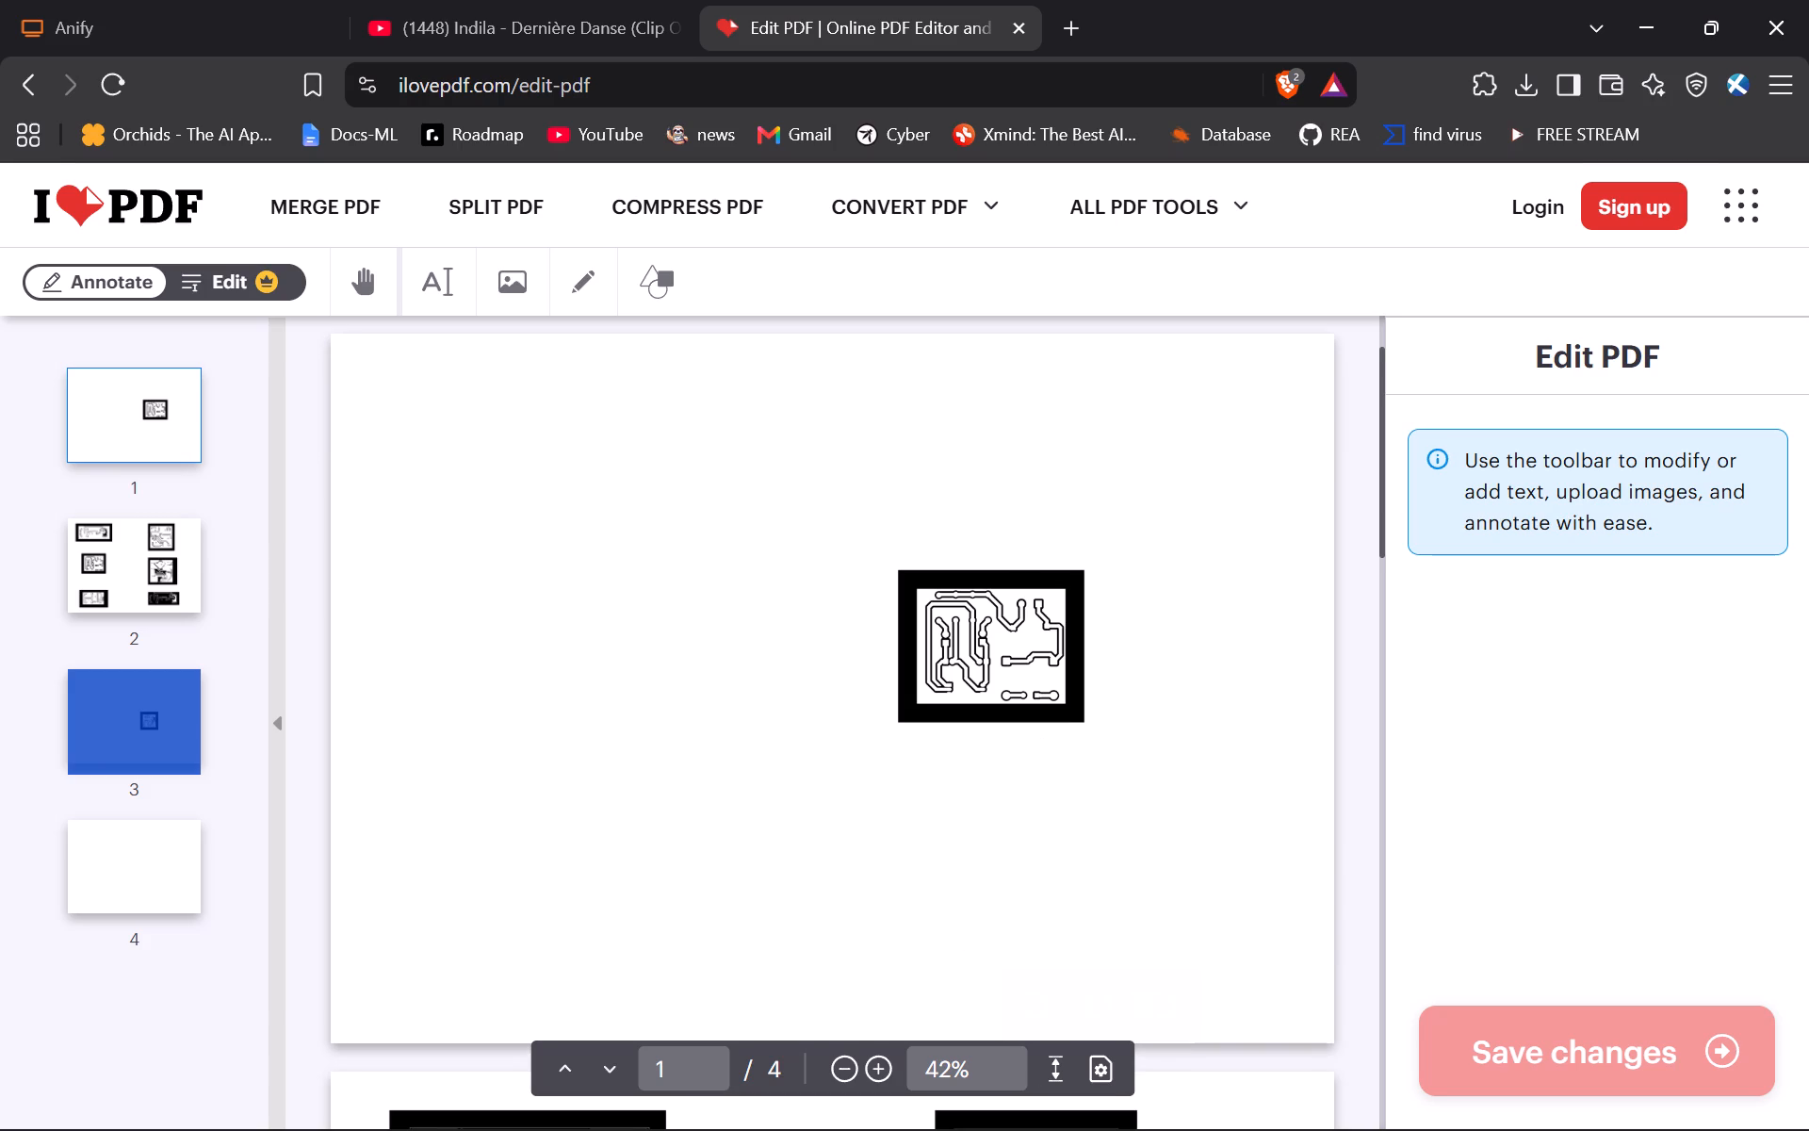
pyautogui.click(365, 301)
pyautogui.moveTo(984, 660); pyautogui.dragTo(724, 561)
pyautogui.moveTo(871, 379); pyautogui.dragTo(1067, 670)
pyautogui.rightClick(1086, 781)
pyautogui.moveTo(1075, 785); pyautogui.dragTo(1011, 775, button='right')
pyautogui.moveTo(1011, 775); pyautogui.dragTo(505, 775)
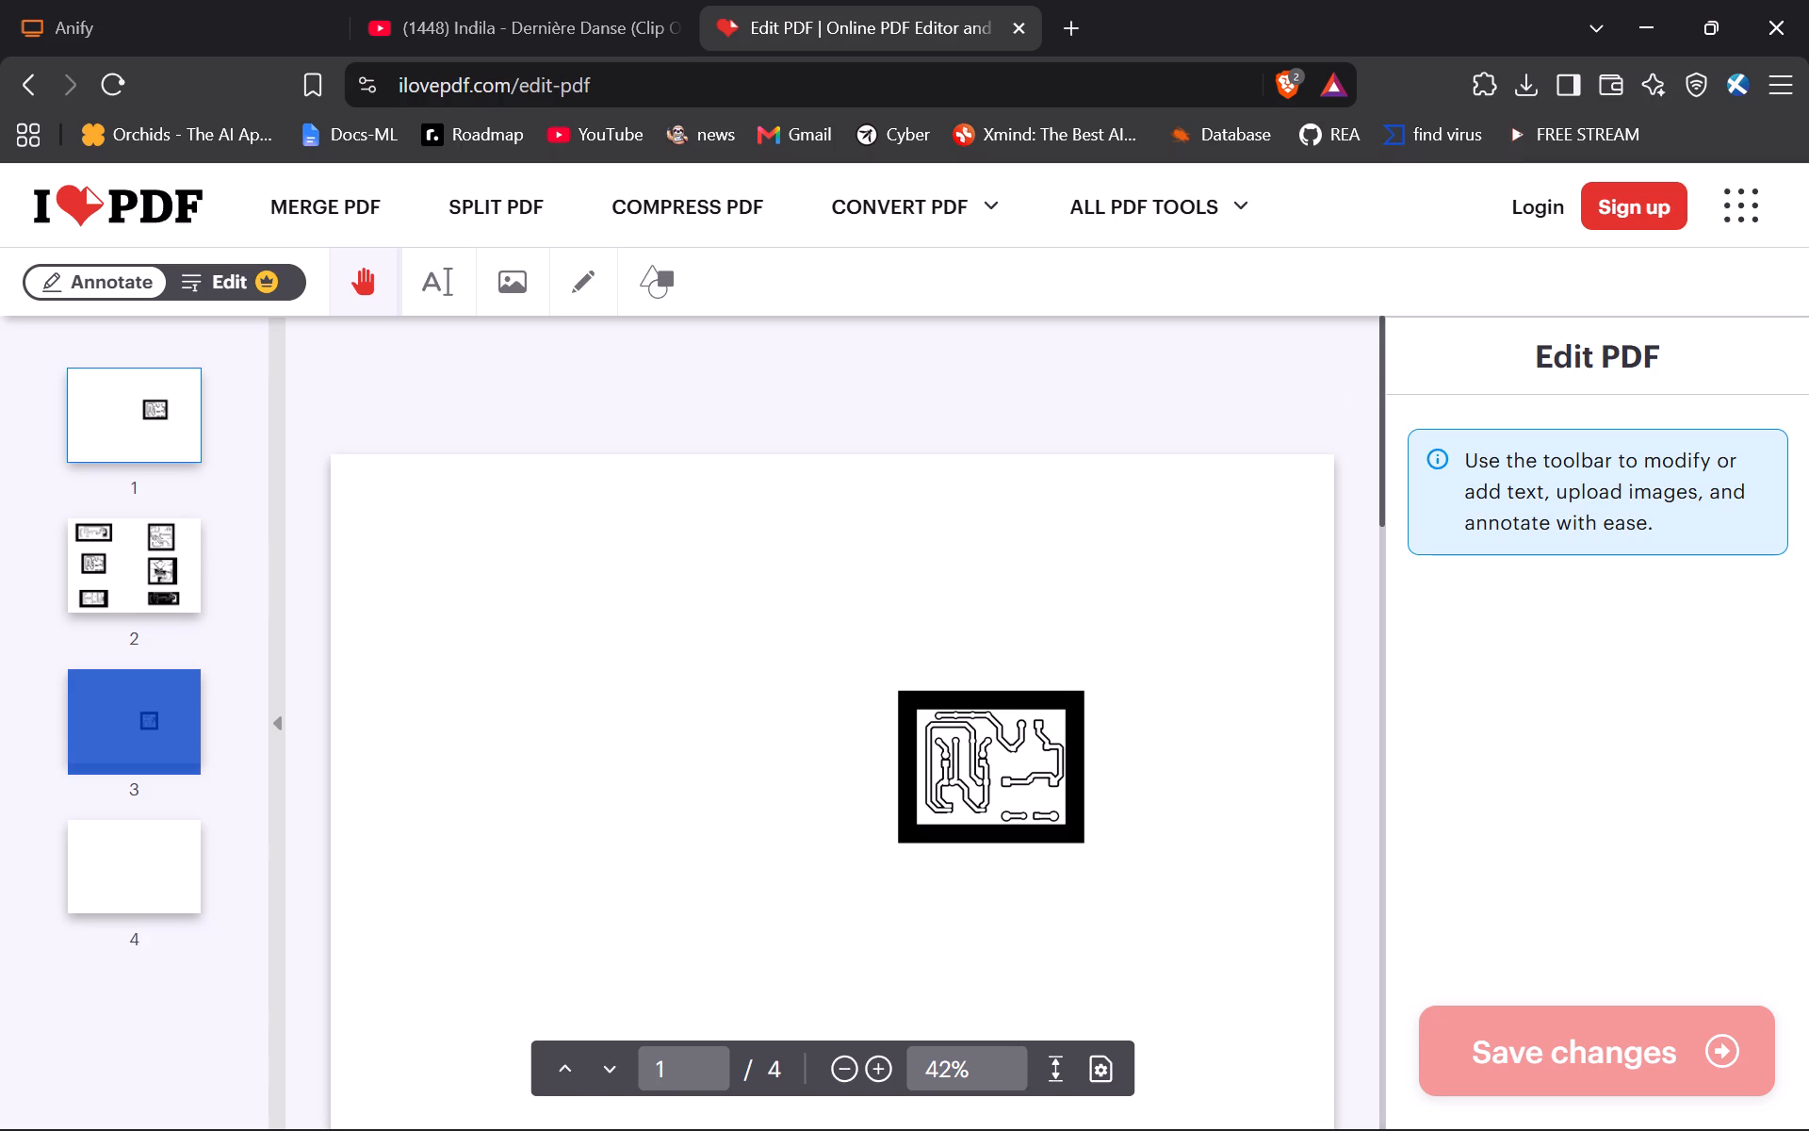
# Leave the PDF editor and open the Organize PDF tool from the iLovePDF home page.
pyautogui.click(0, 92)
pyautogui.scroll(3, 449, 421)
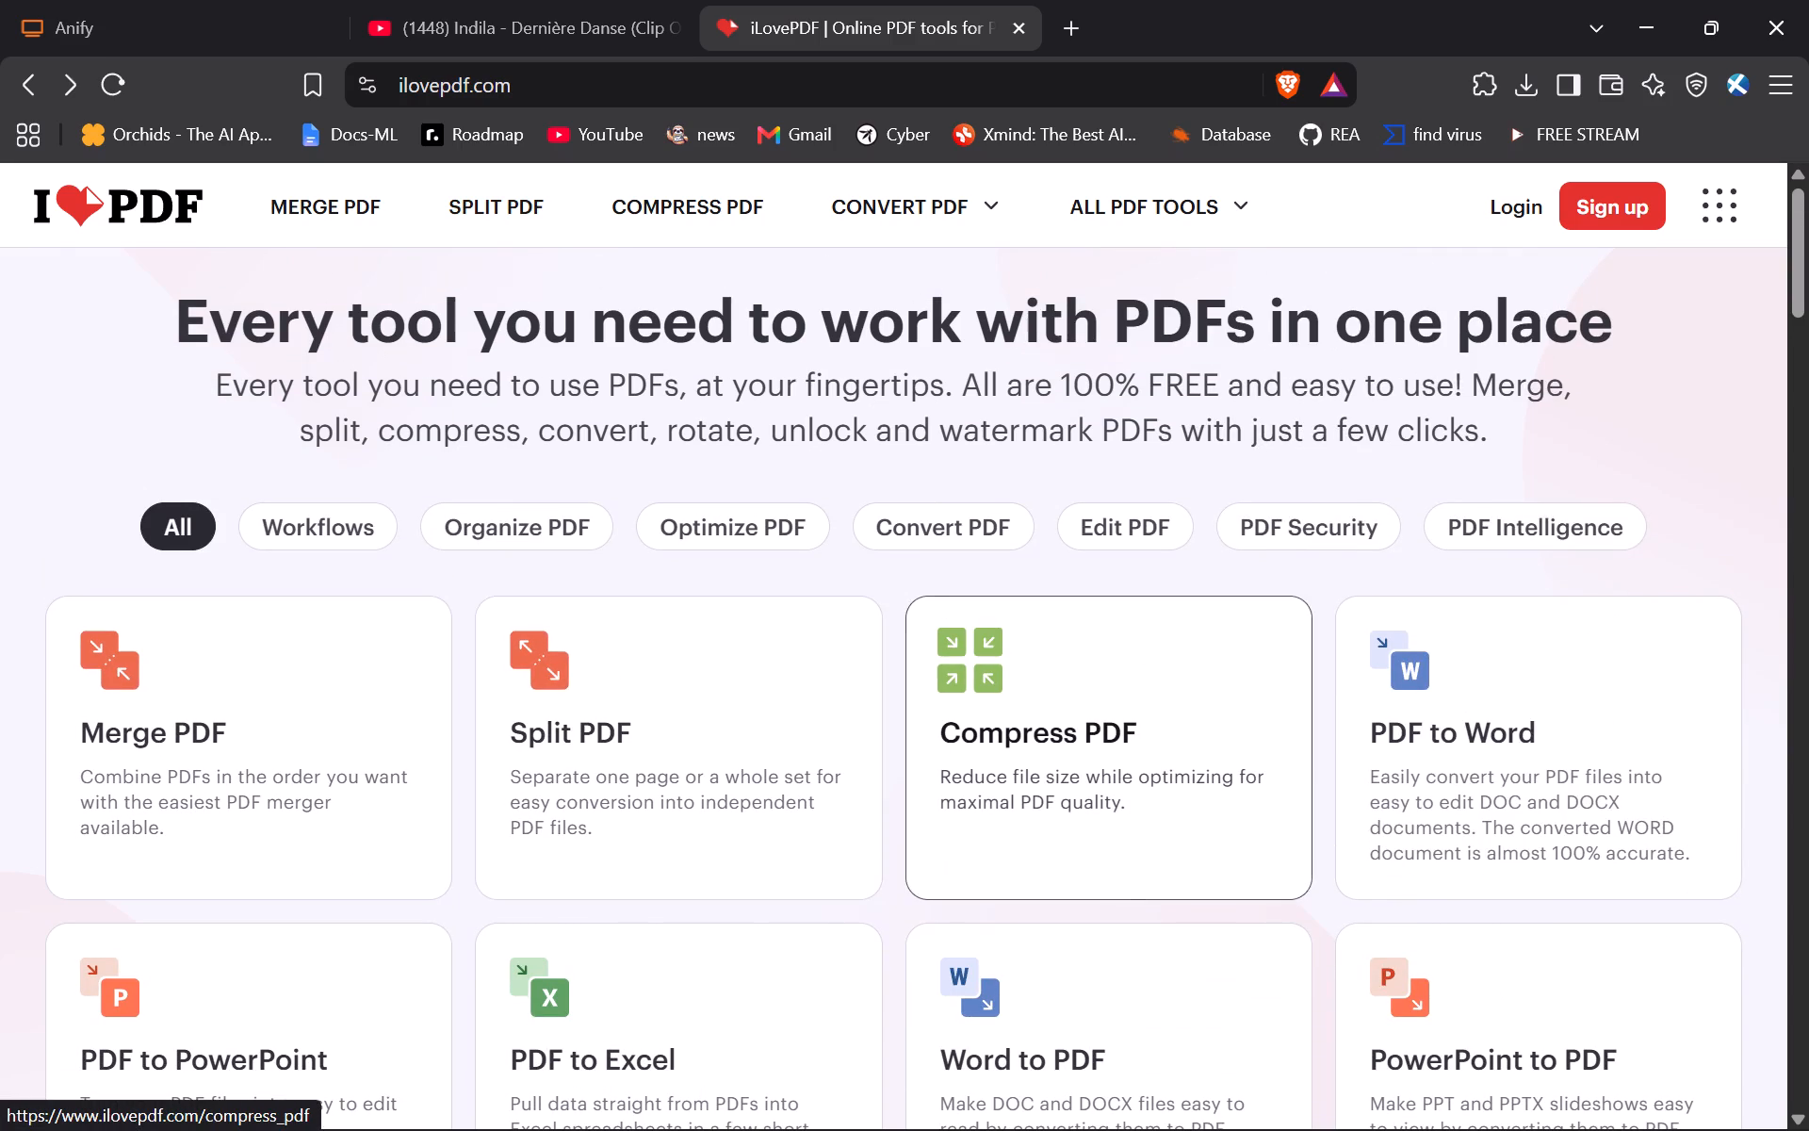
pyautogui.scroll(-1, 619, 730)
pyautogui.scroll(-1, 490, 810)
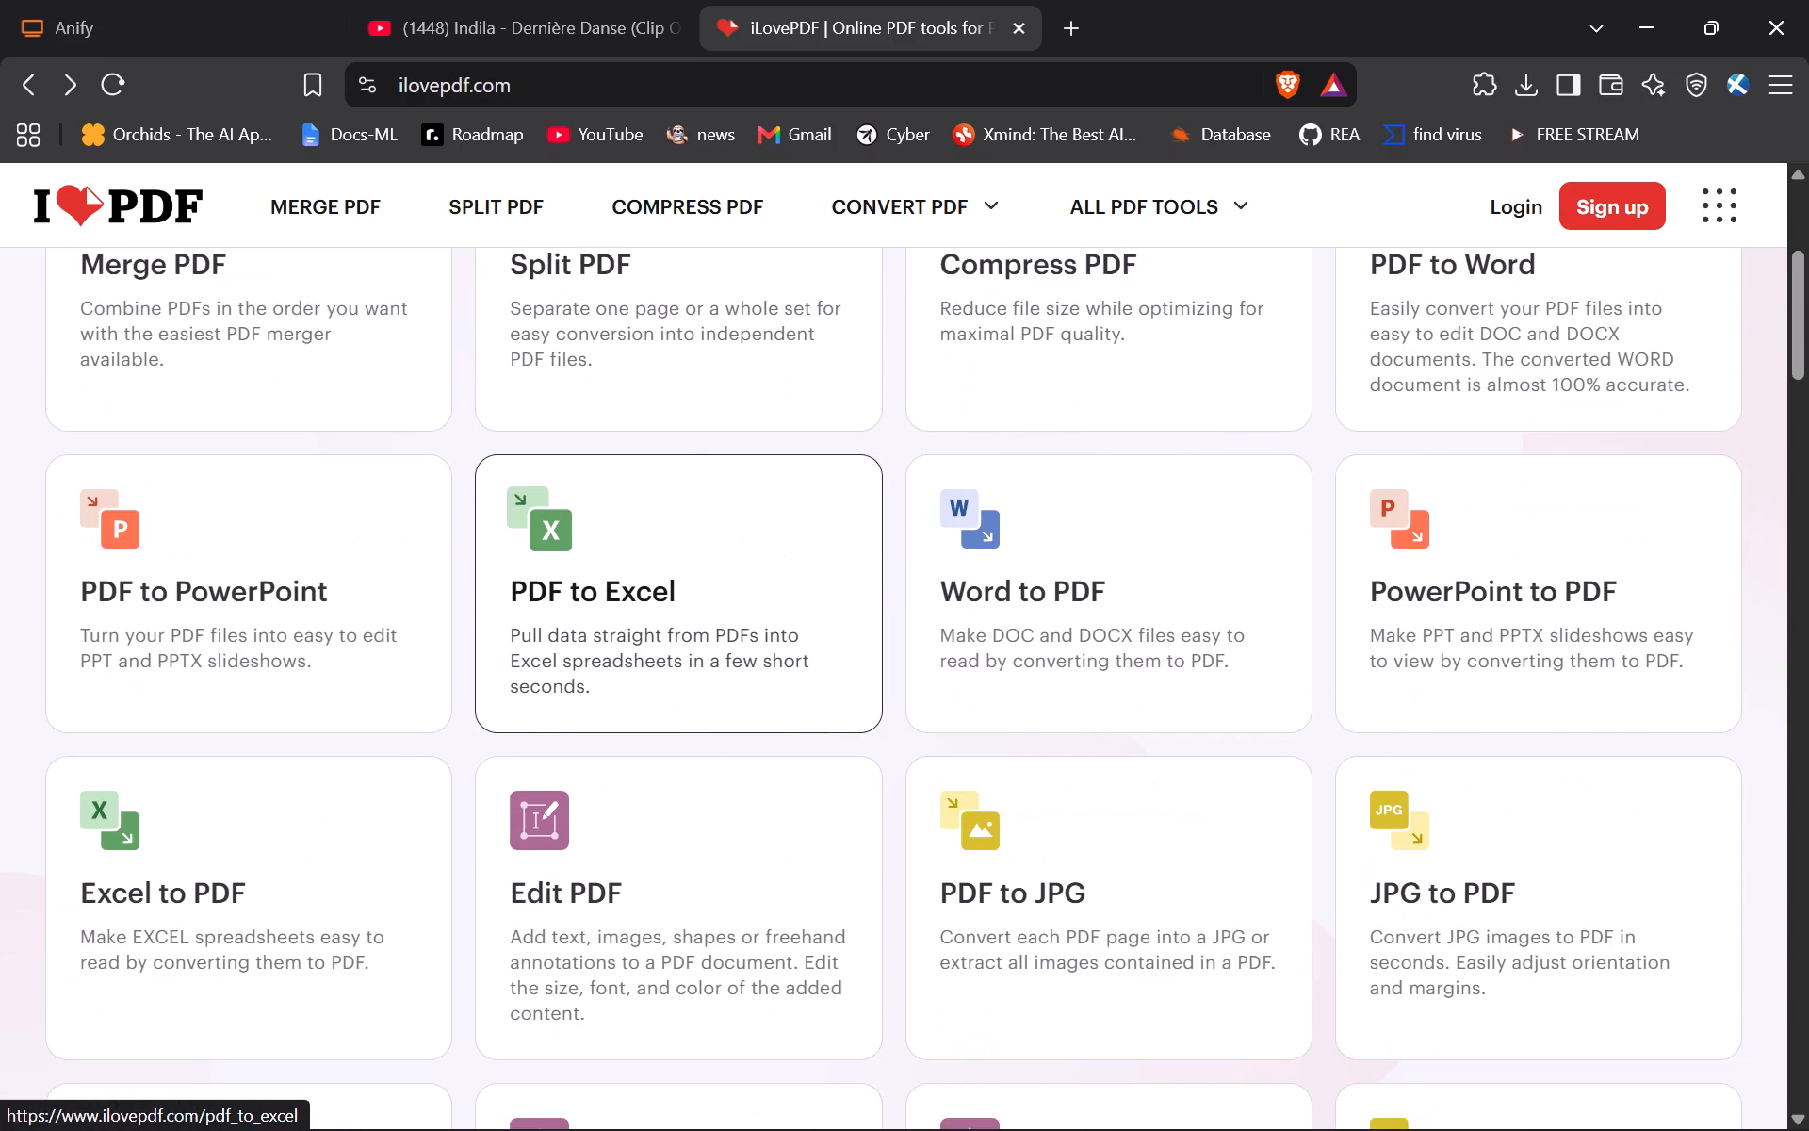
pyautogui.scroll(-2, 948, 950)
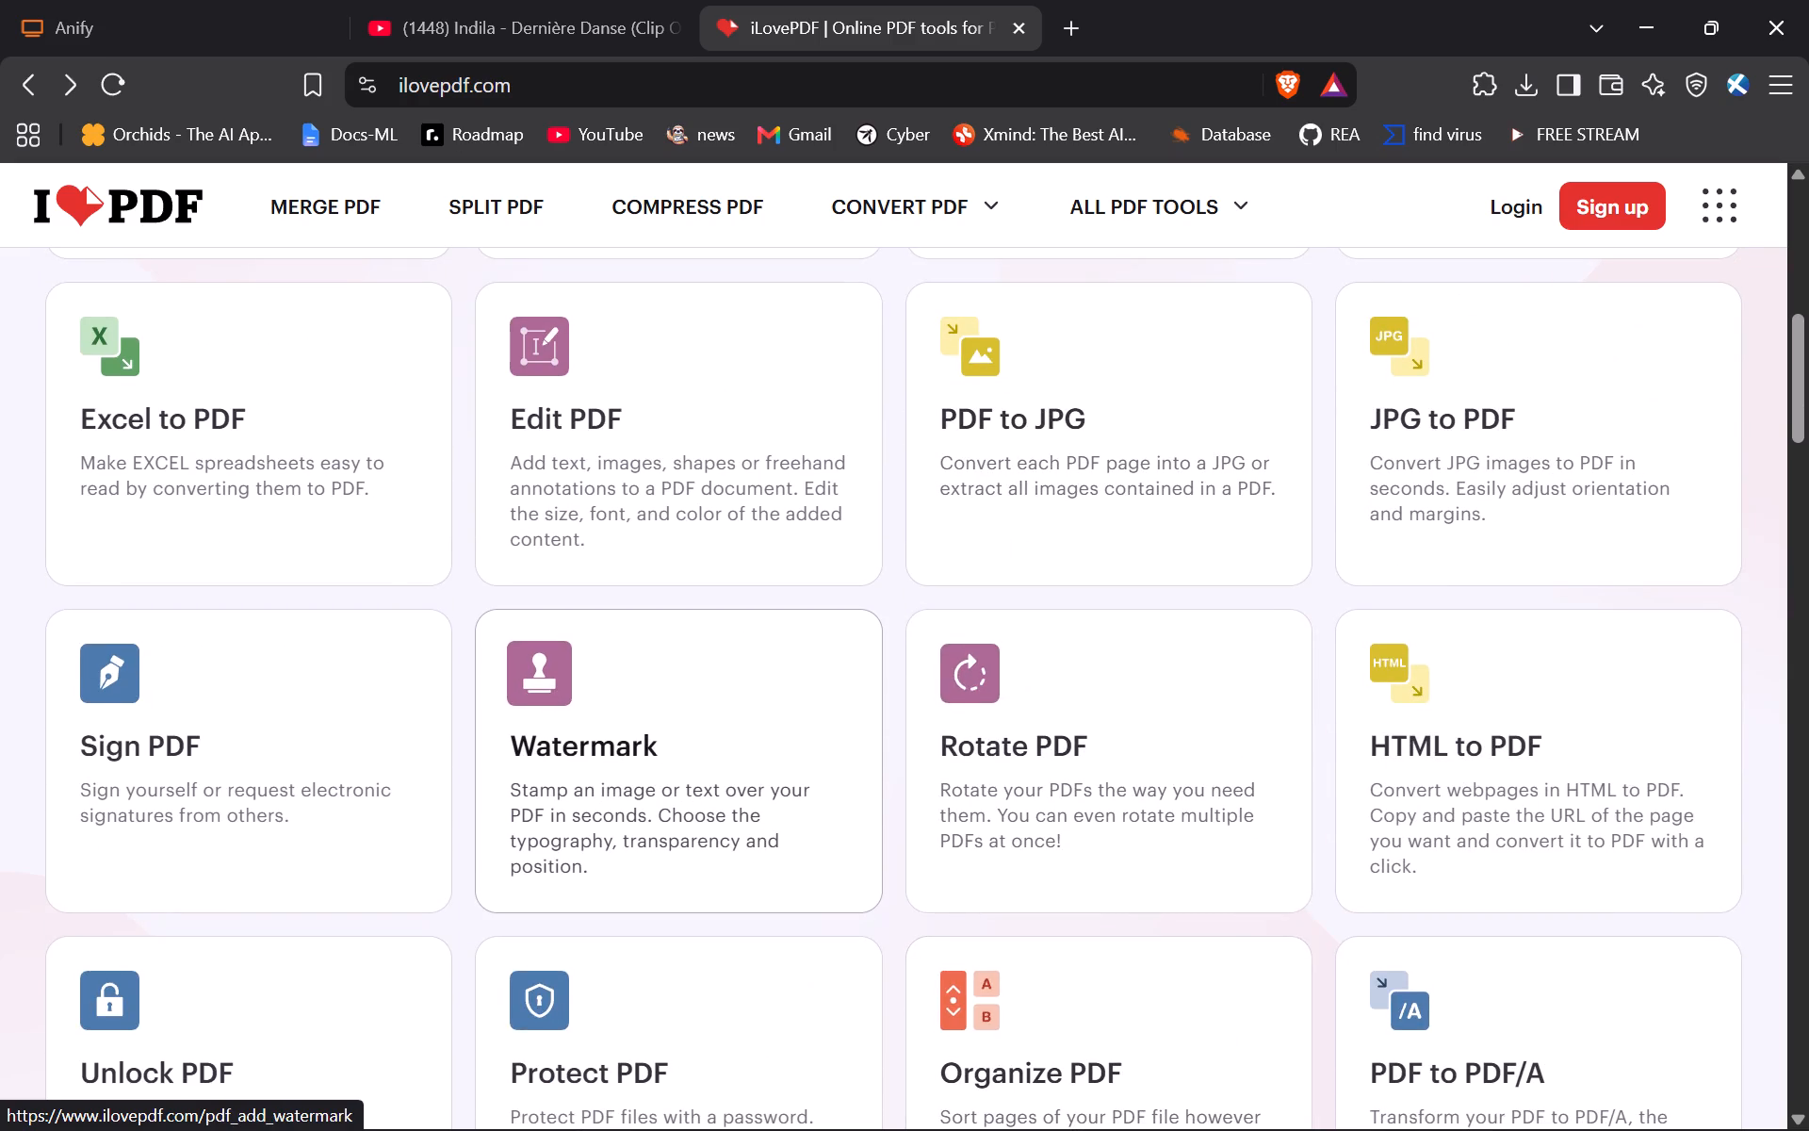
pyautogui.scroll(-1, 777, 816)
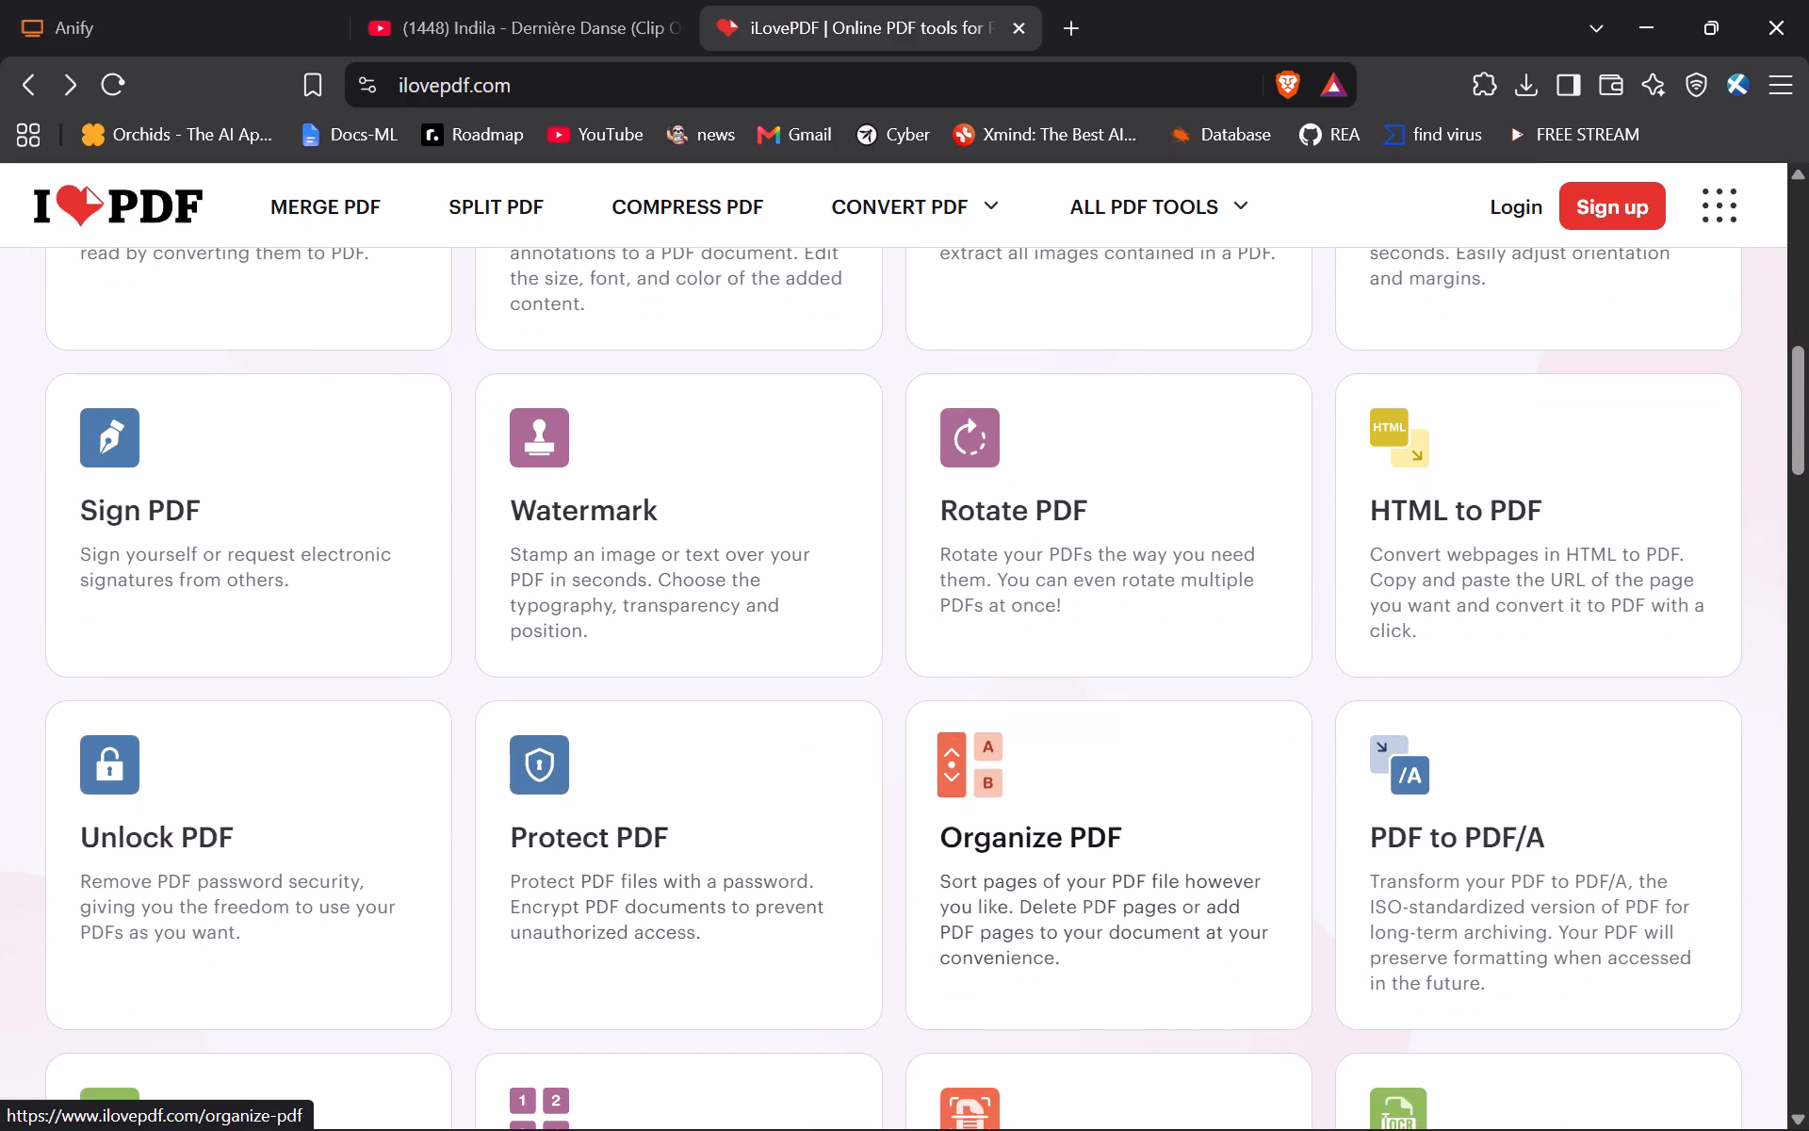
pyautogui.click(1072, 882)
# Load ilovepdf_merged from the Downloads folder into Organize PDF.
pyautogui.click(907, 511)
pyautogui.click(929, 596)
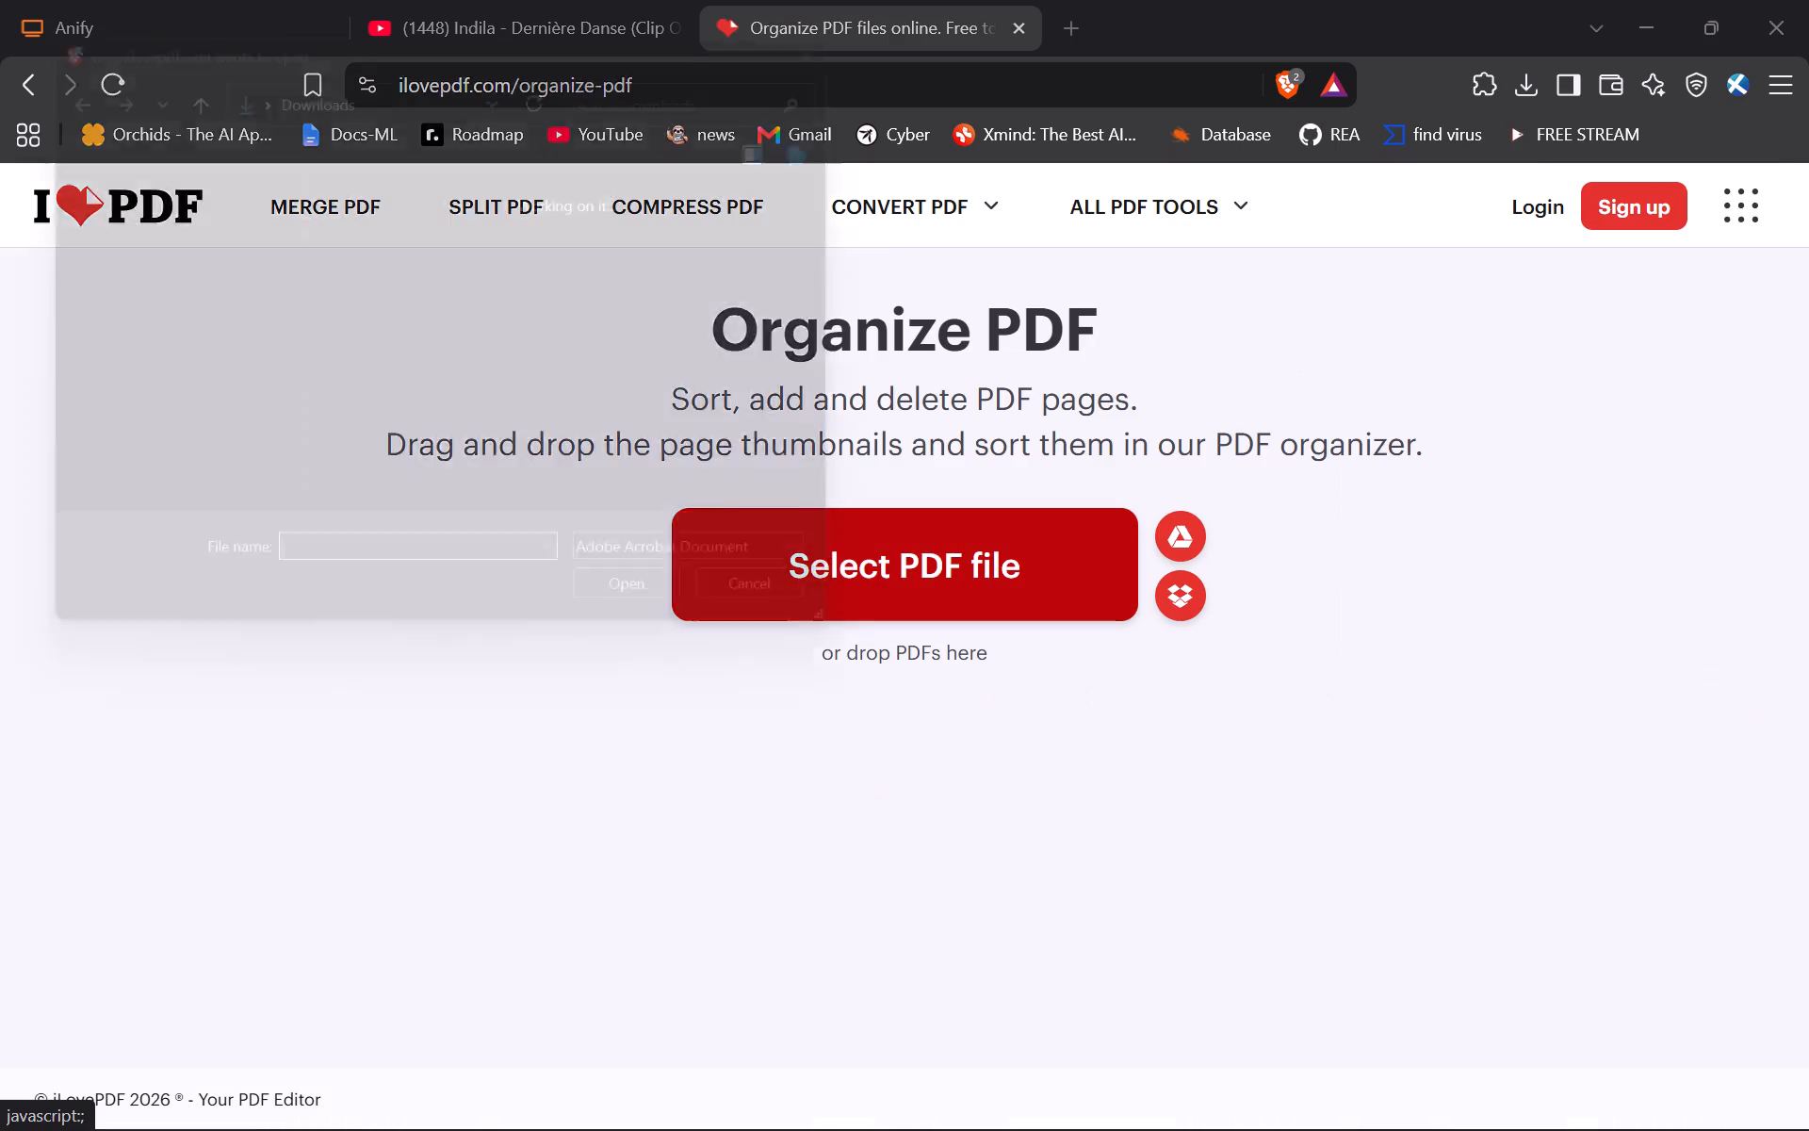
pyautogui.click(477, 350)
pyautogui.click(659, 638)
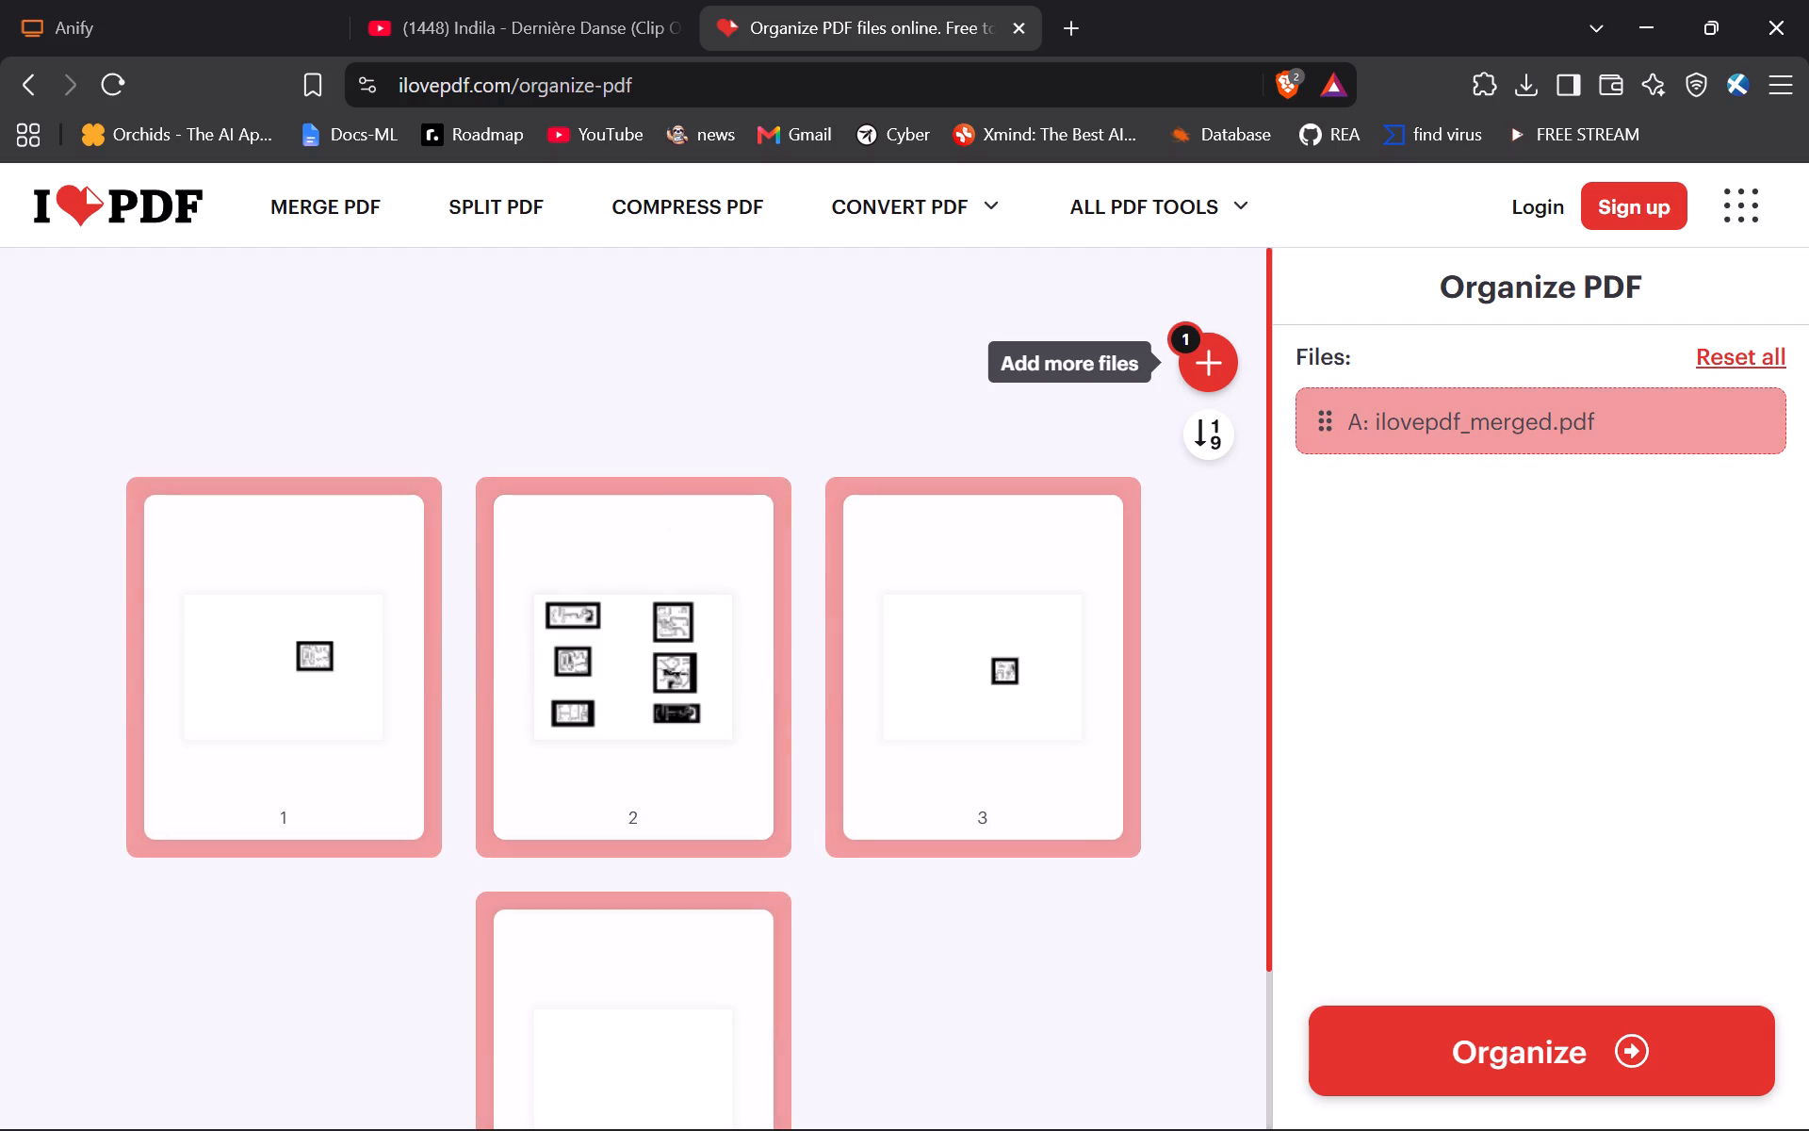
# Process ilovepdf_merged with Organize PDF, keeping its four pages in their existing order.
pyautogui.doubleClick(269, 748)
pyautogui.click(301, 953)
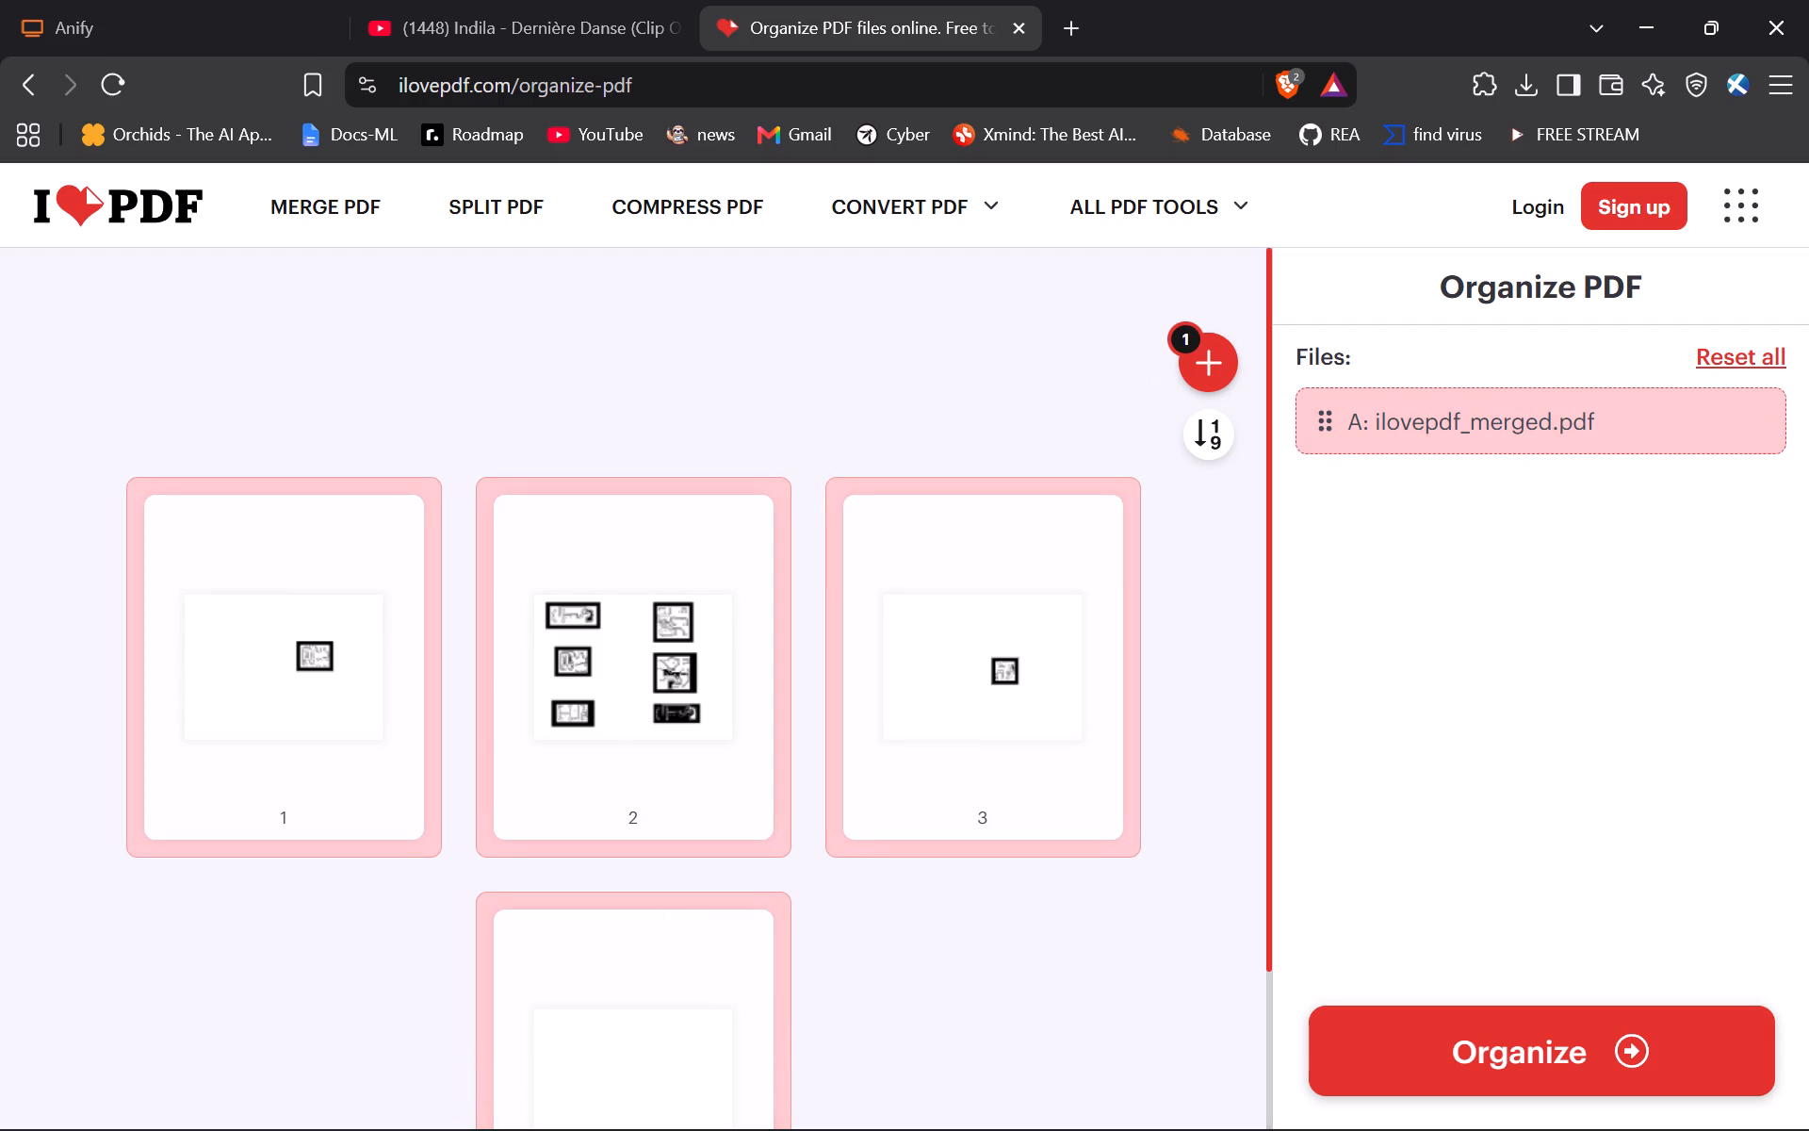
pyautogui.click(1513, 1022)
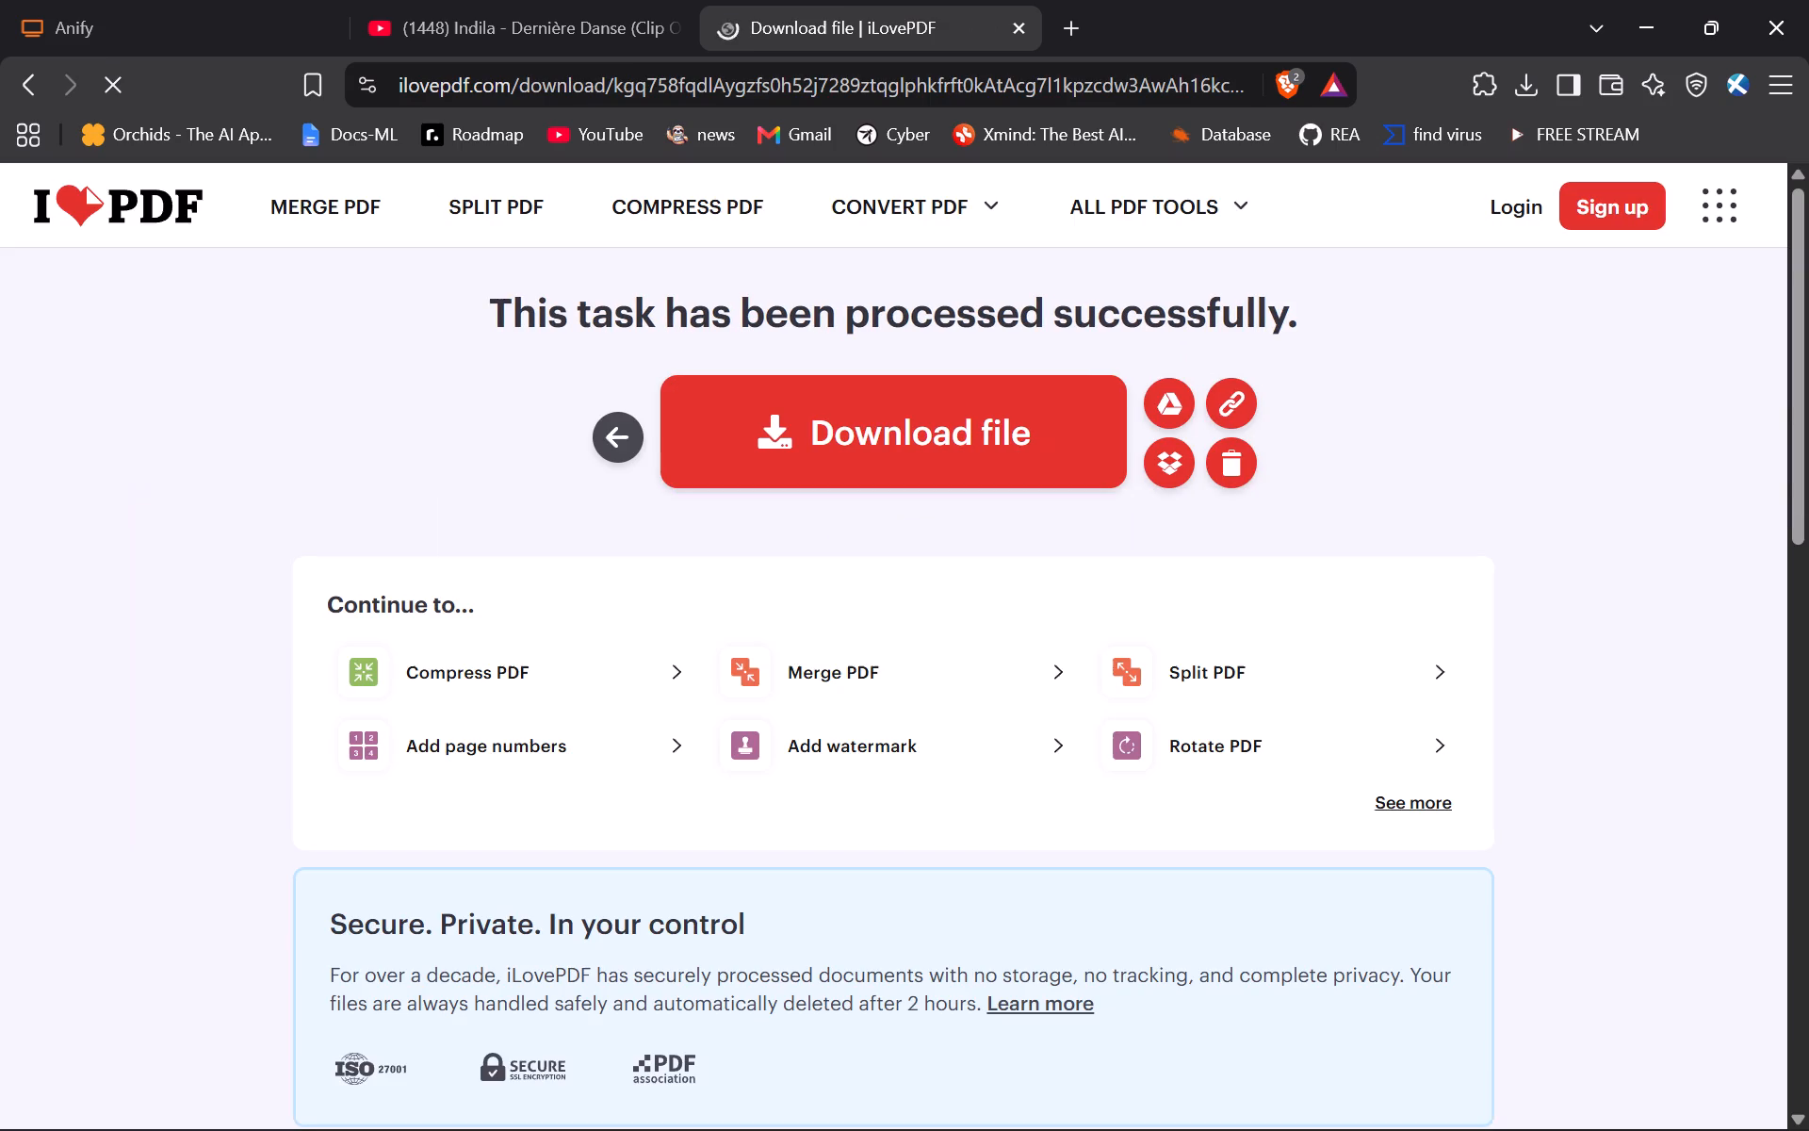
# Go back to Organize PDF and load ilovepdf_merged from the Downloads folder again.
pyautogui.click(640, 424)
pyautogui.click(773, 594)
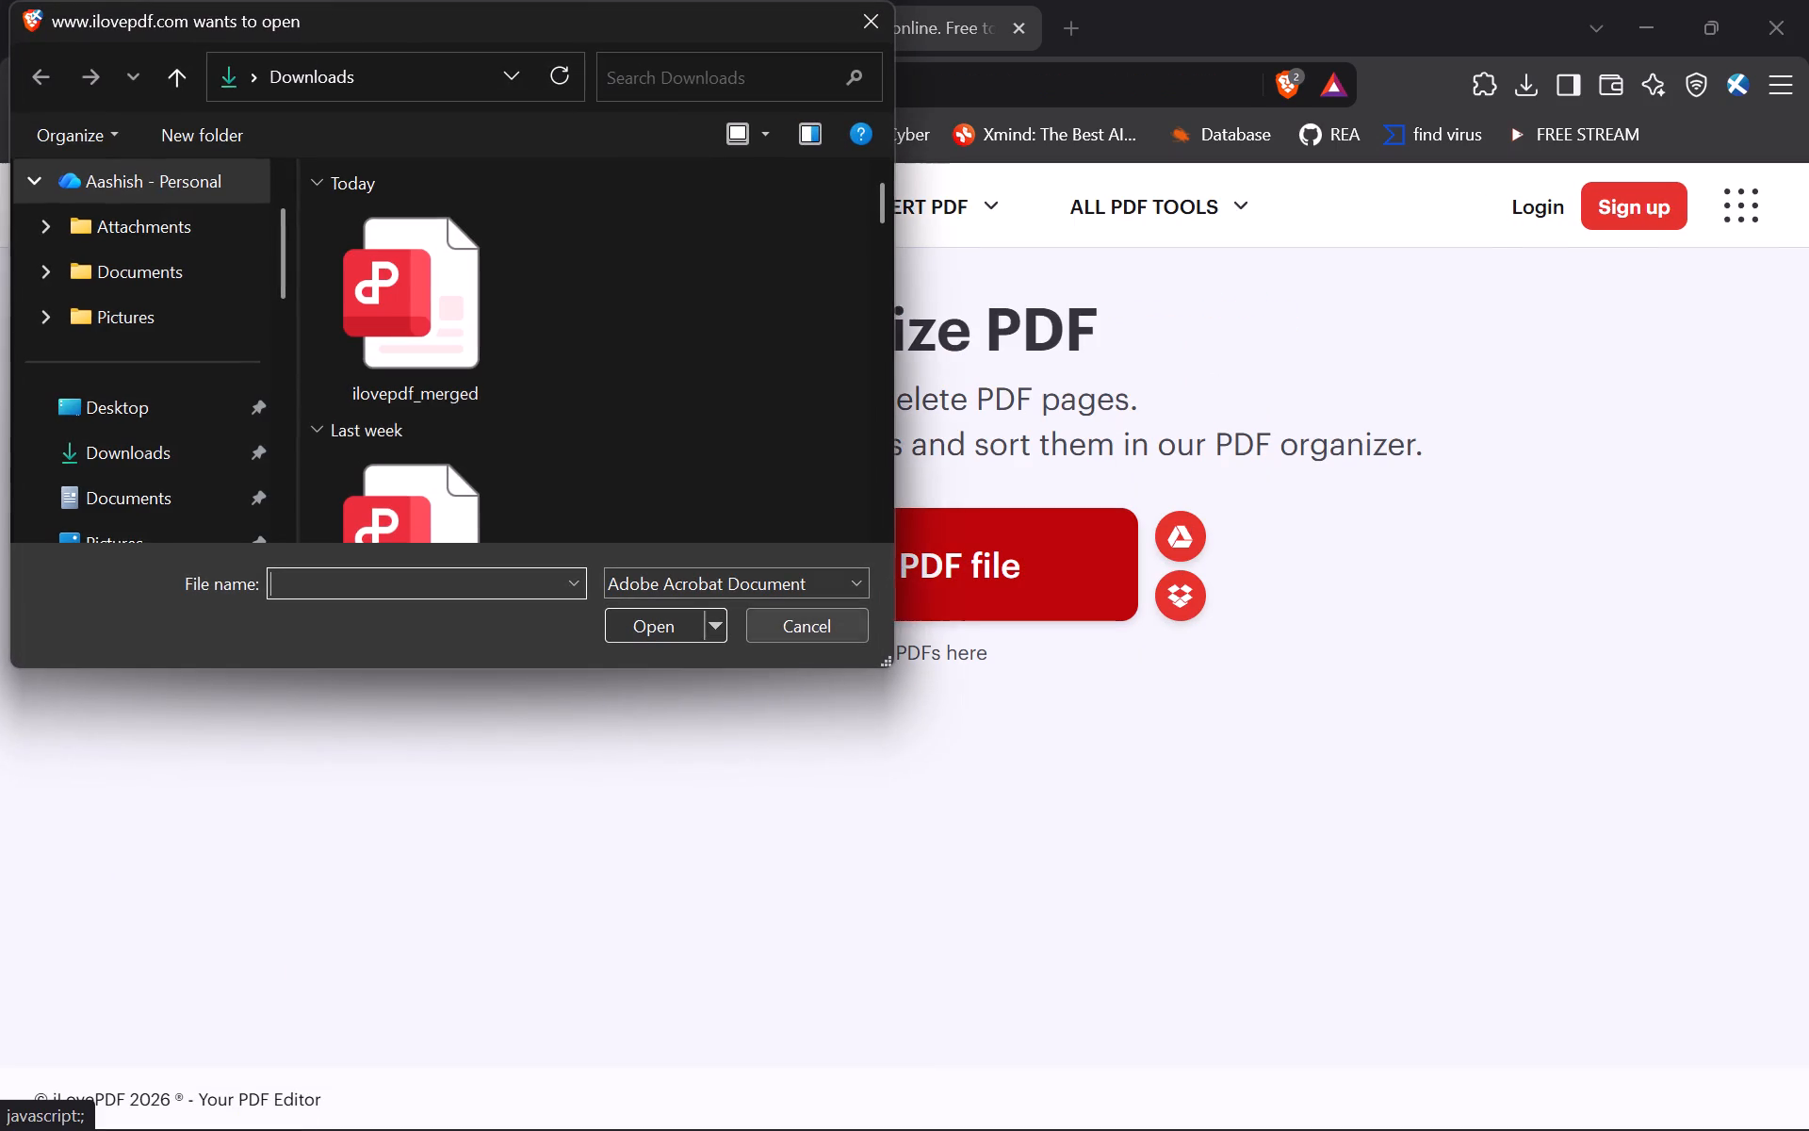
pyautogui.click(497, 422)
pyautogui.click(457, 363)
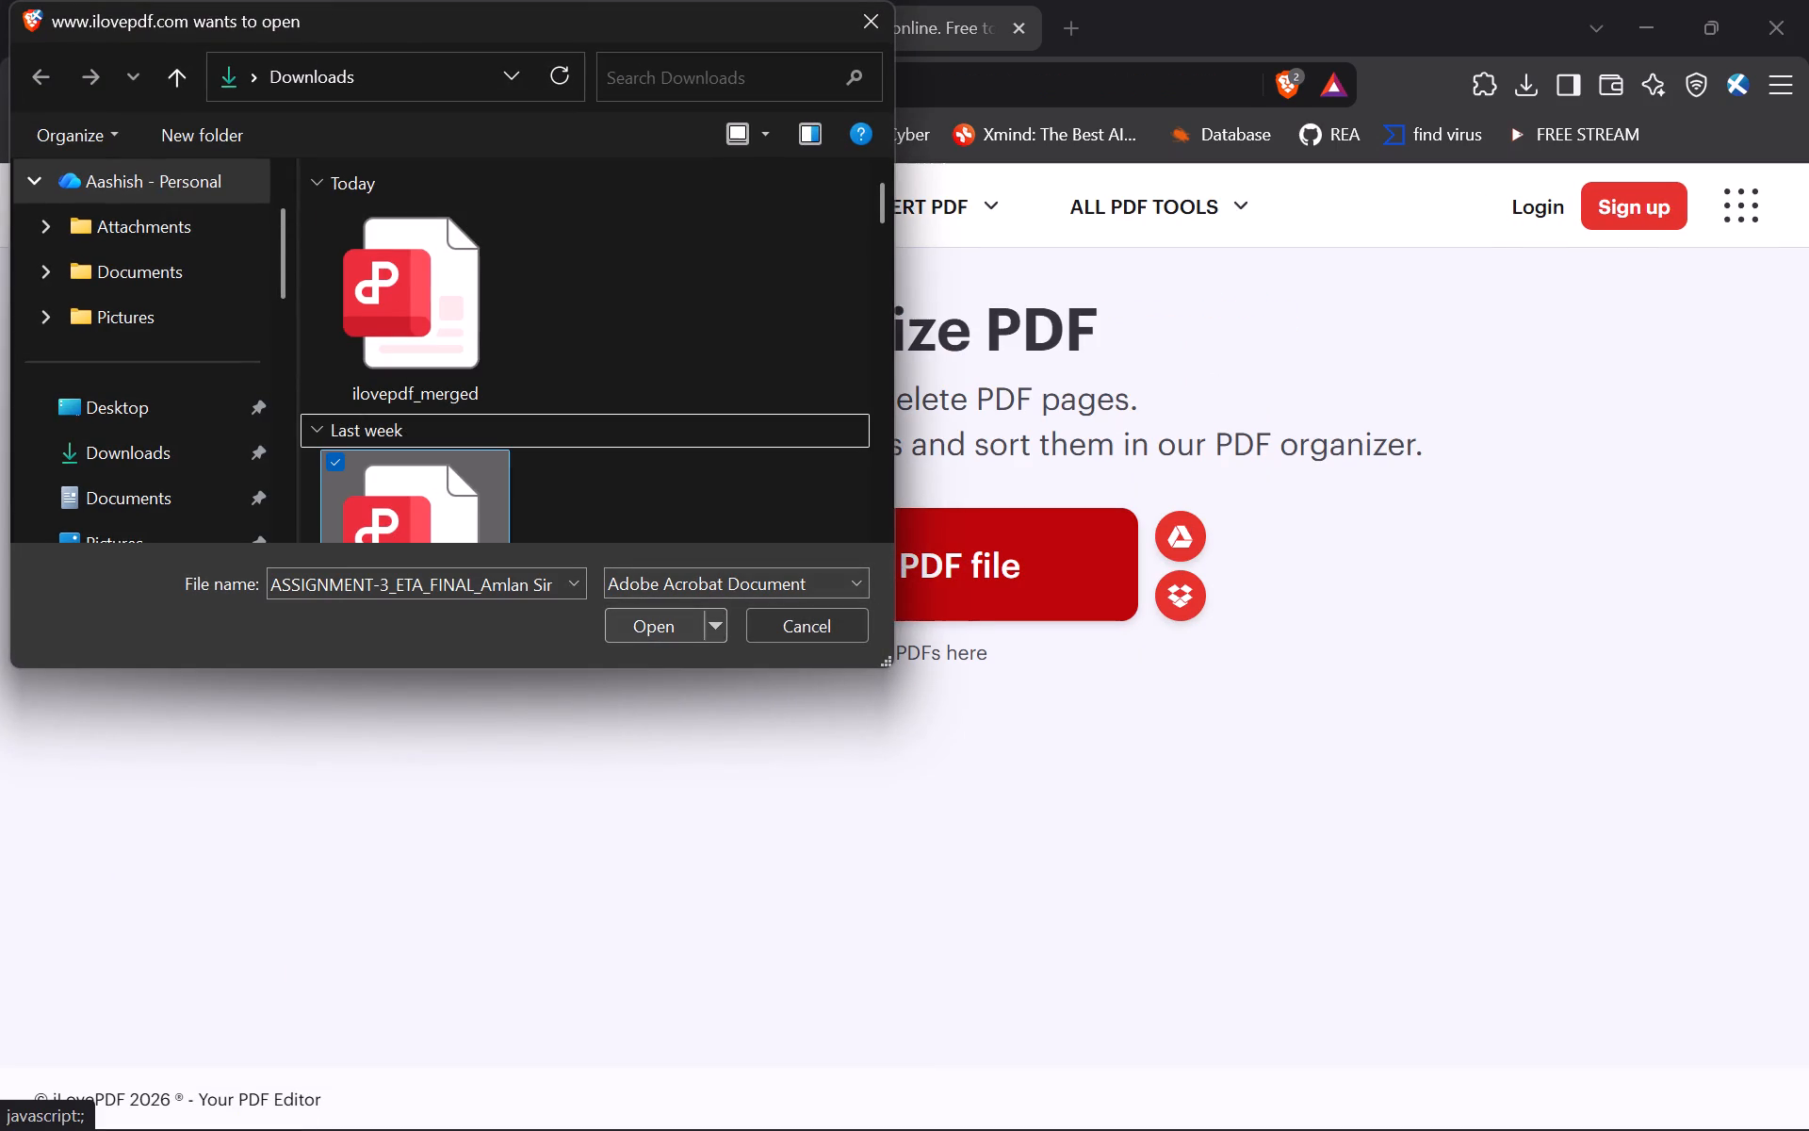
pyautogui.click(618, 811)
pyautogui.click(445, 371)
pyautogui.click(695, 634)
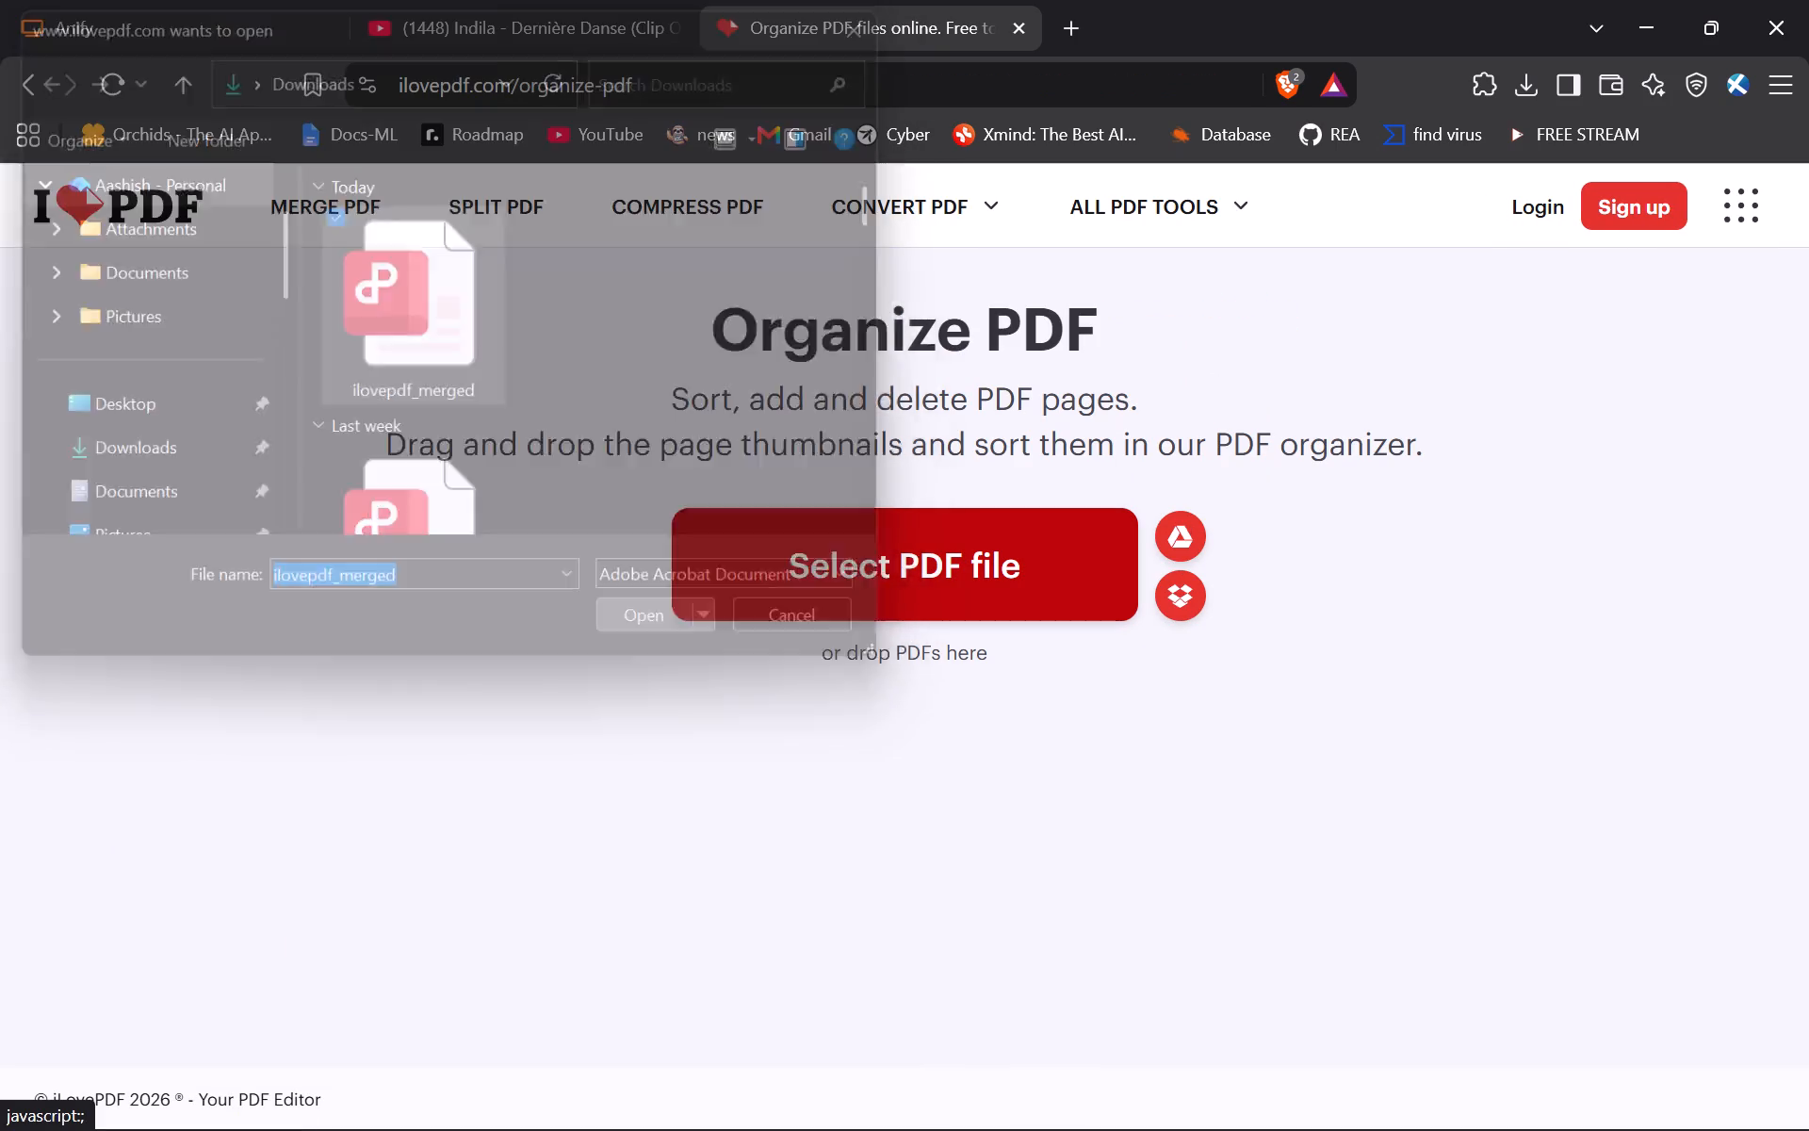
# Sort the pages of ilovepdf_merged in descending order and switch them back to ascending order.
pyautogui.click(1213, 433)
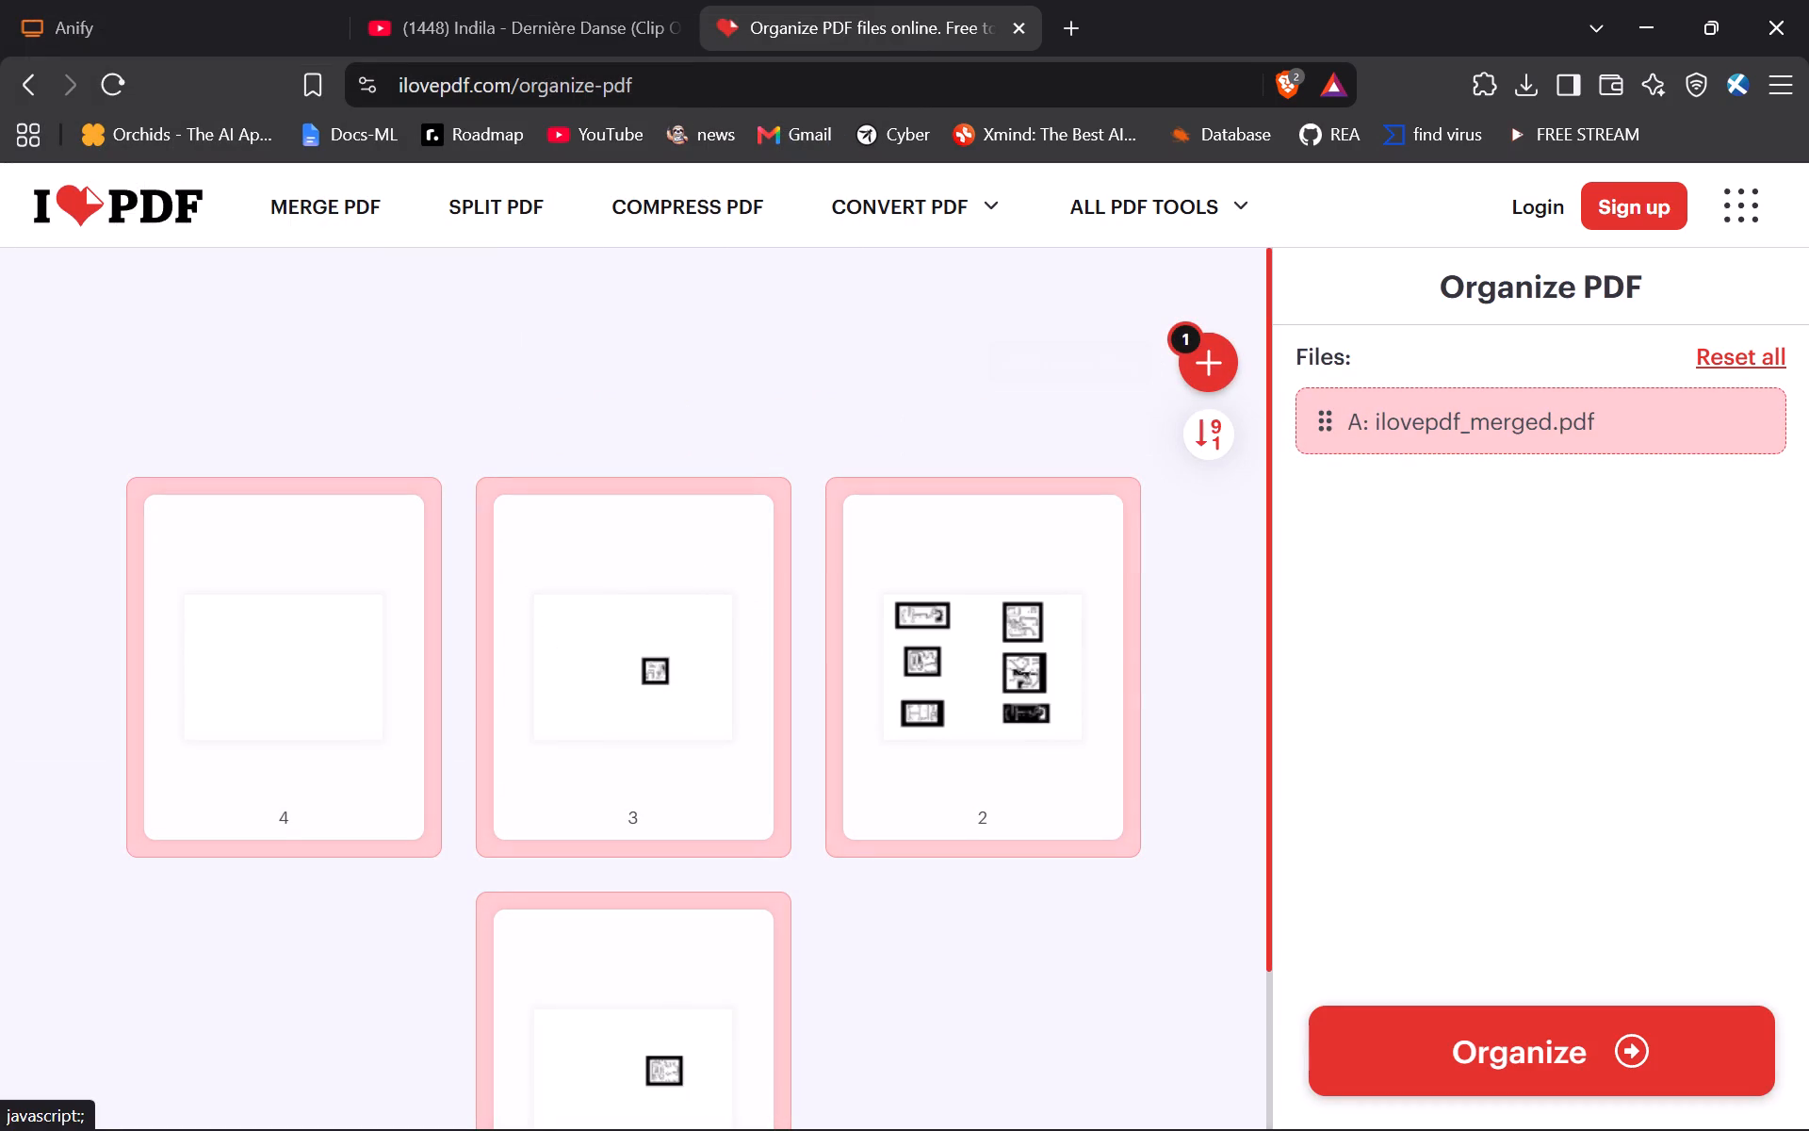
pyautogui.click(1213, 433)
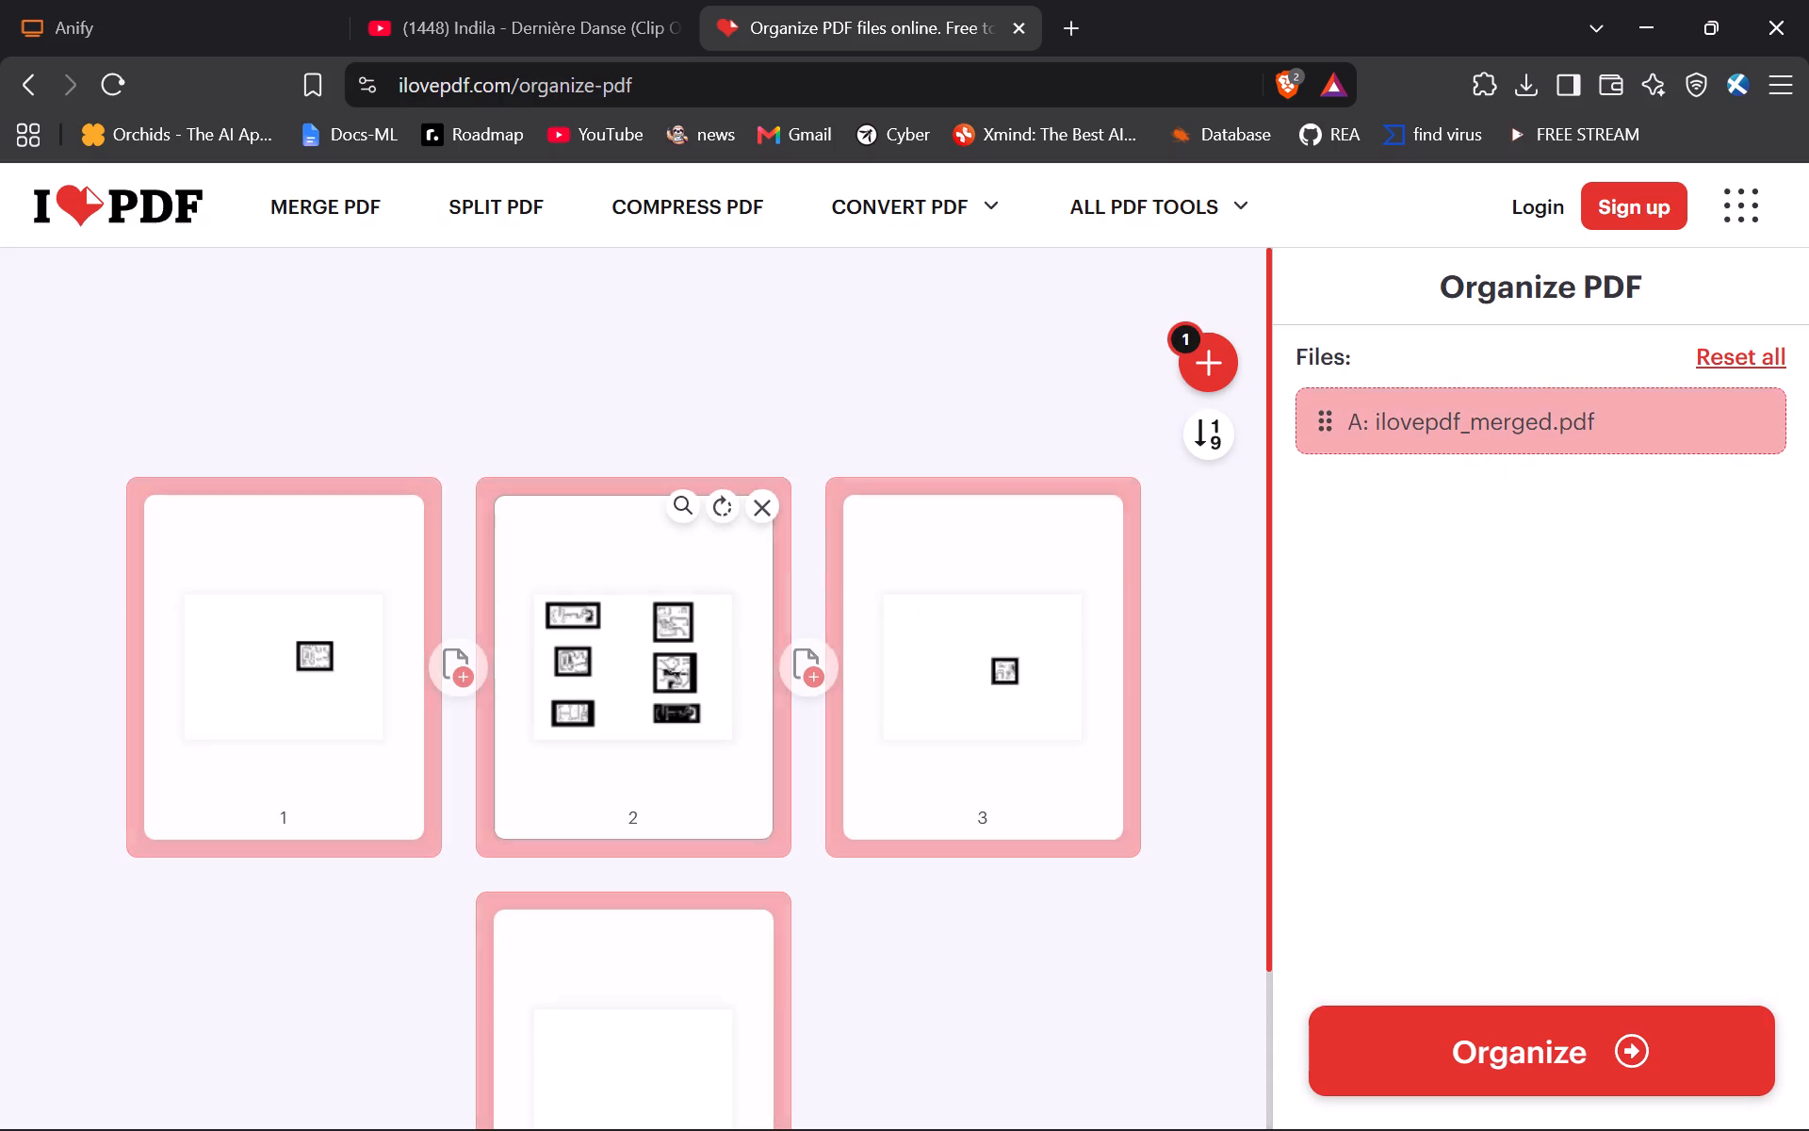
# Inspect the page thumbnails of ilovepdf_merged in the organizer, taking a closer look at page 1.
pyautogui.rightClick(368, 695)
pyautogui.click(253, 453)
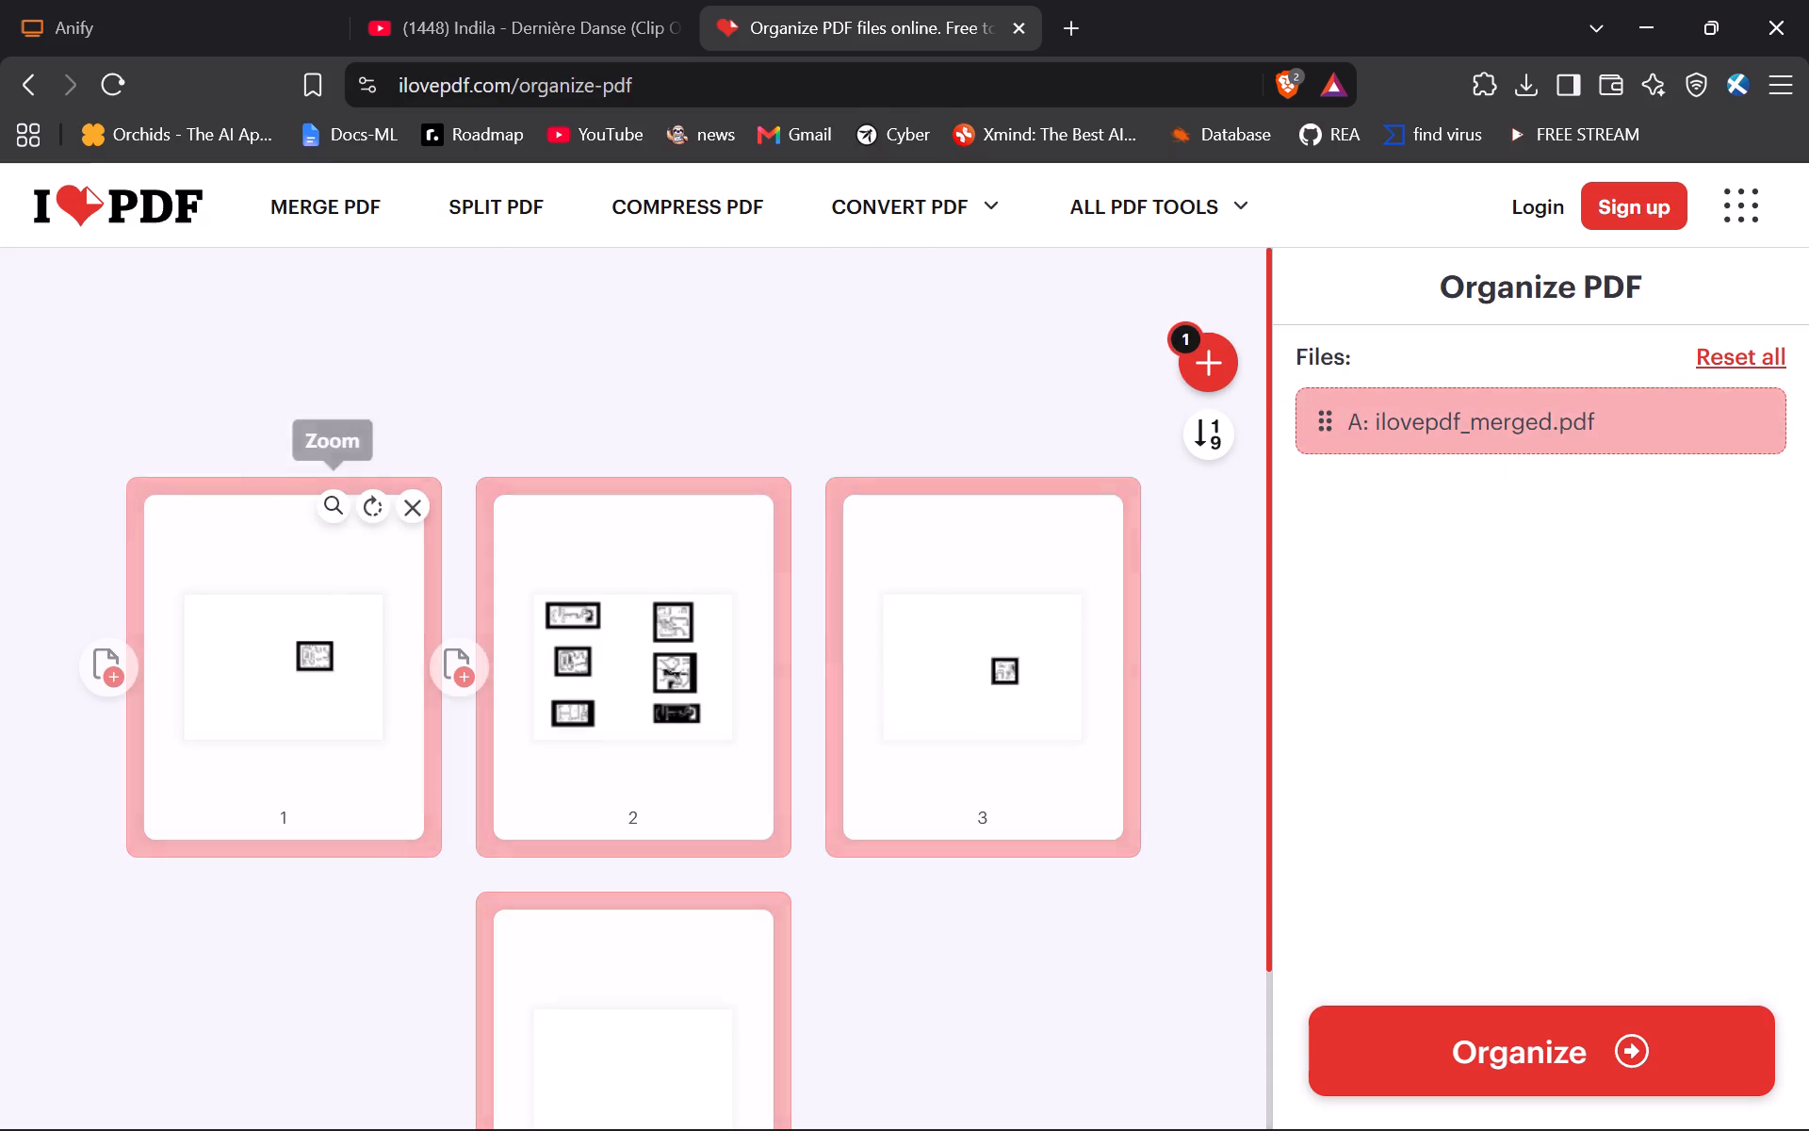
pyautogui.click(328, 506)
pyautogui.moveTo(1027, 670); pyautogui.dragTo(1171, 765)
pyautogui.scroll(-5, 1540, 552)
pyautogui.scroll(-5, 814, 903)
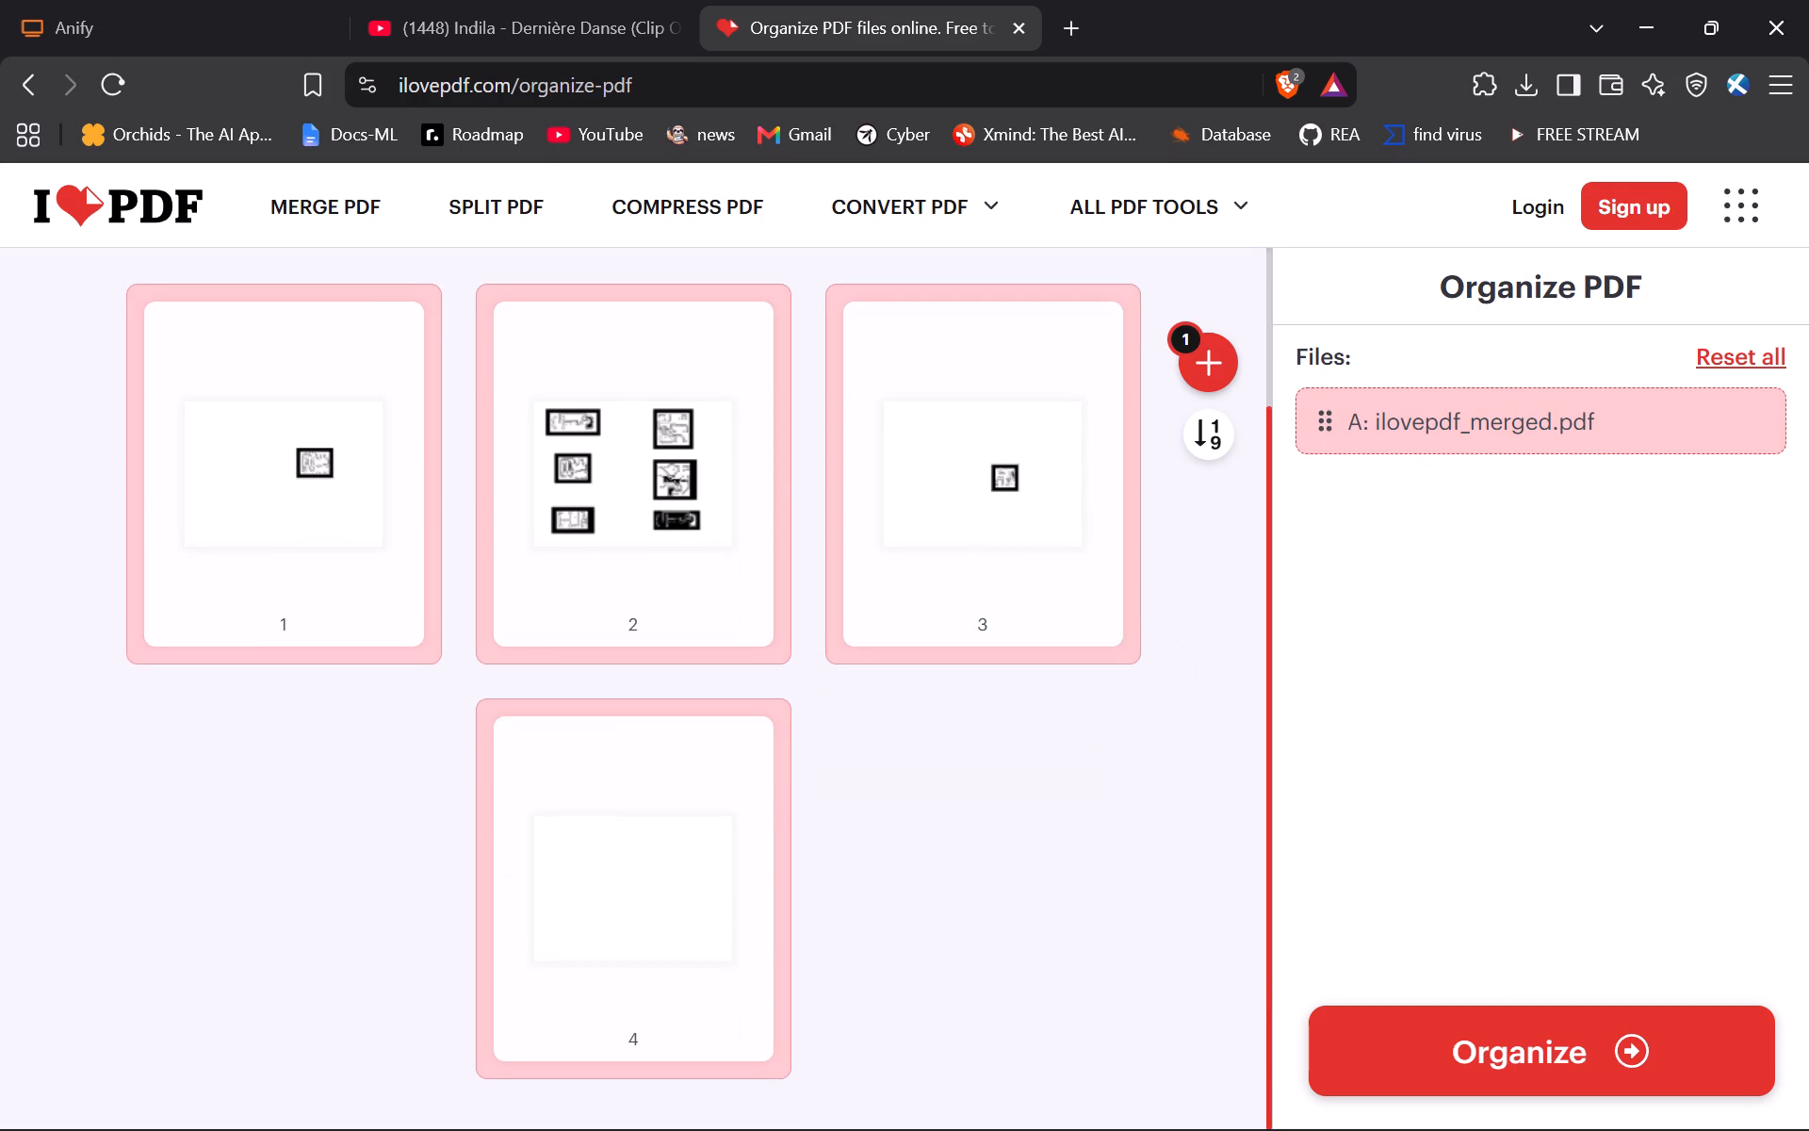
pyautogui.scroll(-3, 814, 903)
pyautogui.scroll(4, 803, 906)
pyautogui.click(1761, 202)
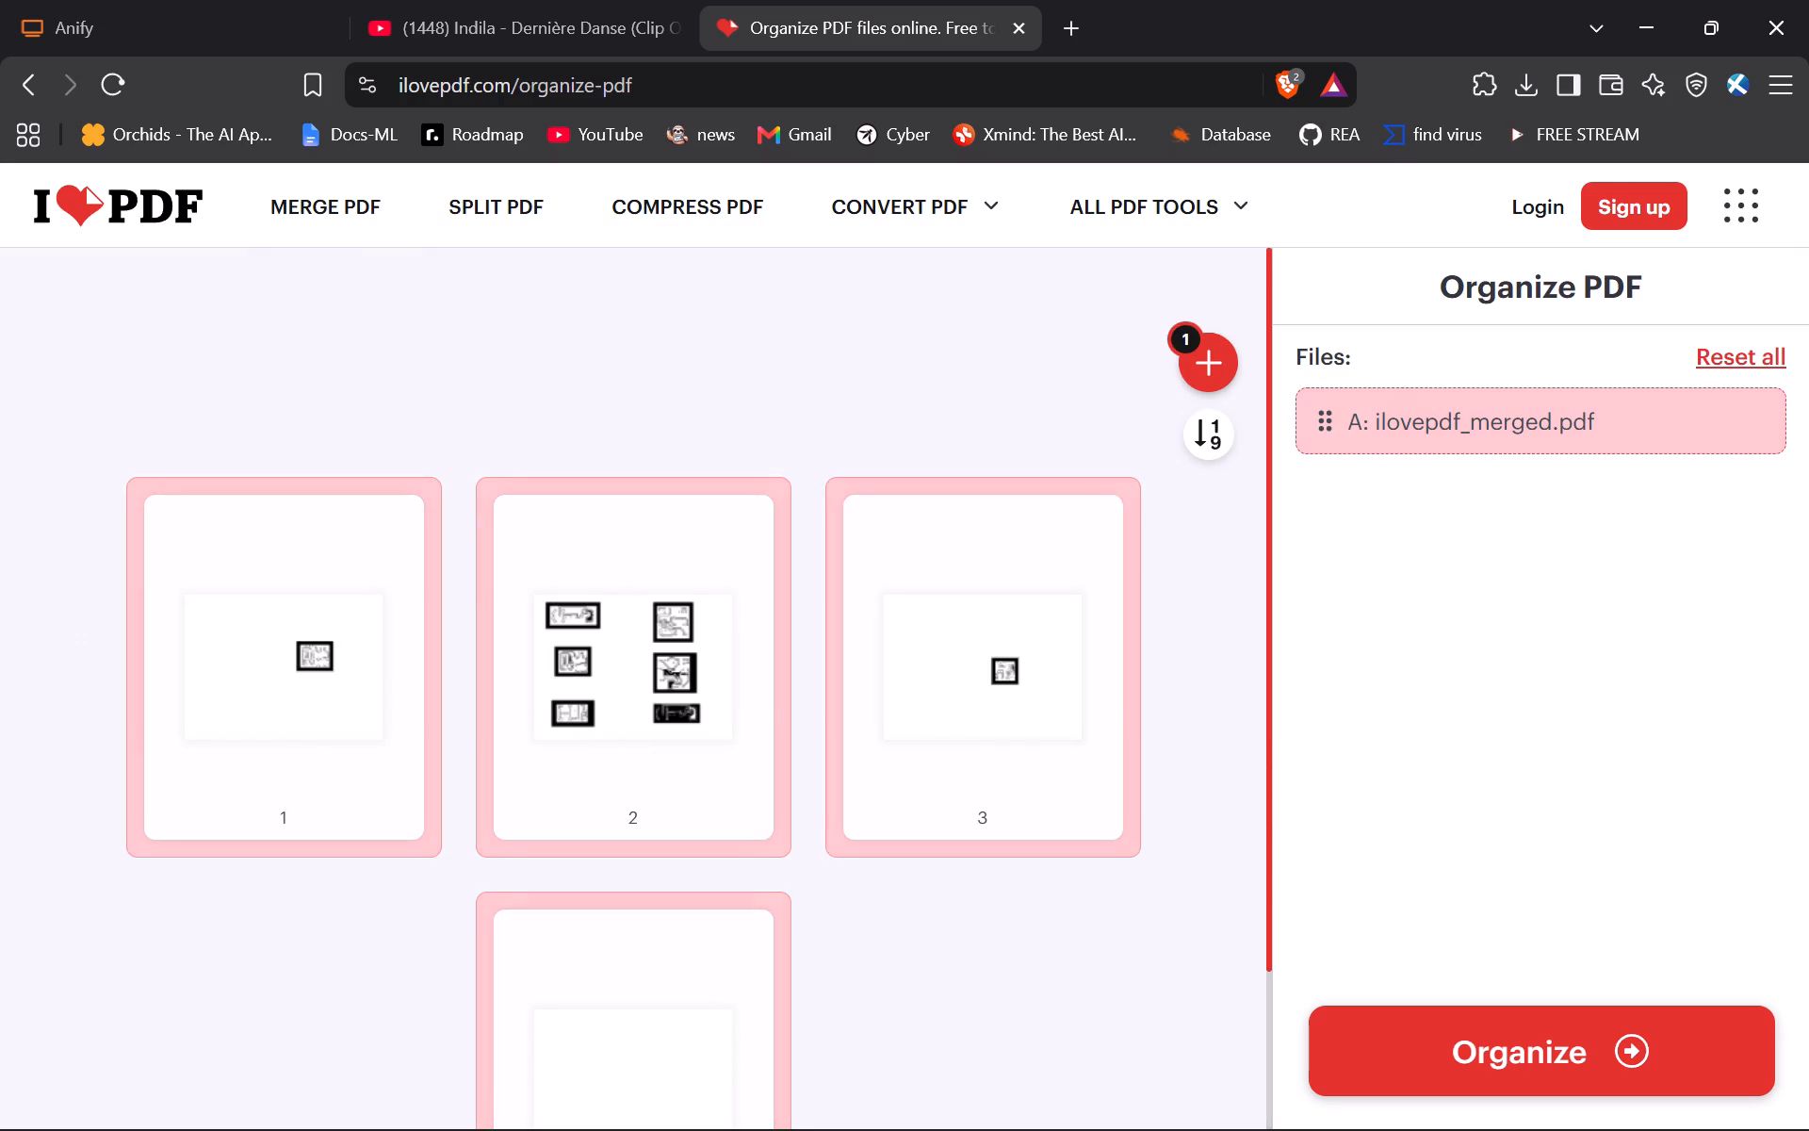
pyautogui.click(1268, 519)
pyautogui.scroll(-4, 1576, 452)
pyautogui.scroll(-6, 960, 820)
# Open the Canva website, canva.com, in a new browser tab and view its welcome page.
pyautogui.click(1073, 38)
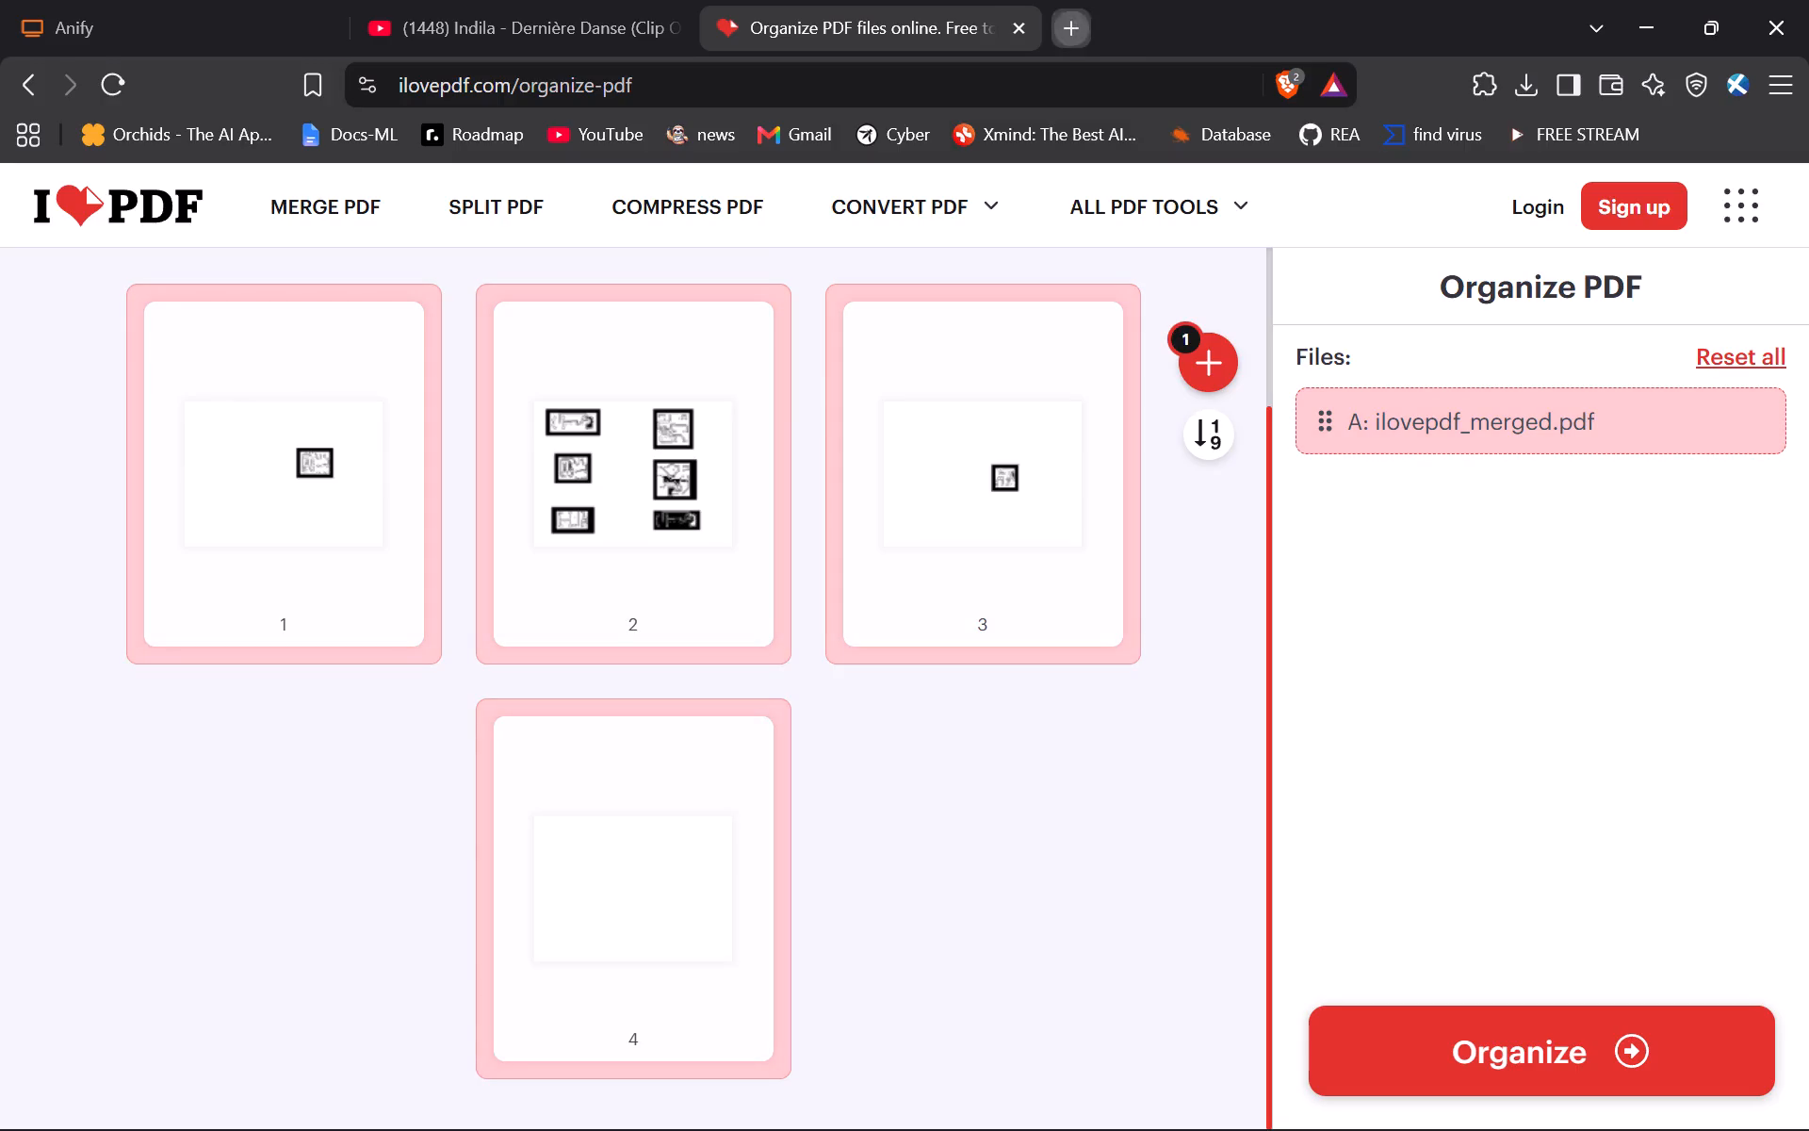
pyautogui.write('CA')
pyautogui.press('Return')
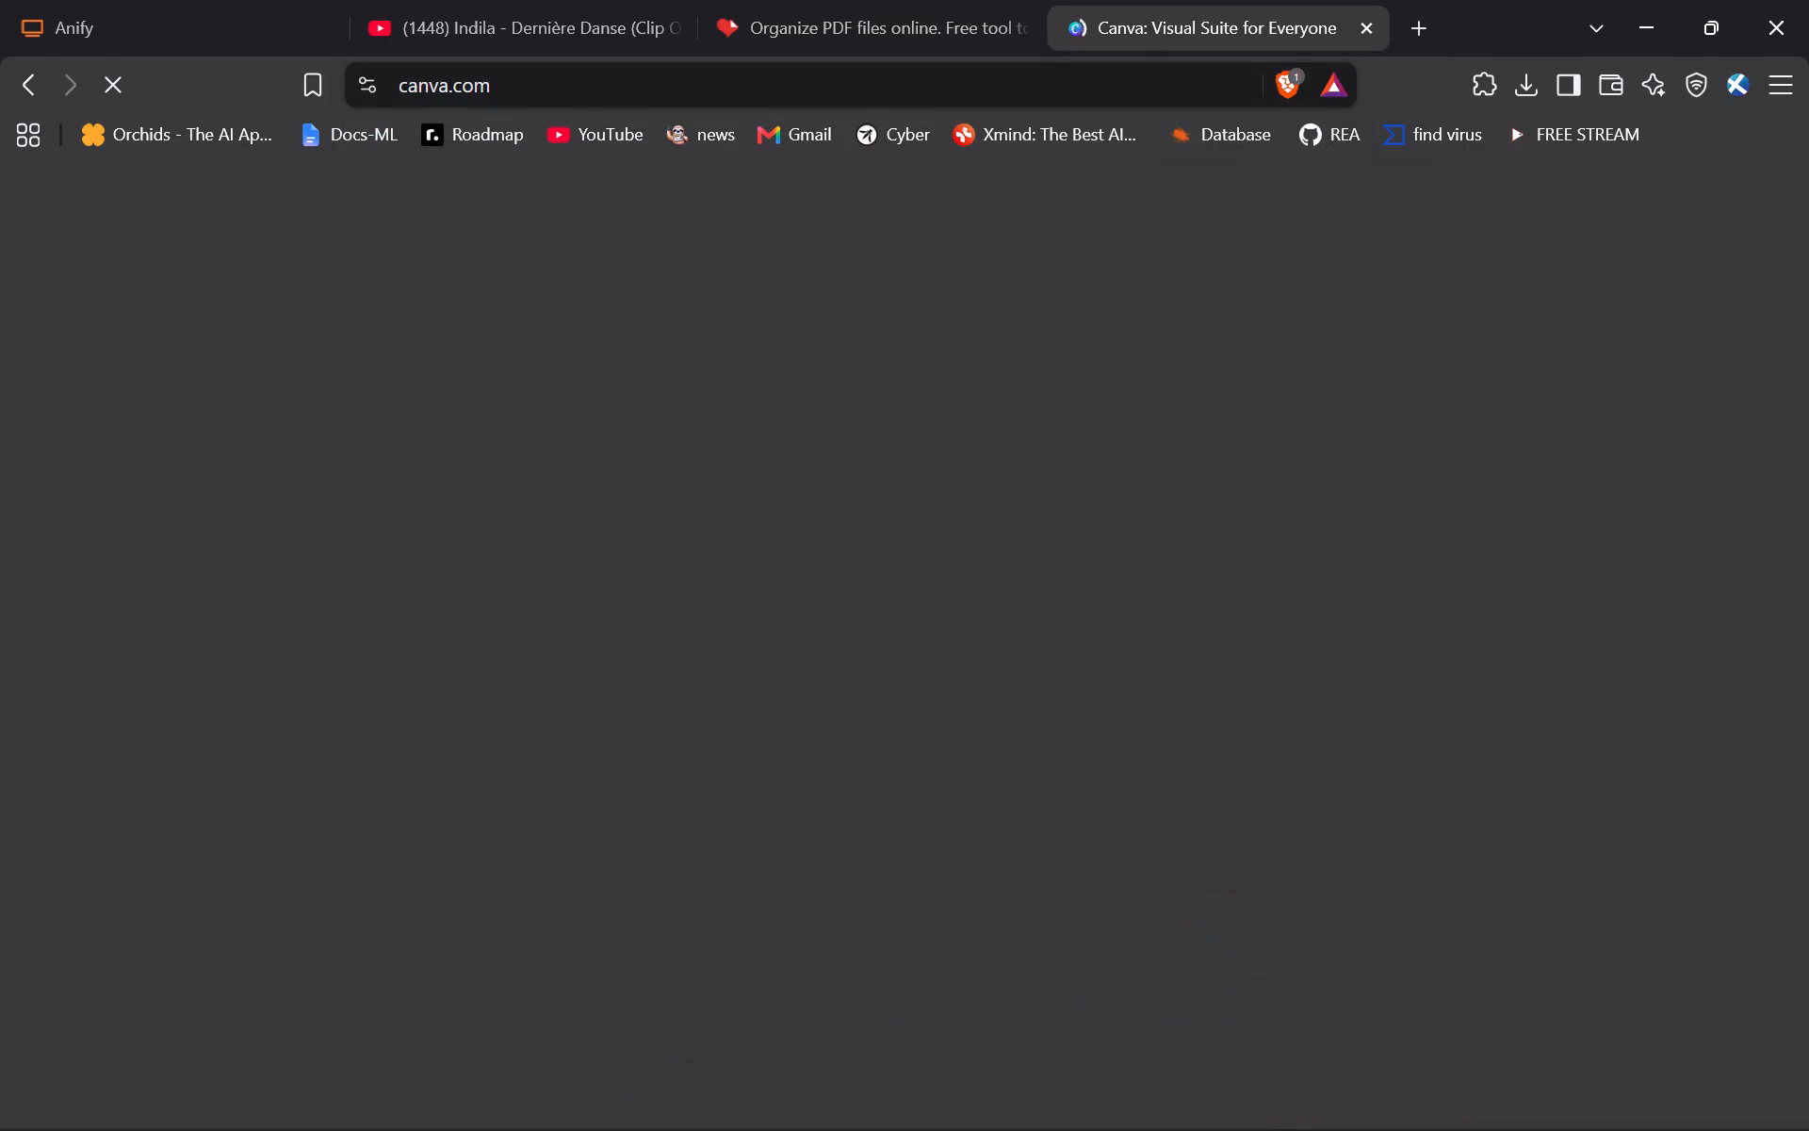
pyautogui.scroll(-1, 1139, 708)
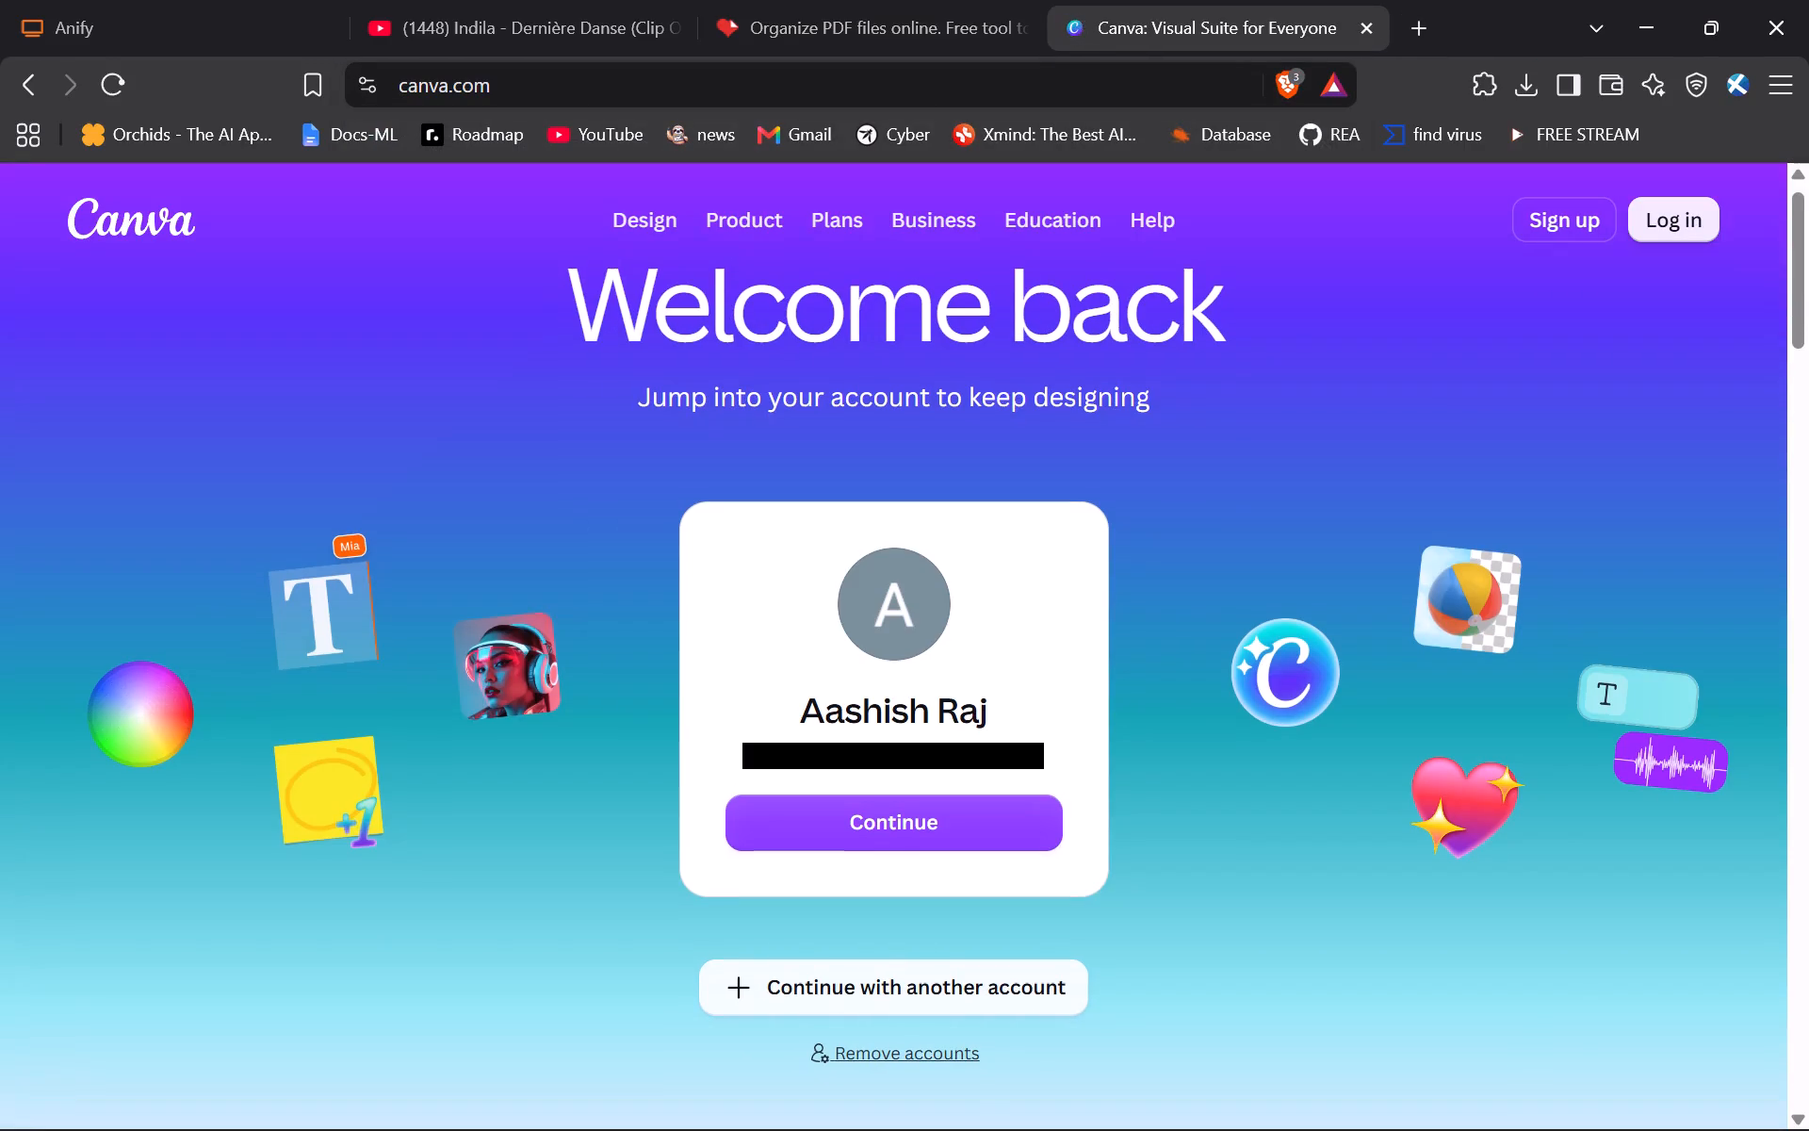
pyautogui.scroll(-1, 1139, 708)
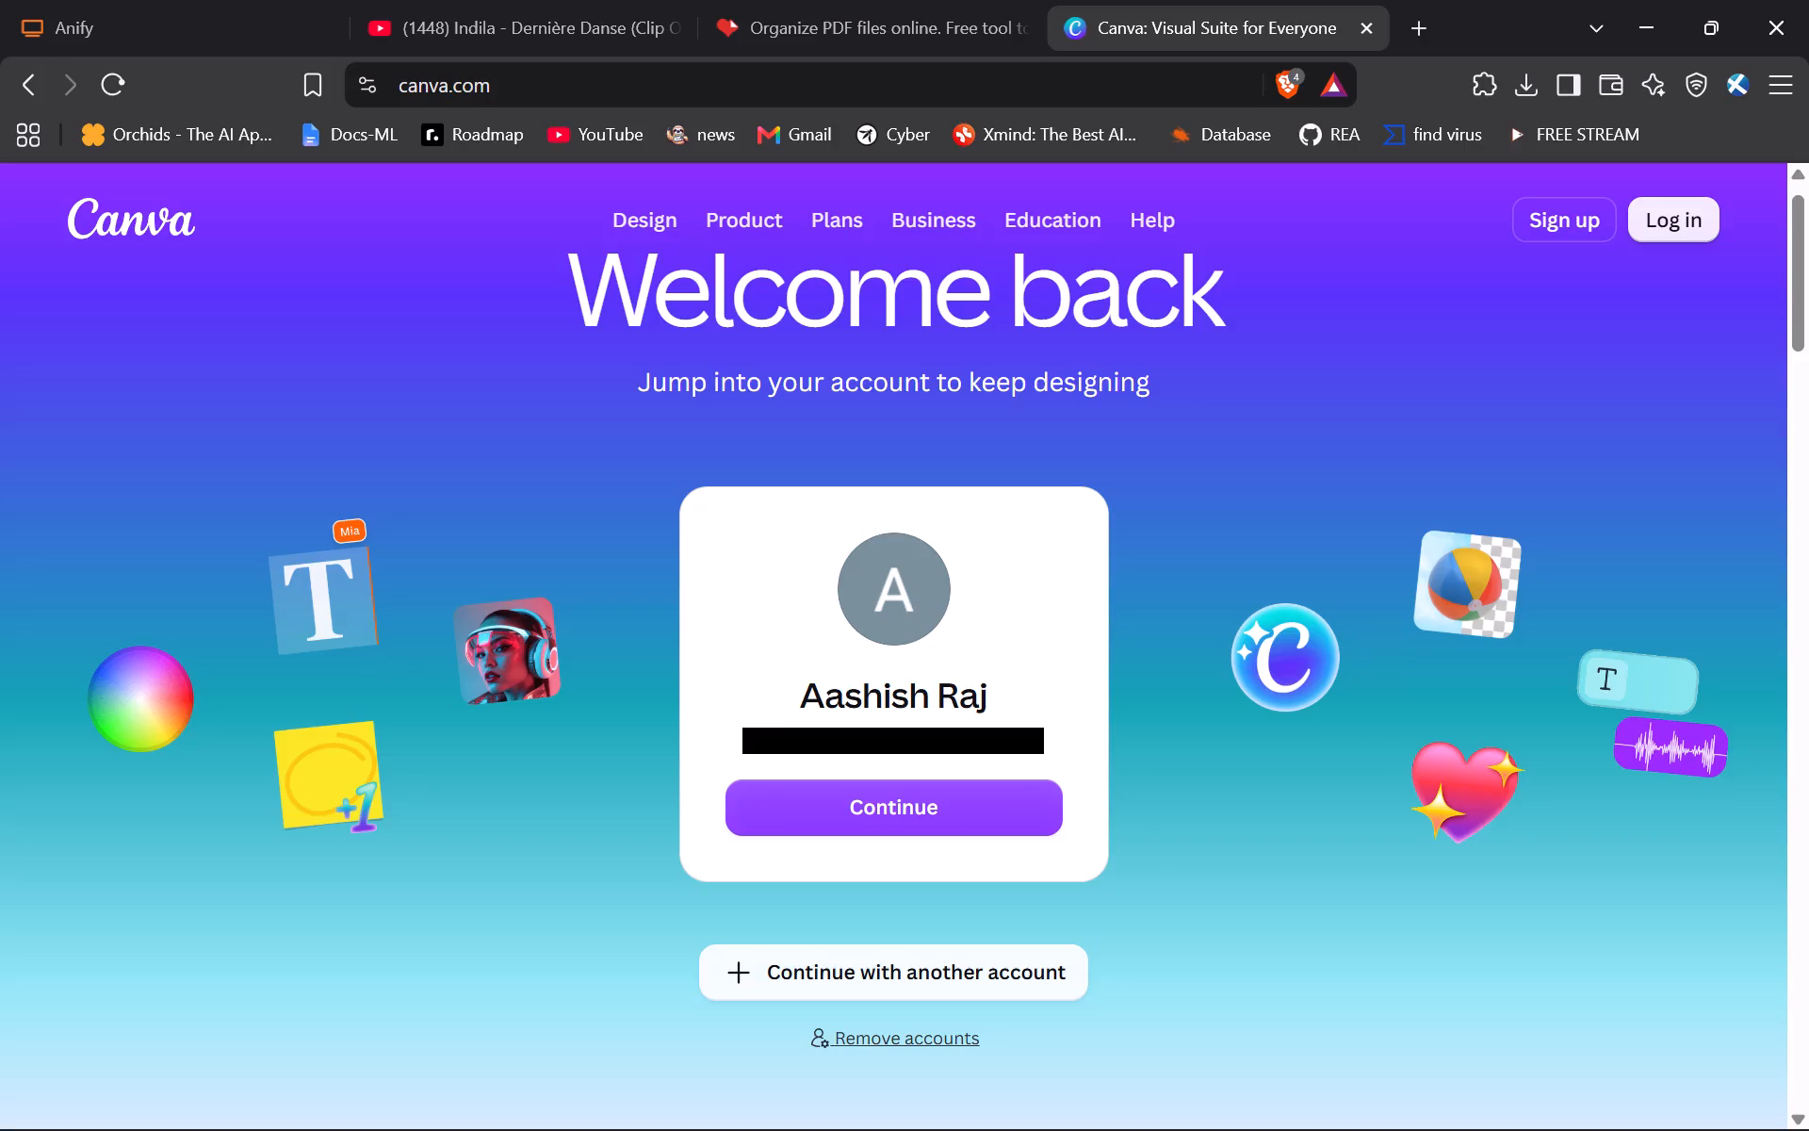
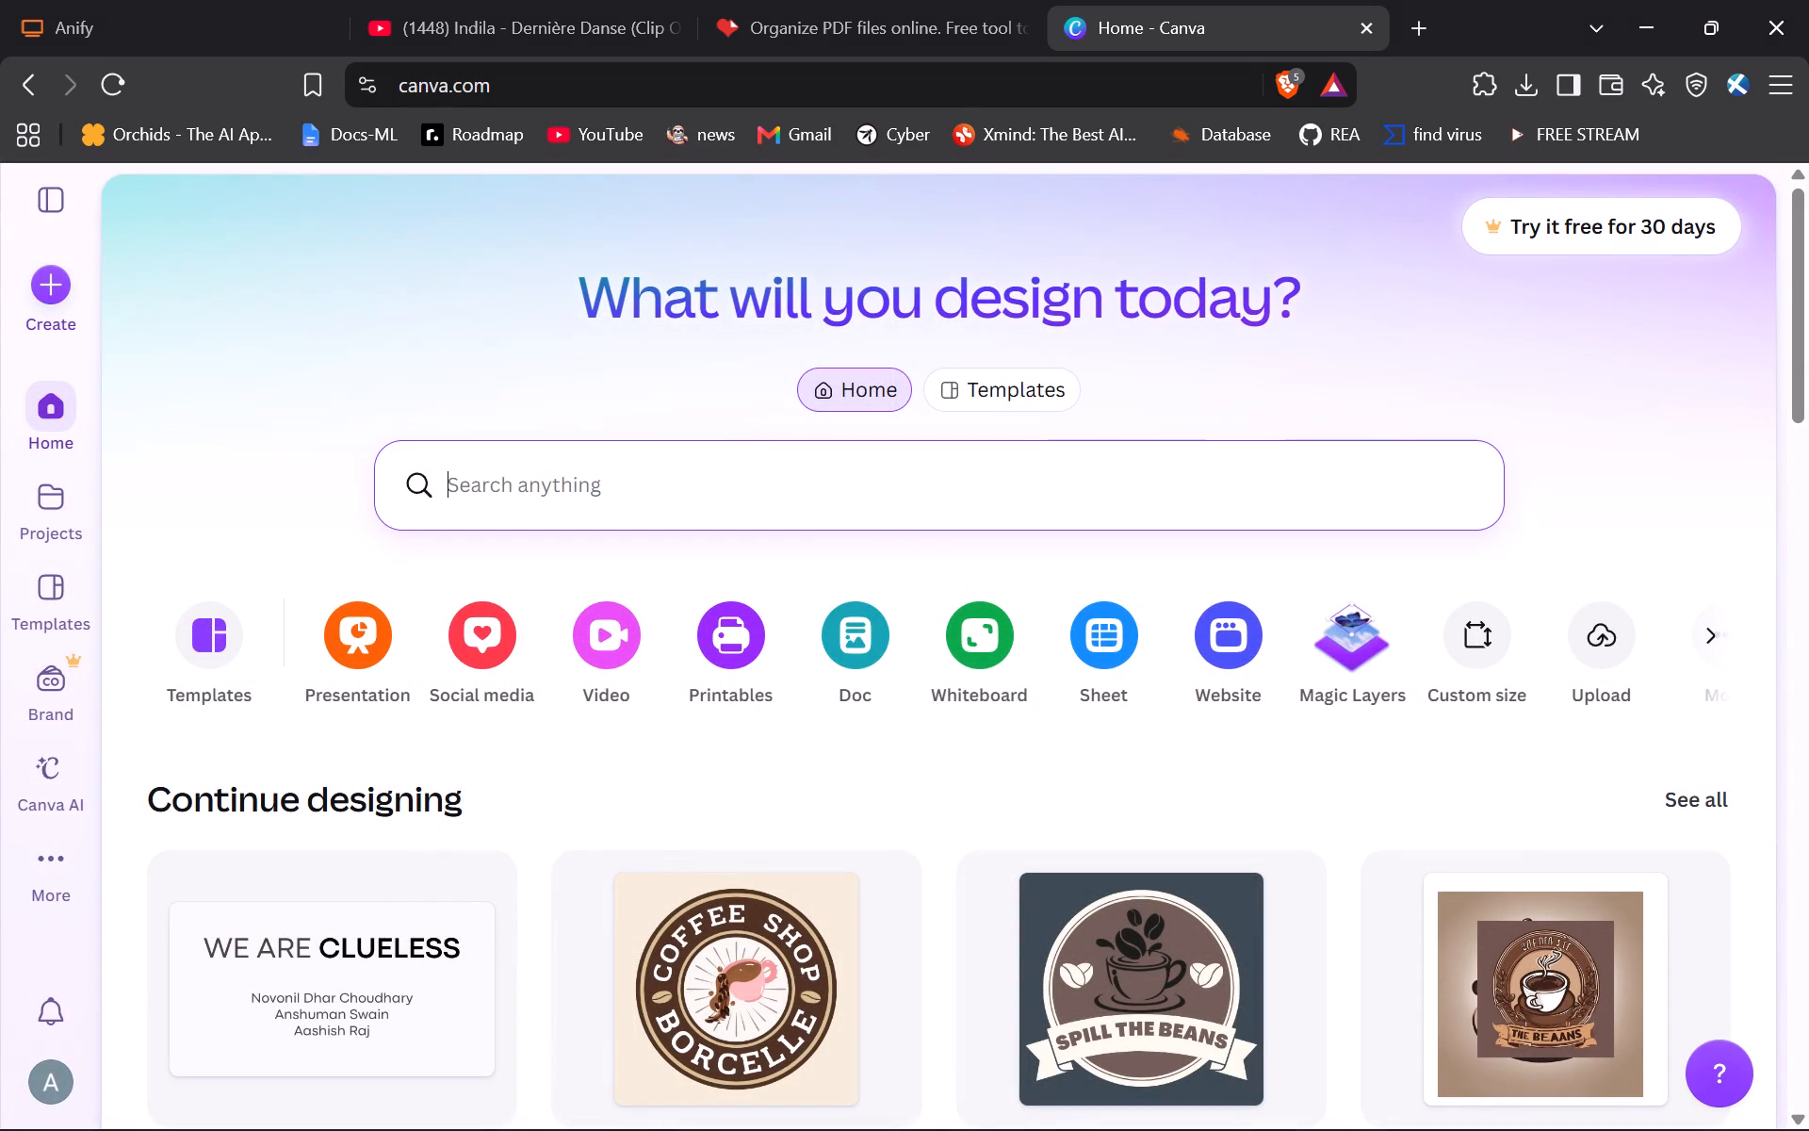
# Upload the ilovepdf_merged PDF from the Downloads folder to Canva as a new design.
pyautogui.click(45, 300)
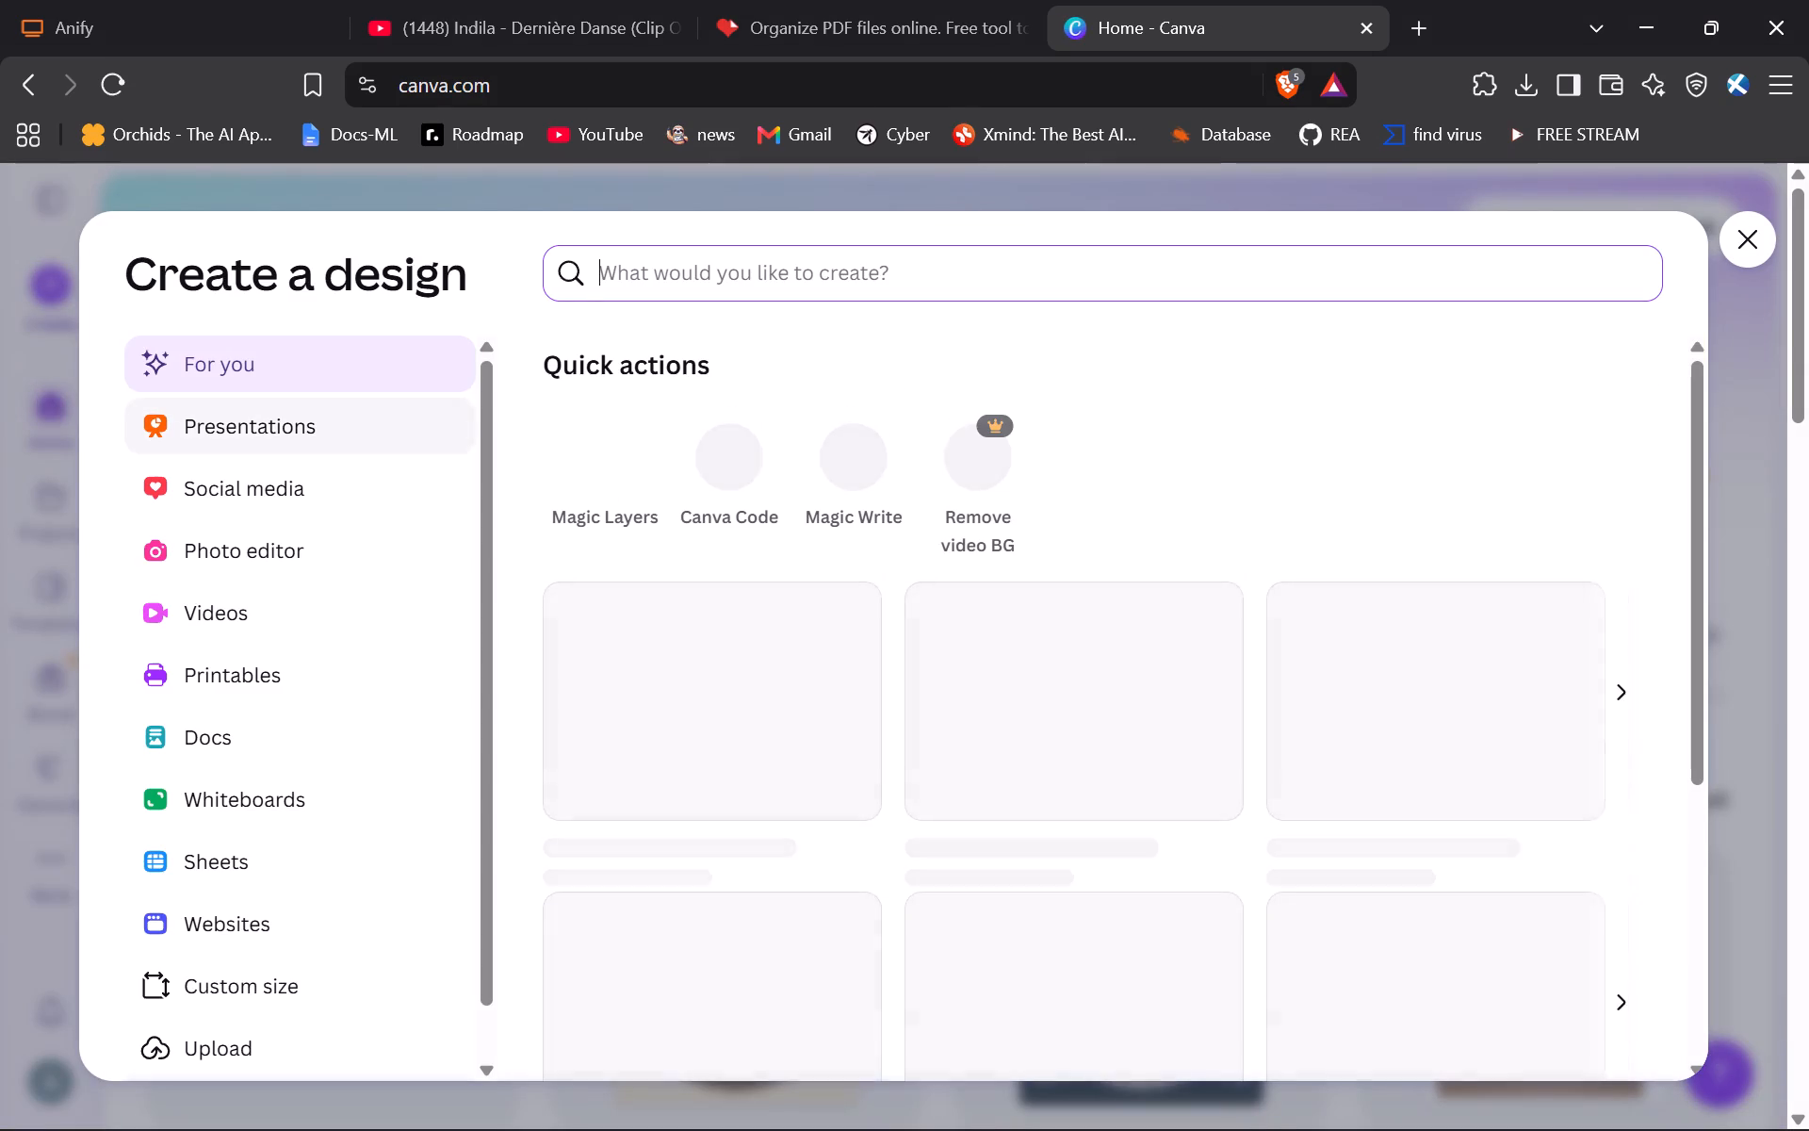
pyautogui.scroll(-5, 362, 729)
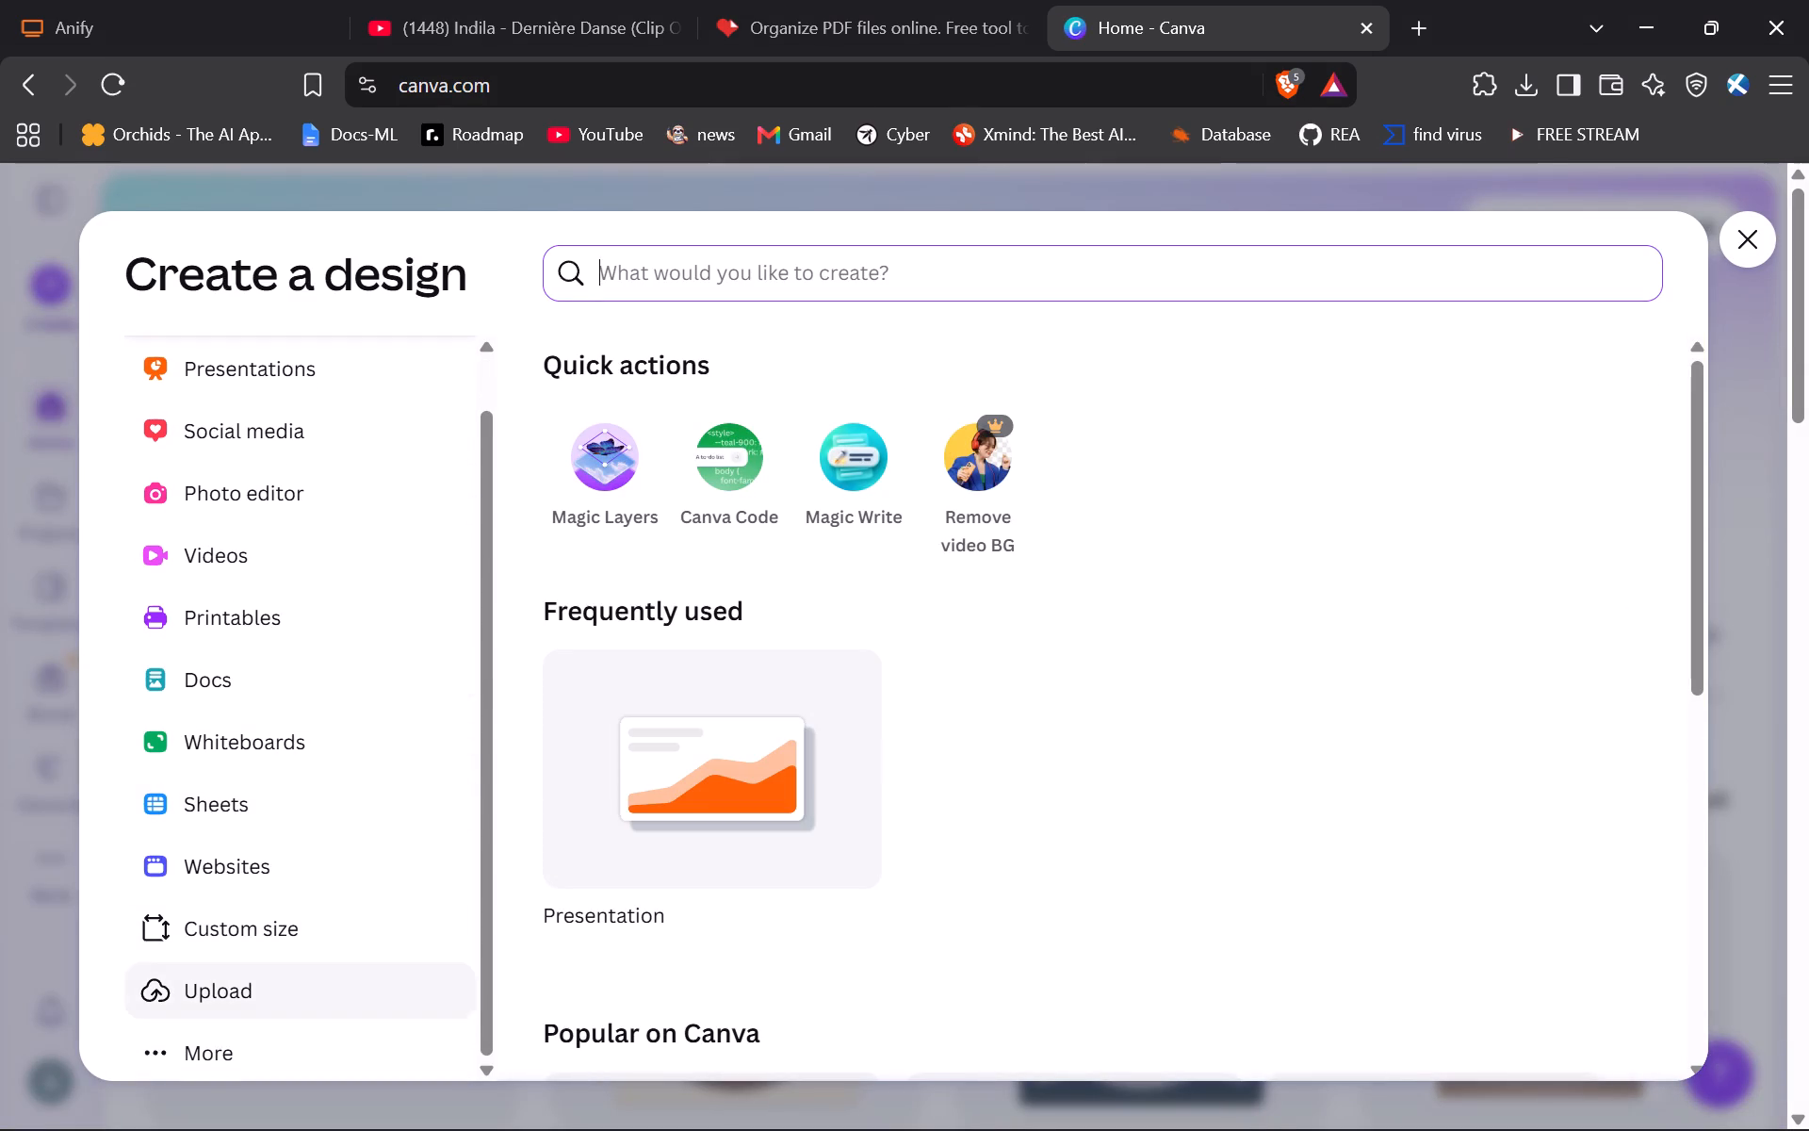
pyautogui.click(227, 975)
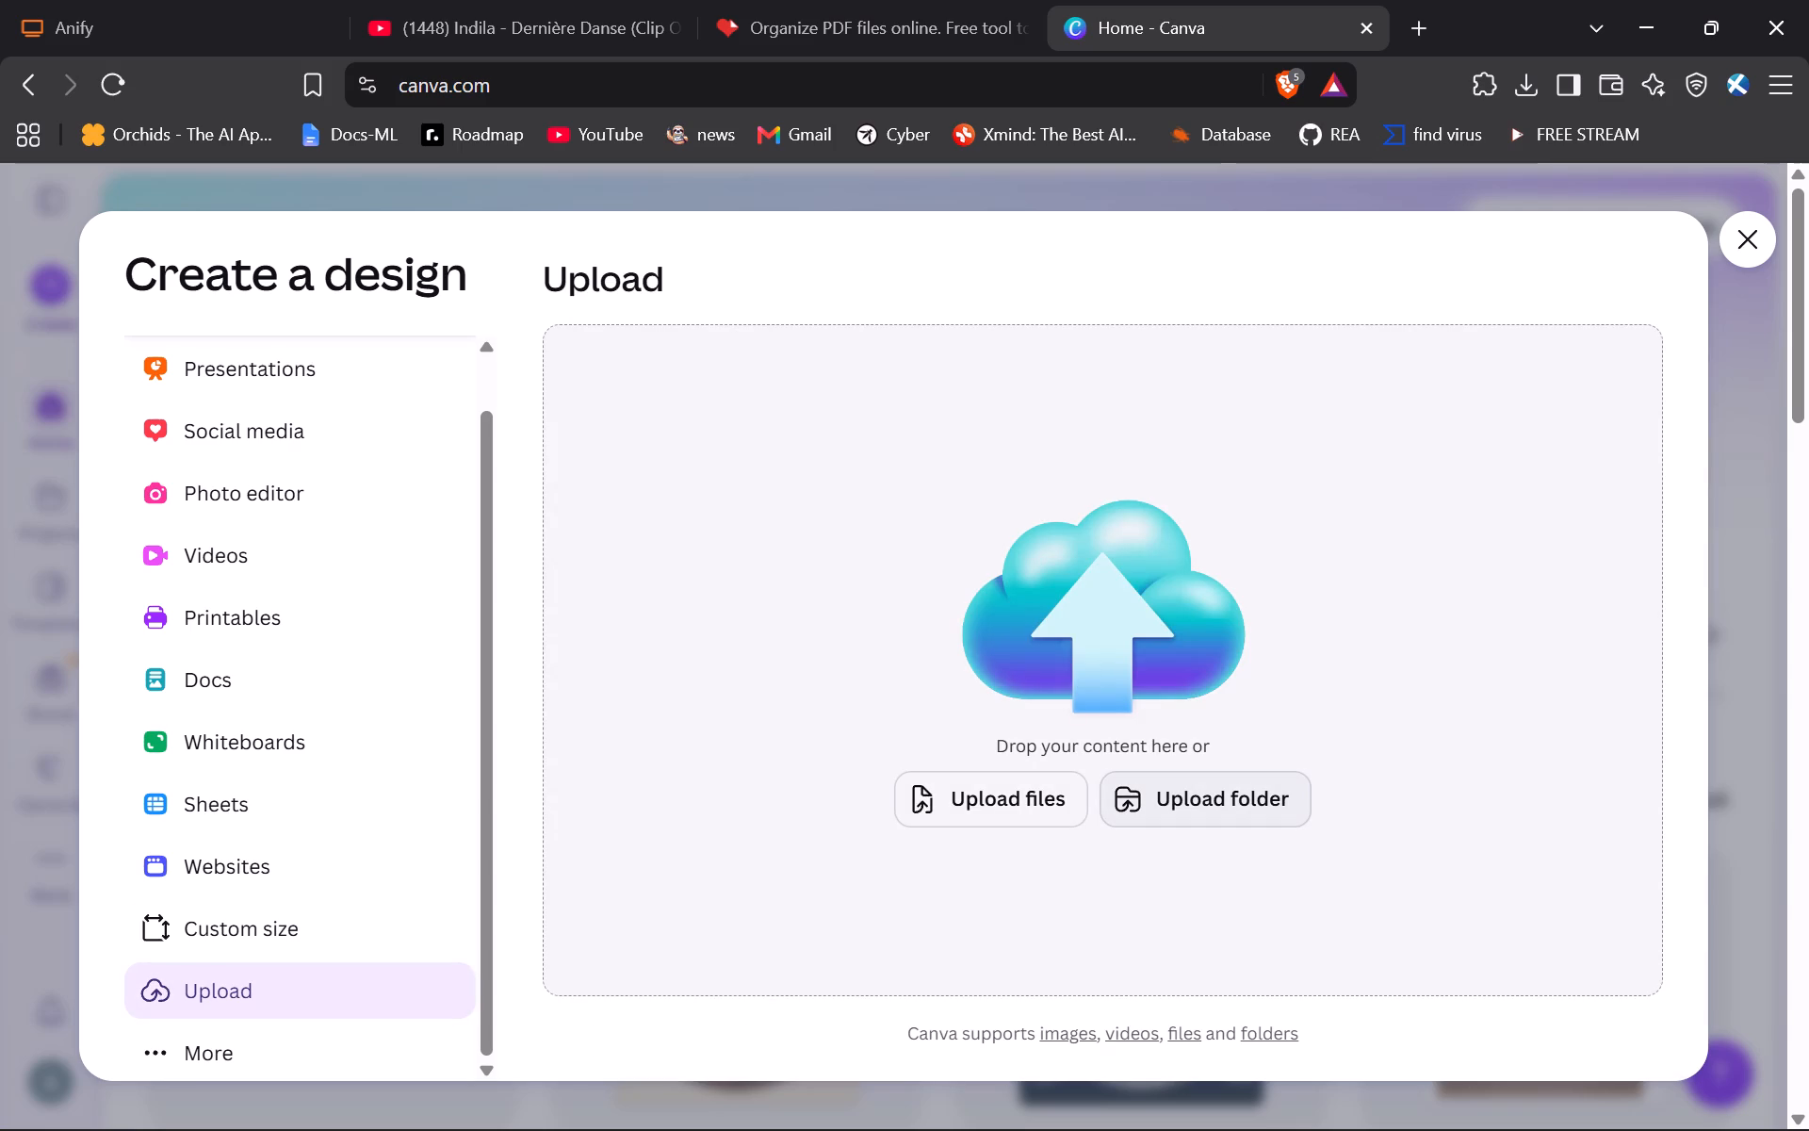
pyautogui.click(996, 811)
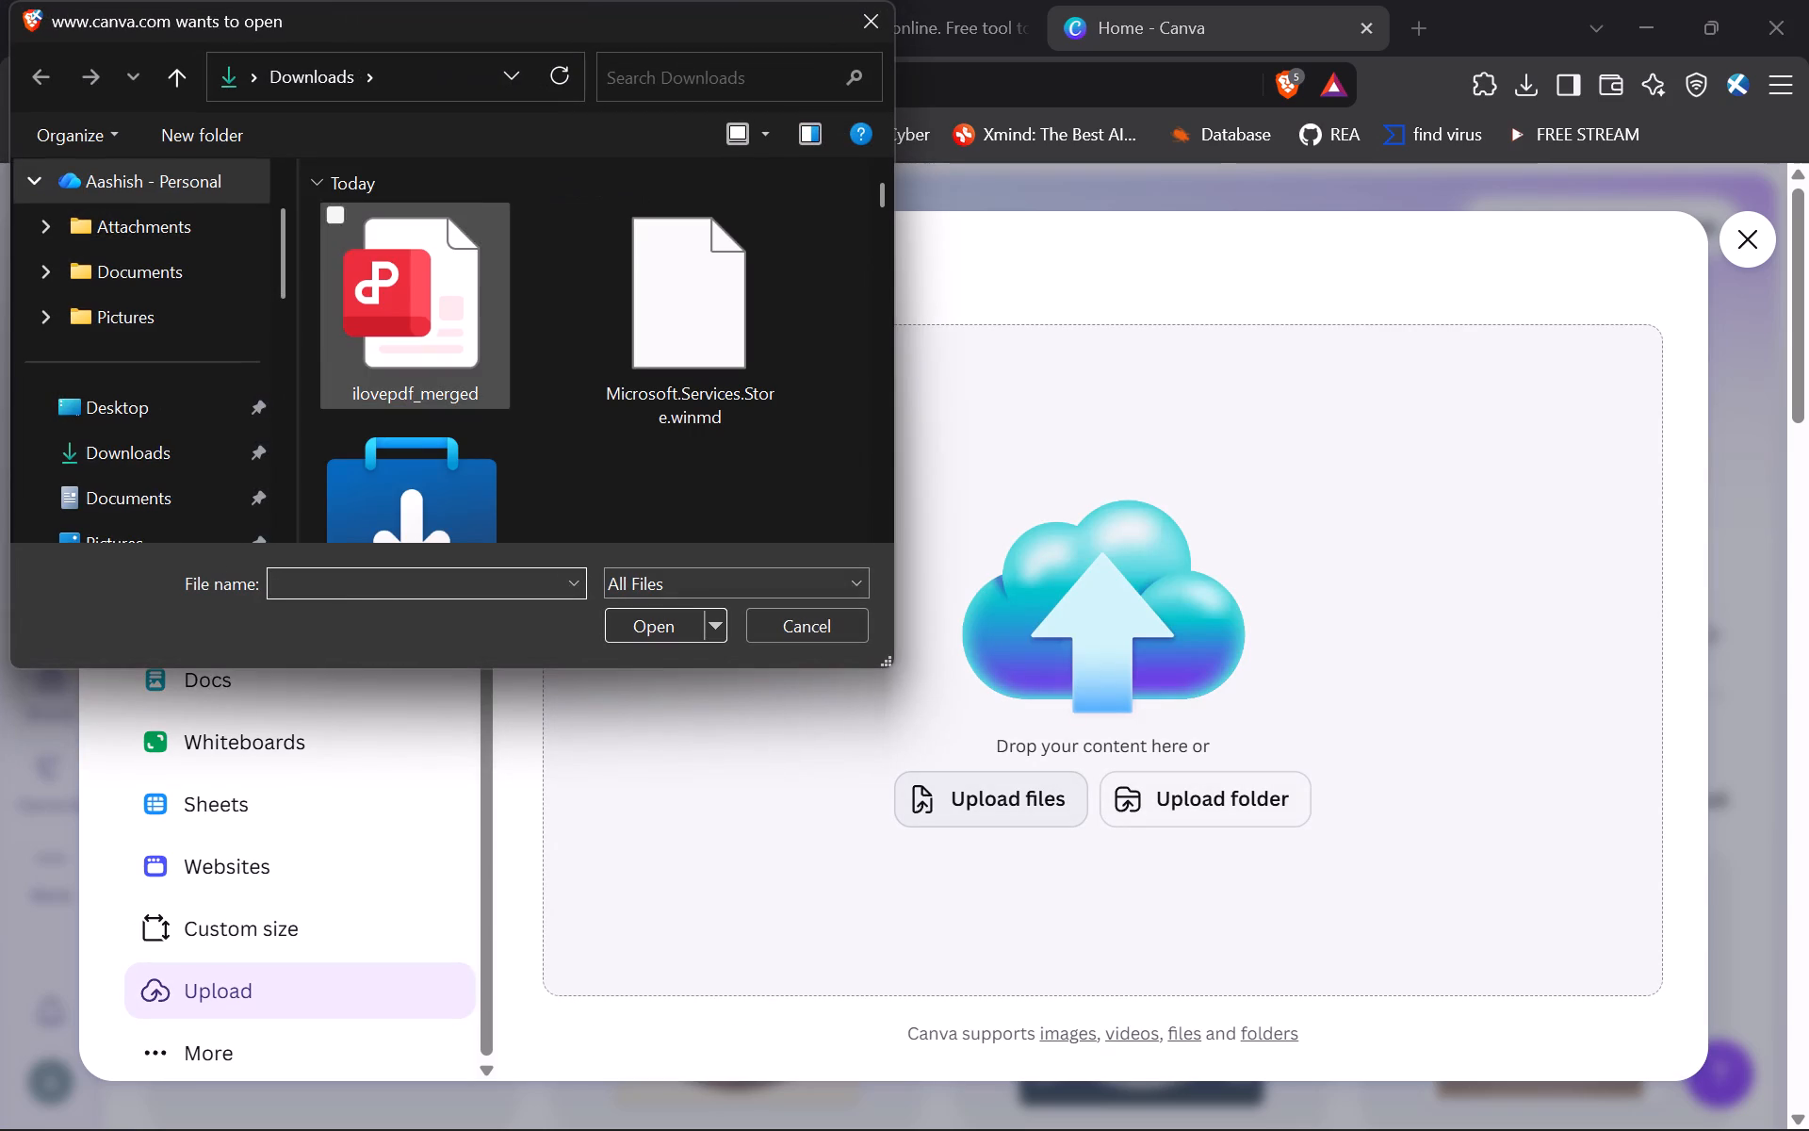
pyautogui.click(439, 285)
pyautogui.click(629, 631)
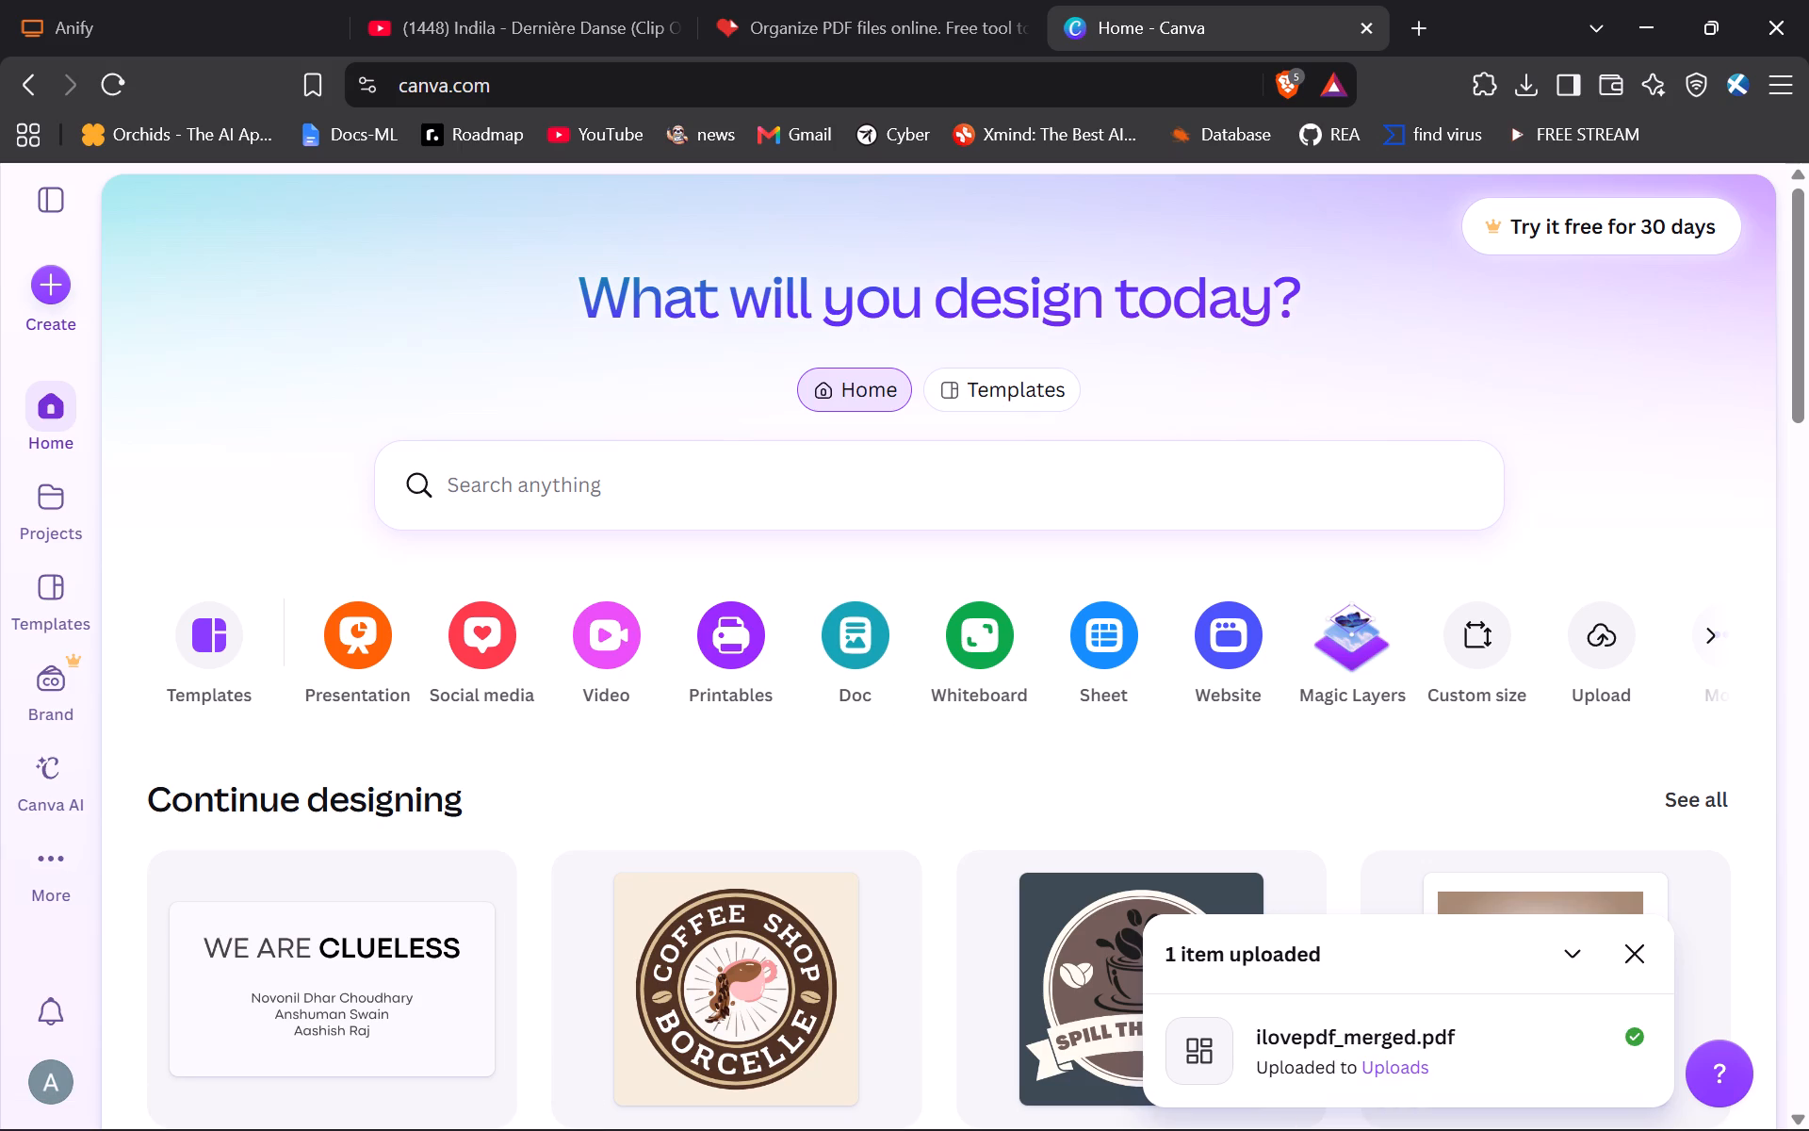
# Go to the Uploads folder and open ilovepdf_merged.pdf in the design editor.
pyautogui.click(1265, 1024)
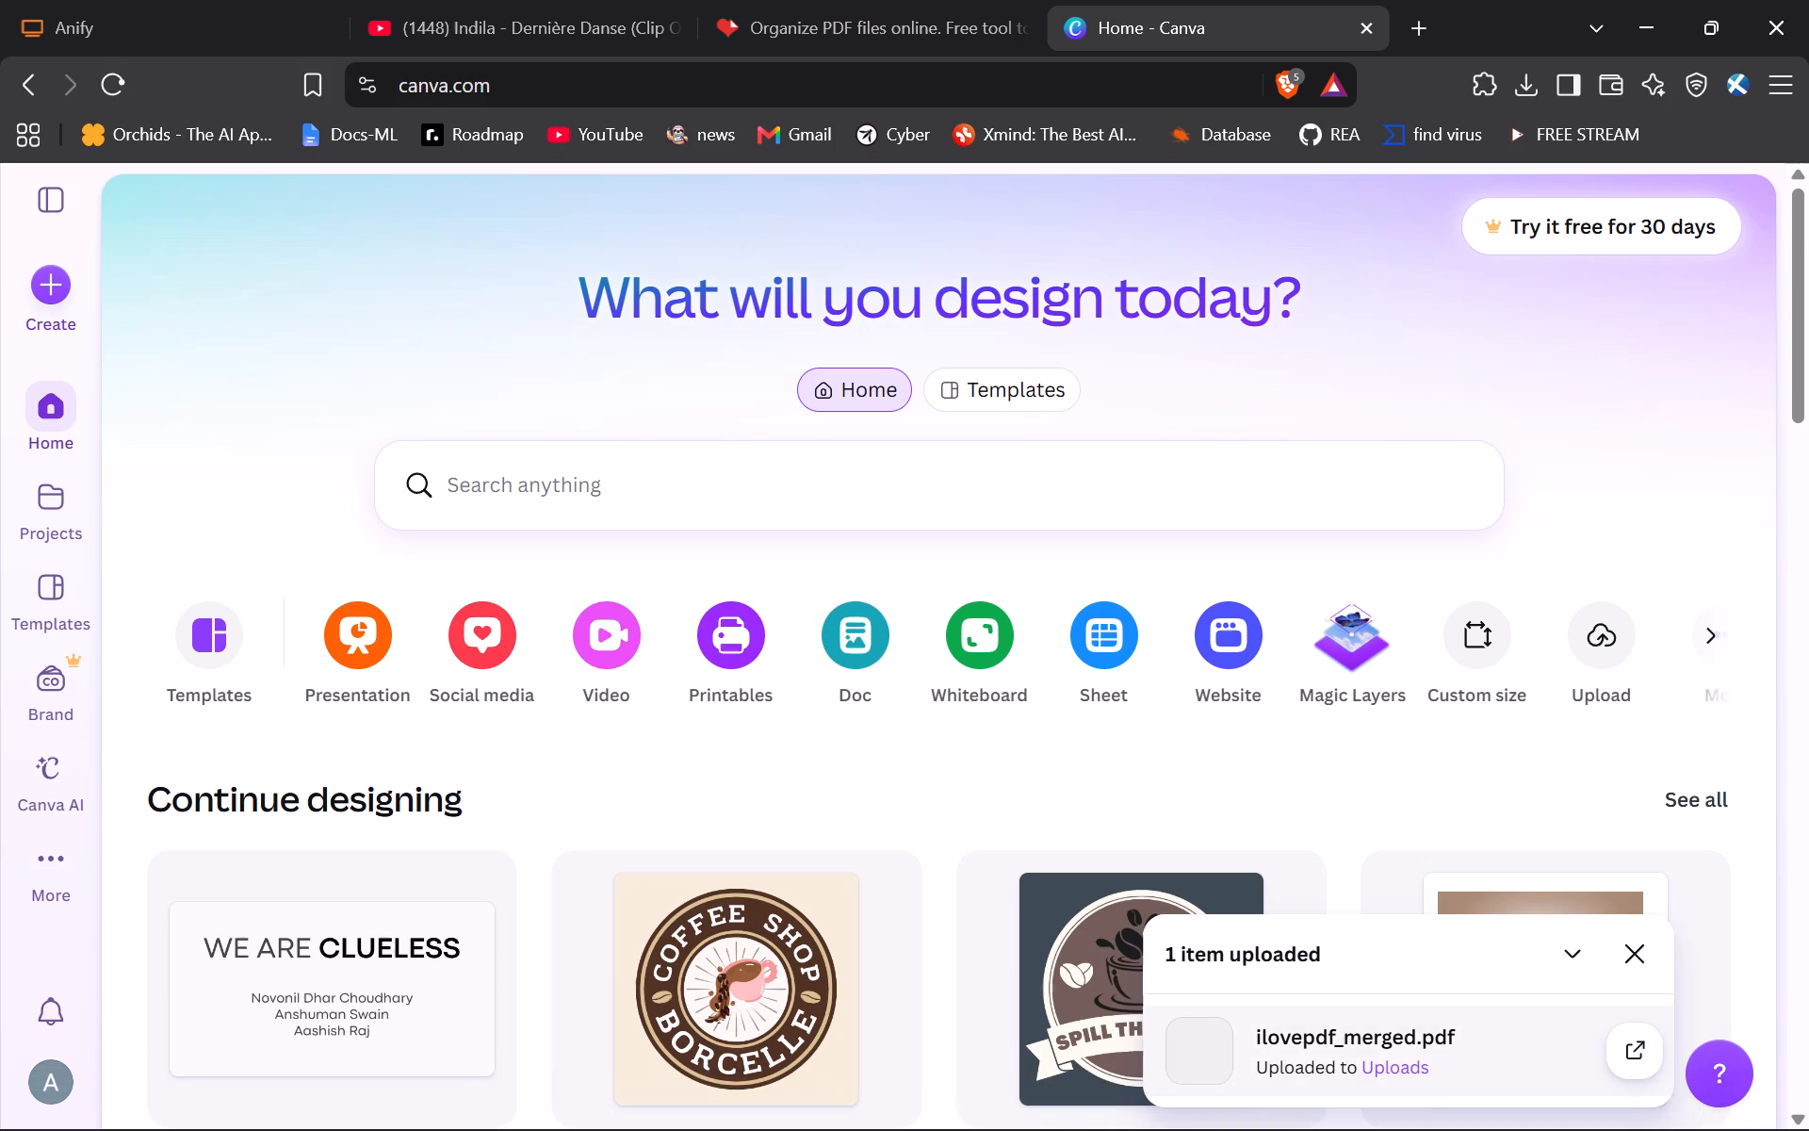
pyautogui.click(1310, 1041)
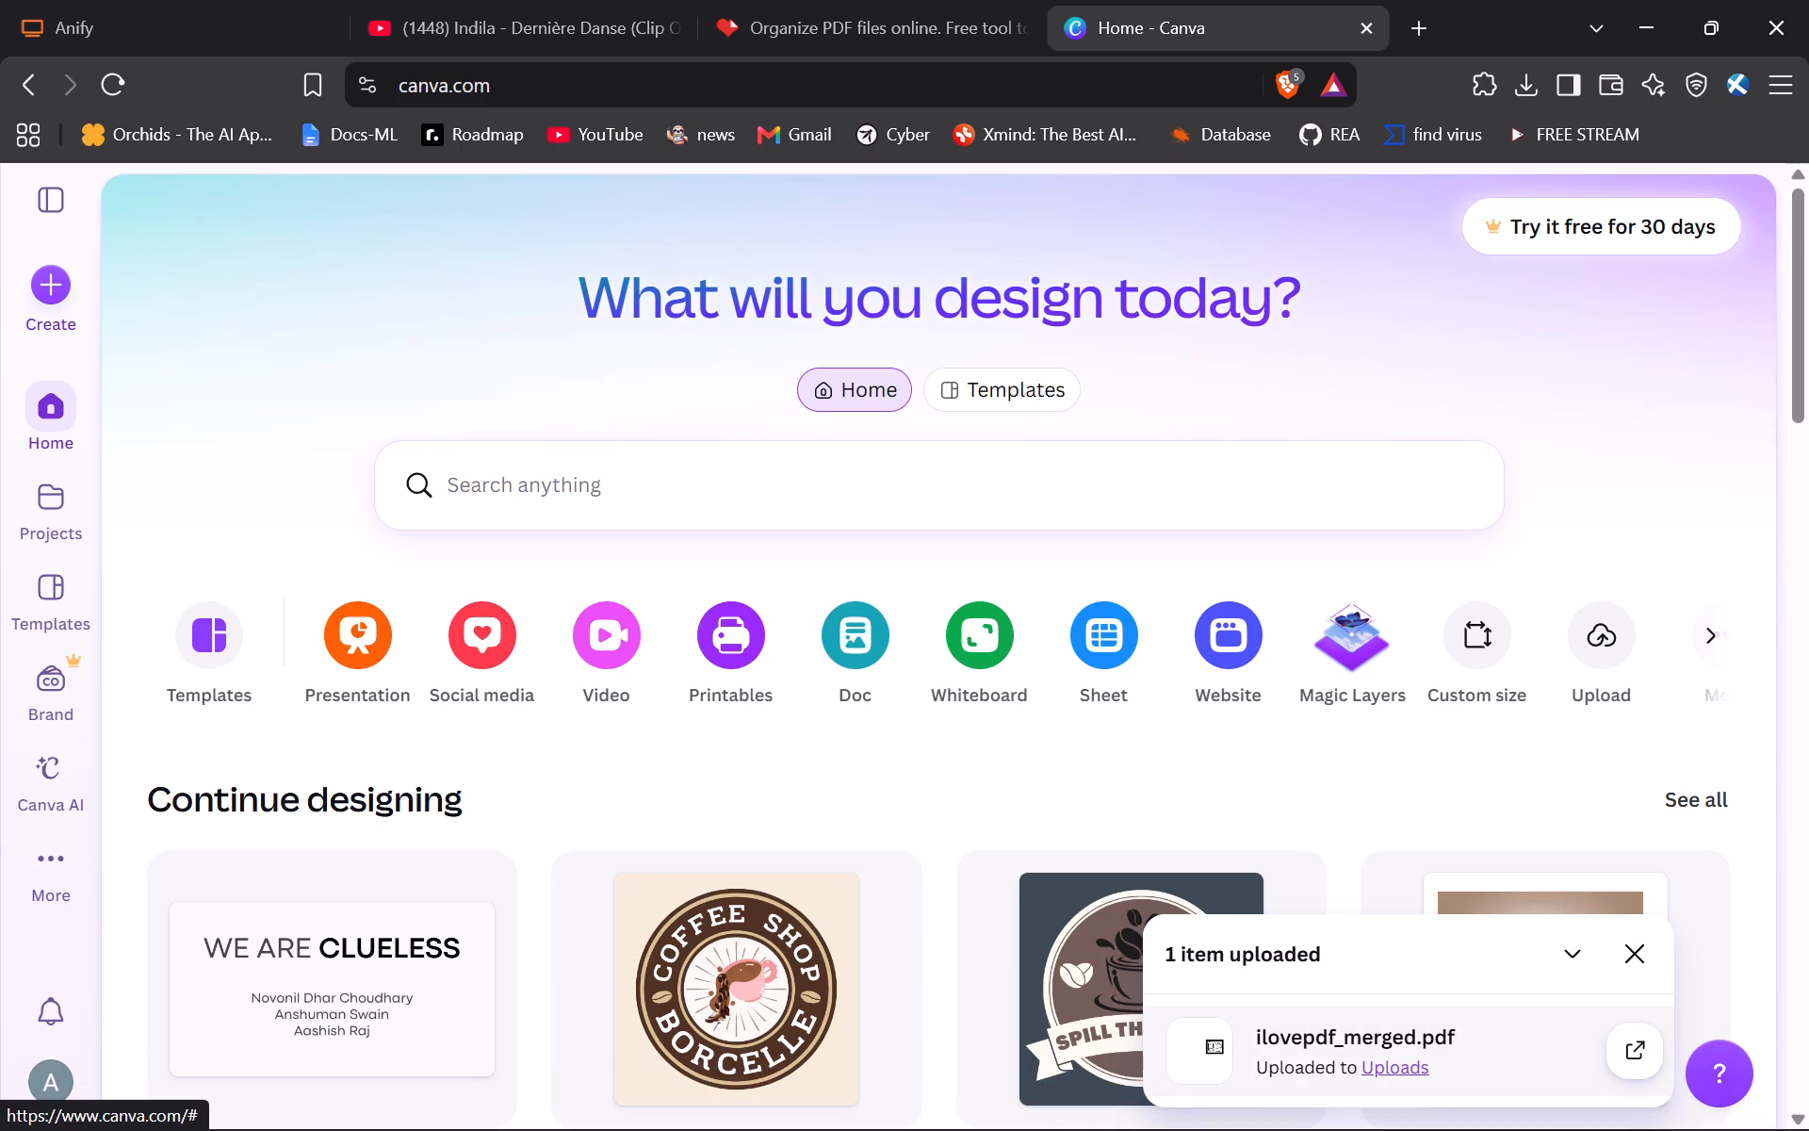
pyautogui.click(1414, 1072)
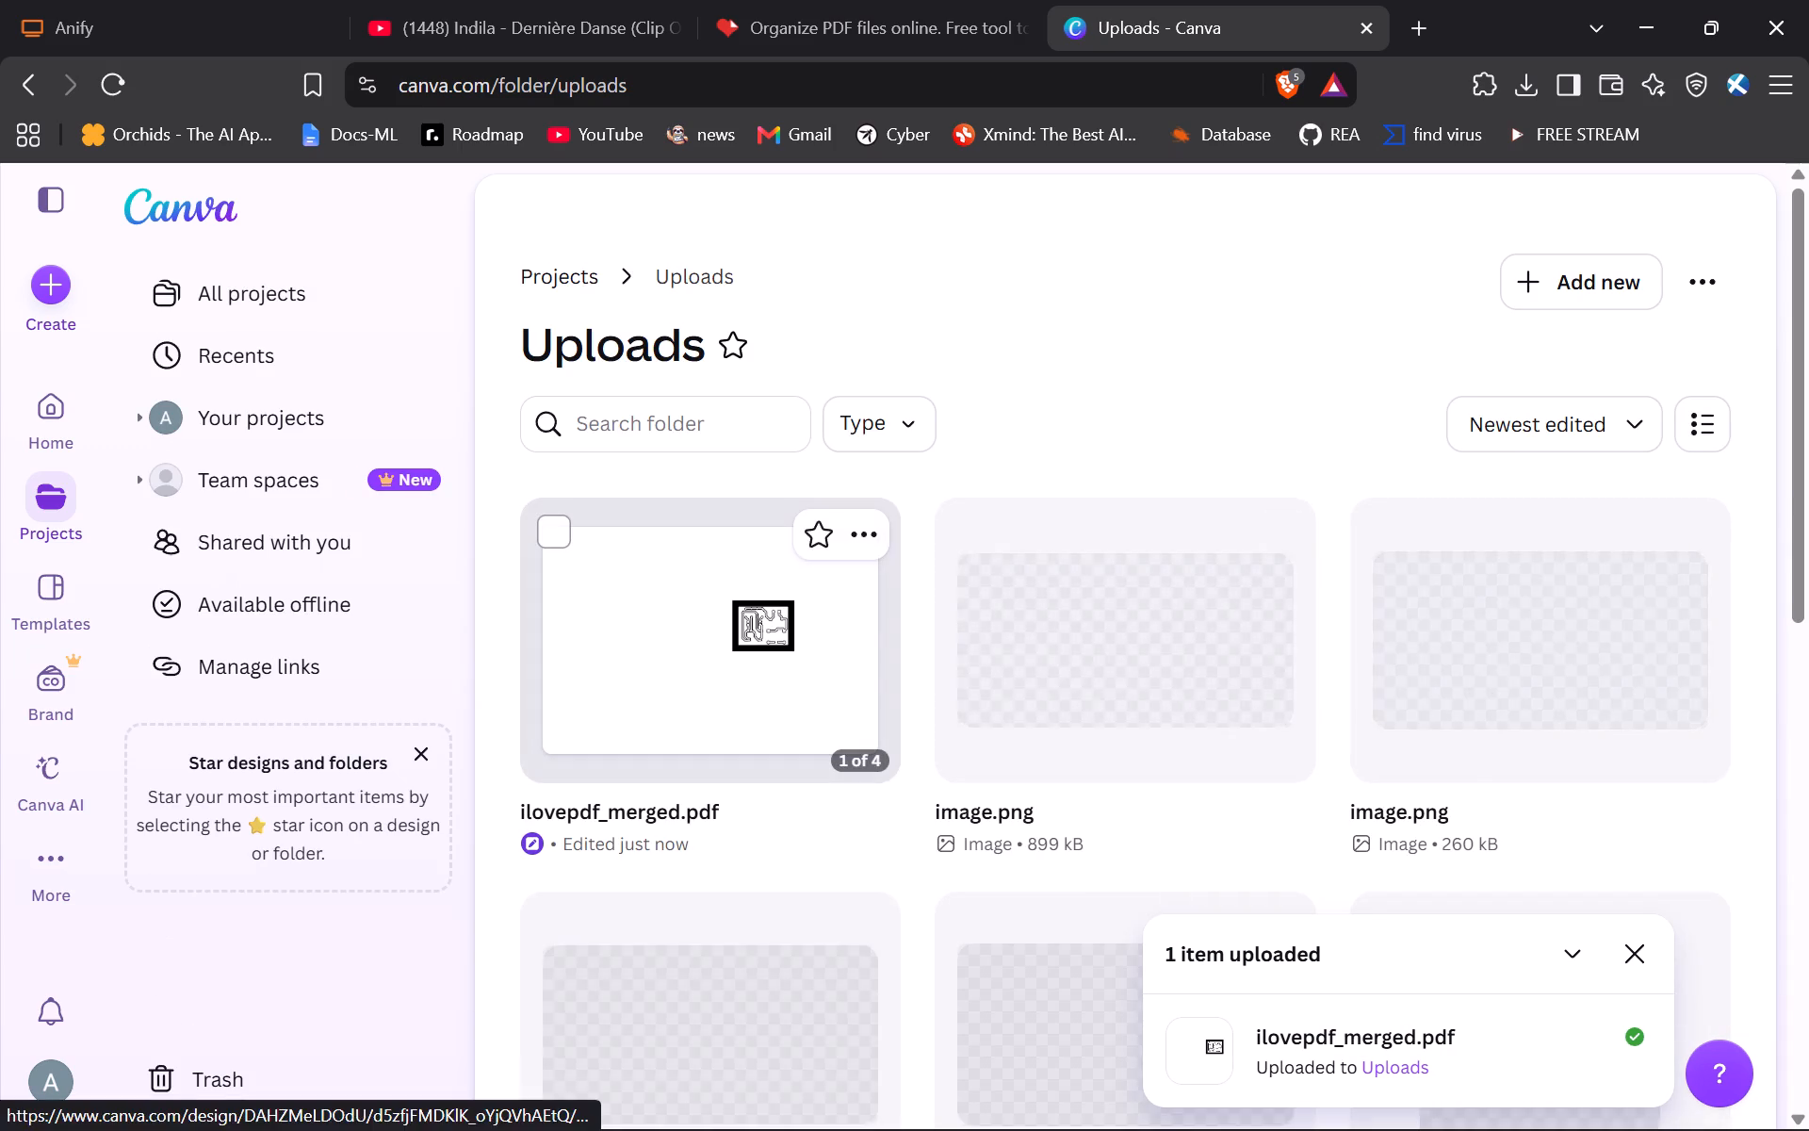
pyautogui.doubleClick(607, 701)
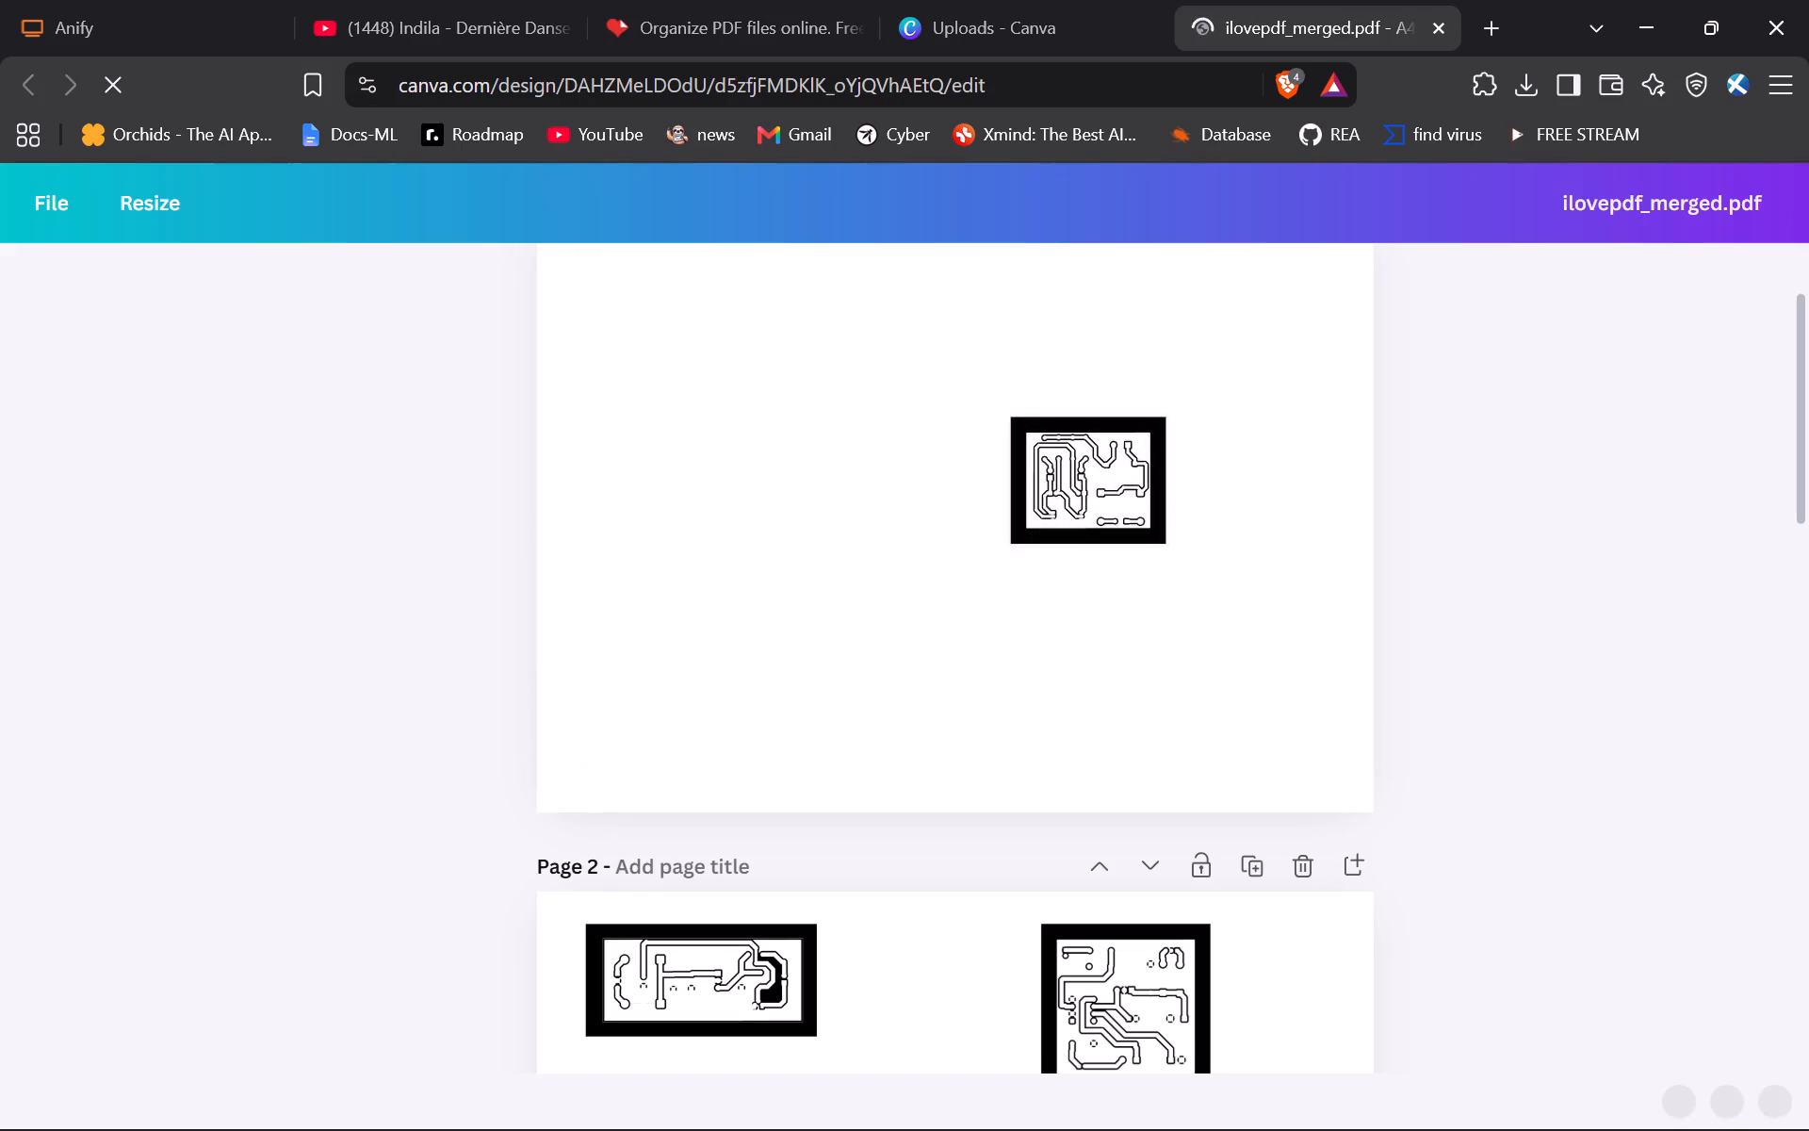
# Move the circuit on page 1 to the page's upper-left corner, leaving a small margin.
pyautogui.moveTo(1105, 481); pyautogui.dragTo(776, 410)
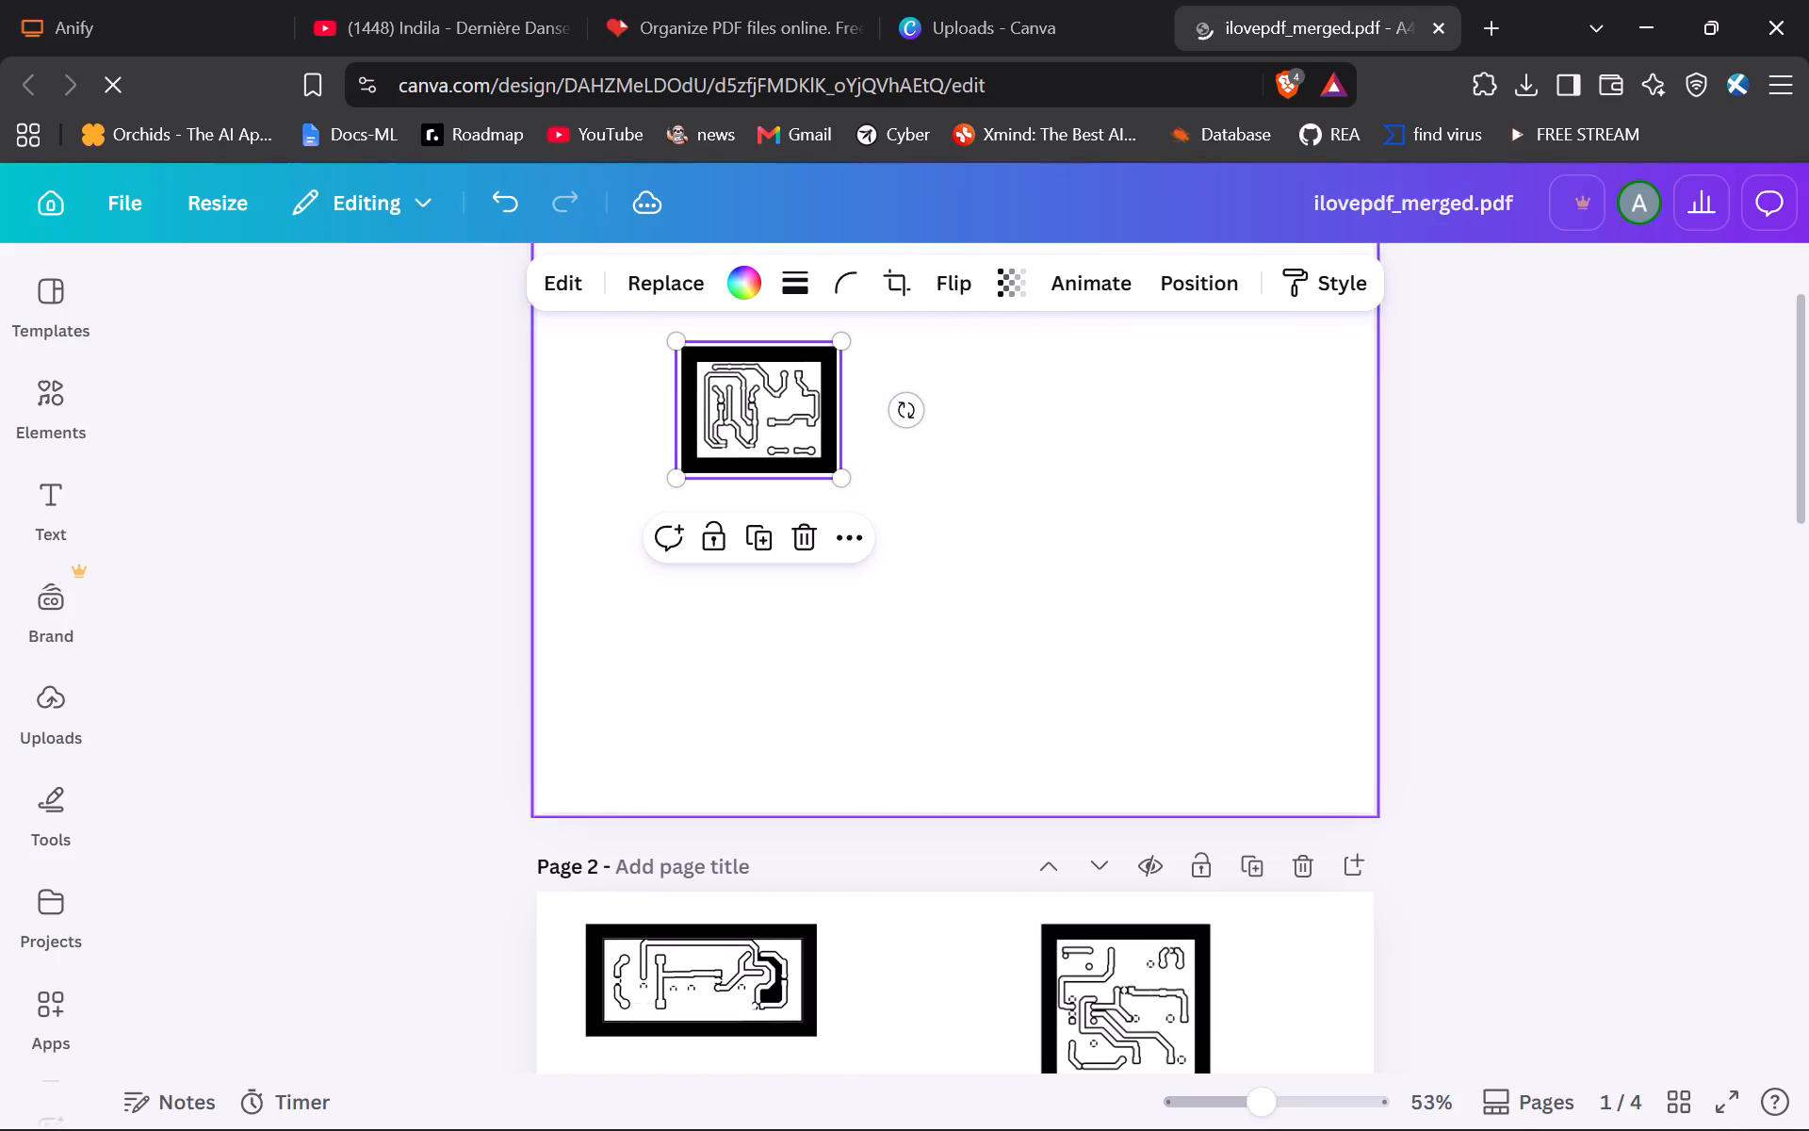
pyautogui.scroll(2, 837, 528)
pyautogui.moveTo(780, 544); pyautogui.dragTo(683, 494)
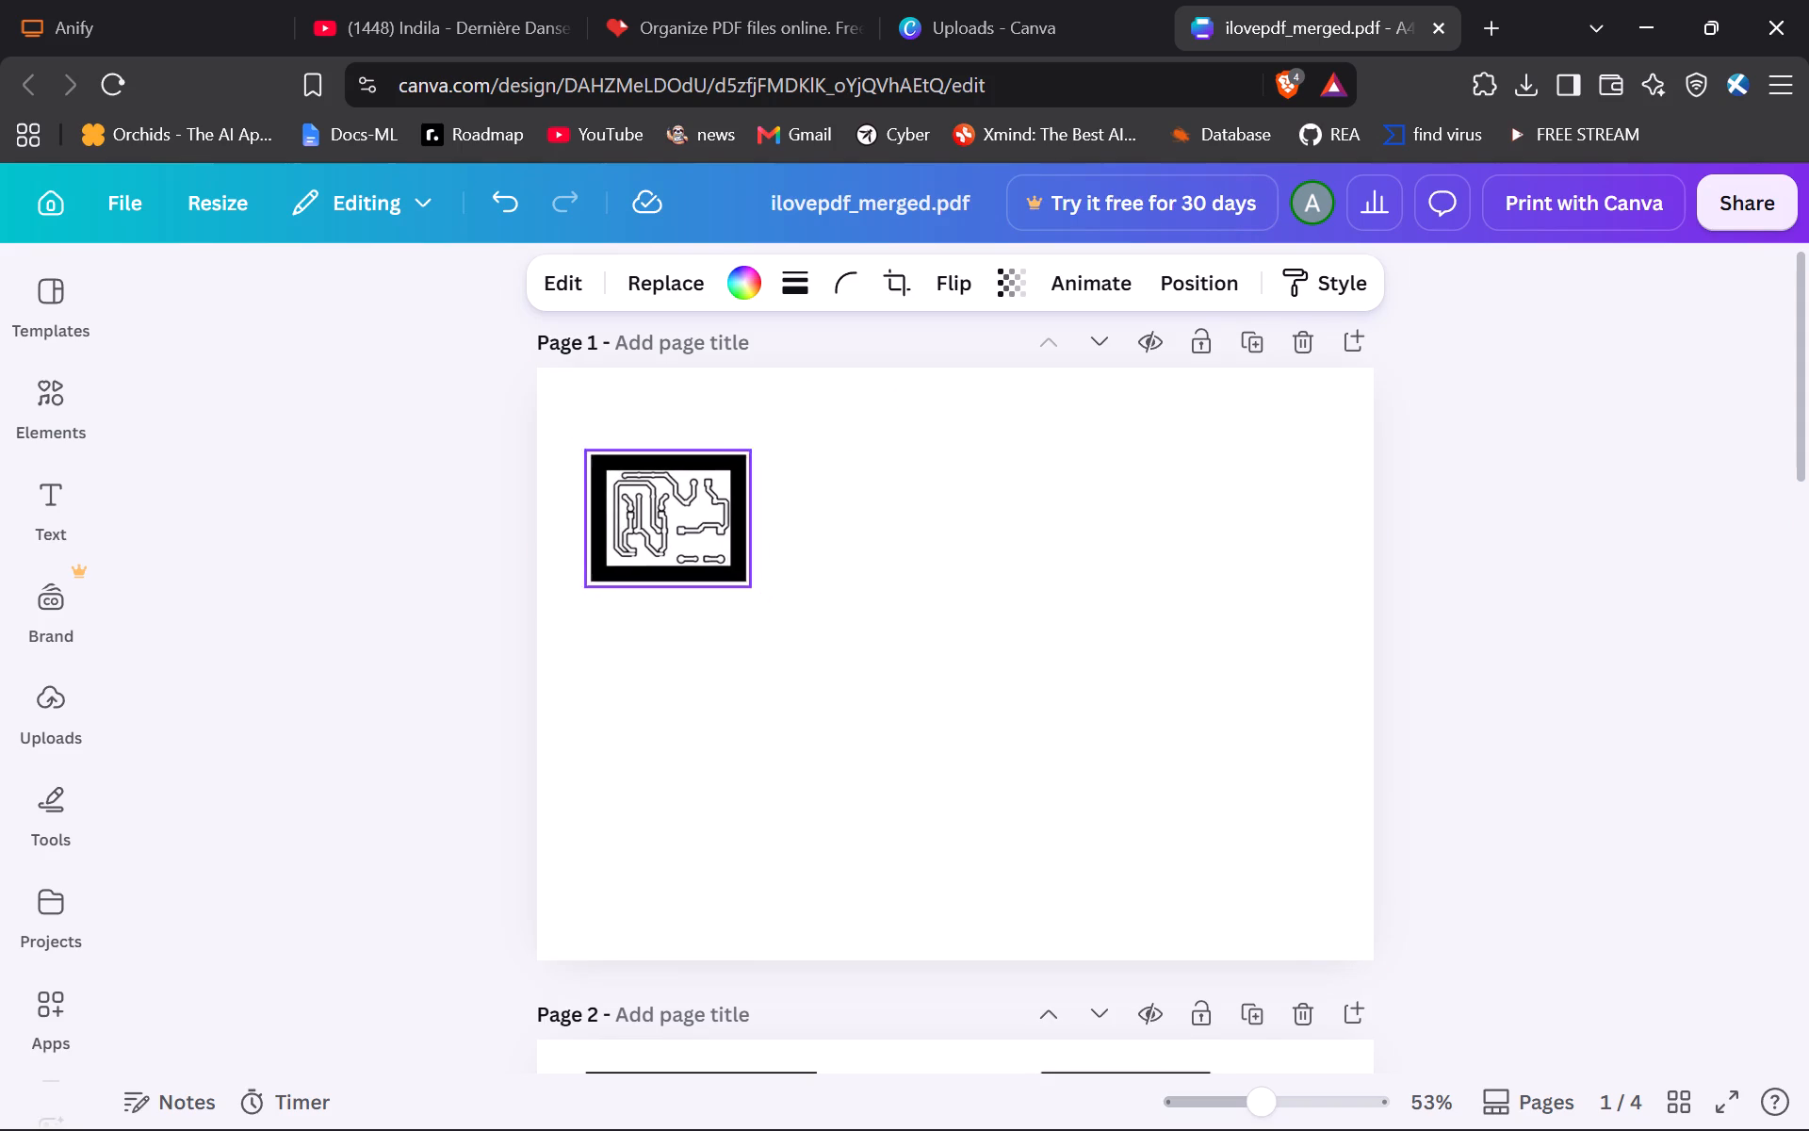
pyautogui.moveTo(683, 494); pyautogui.dragTo(698, 453)
pyautogui.click(913, 651)
# Move the wide circuit from the top left of page 2 to the upper-right area of page 1, level with the first circuit.
pyautogui.scroll(-3, 921, 660)
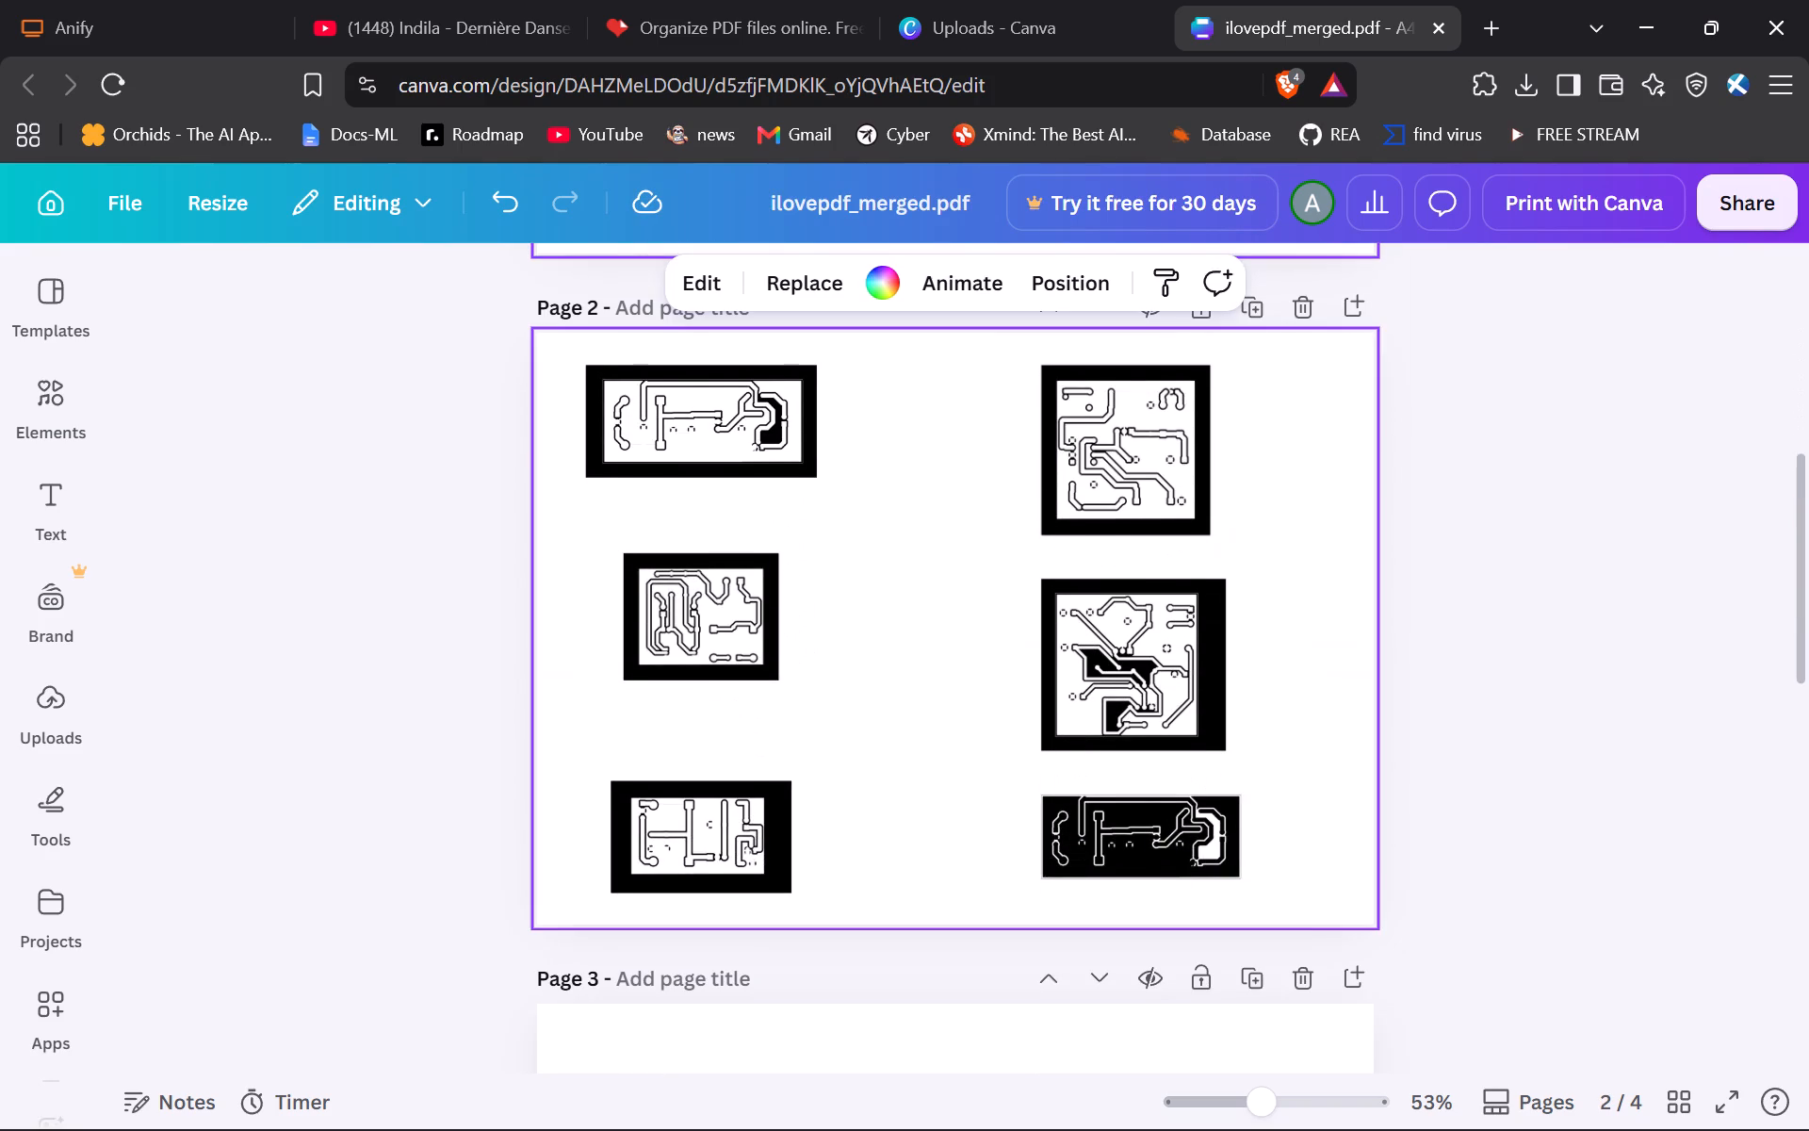
pyautogui.scroll(3, 762, 470)
pyautogui.scroll(-1, 762, 470)
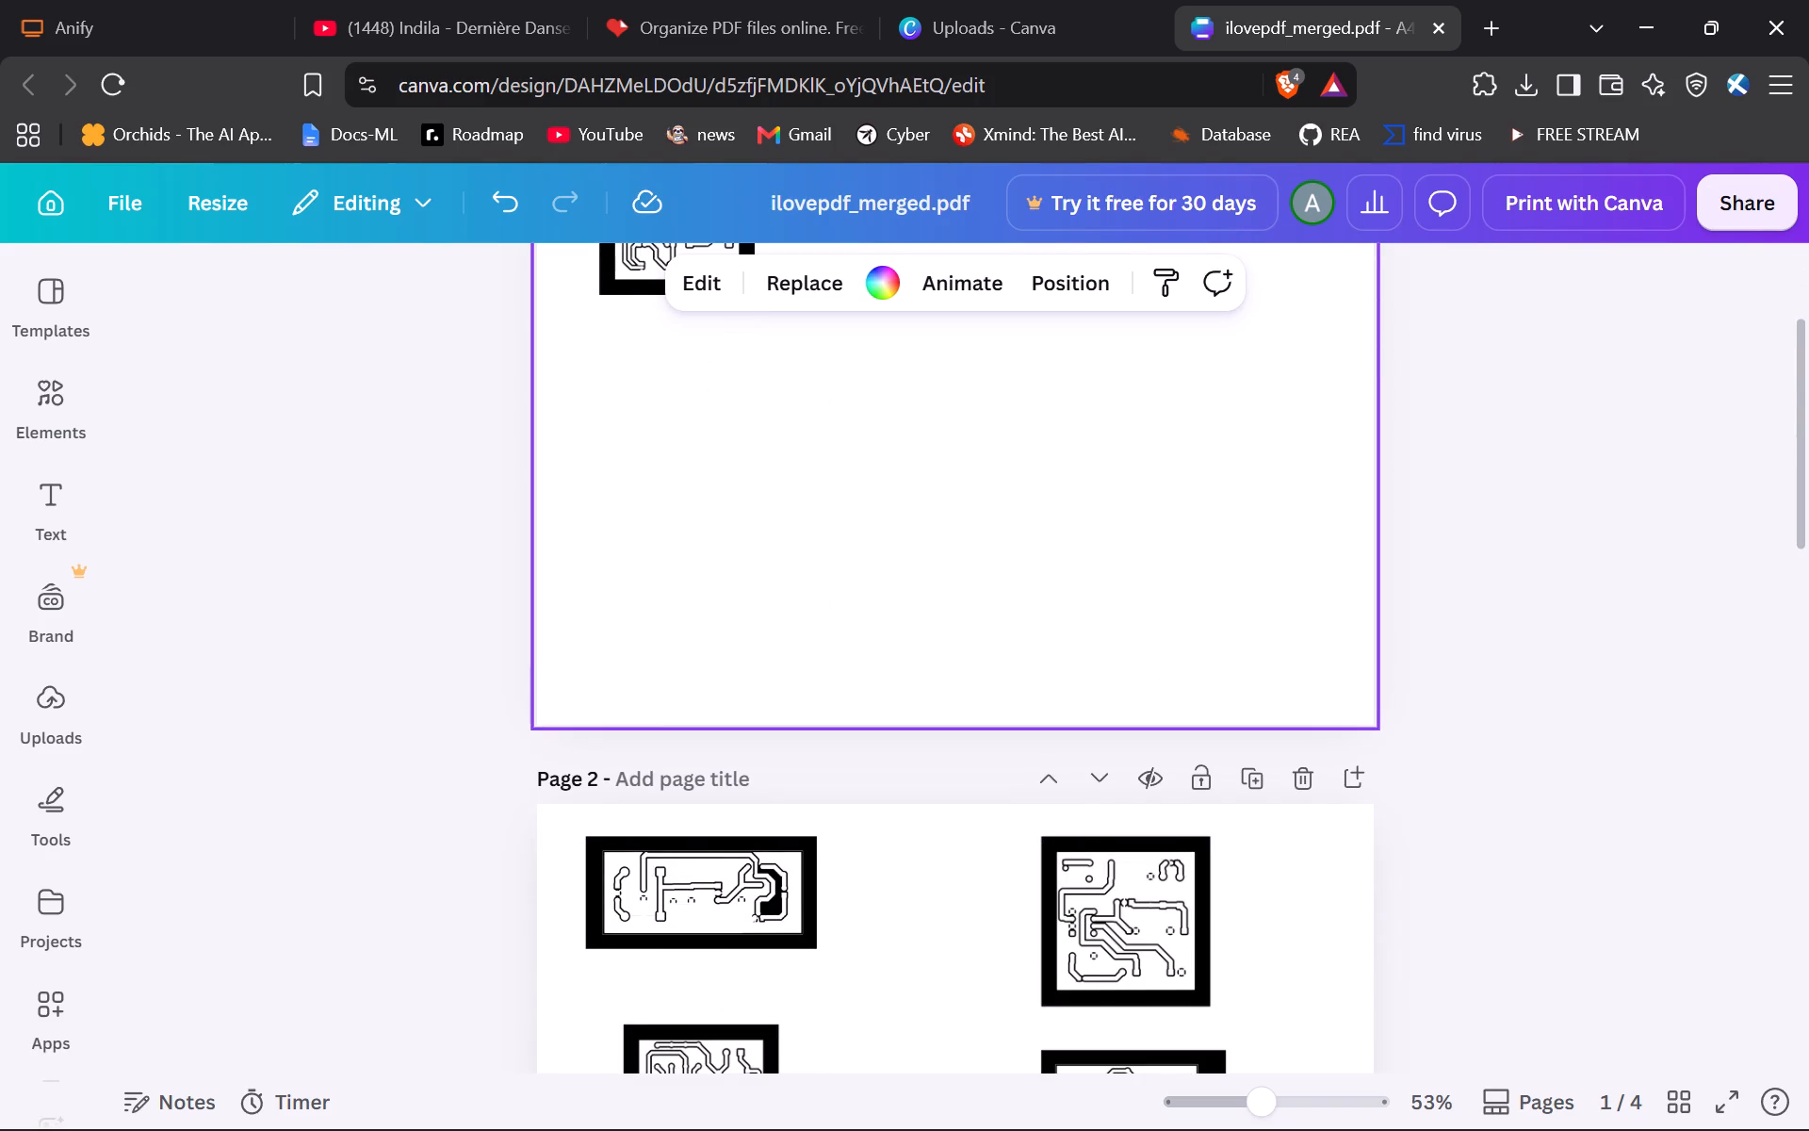
pyautogui.moveTo(707, 880); pyautogui.dragTo(987, 396)
pyautogui.scroll(1, 990, 472)
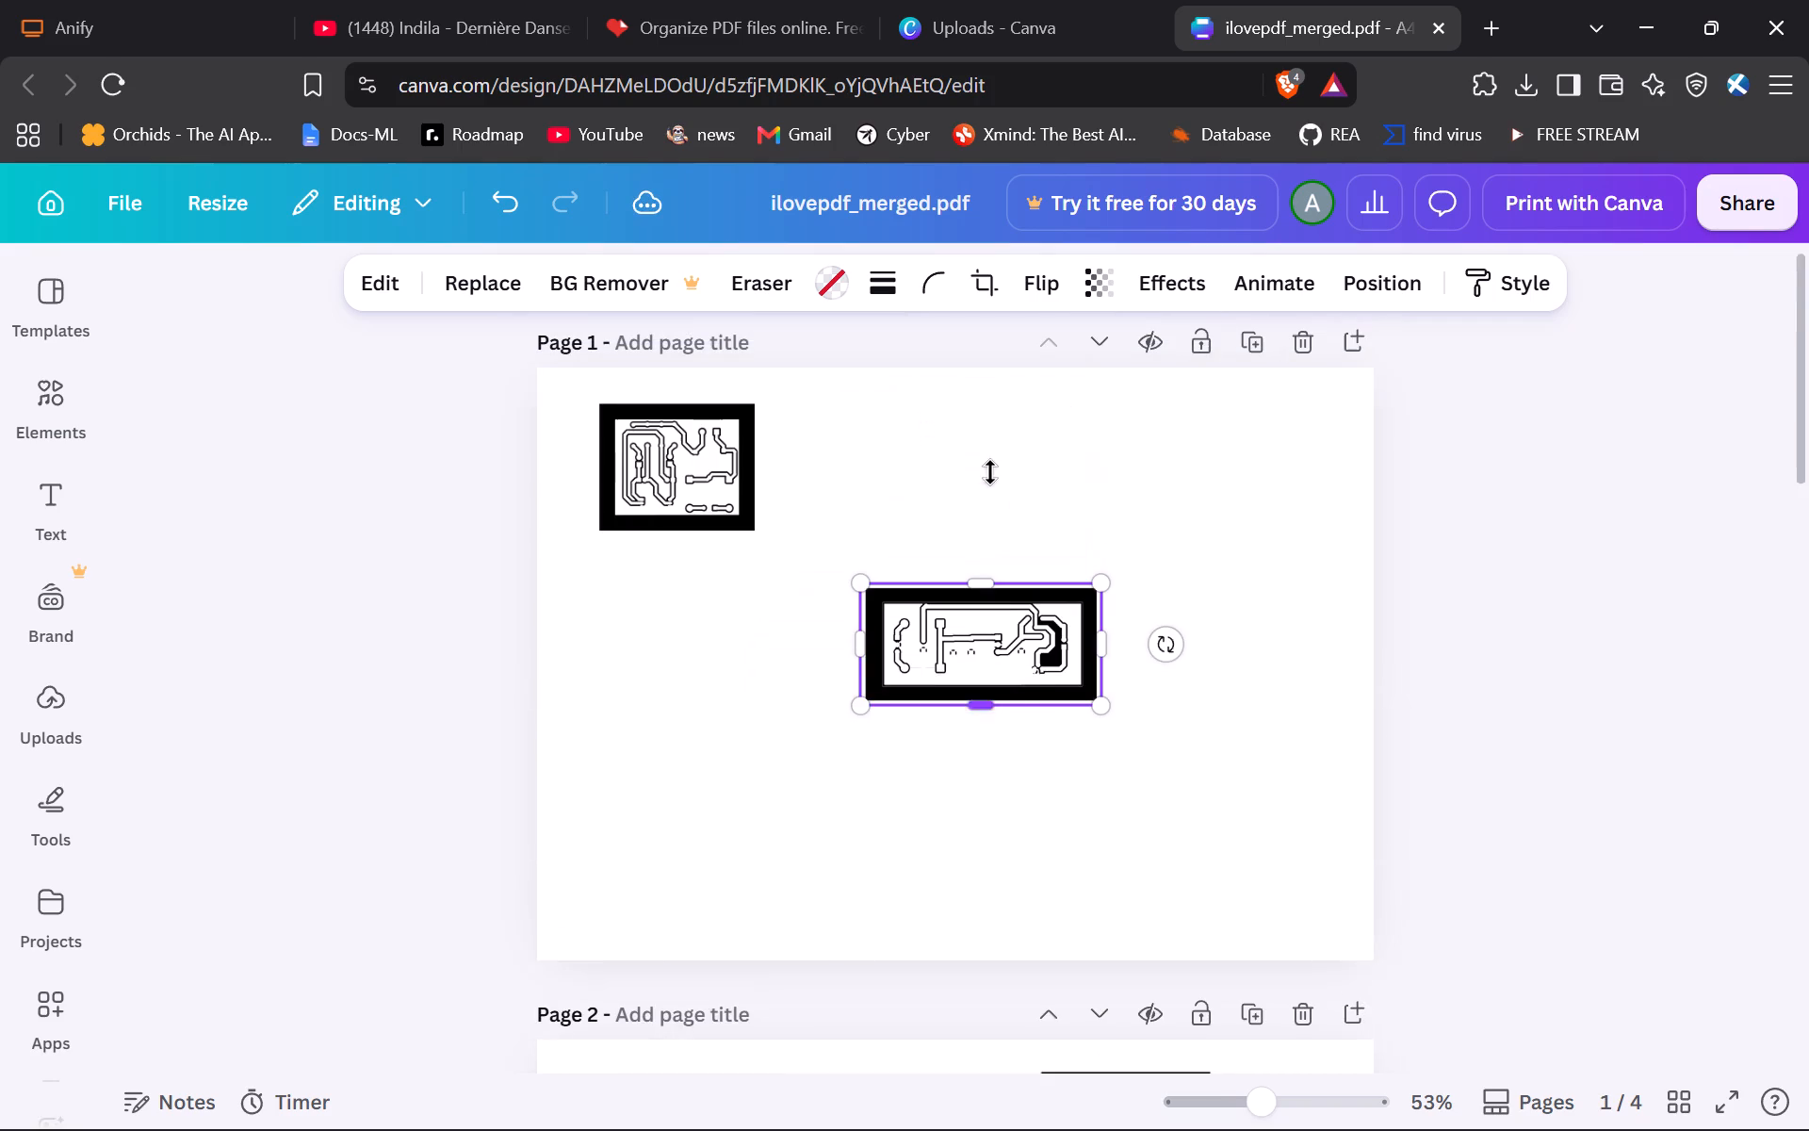
pyautogui.scroll(1, 990, 472)
pyautogui.moveTo(977, 651); pyautogui.dragTo(1040, 489)
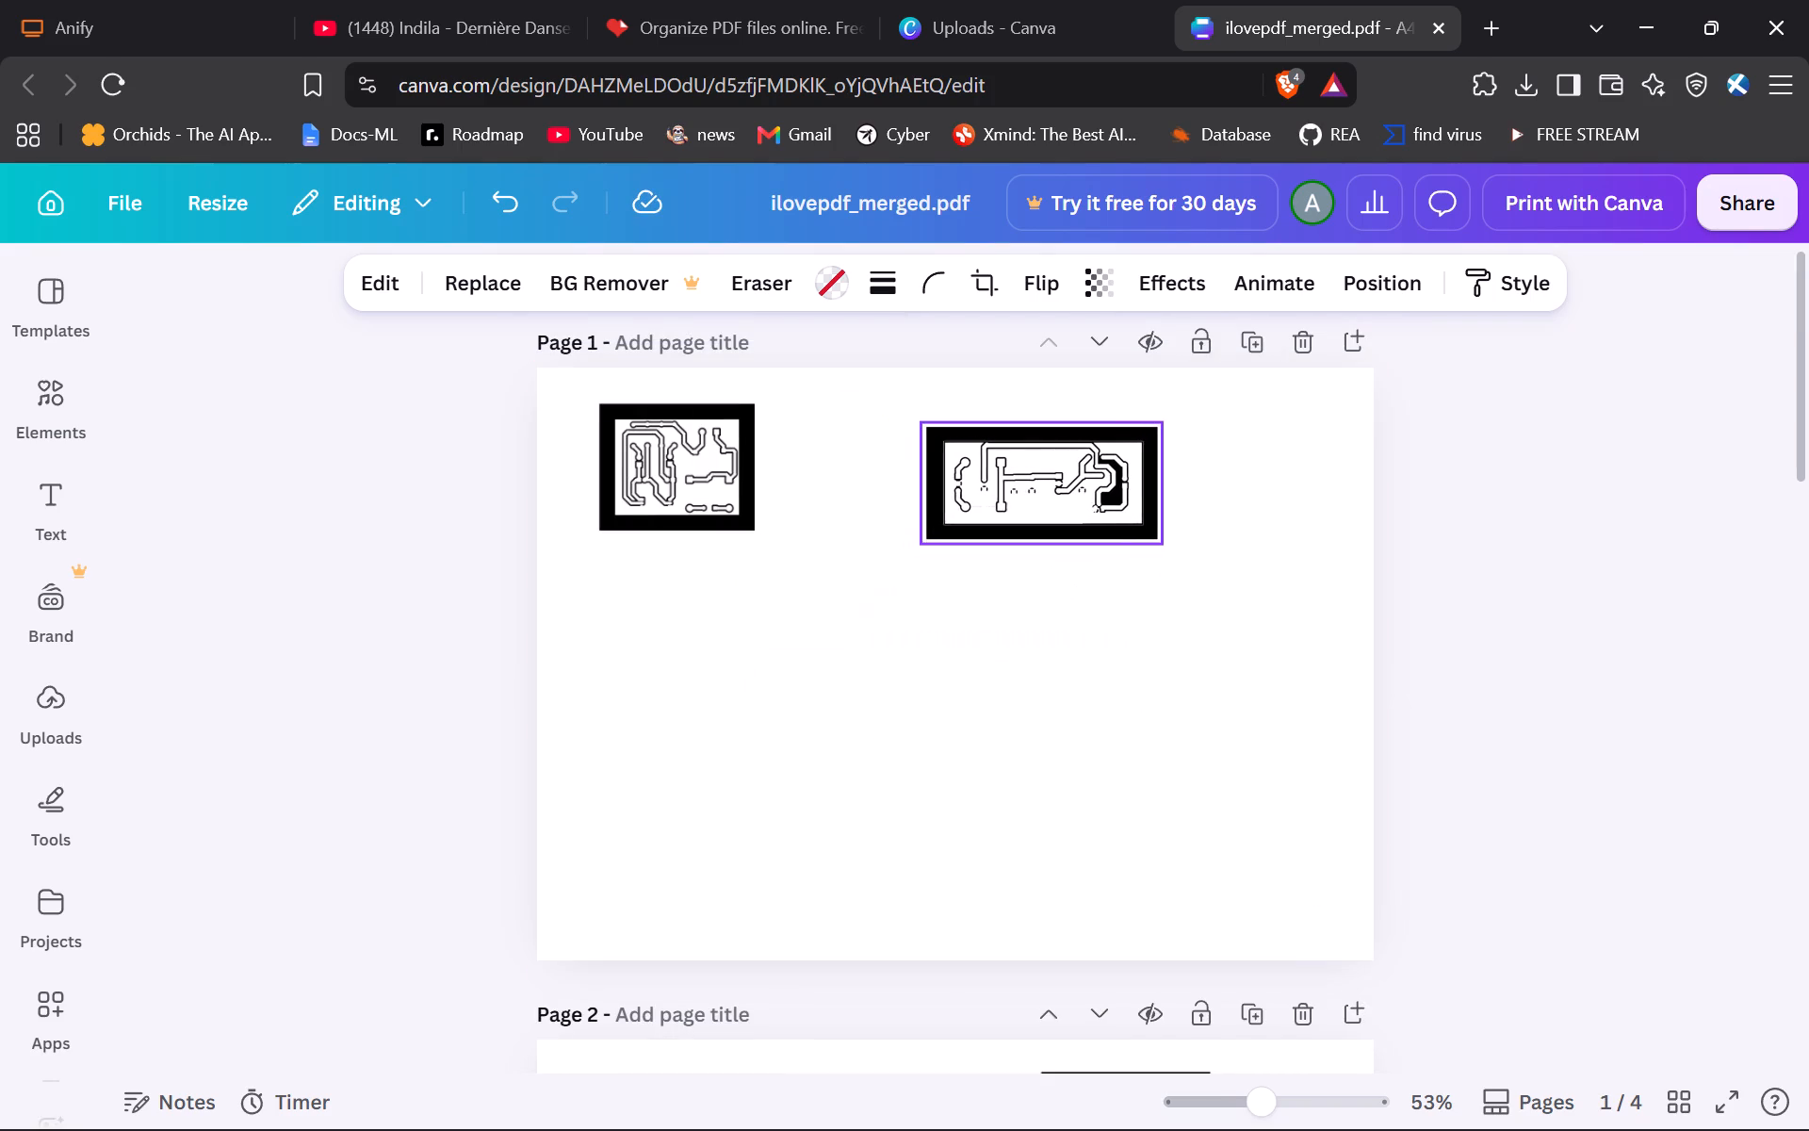
pyautogui.moveTo(1040, 489); pyautogui.dragTo(1055, 486)
pyautogui.moveTo(1002, 683); pyautogui.dragTo(992, 683)
# Cut the small square circuit from page 3 and paste it onto page 1, placing it lower down beneath the first circuit.
pyautogui.scroll(-5, 987, 683)
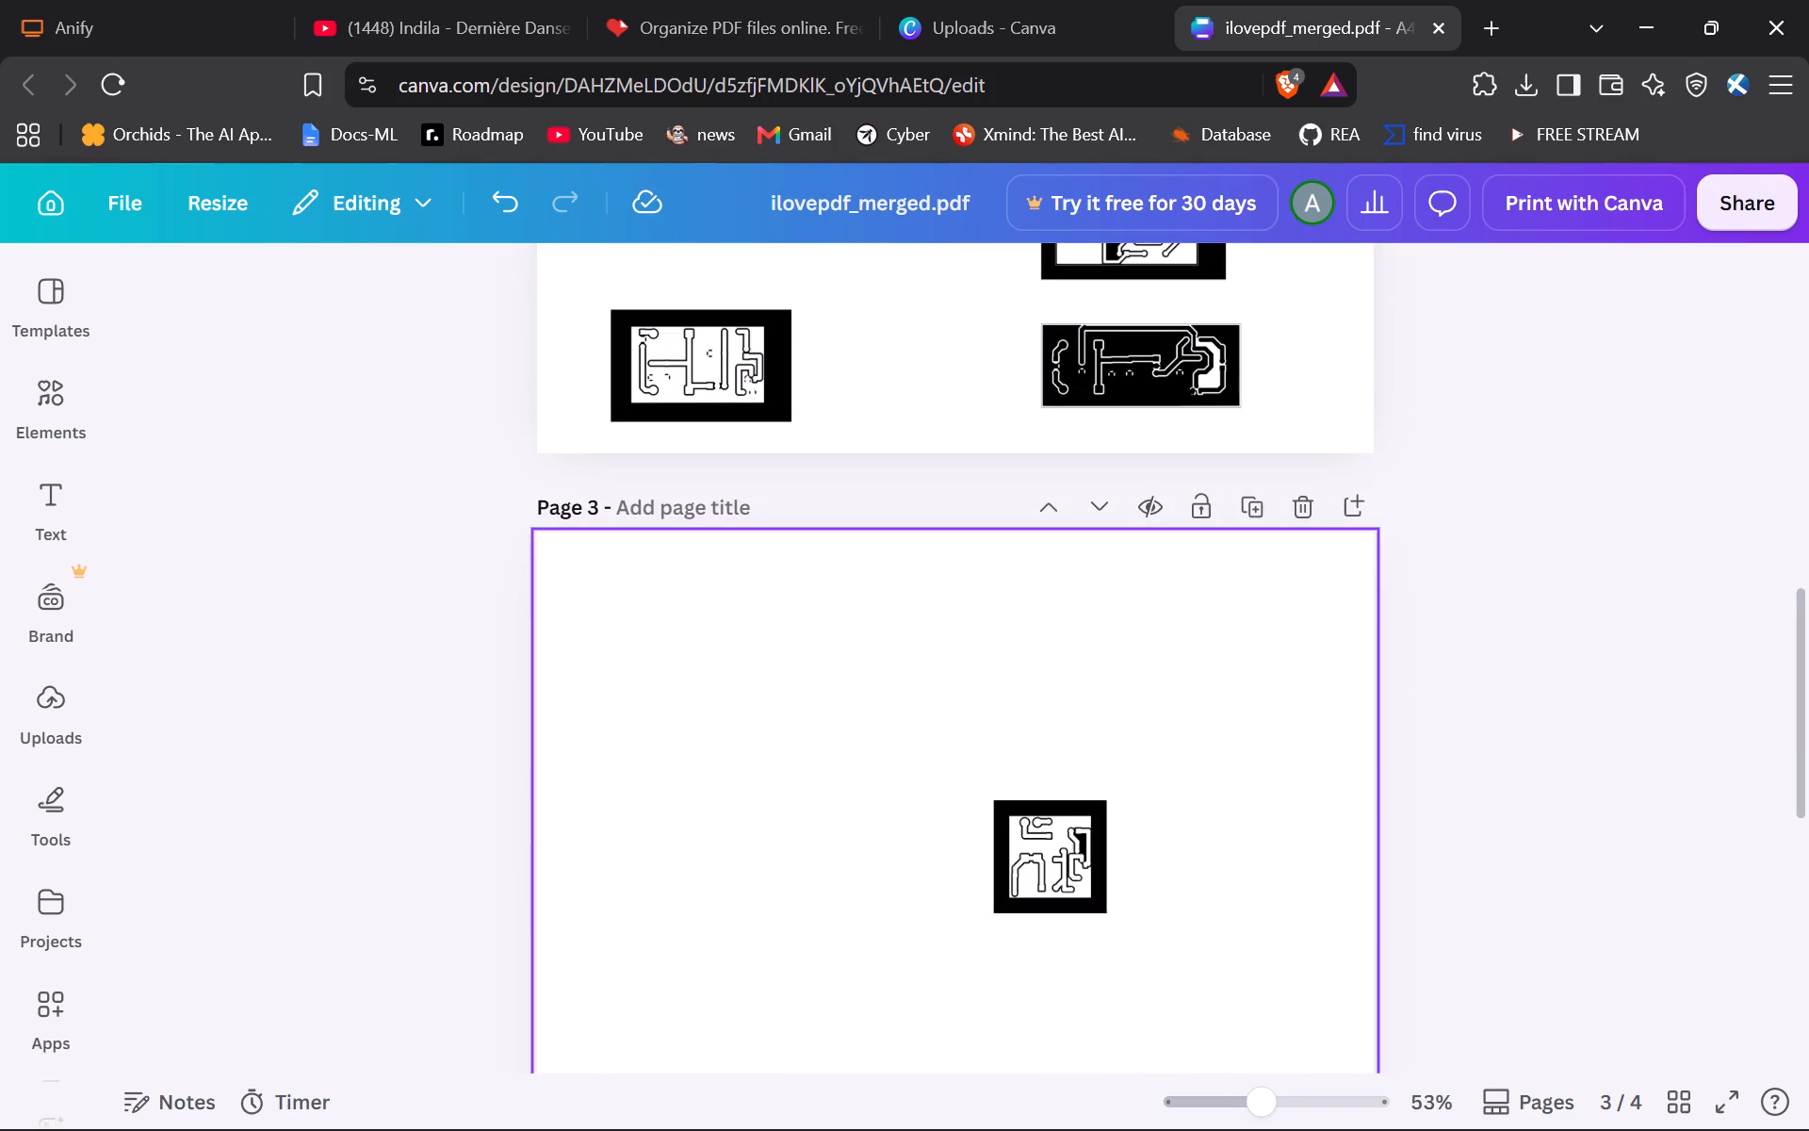
pyautogui.moveTo(1046, 859); pyautogui.dragTo(1019, 756)
pyautogui.scroll(2, 1019, 756)
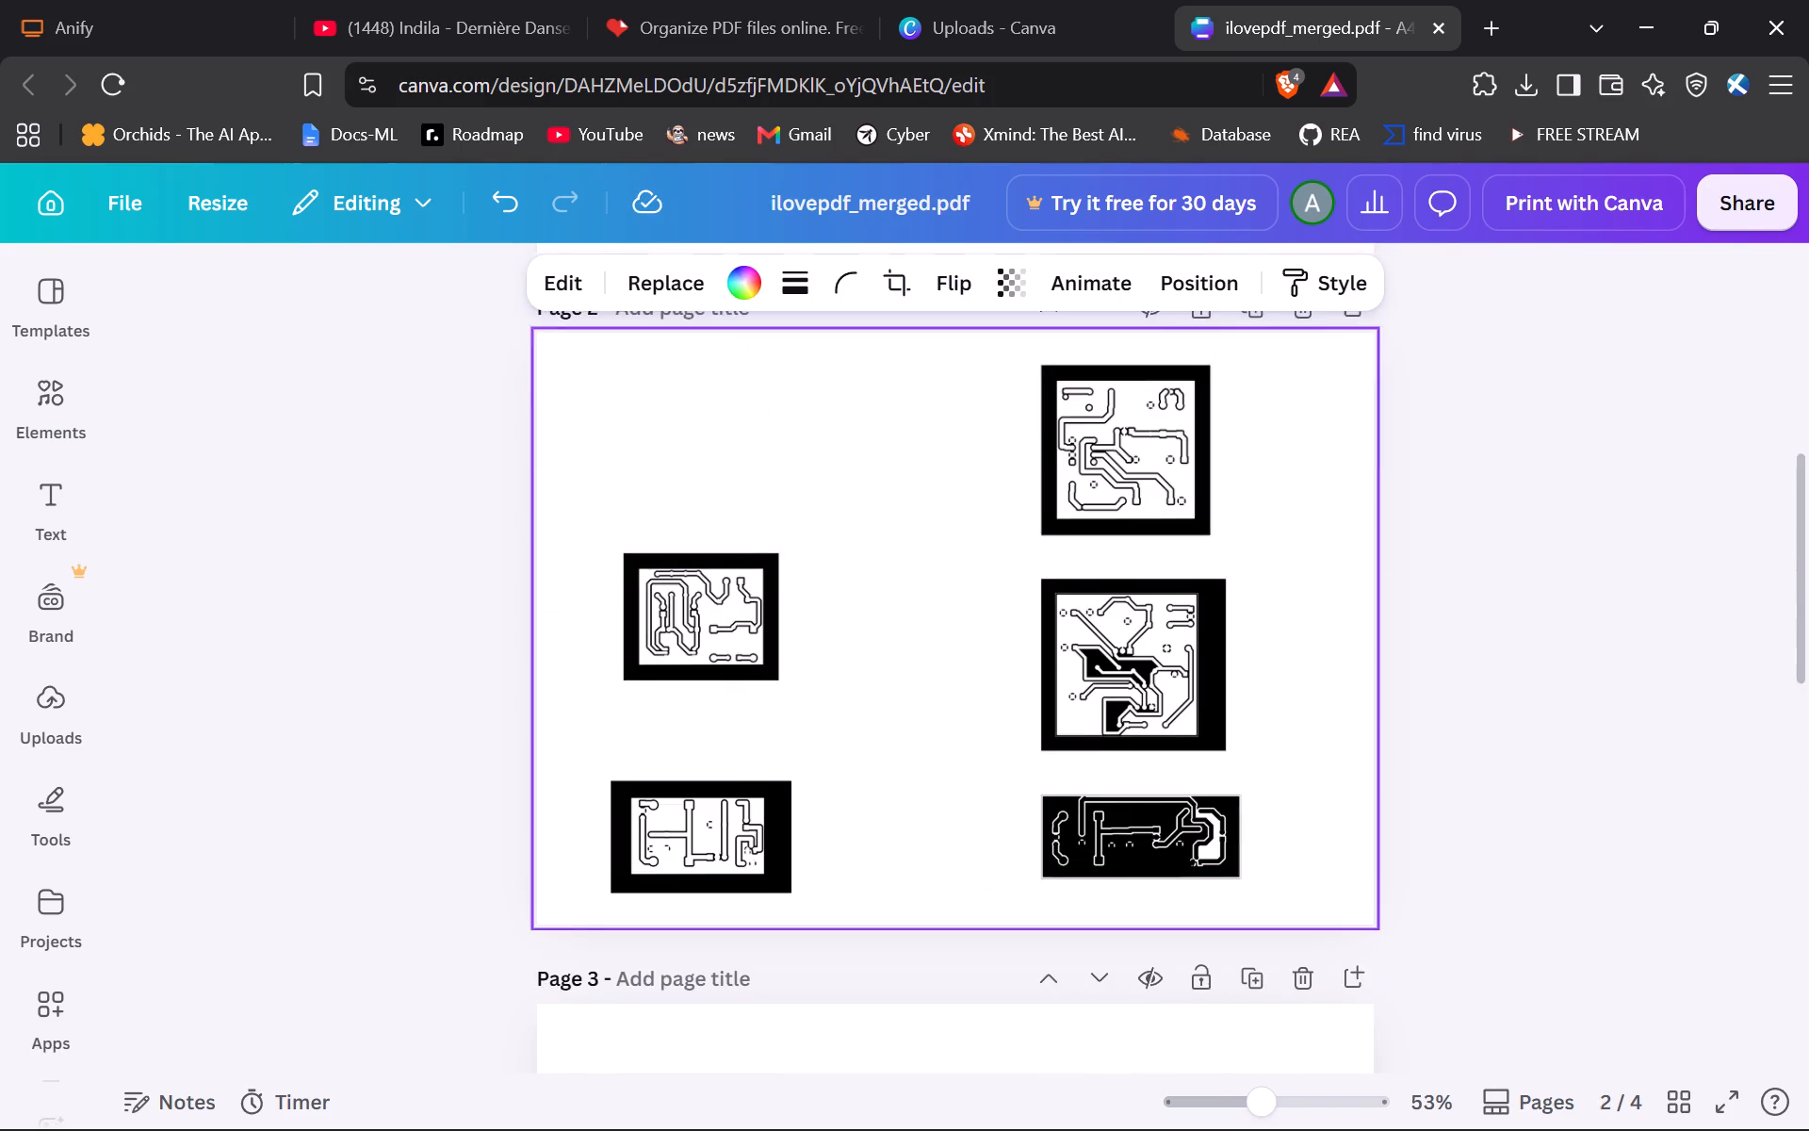
pyautogui.scroll(-2, 1019, 756)
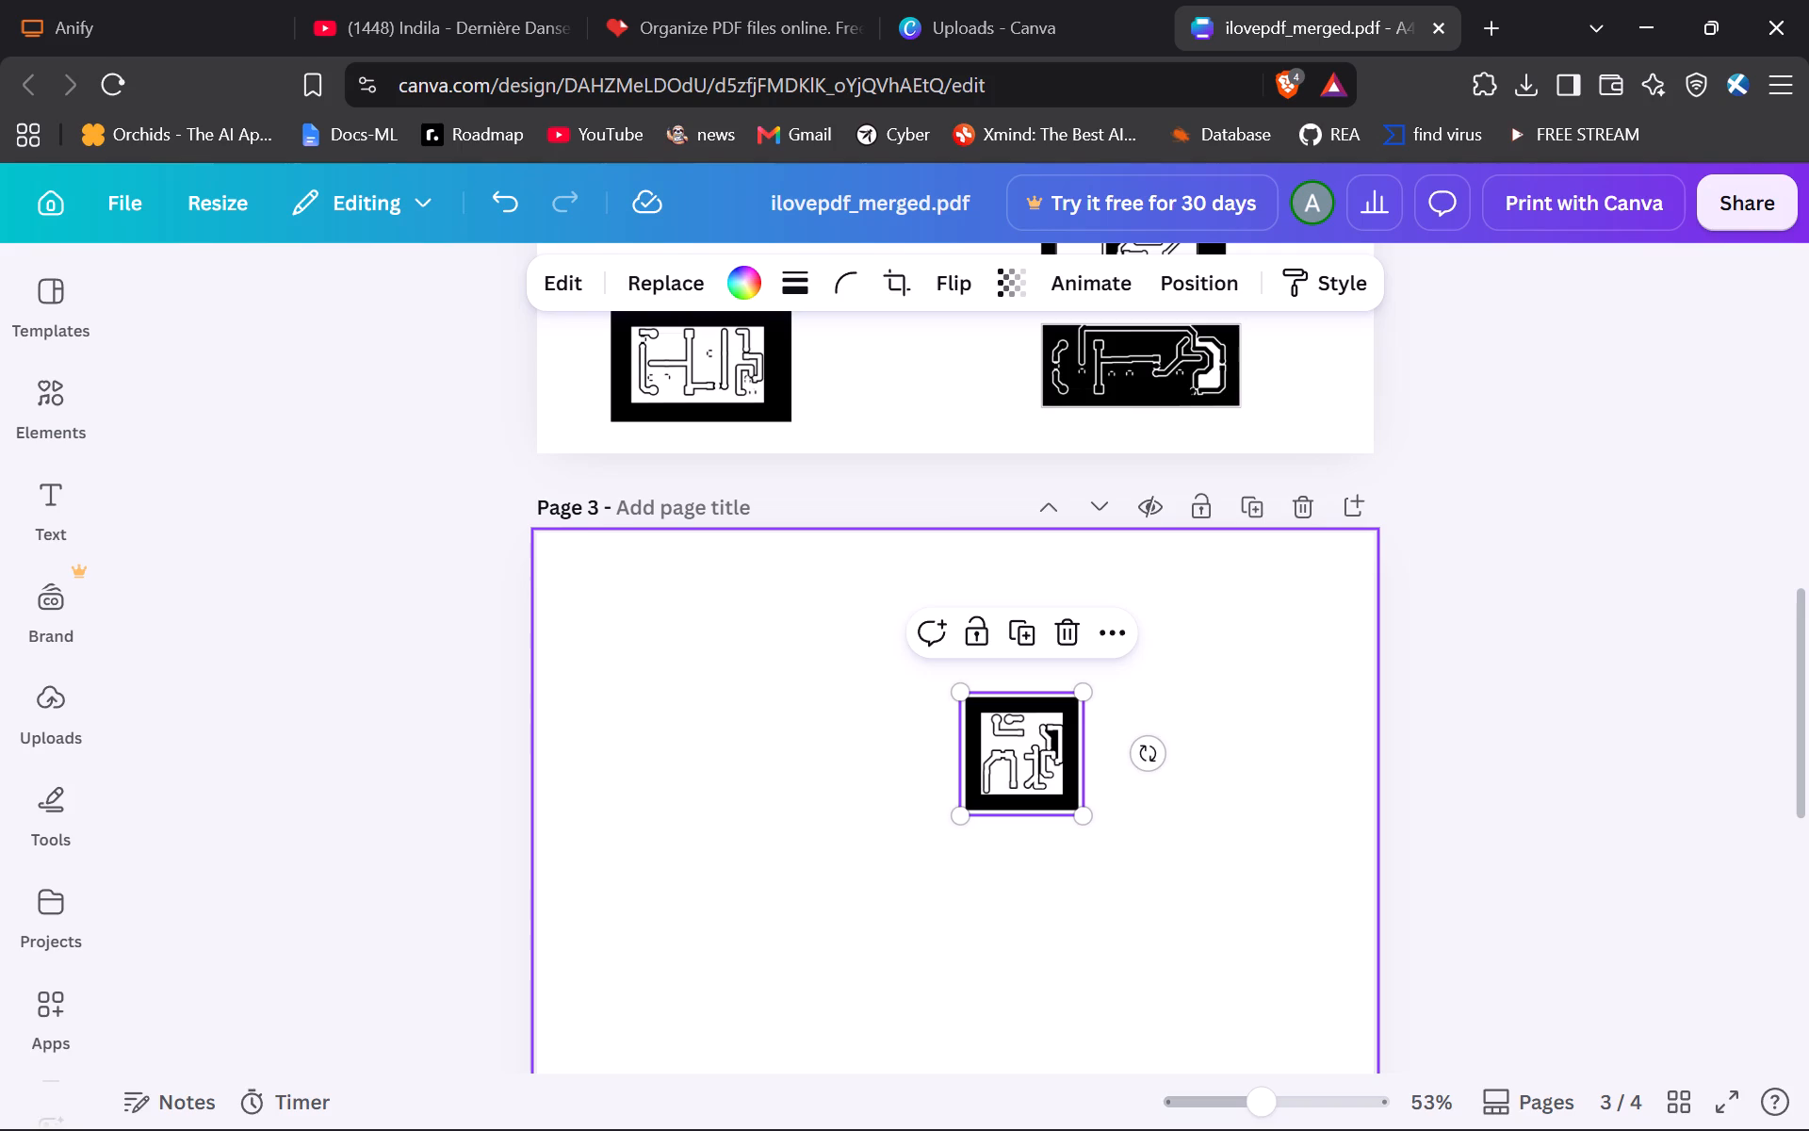
pyautogui.hotkey('ctrl', 'x')
pyautogui.scroll(5, 1149, 797)
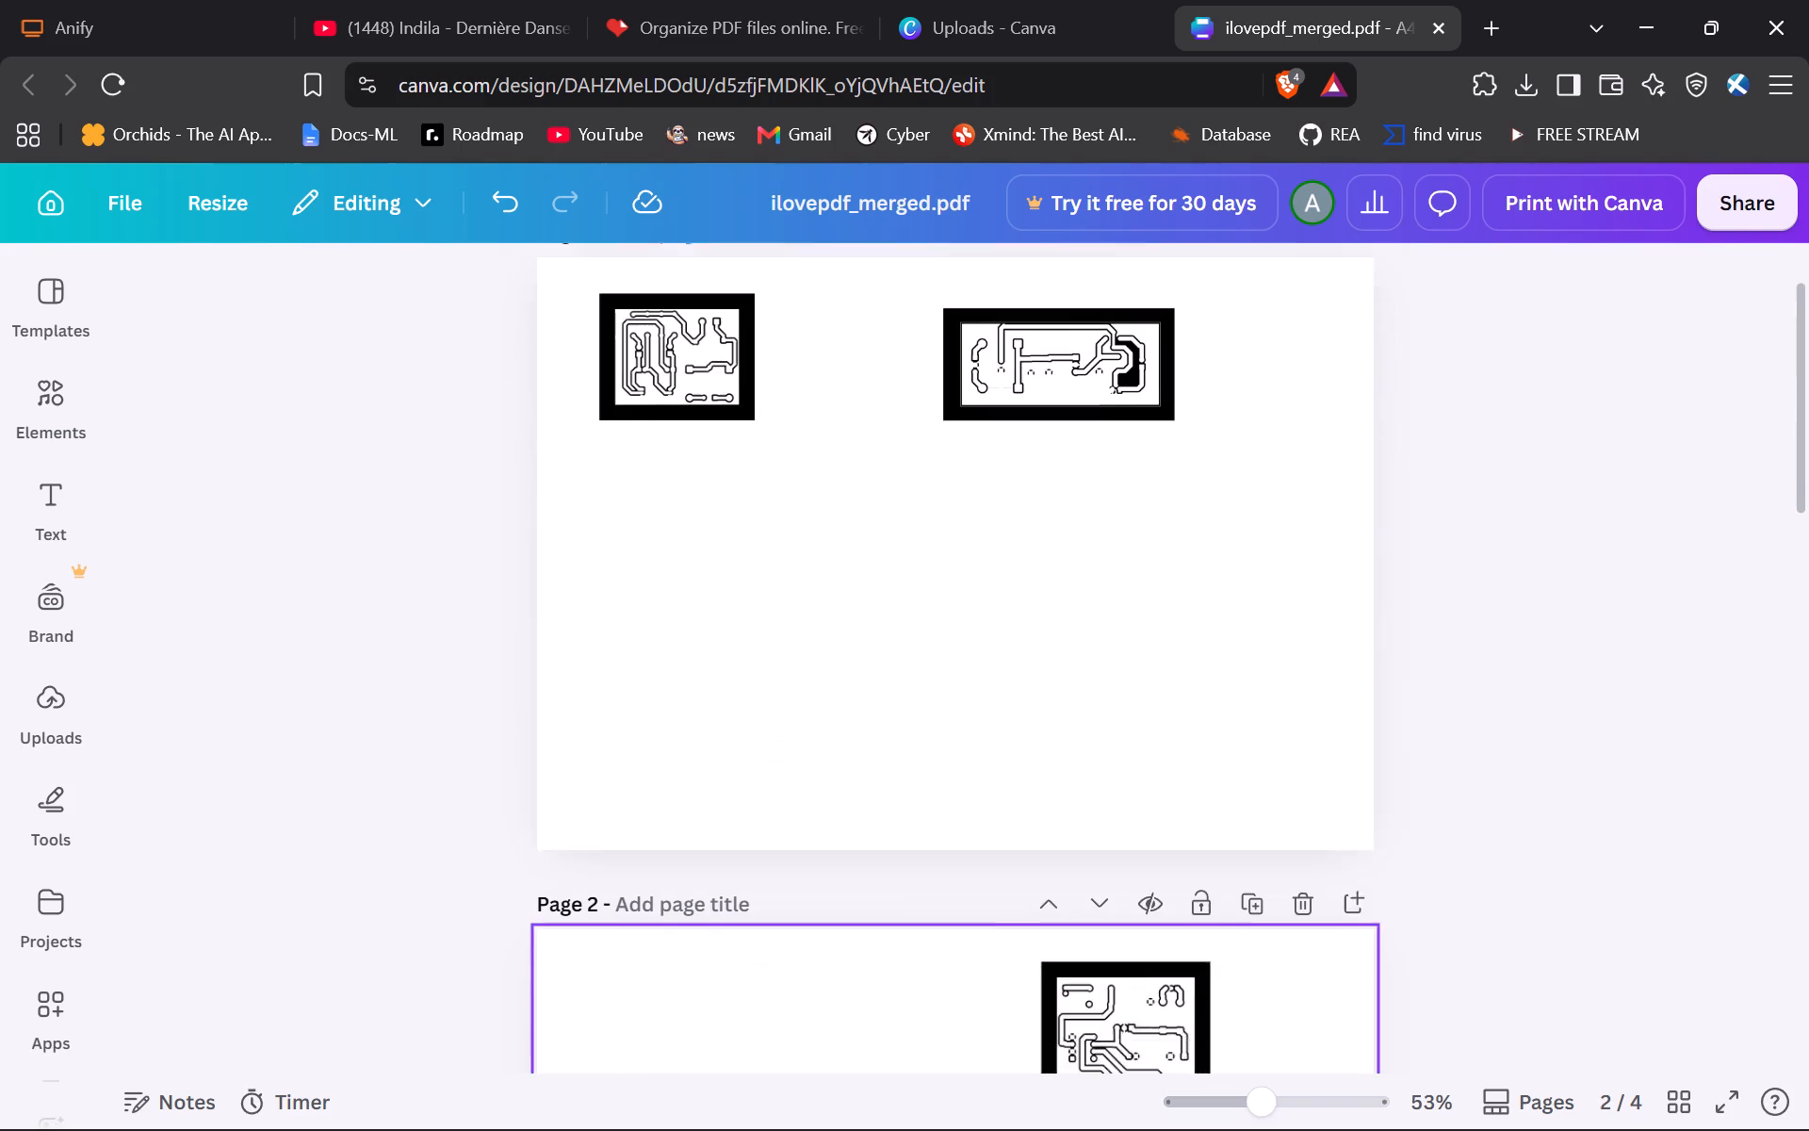
pyautogui.click(853, 746)
pyautogui.hotkey('ctrl', 'v')
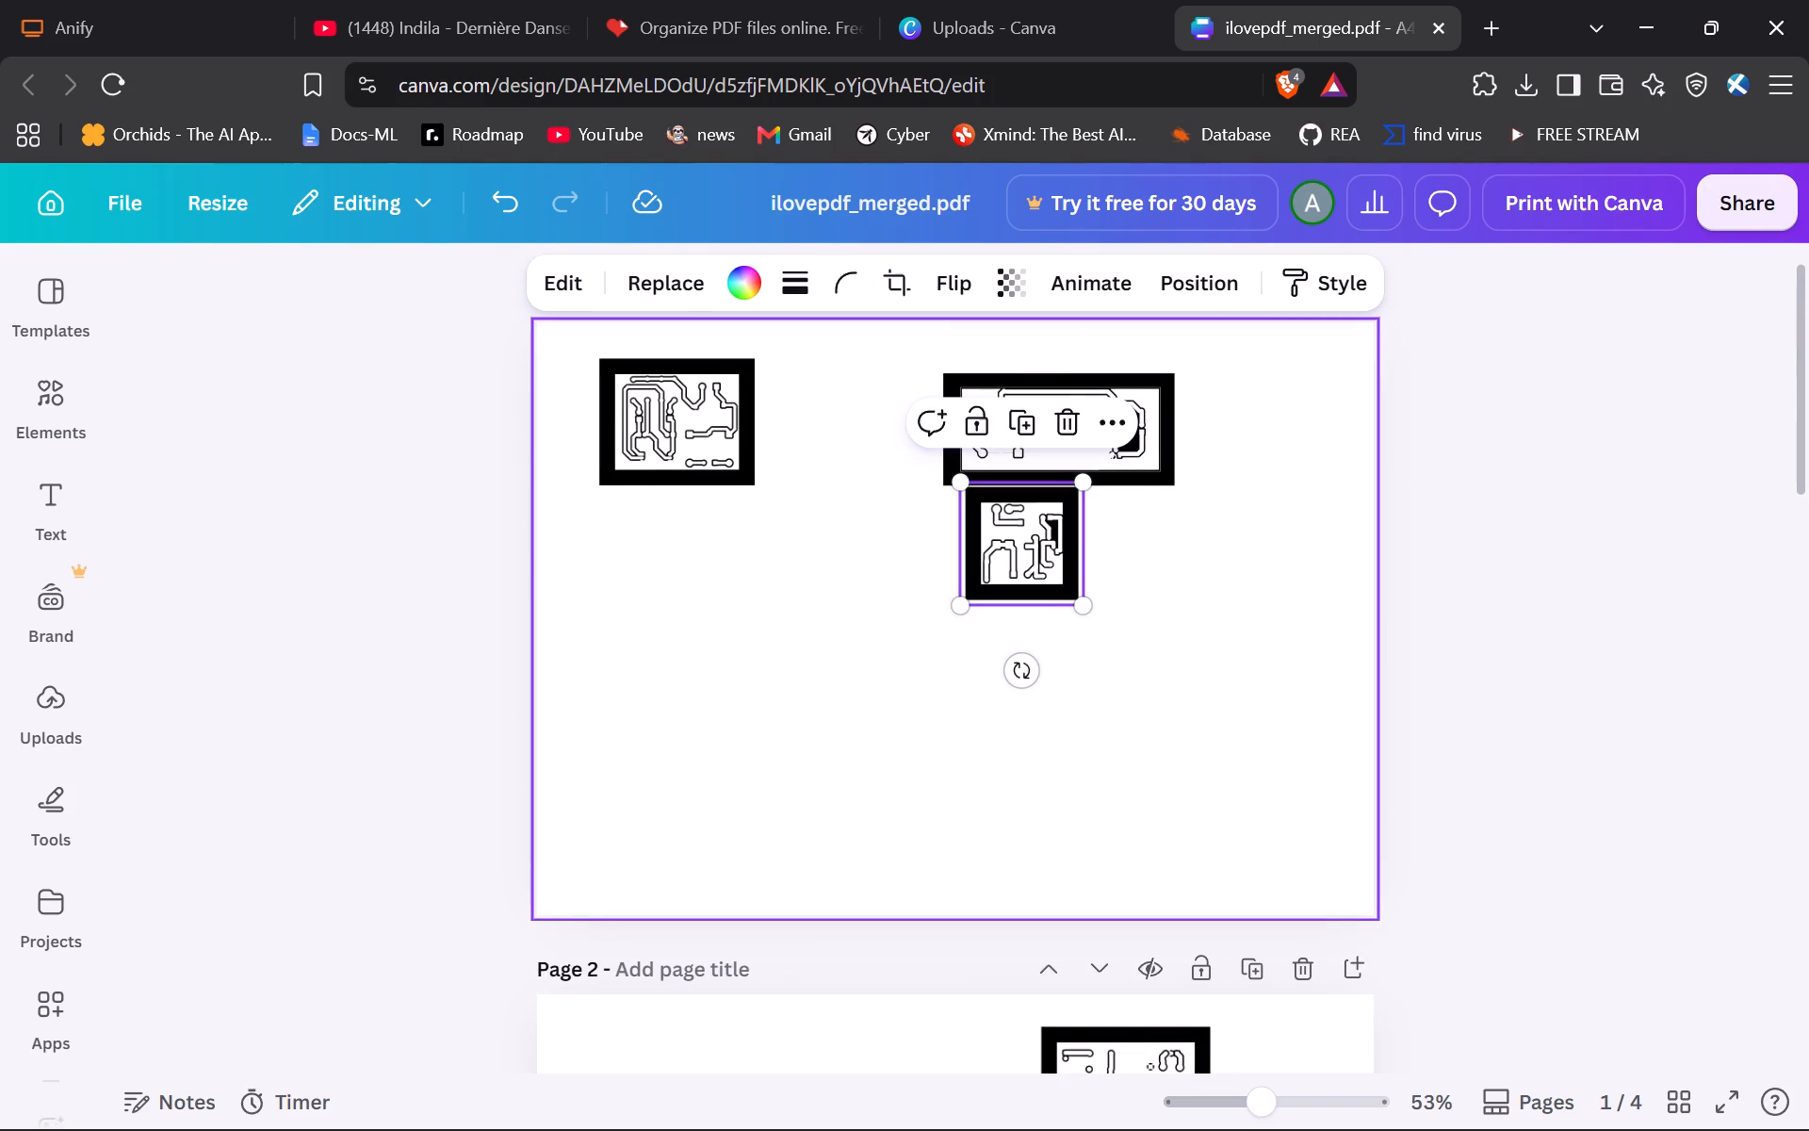
pyautogui.moveTo(1019, 552); pyautogui.dragTo(863, 647)
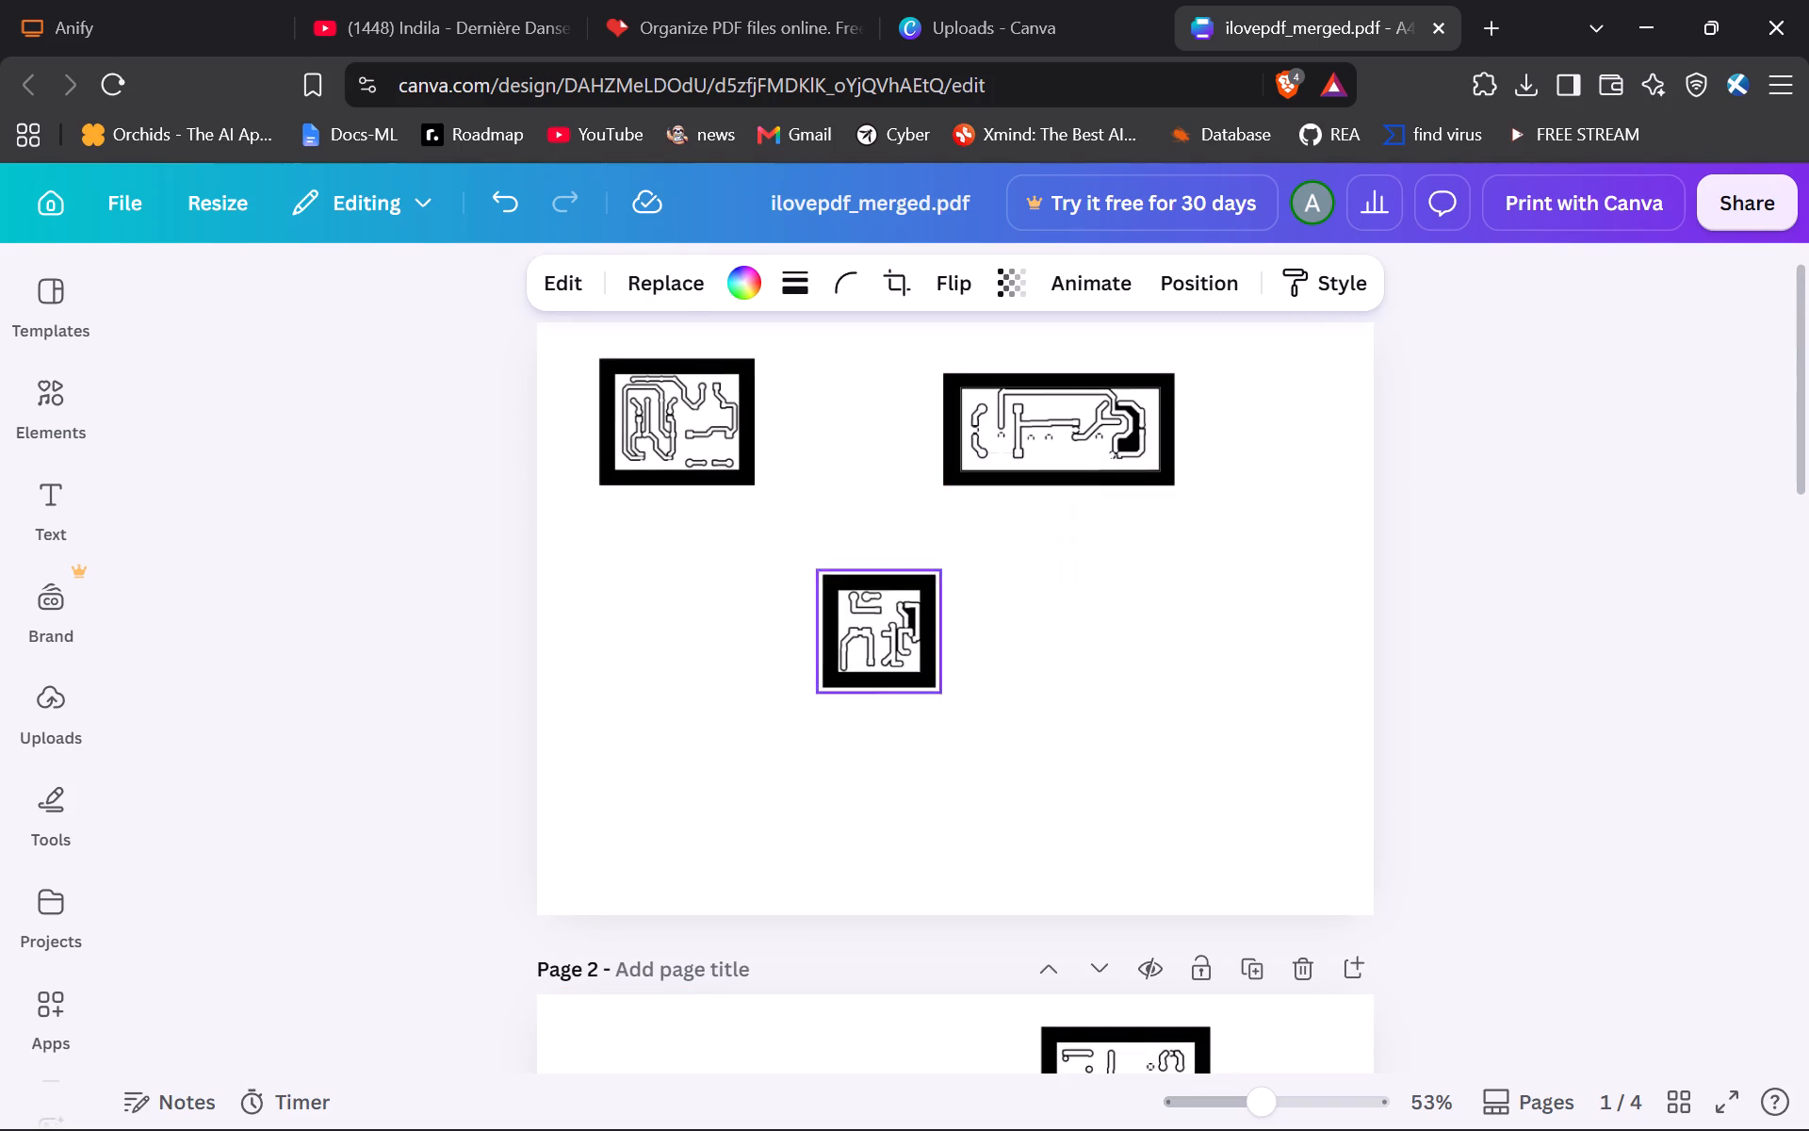
pyautogui.moveTo(863, 647); pyautogui.dragTo(660, 726)
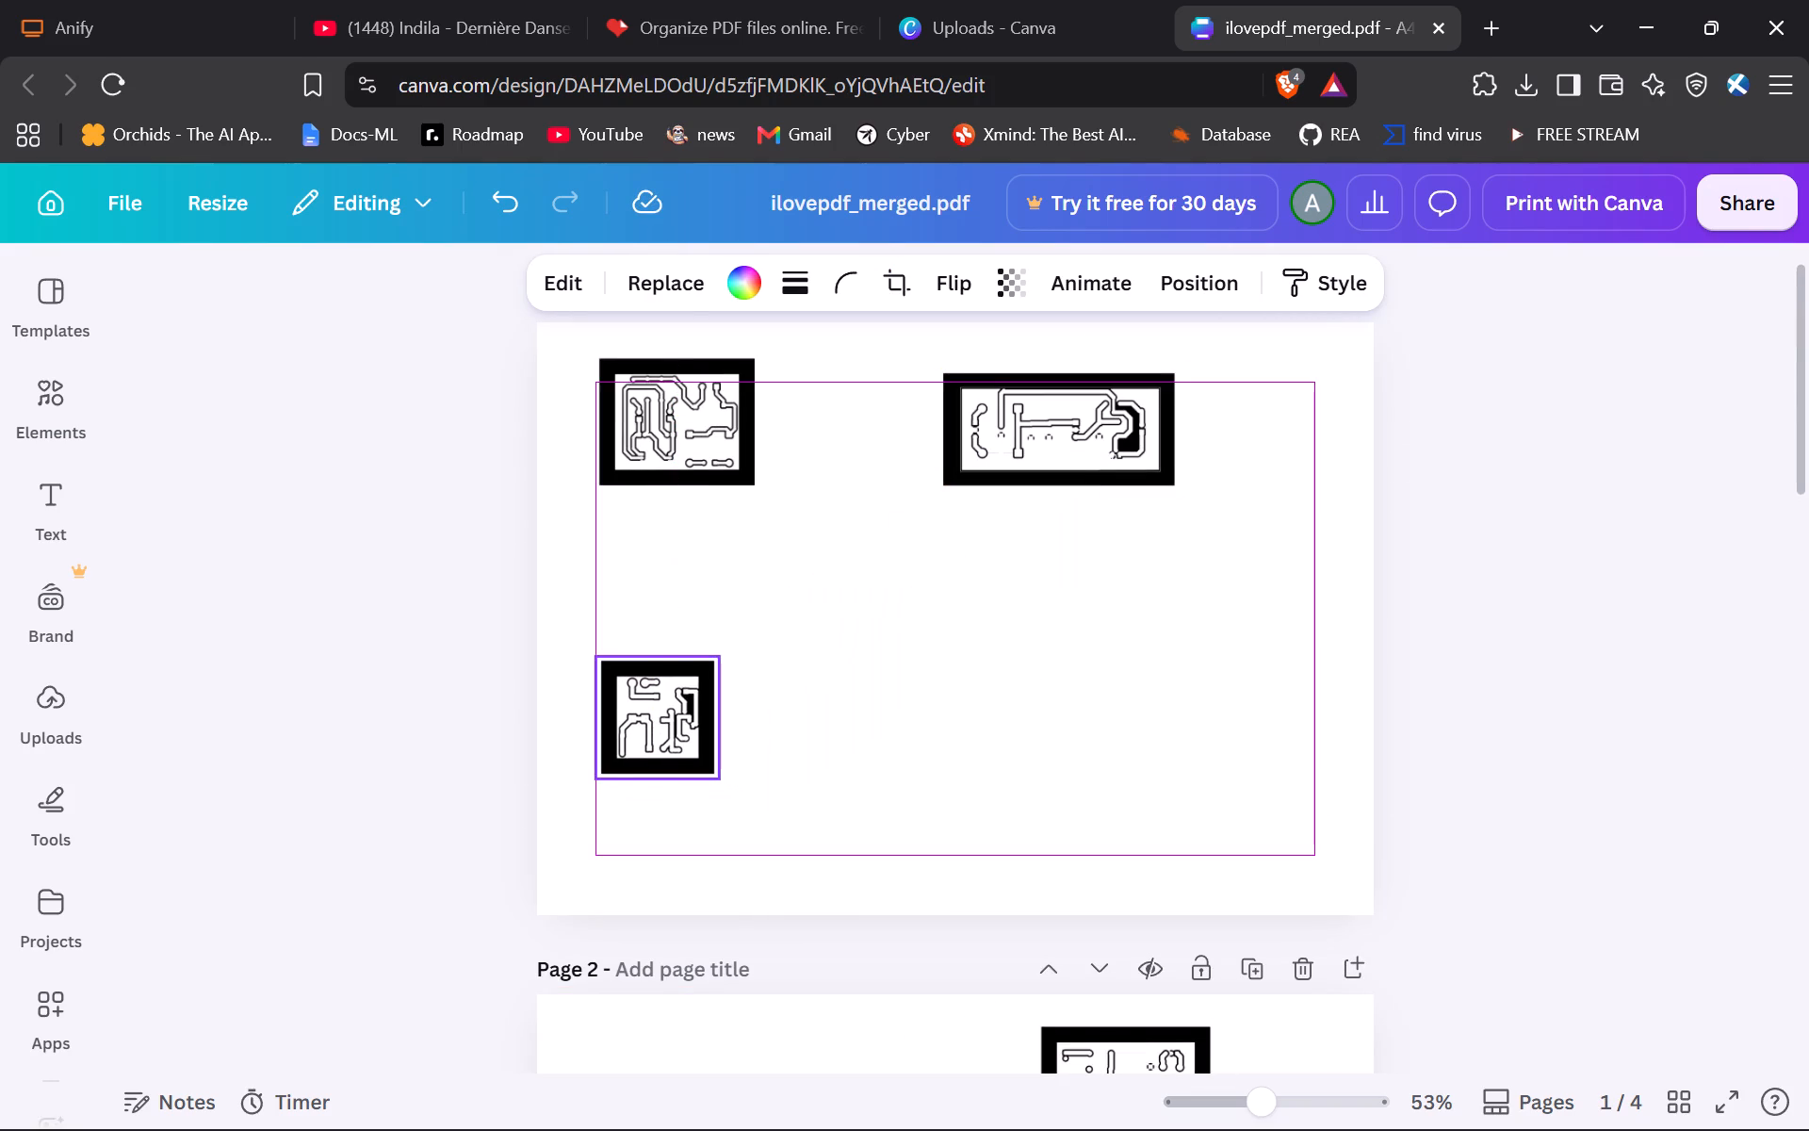
pyautogui.moveTo(660, 726); pyautogui.dragTo(672, 726)
pyautogui.click(896, 763)
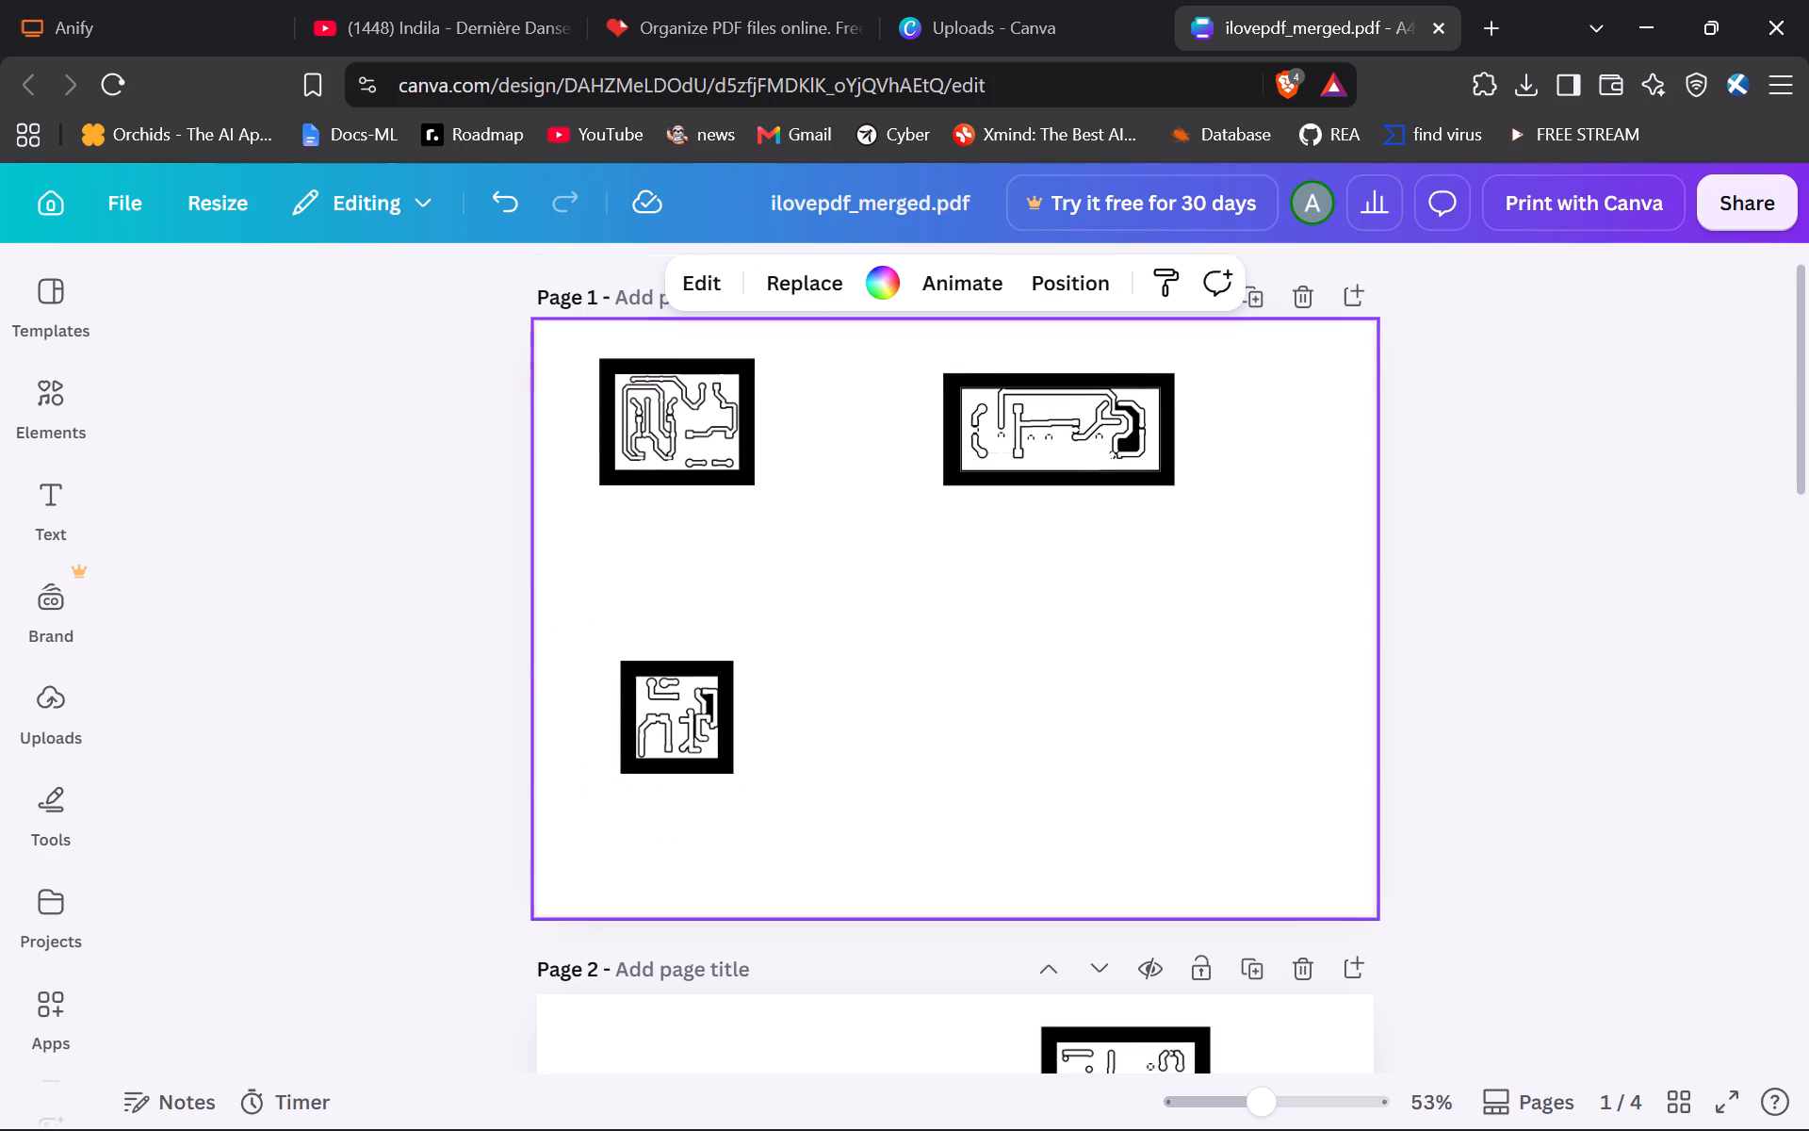
# Look over the circuits left on page 2 and compare them with the layout on page 1.
pyautogui.scroll(-1, 896, 763)
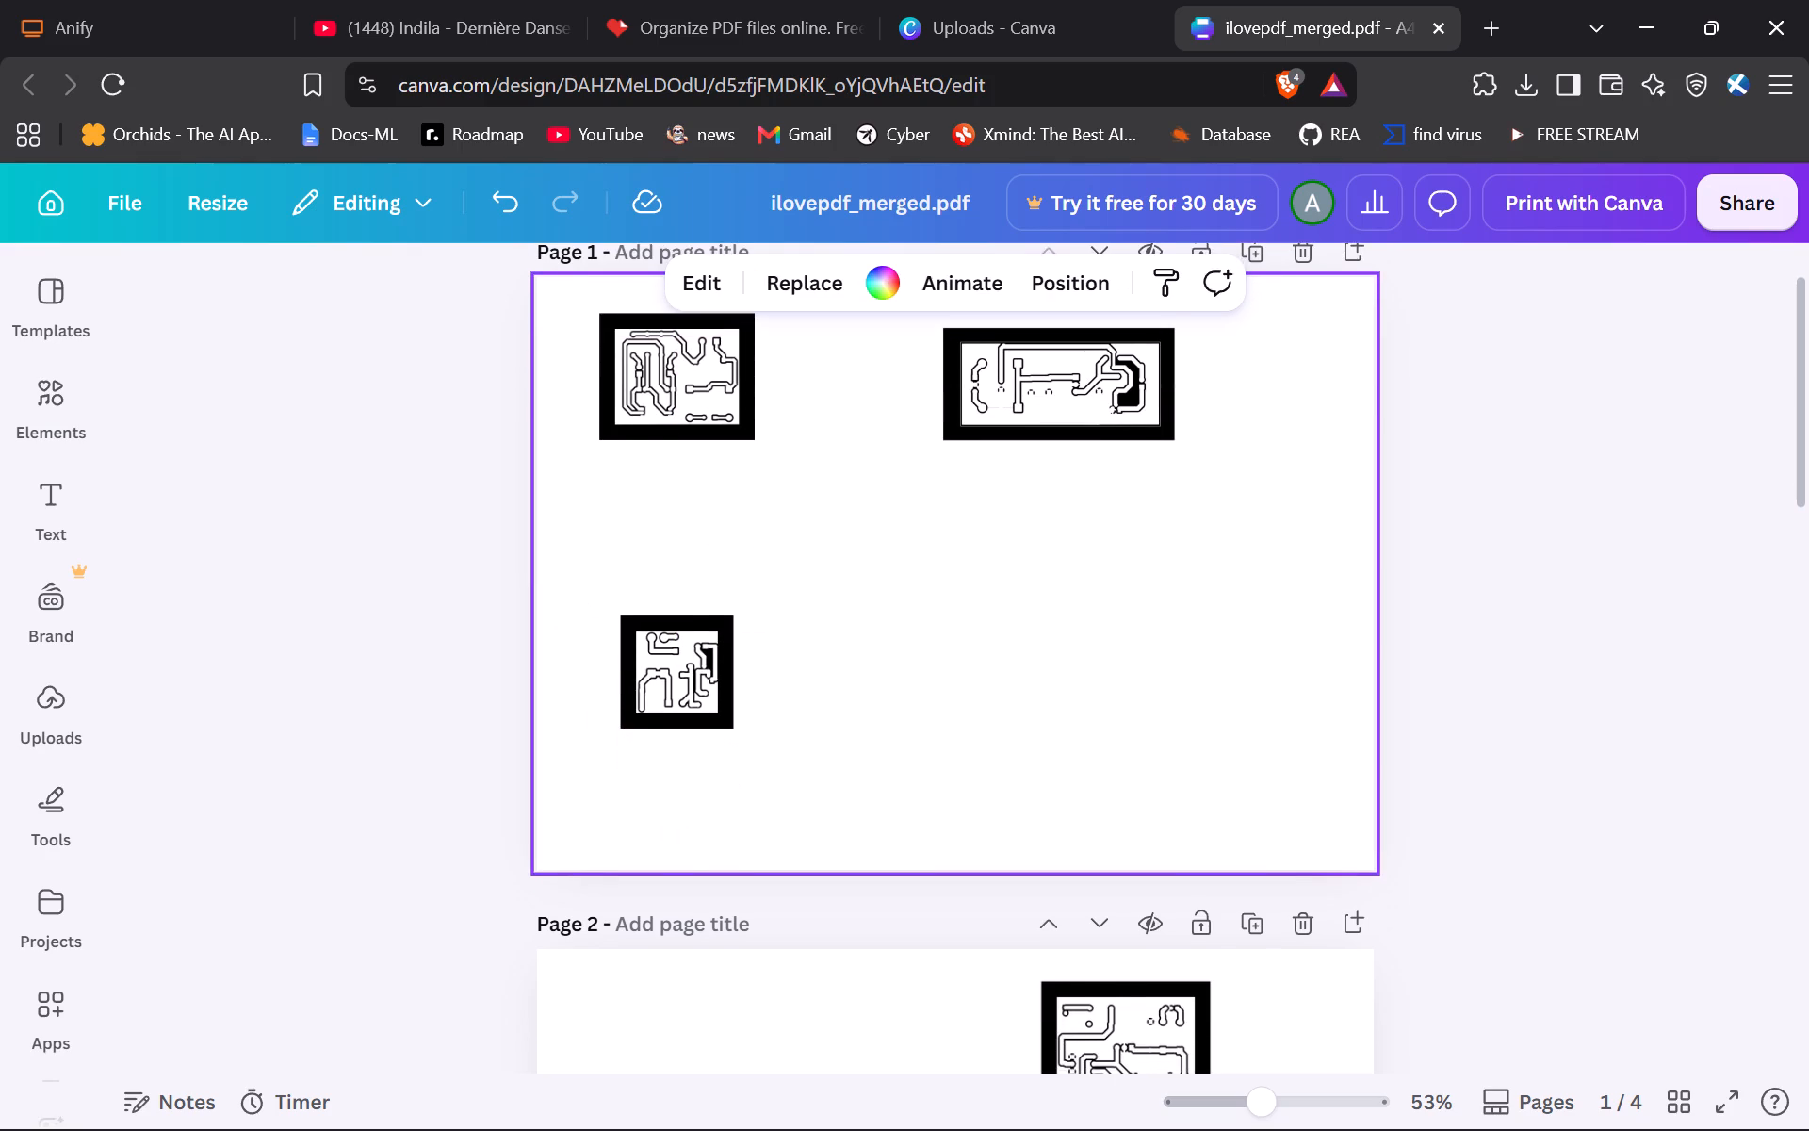
pyautogui.scroll(-3, 896, 763)
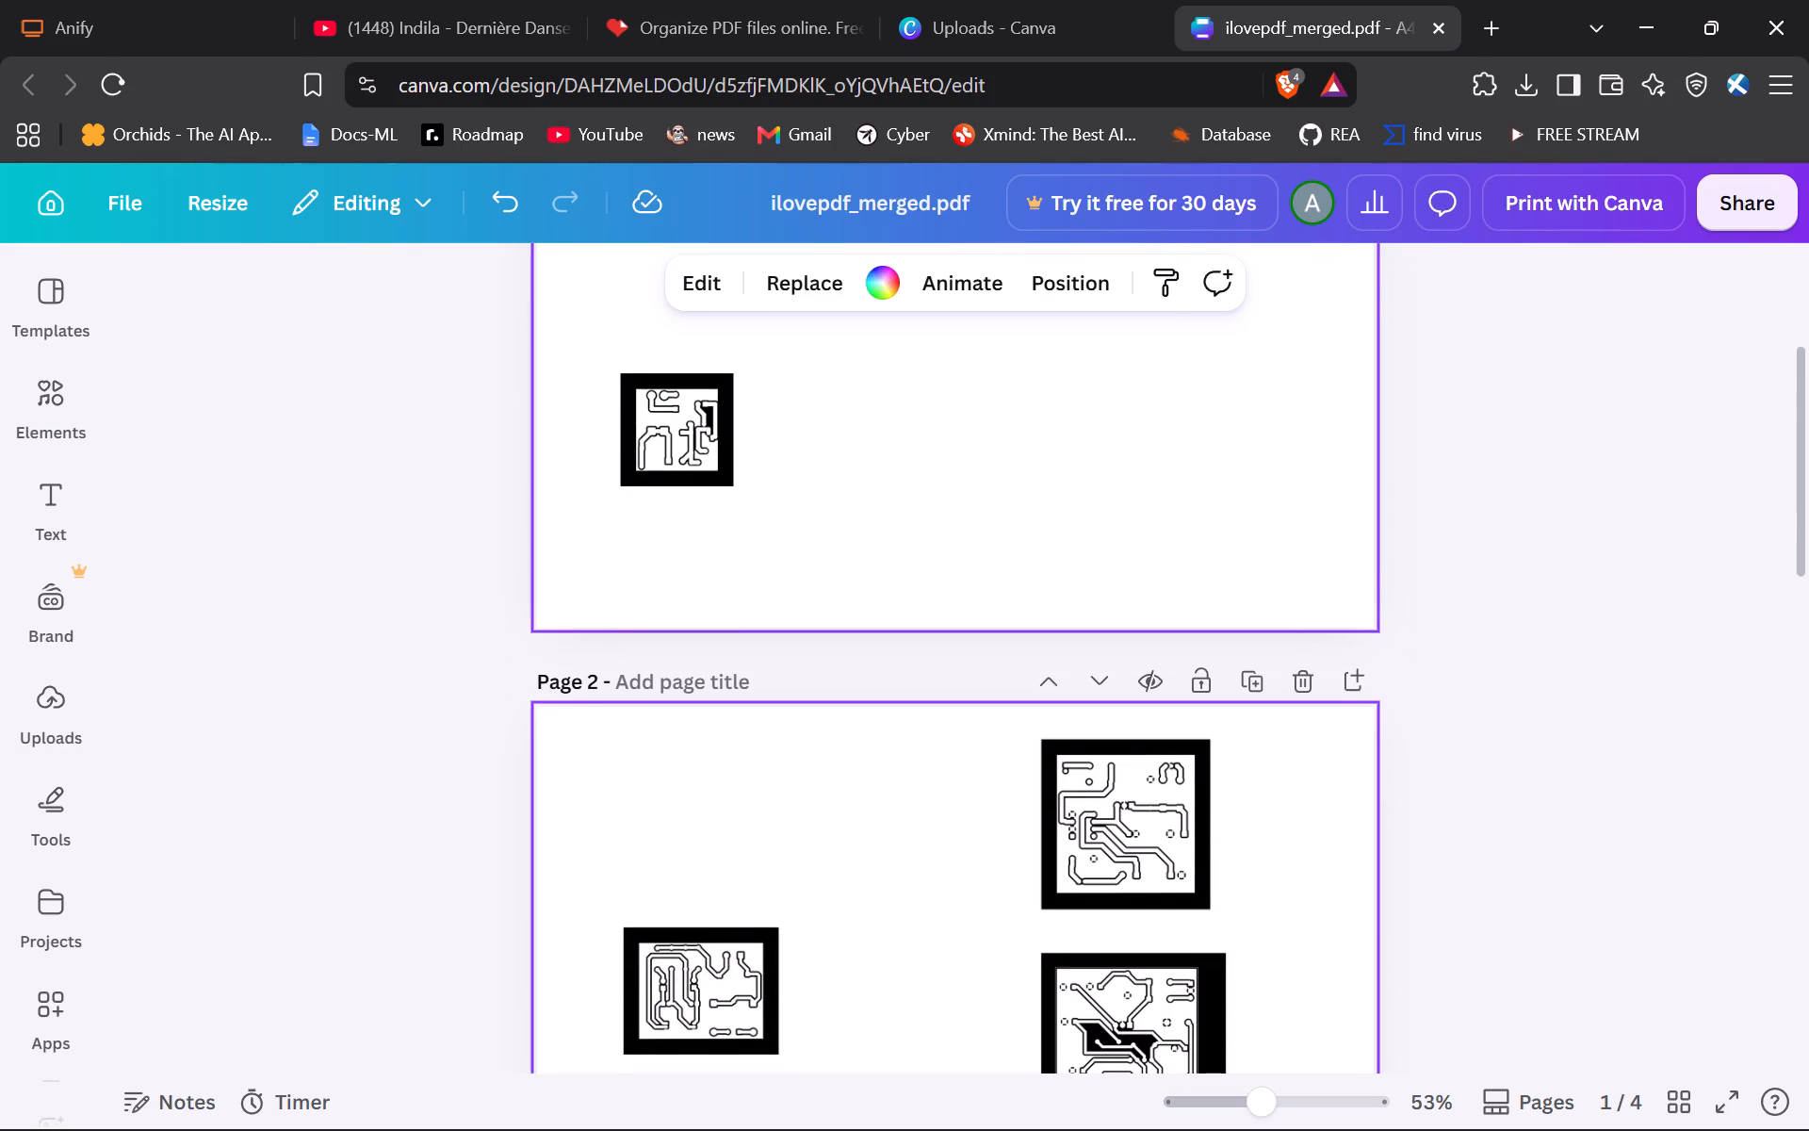
pyautogui.scroll(-1, 896, 763)
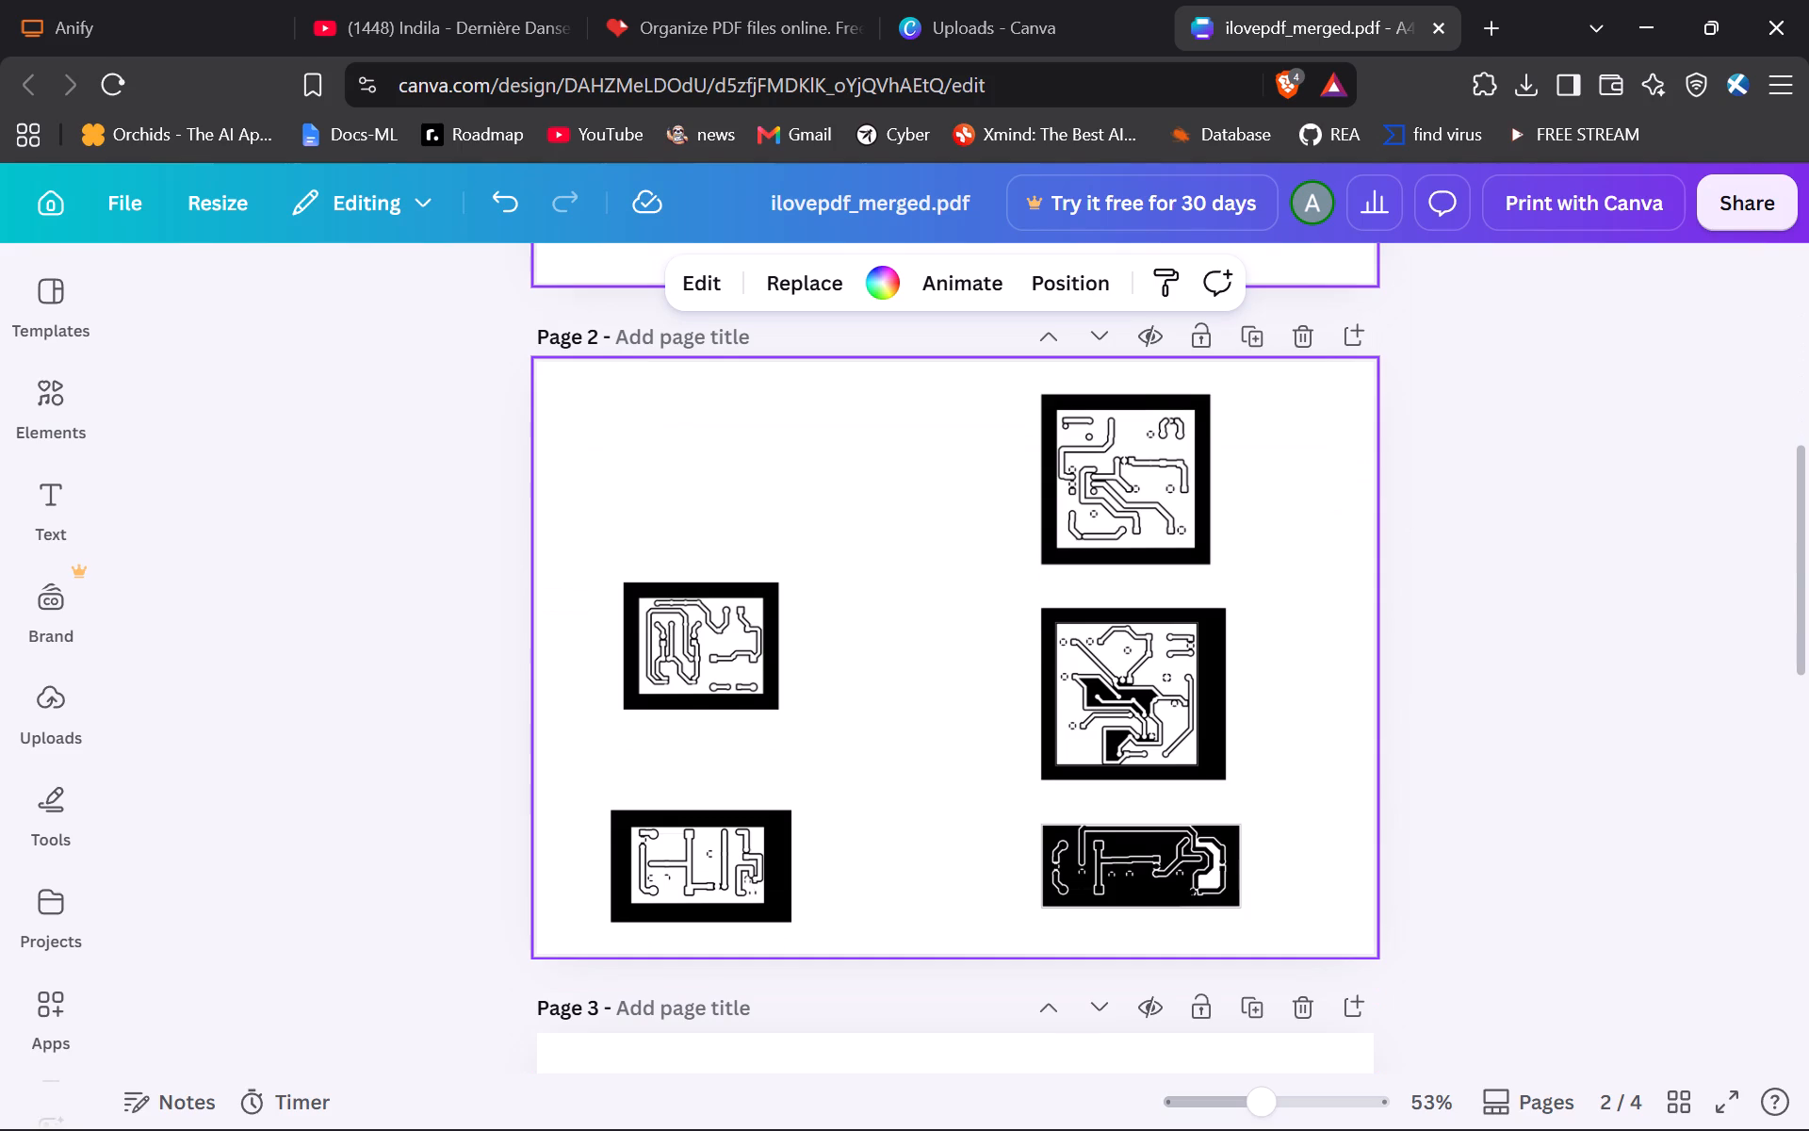
pyautogui.scroll(4, 896, 763)
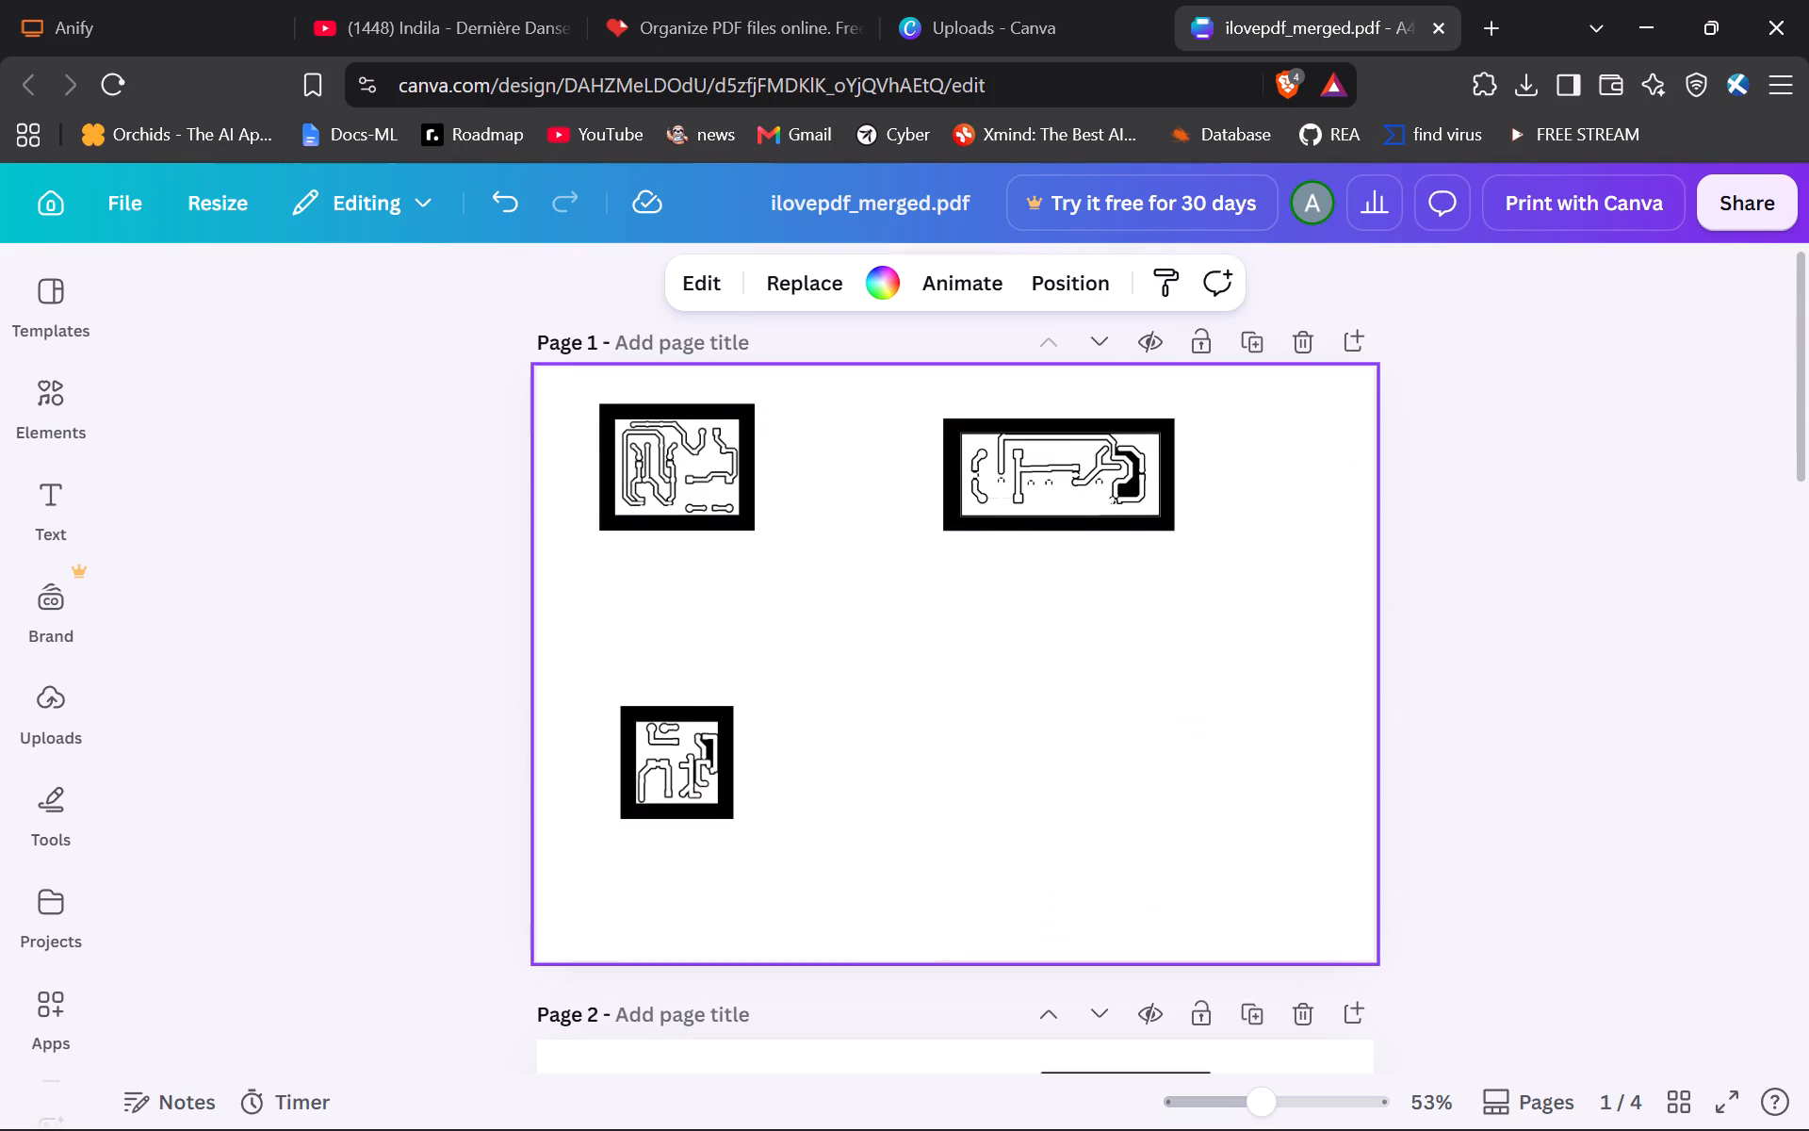
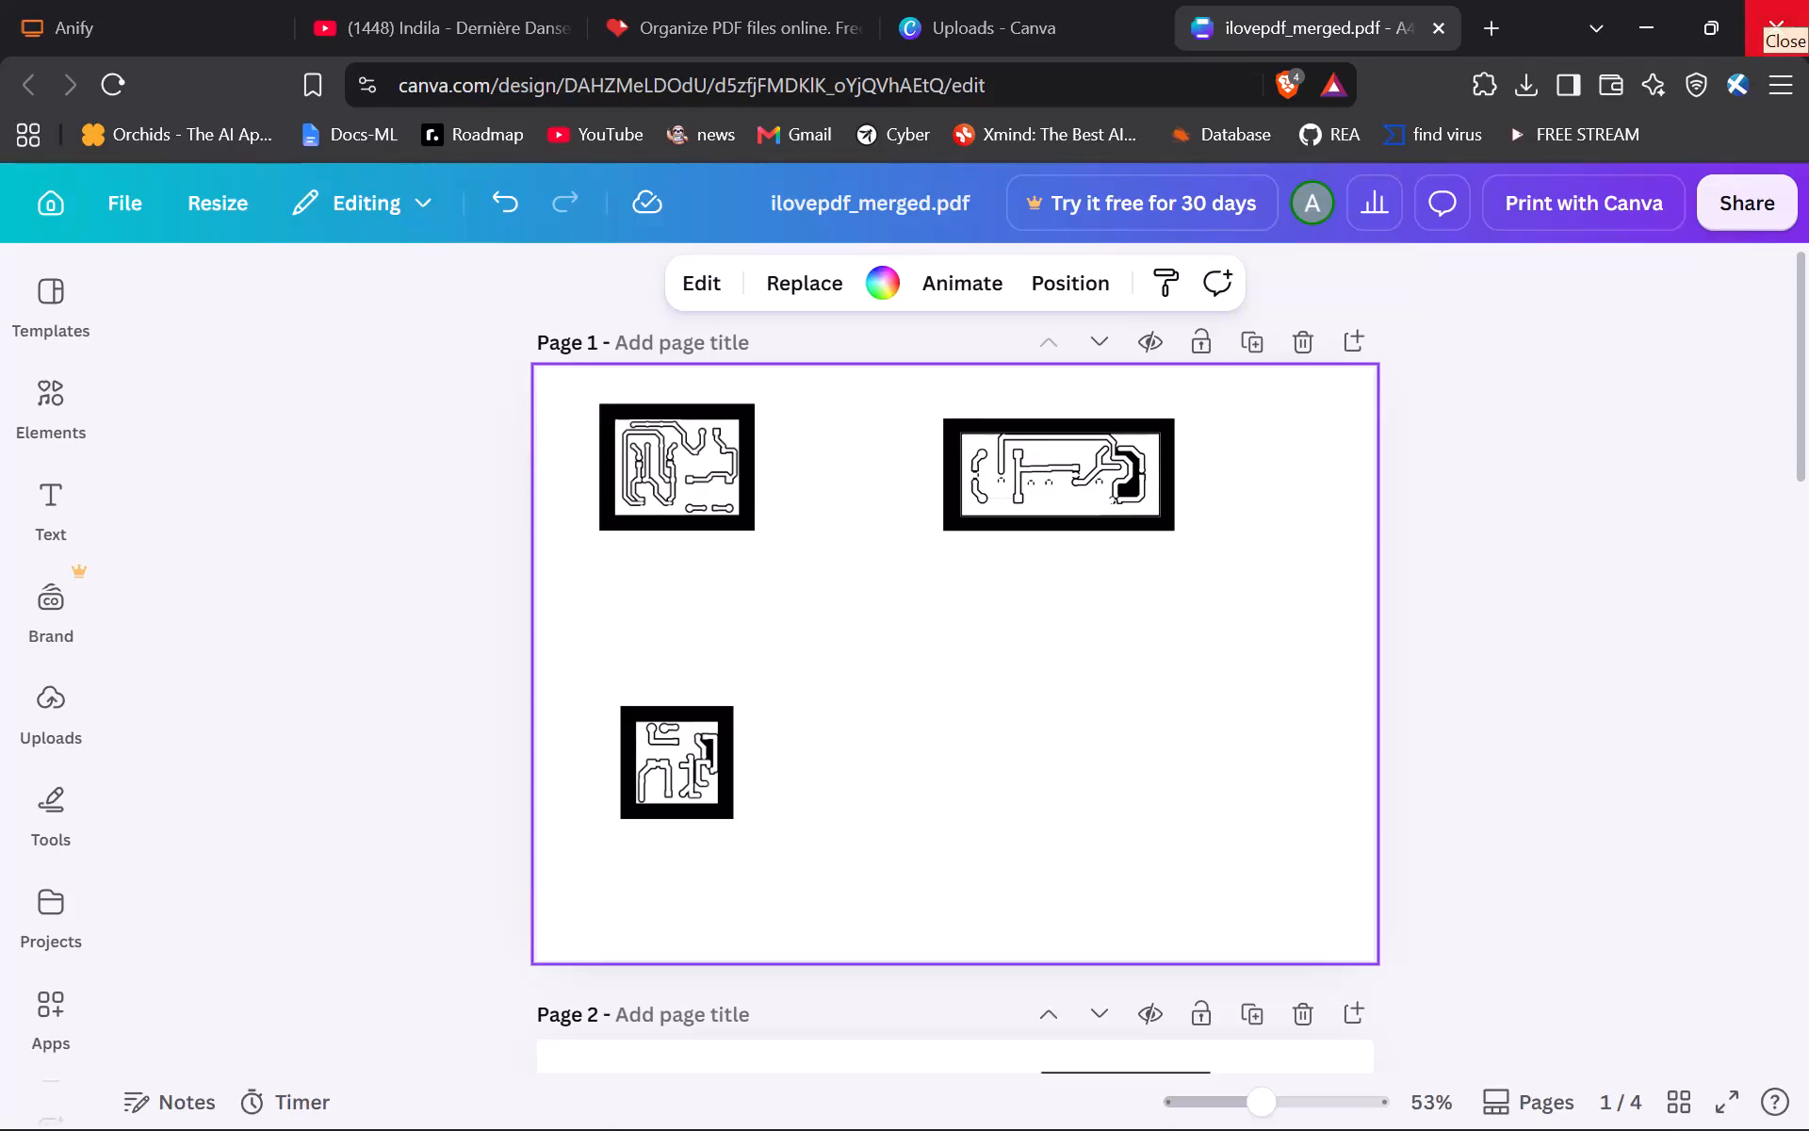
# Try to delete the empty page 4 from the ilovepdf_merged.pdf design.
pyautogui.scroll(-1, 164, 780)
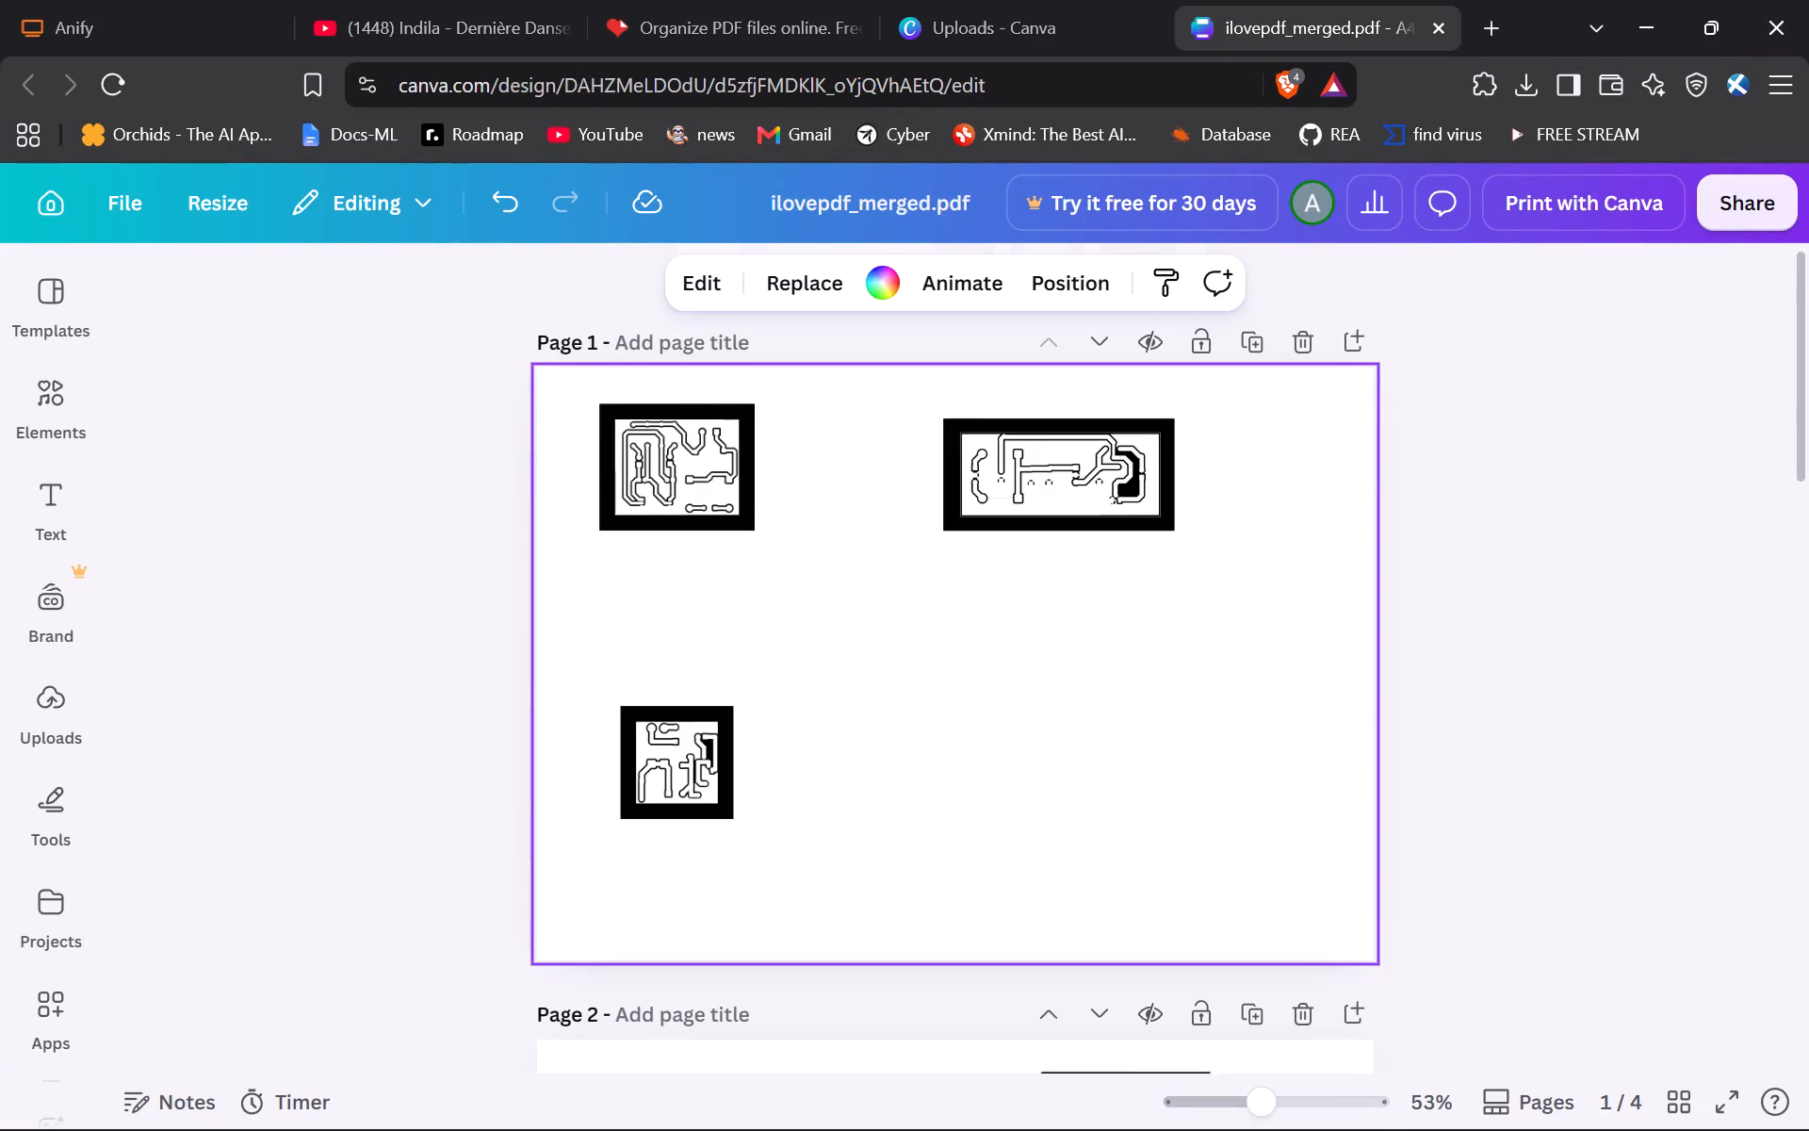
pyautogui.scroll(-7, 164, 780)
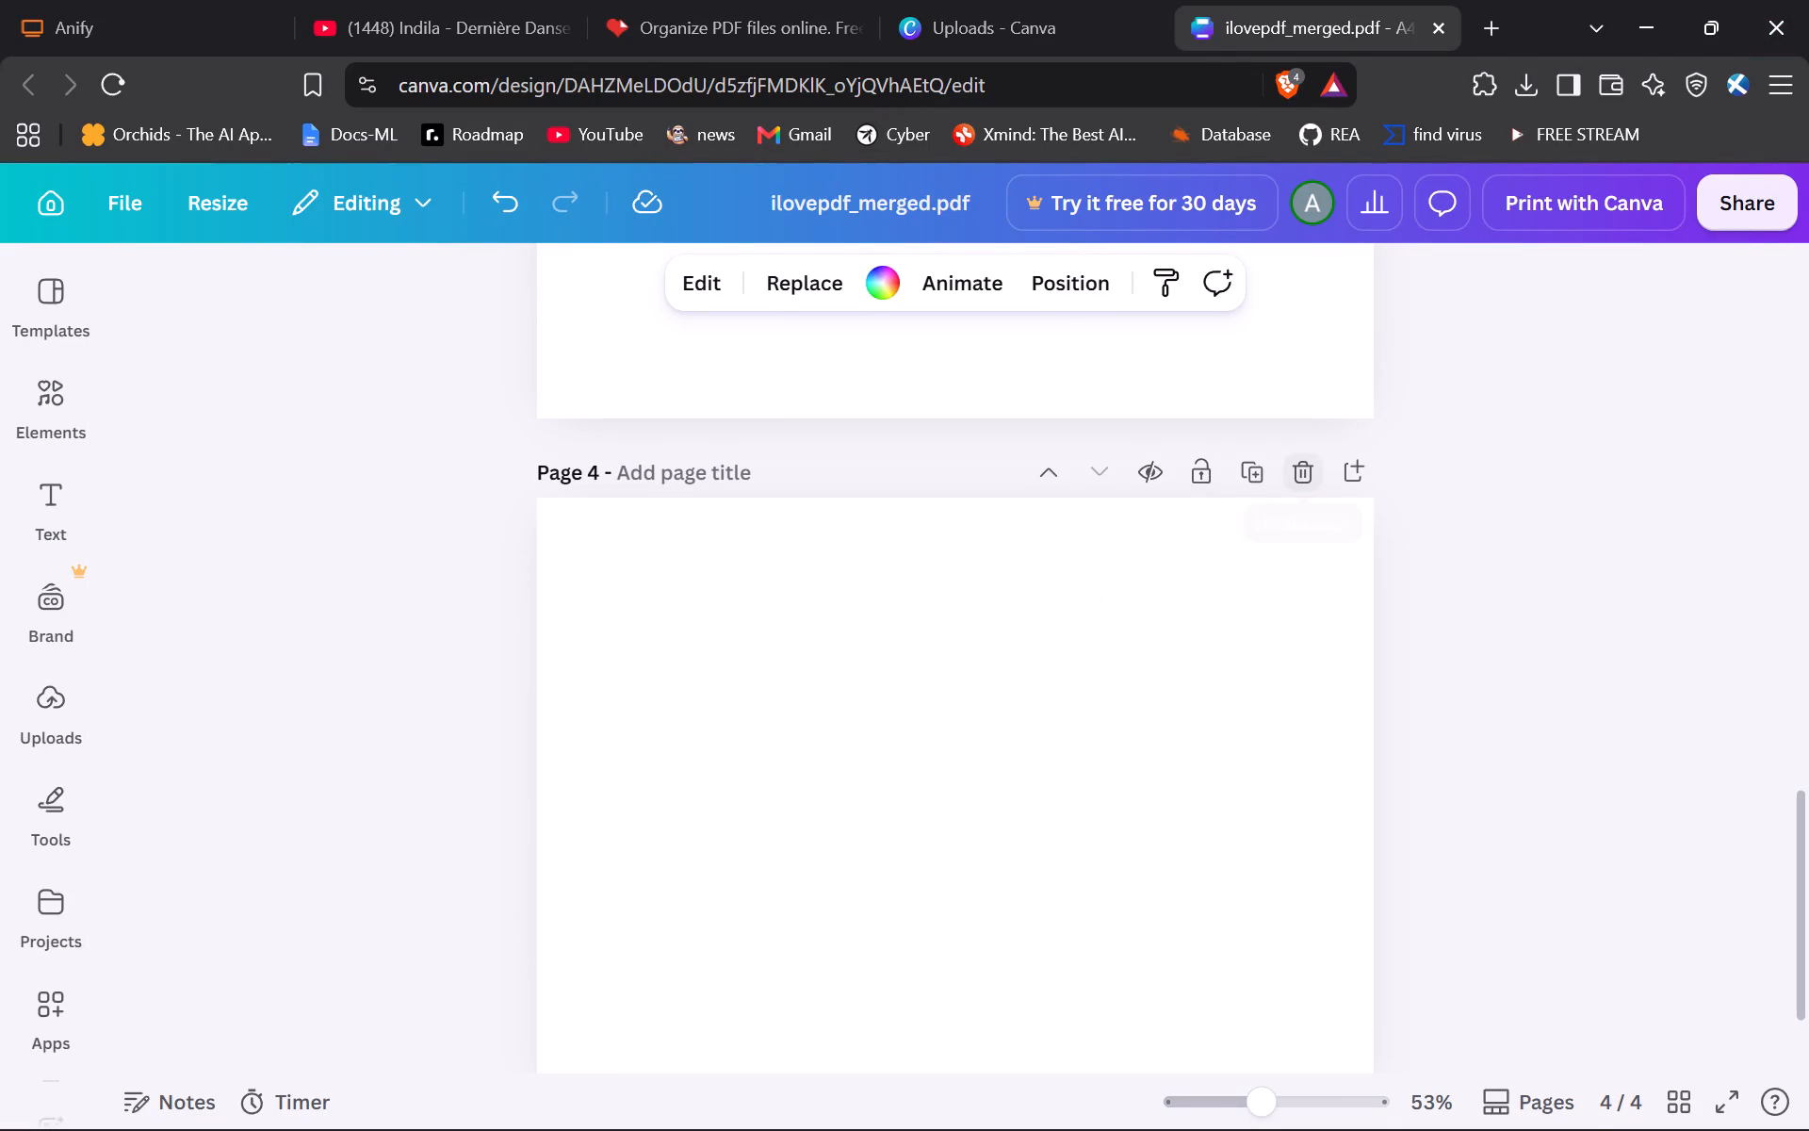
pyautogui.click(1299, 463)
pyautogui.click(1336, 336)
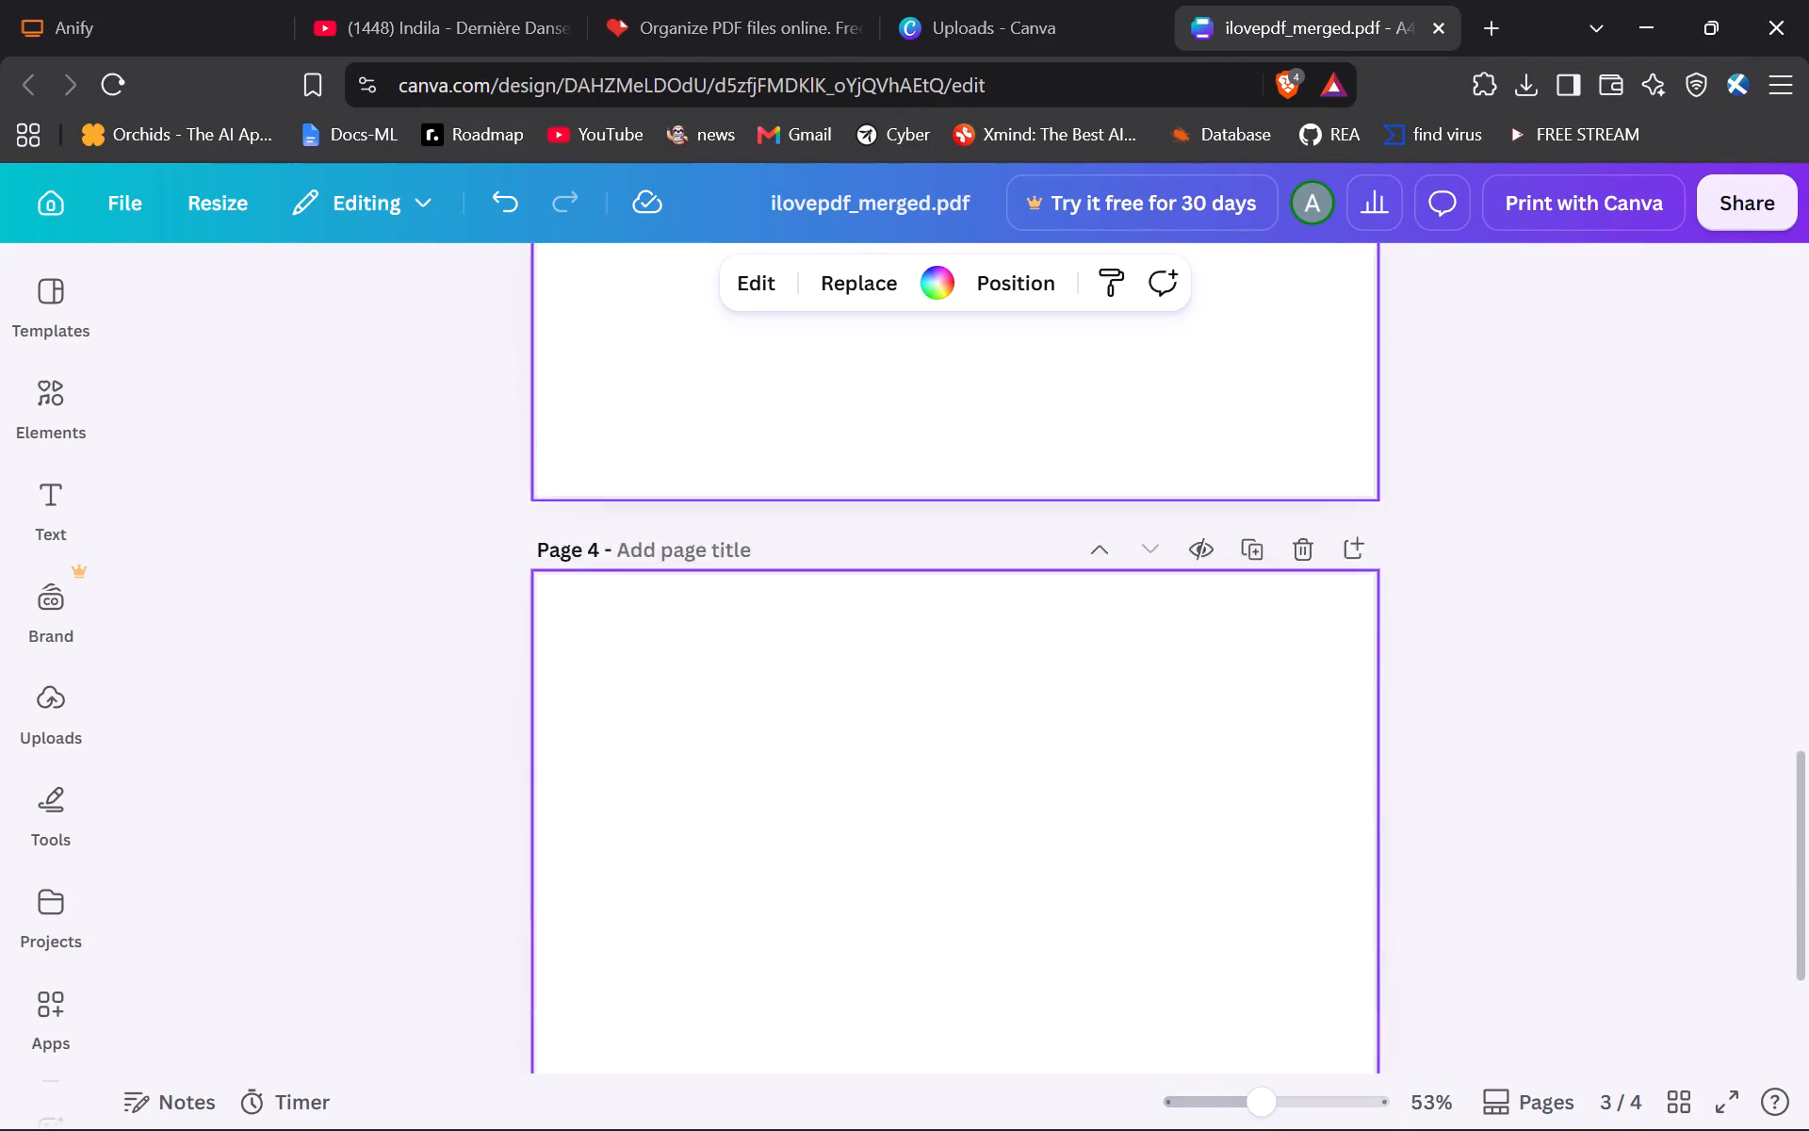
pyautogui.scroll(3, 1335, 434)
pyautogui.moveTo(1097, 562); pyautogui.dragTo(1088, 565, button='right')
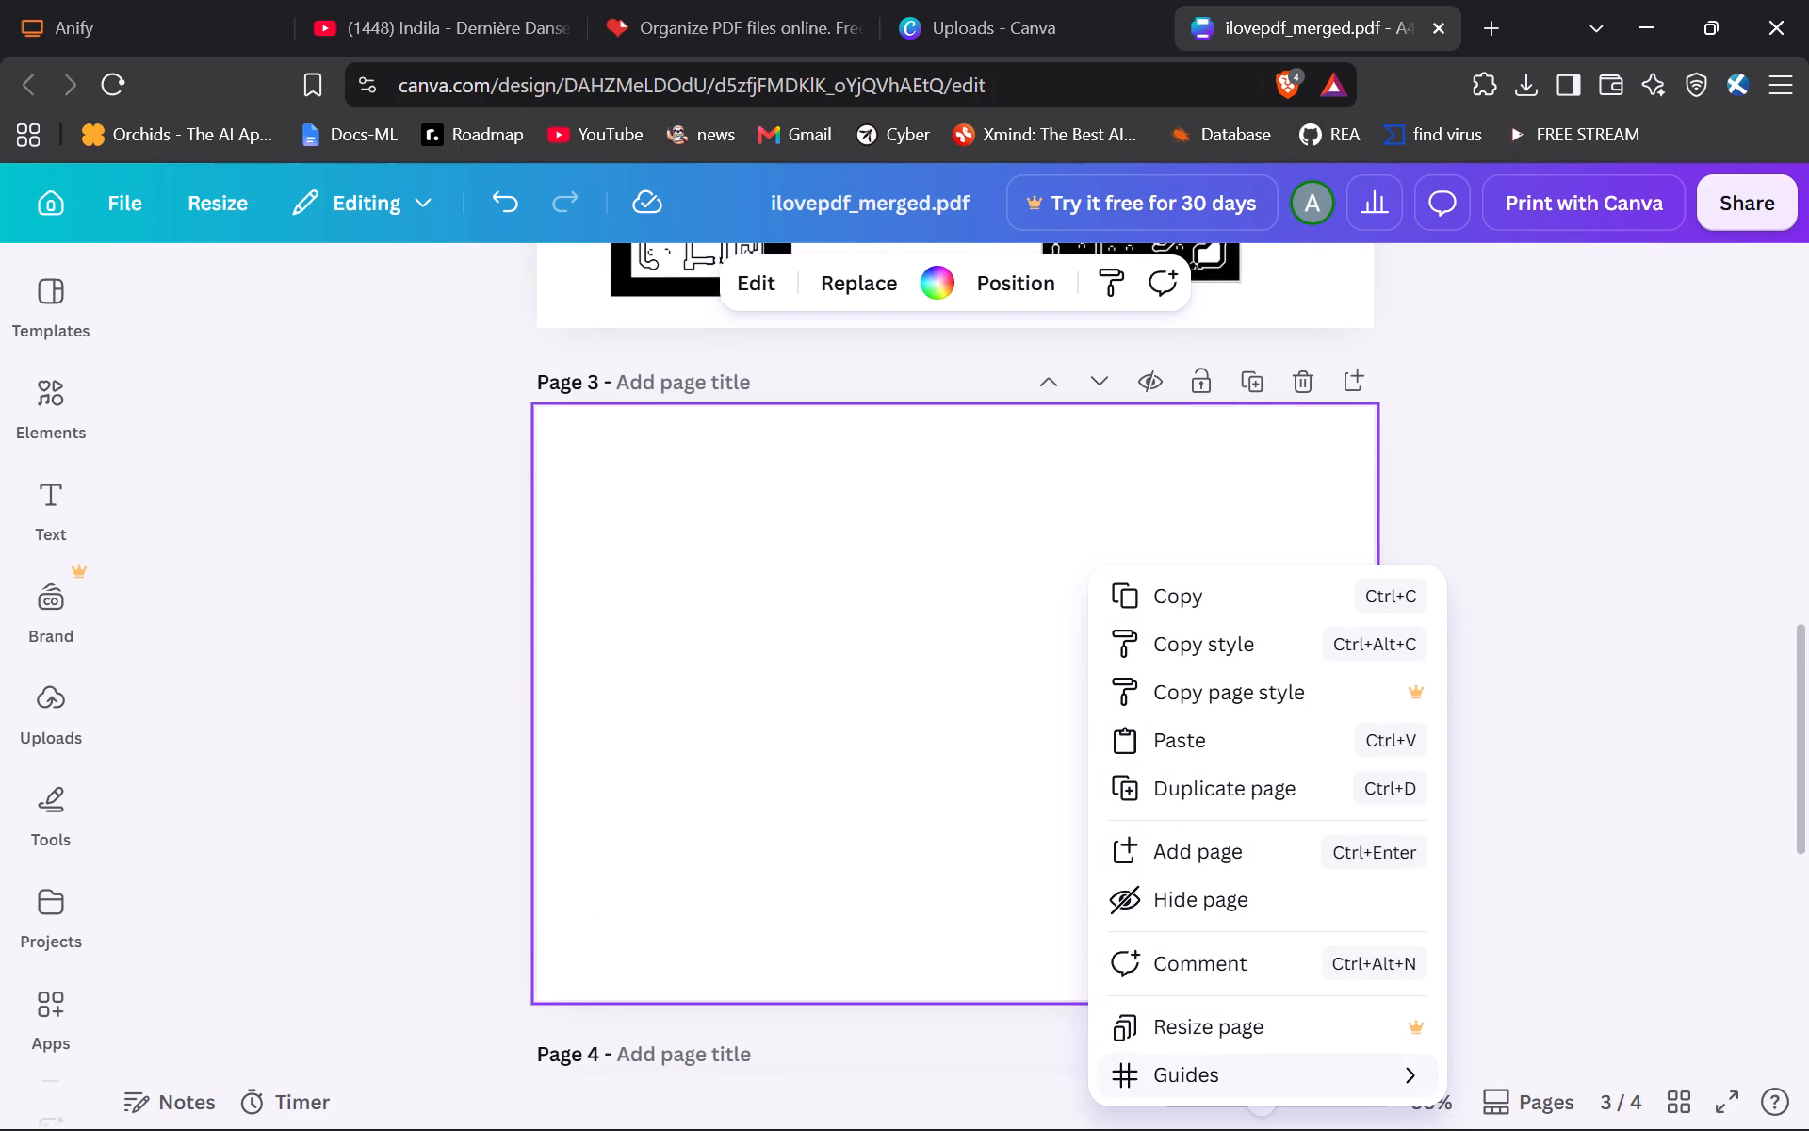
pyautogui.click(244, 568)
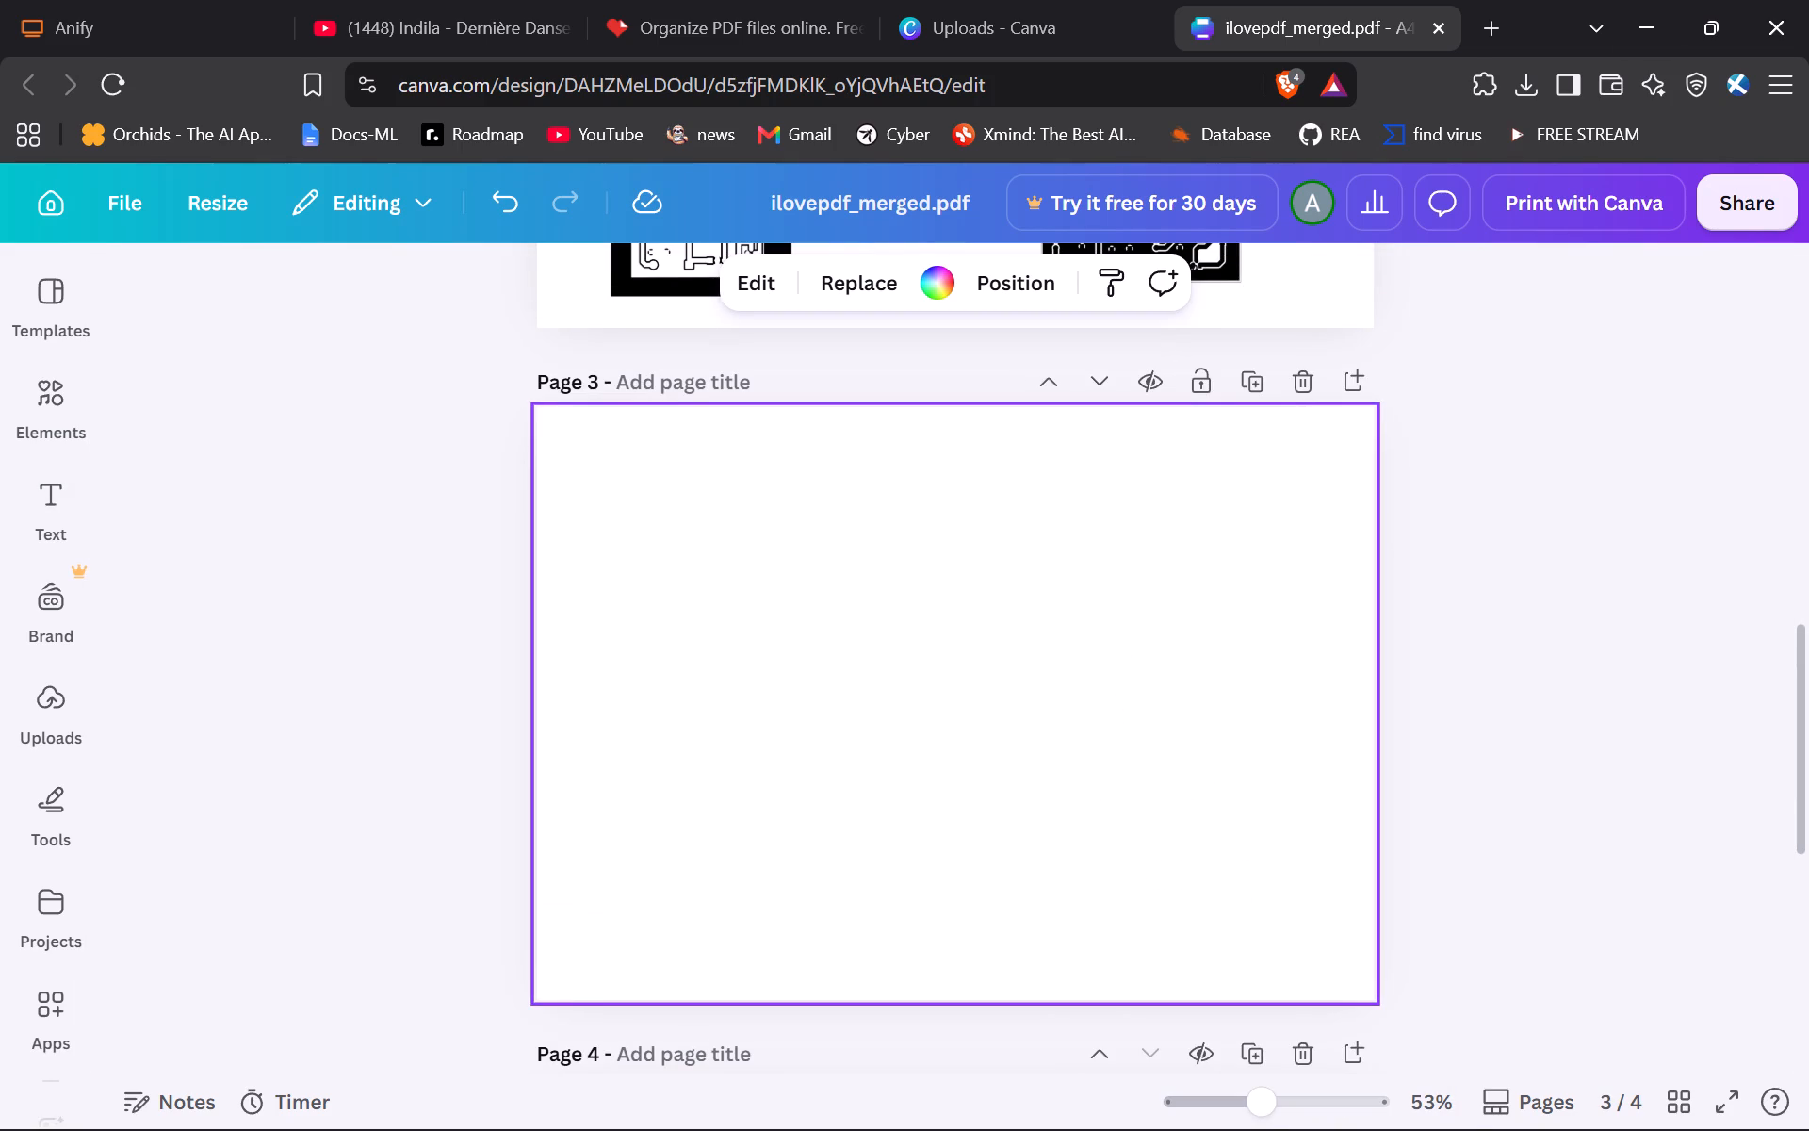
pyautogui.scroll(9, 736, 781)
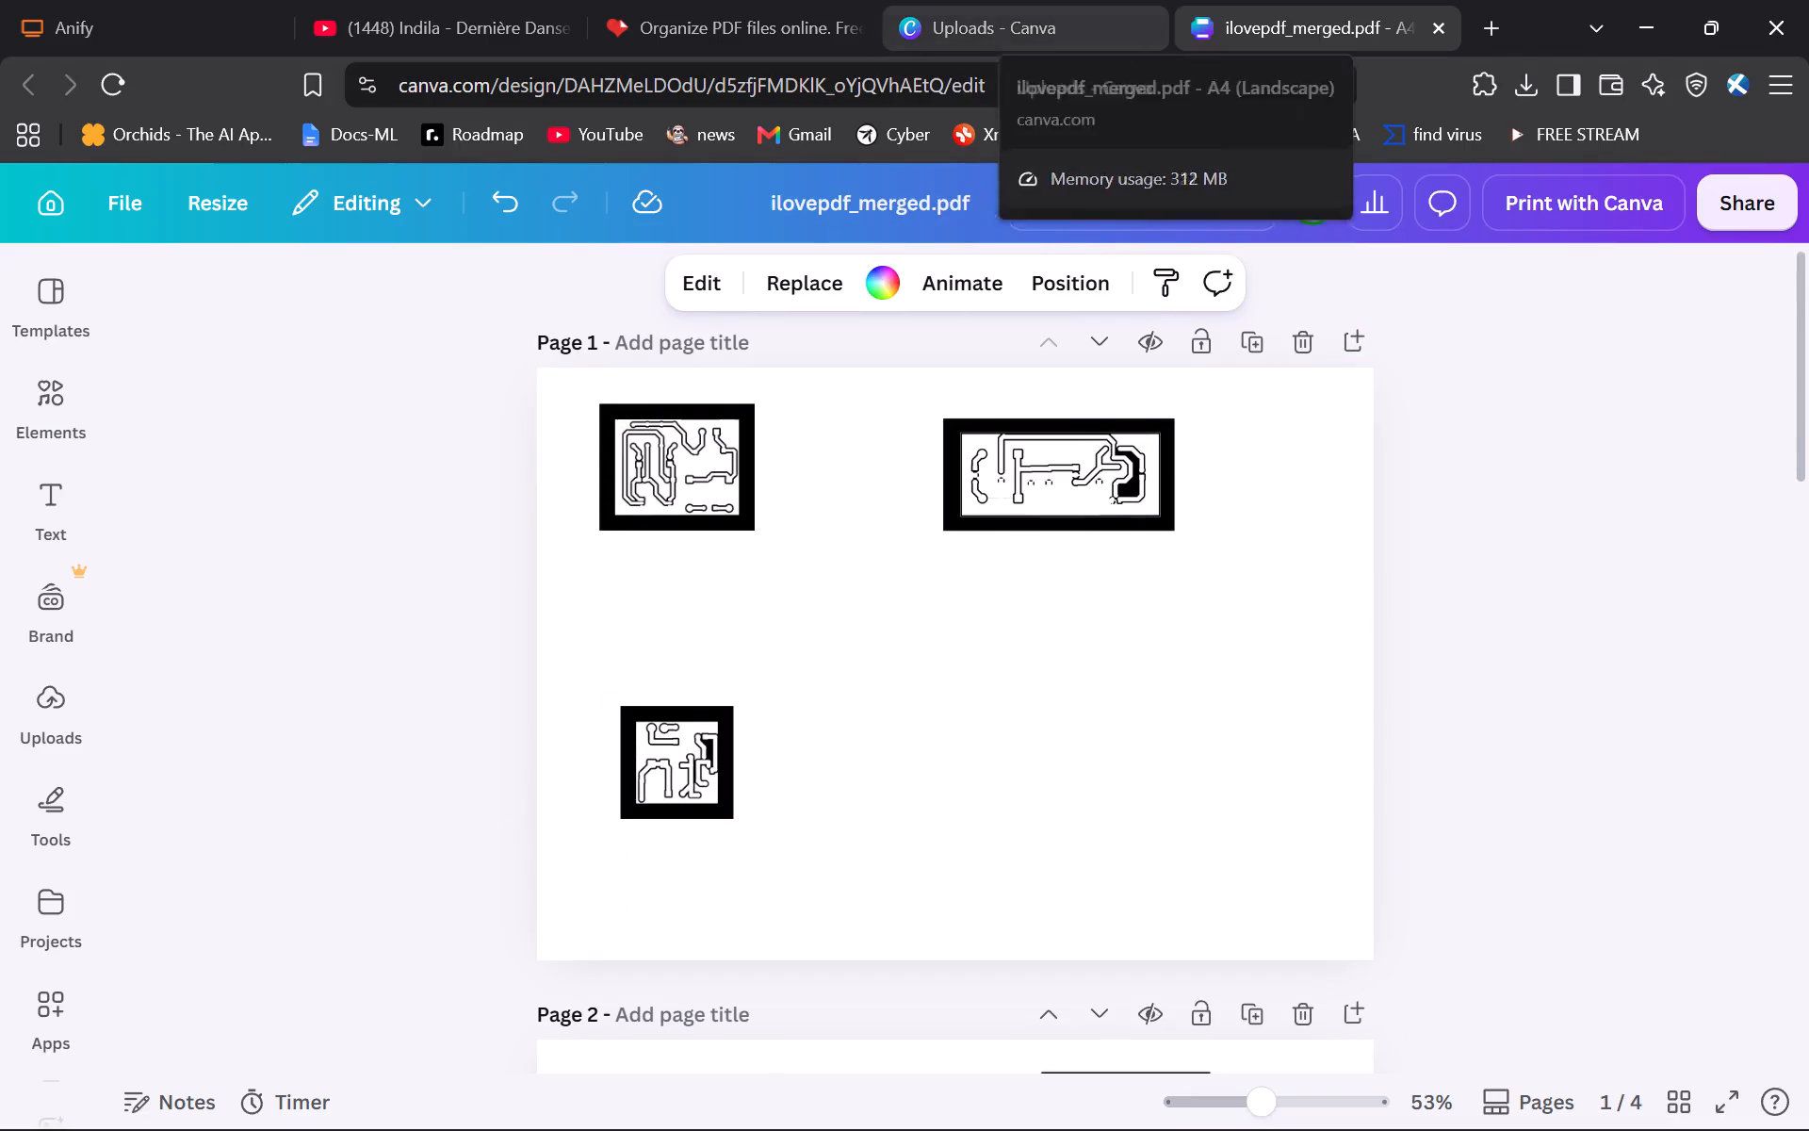
# Open the Canva home page, canva.com, in a new browser tab.
pyautogui.click(1484, 15)
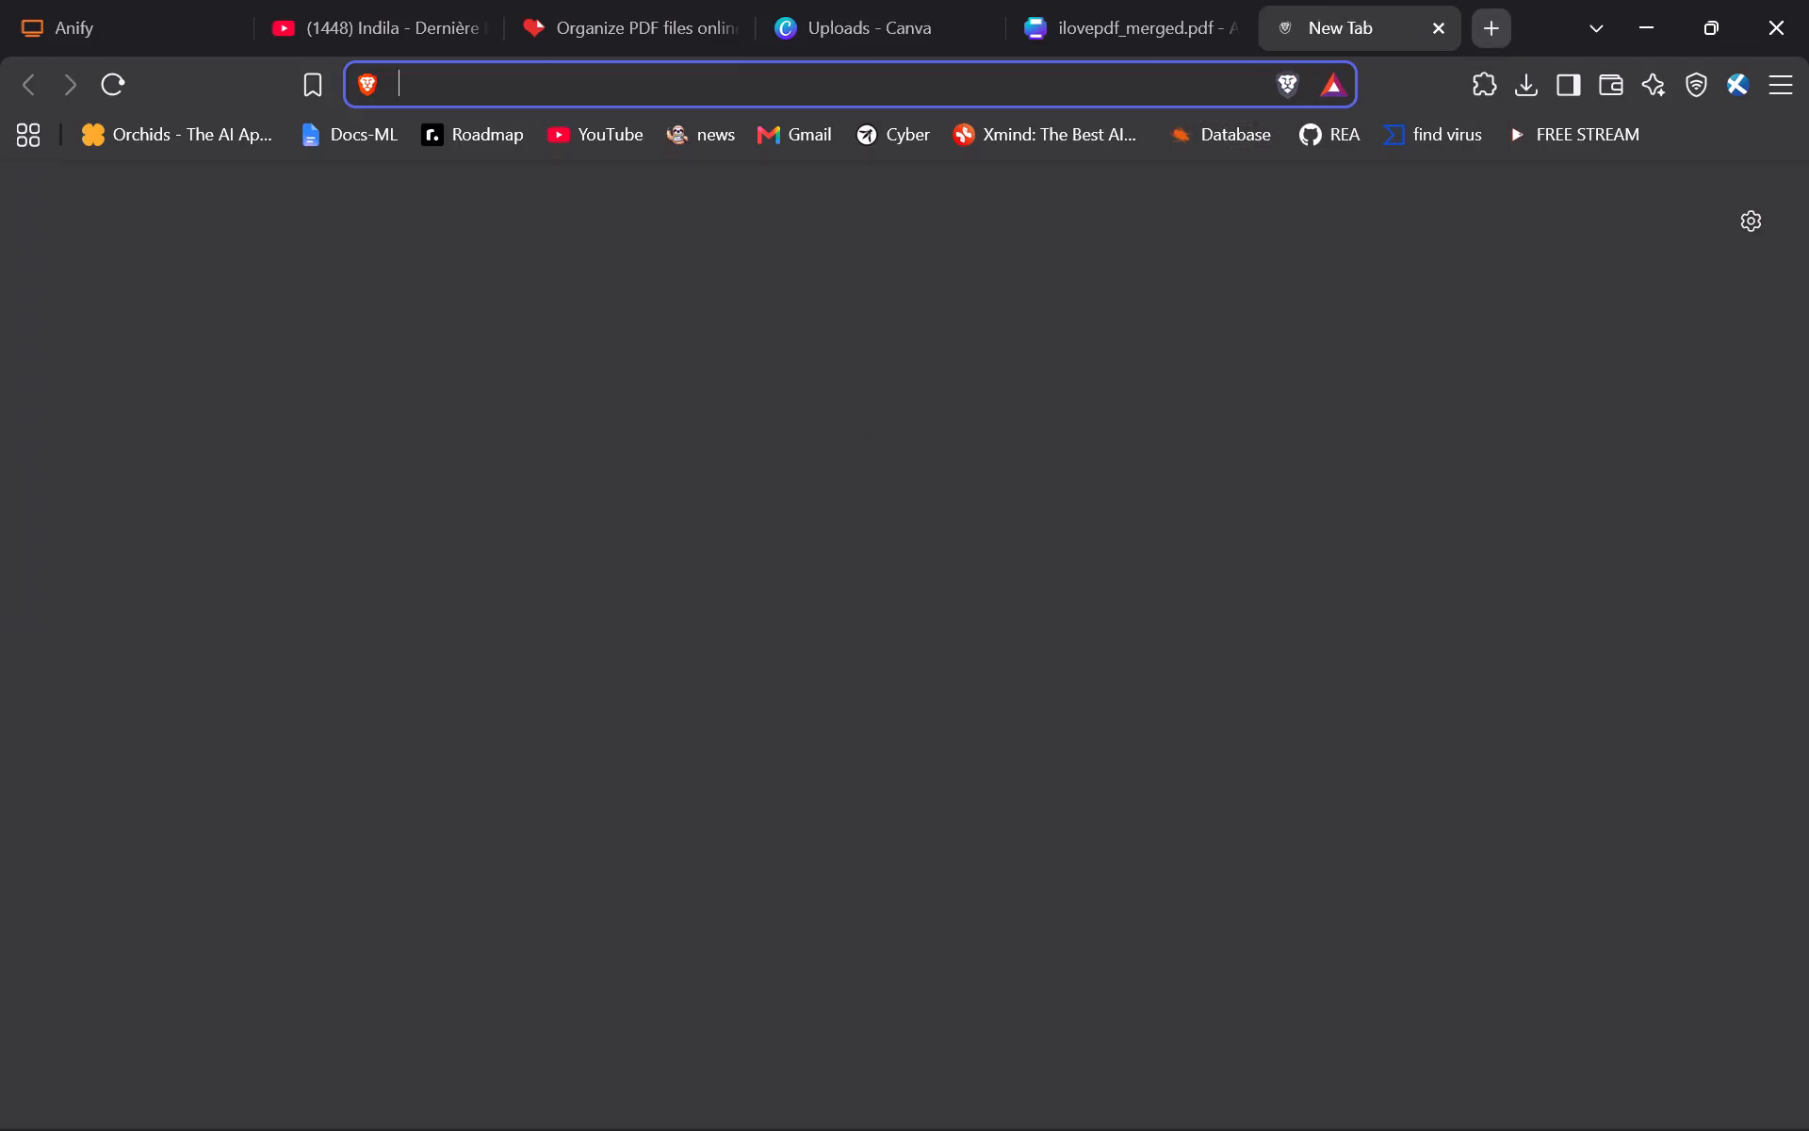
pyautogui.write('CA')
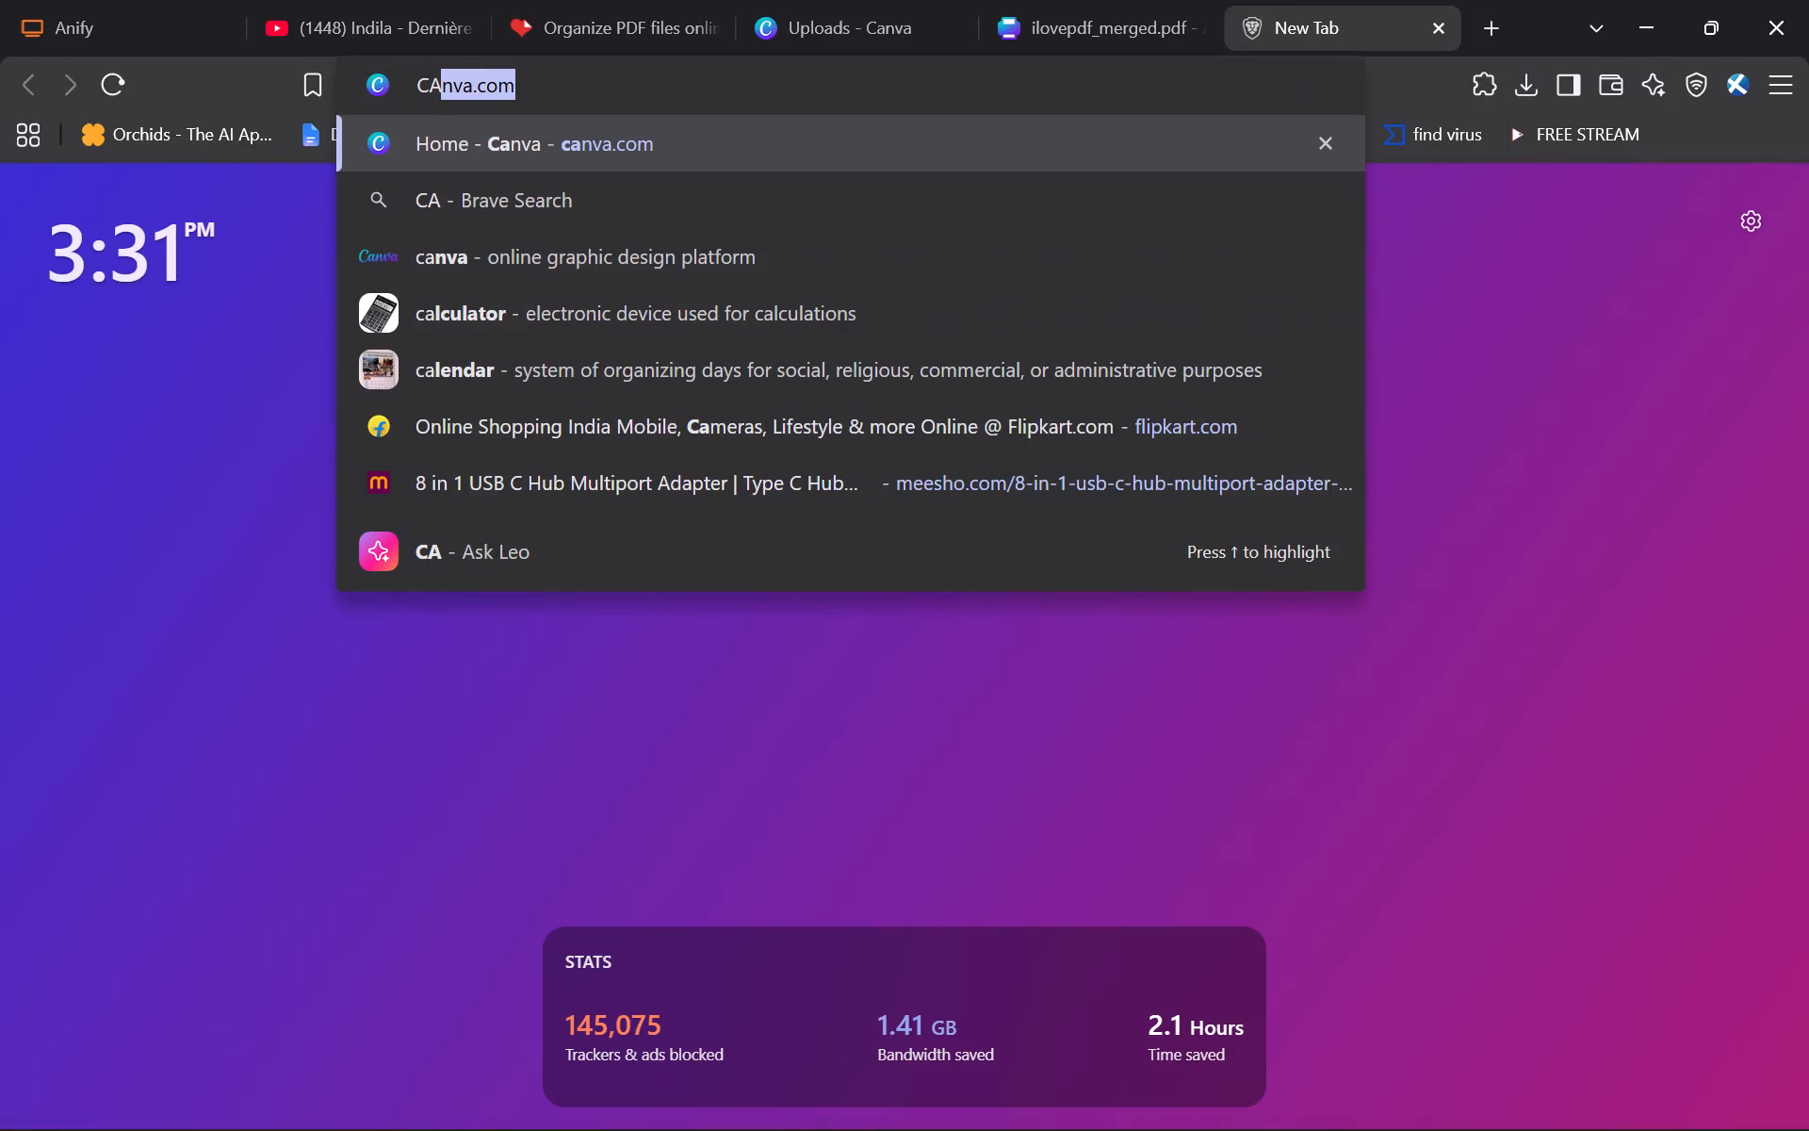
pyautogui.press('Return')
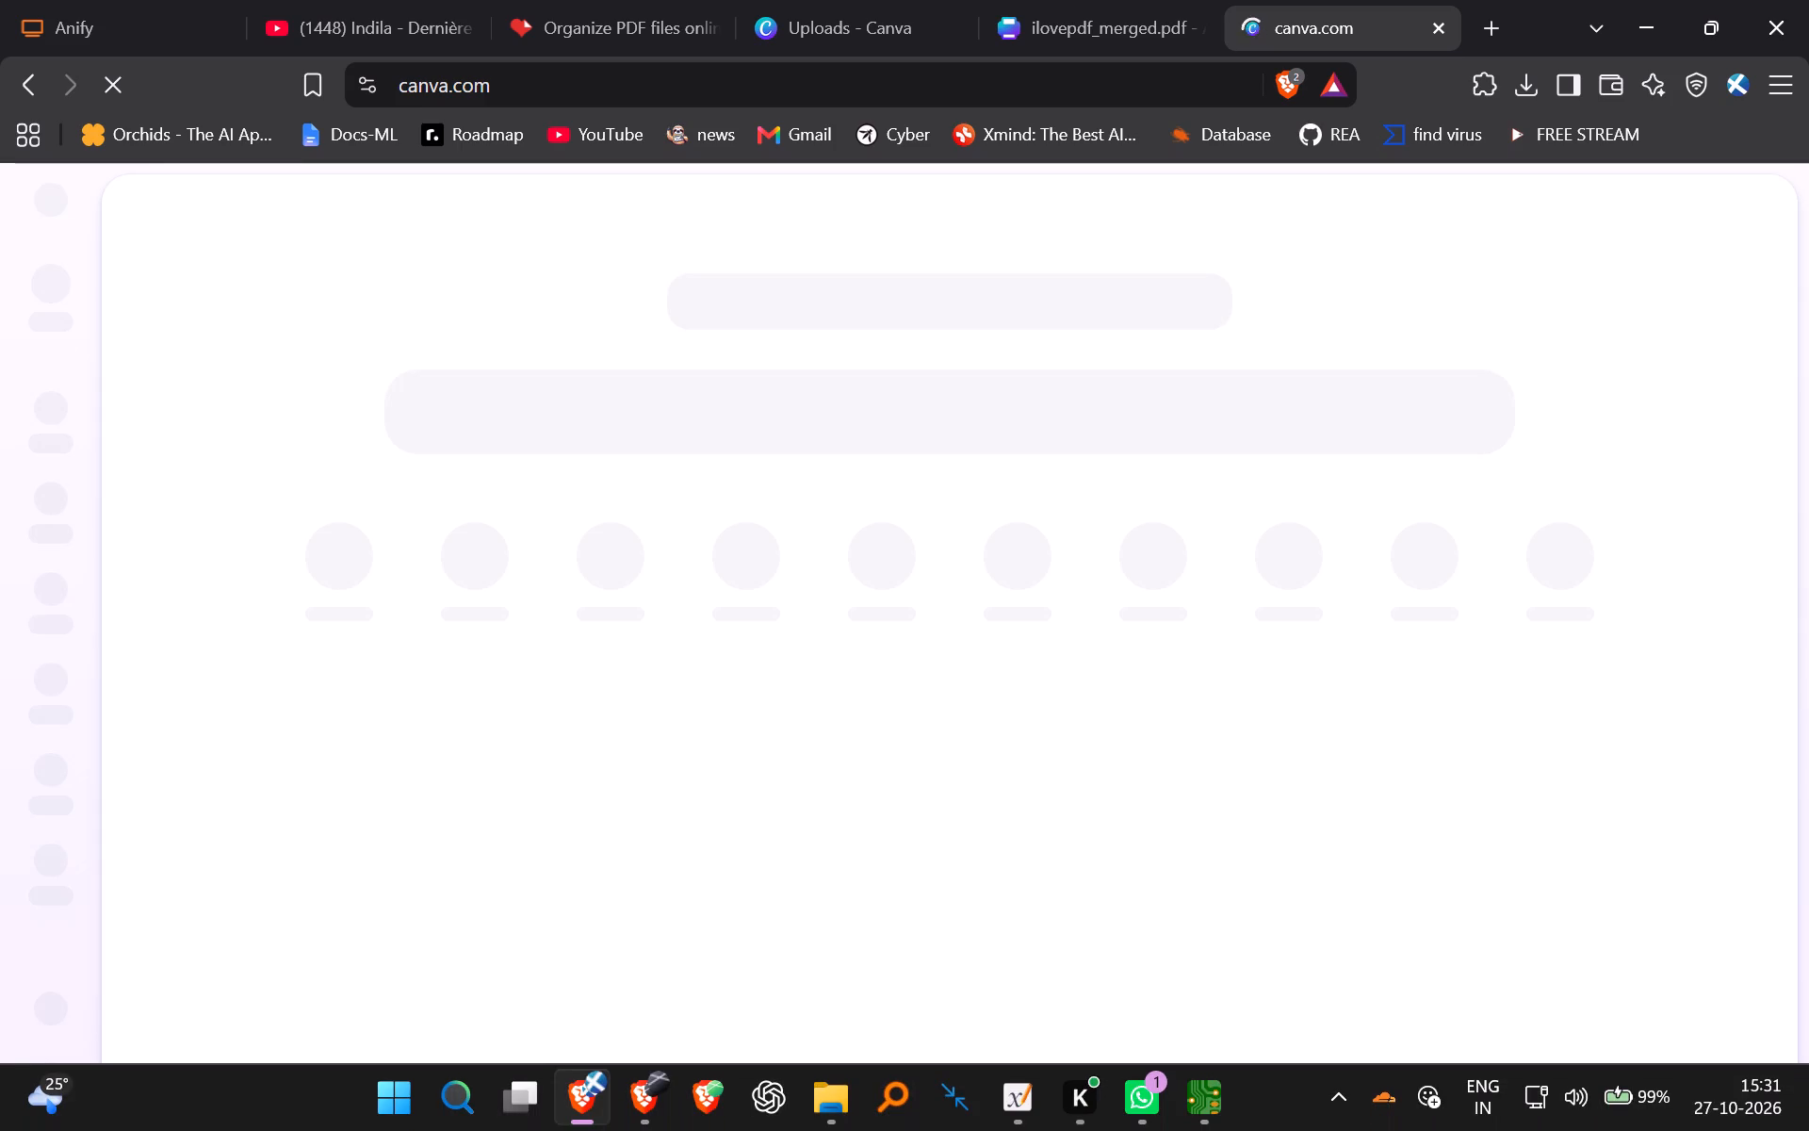
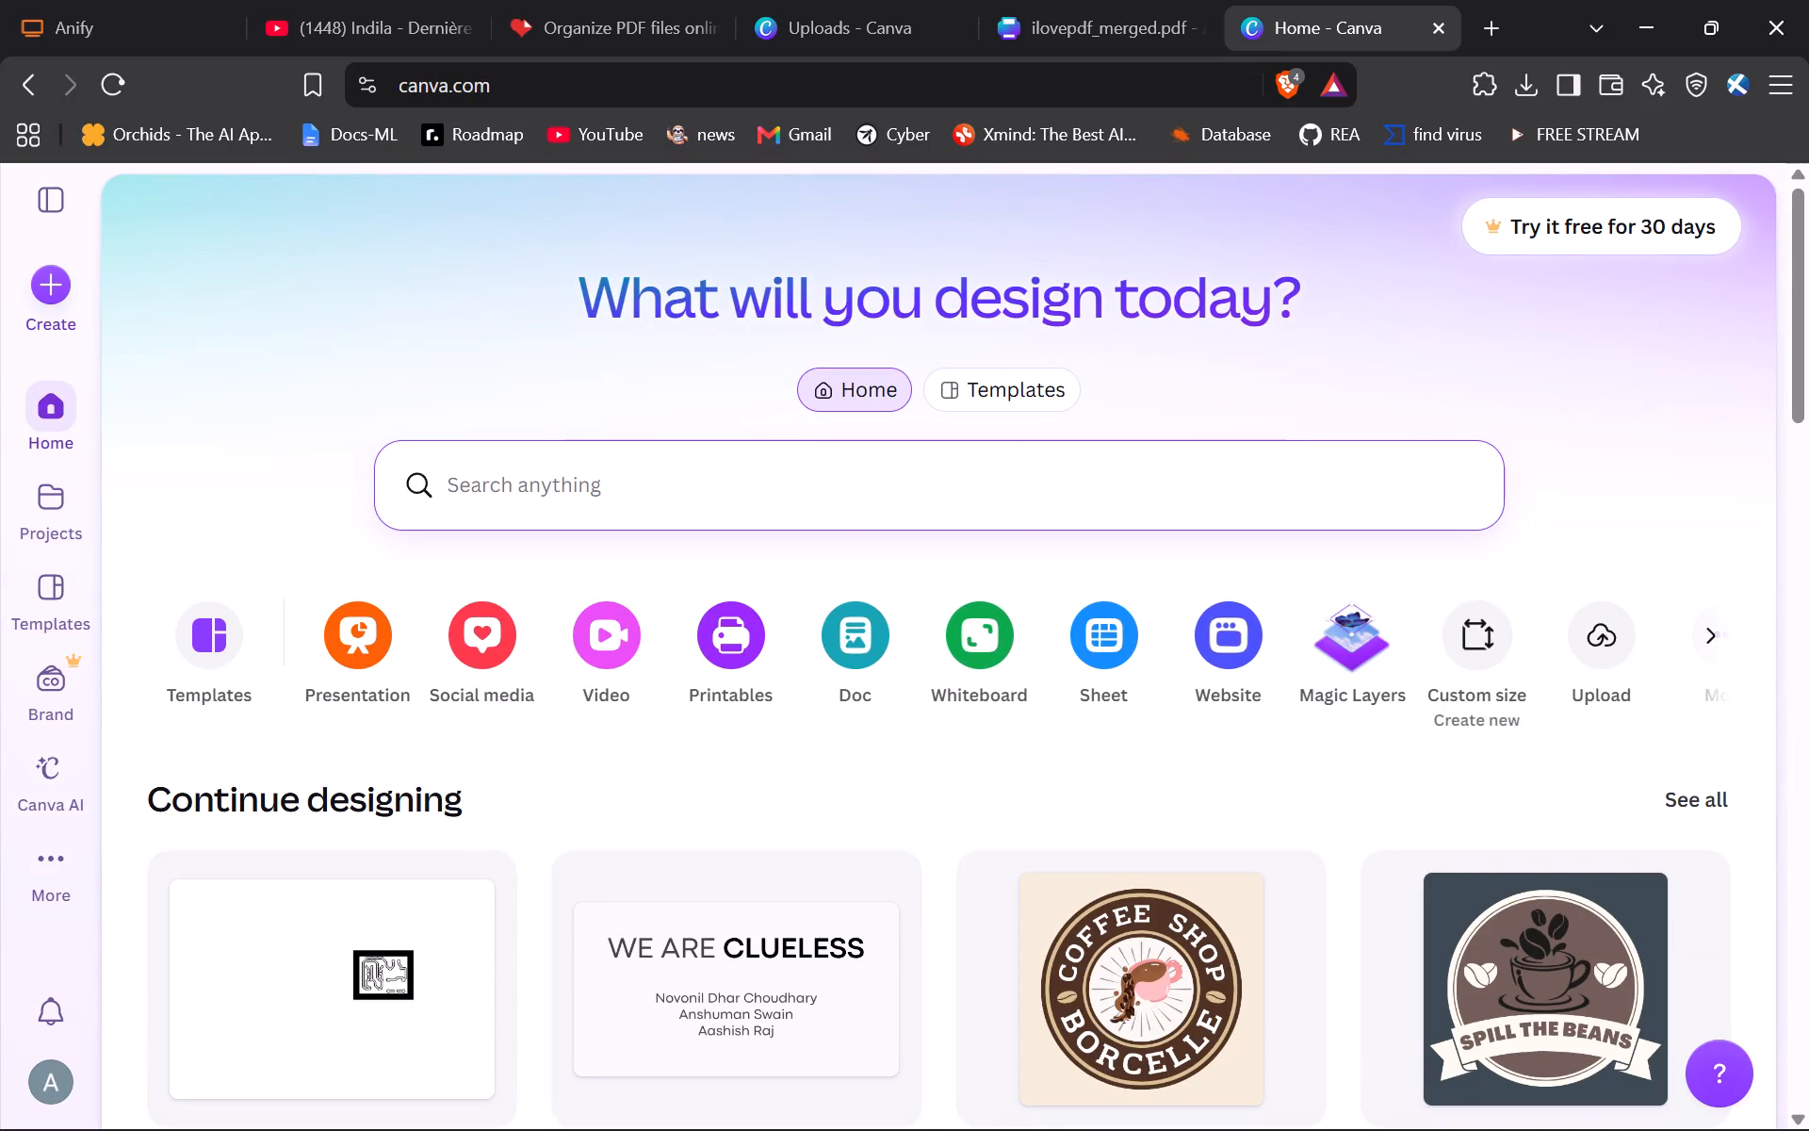
# Start a new file upload from the Canva home page and browse the Downloads folder for the file.
pyautogui.click(1607, 634)
pyautogui.scroll(-6, 167, 682)
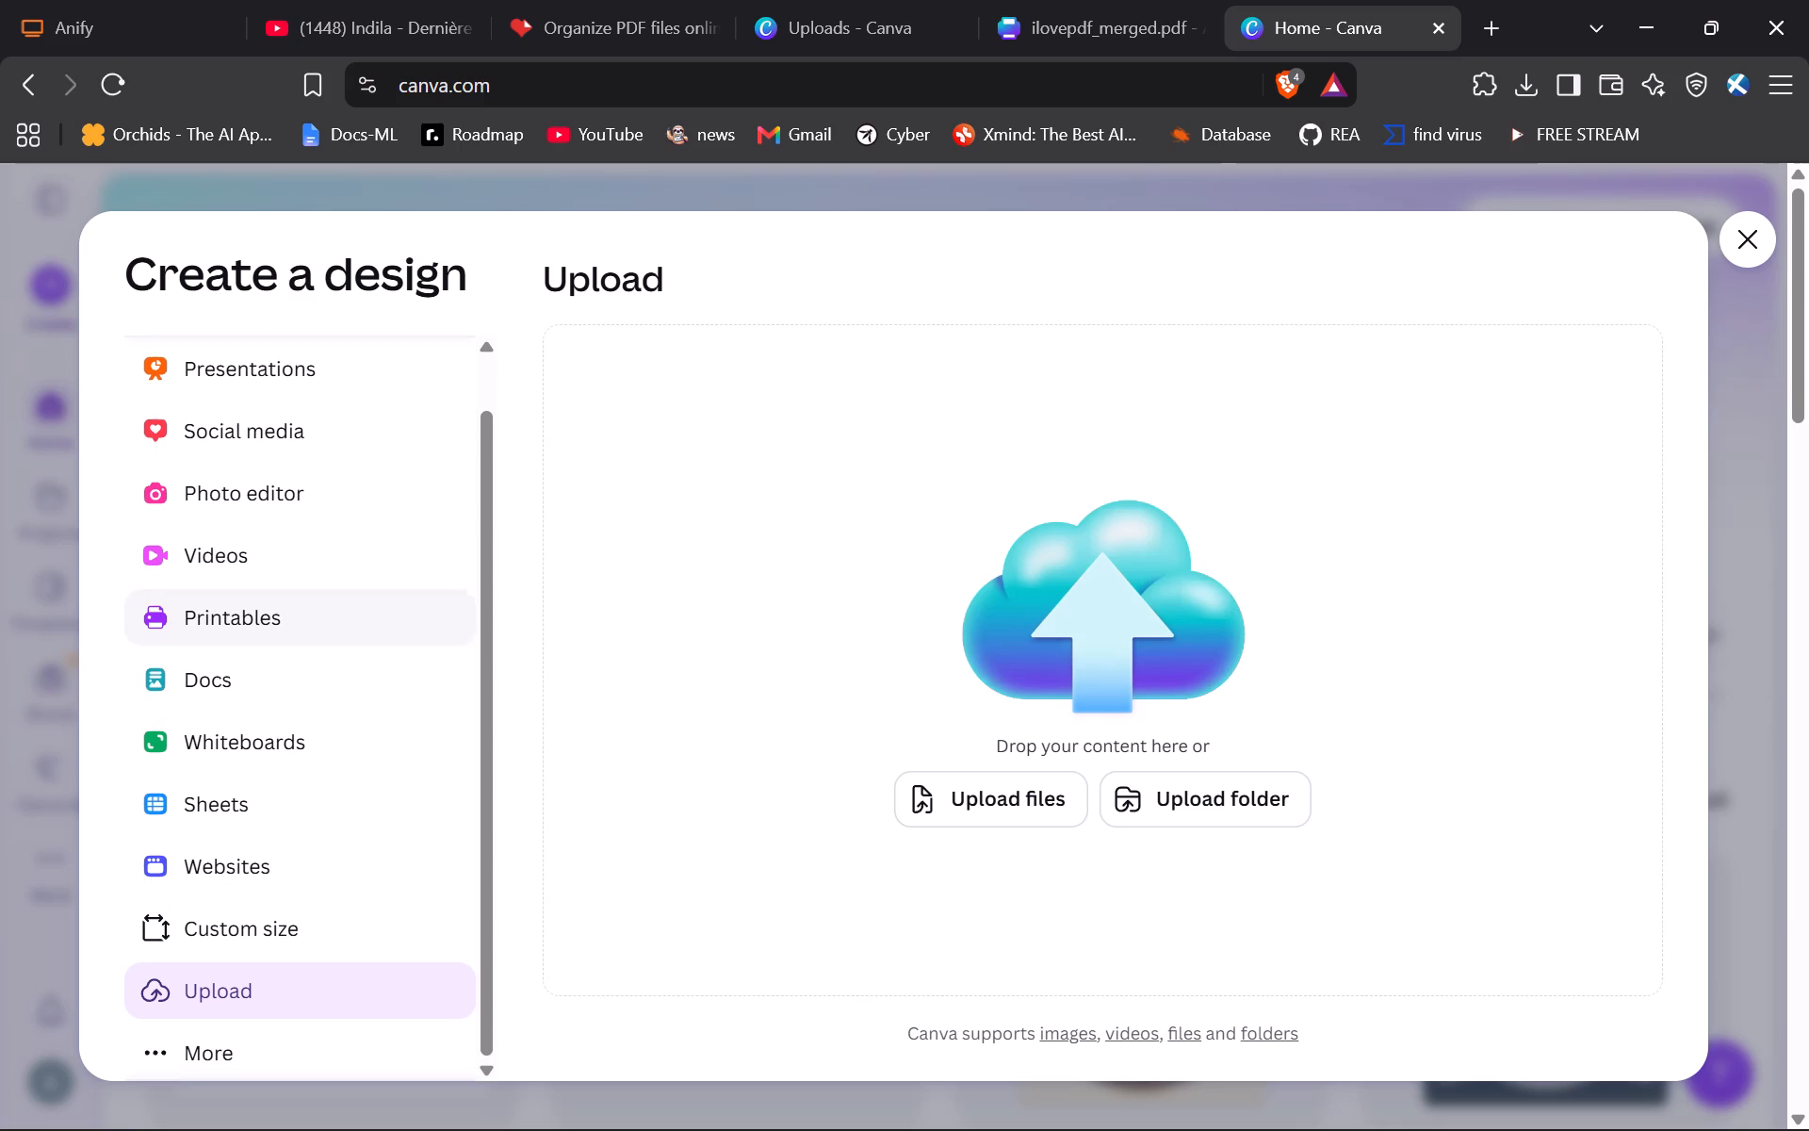
pyautogui.click(994, 770)
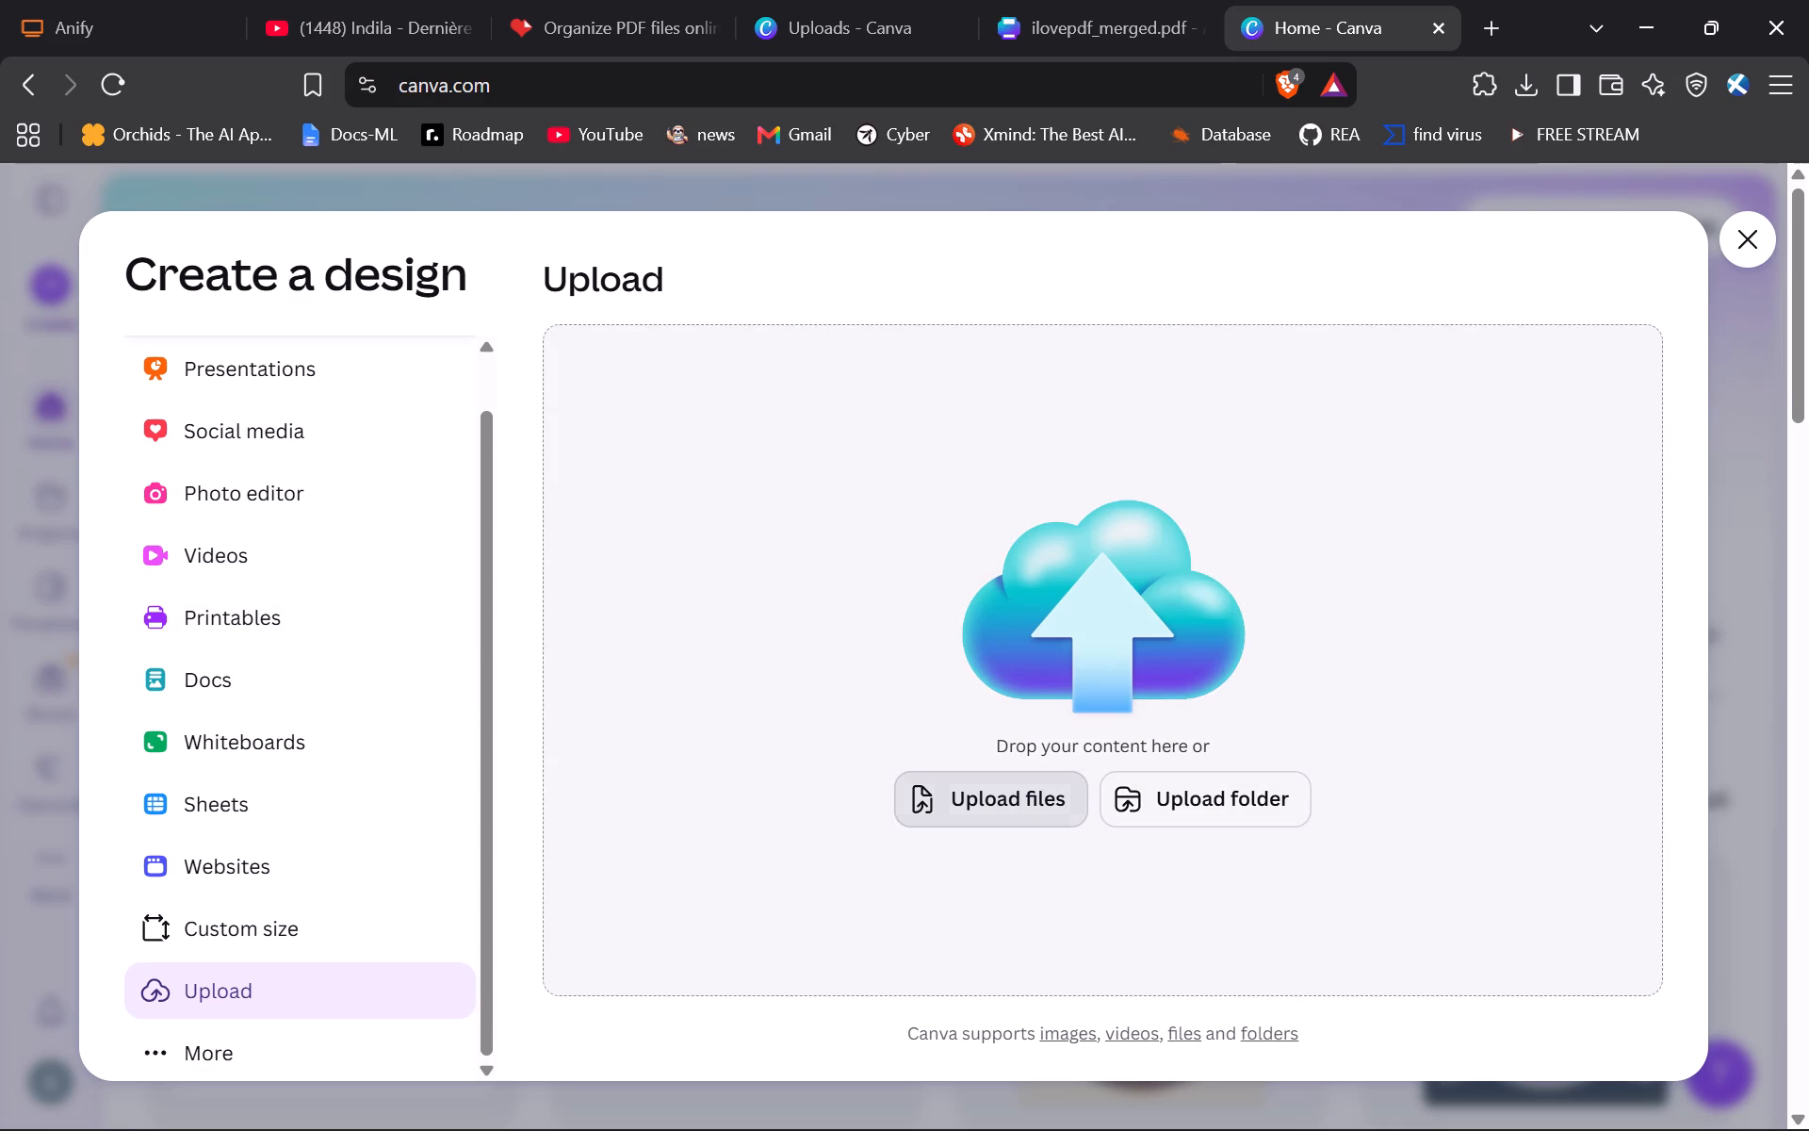
pyautogui.scroll(1, 6, 283)
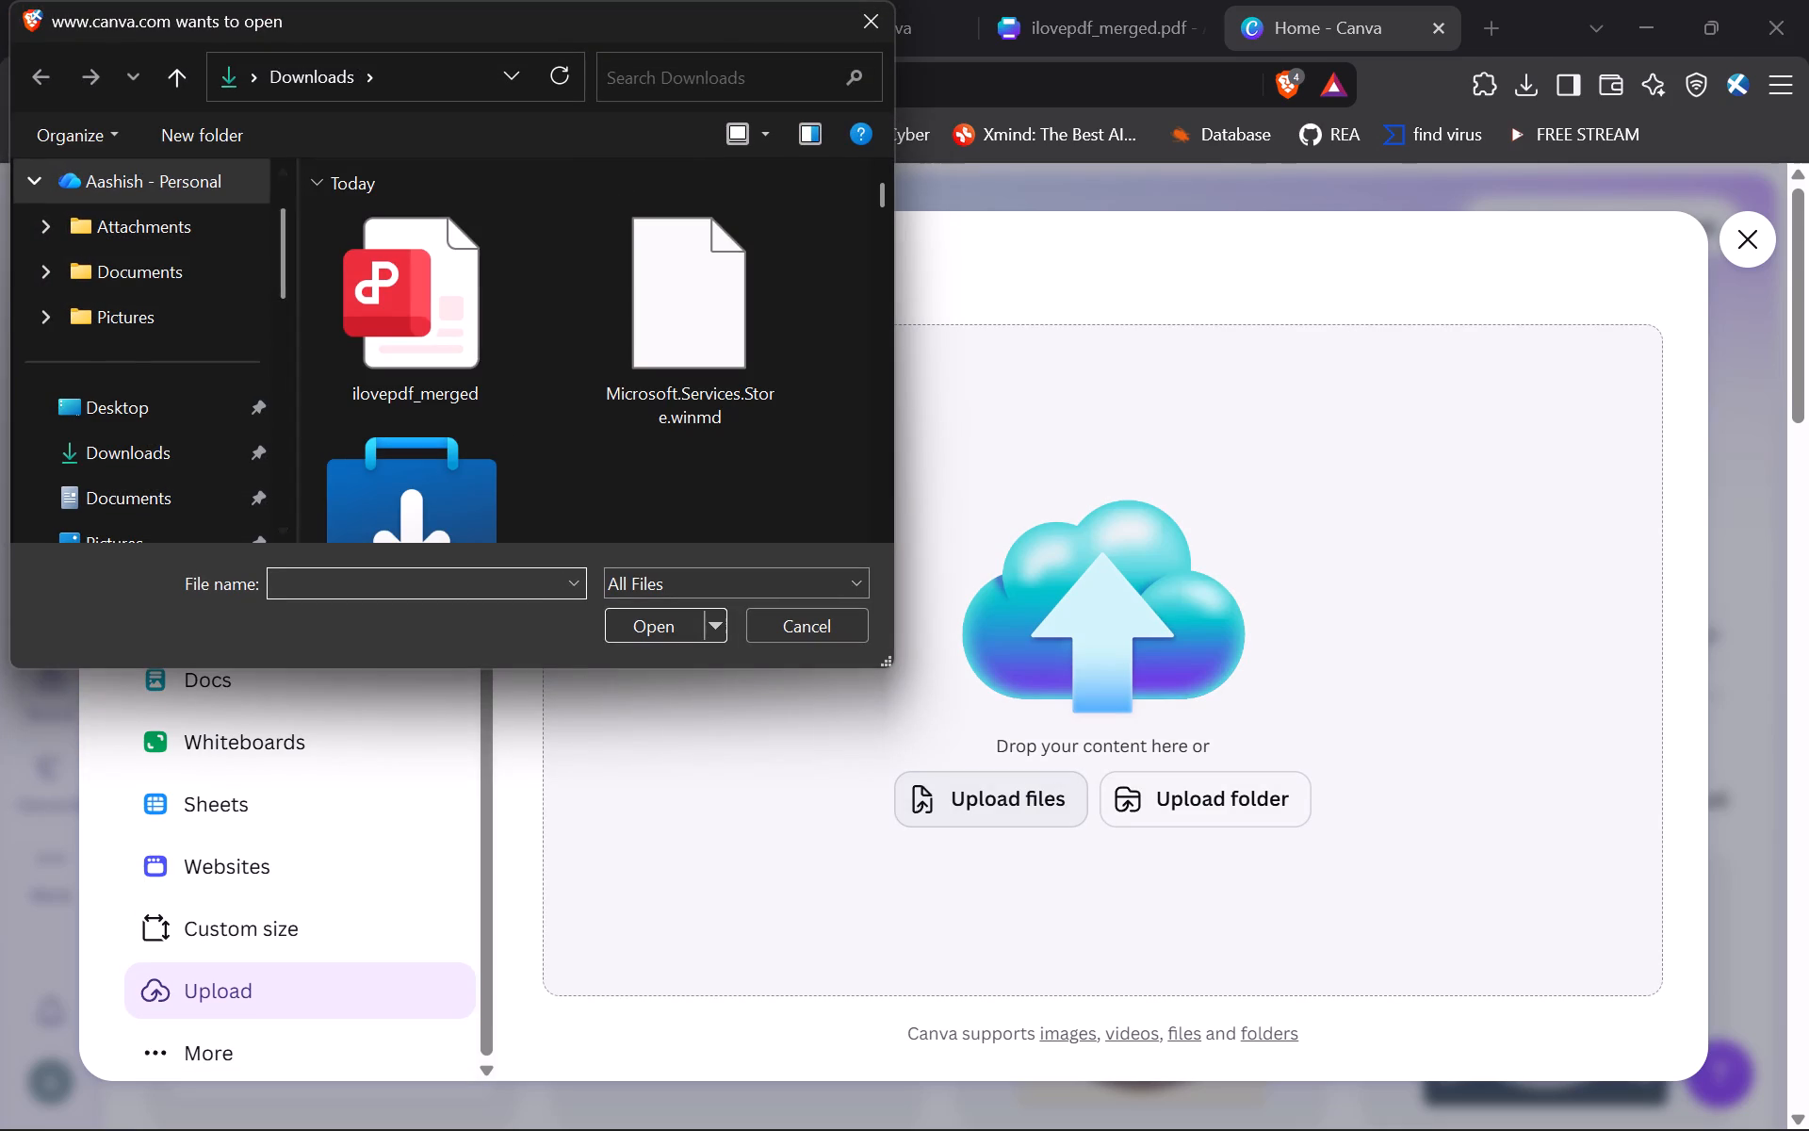
# Upload the recent Combined_circuit PDF to Canva.
pyautogui.scroll(4, 6, 283)
pyautogui.click(96, 203)
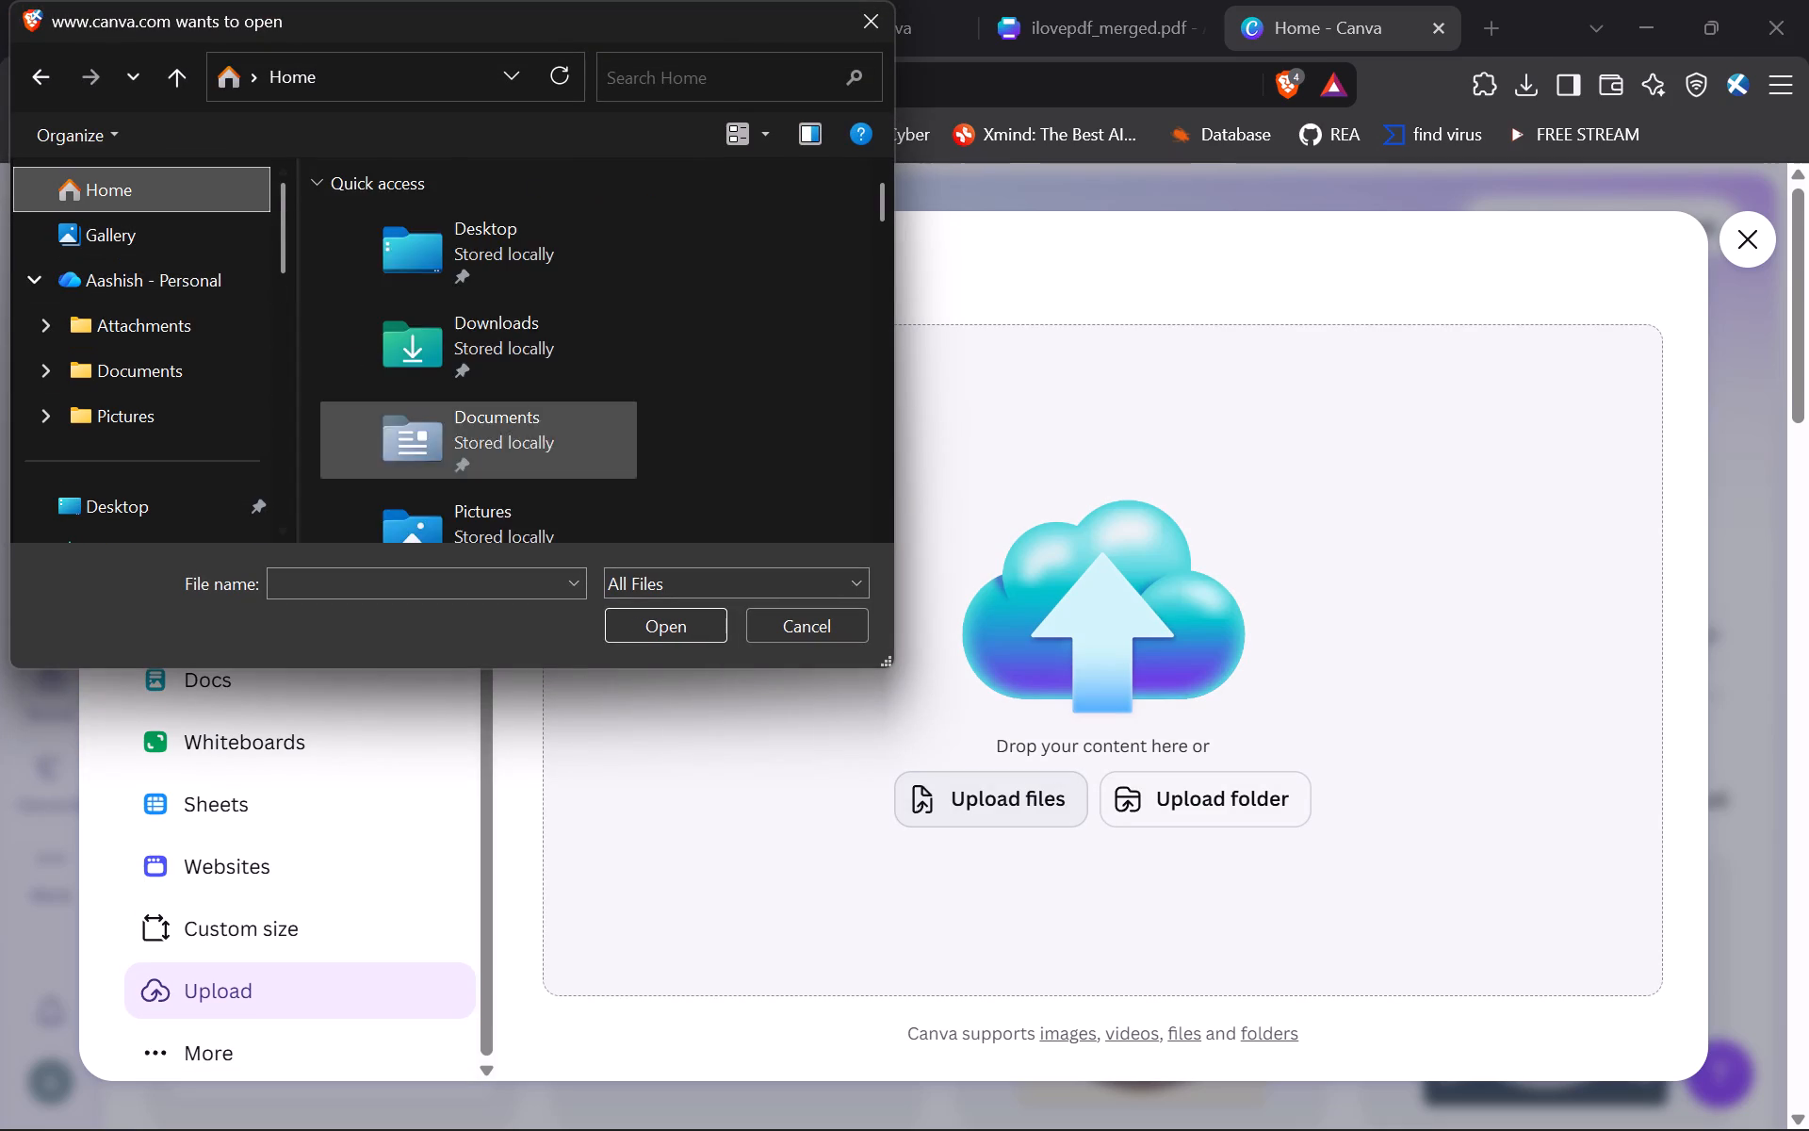
pyautogui.scroll(-5, 361, 459)
pyautogui.click(407, 444)
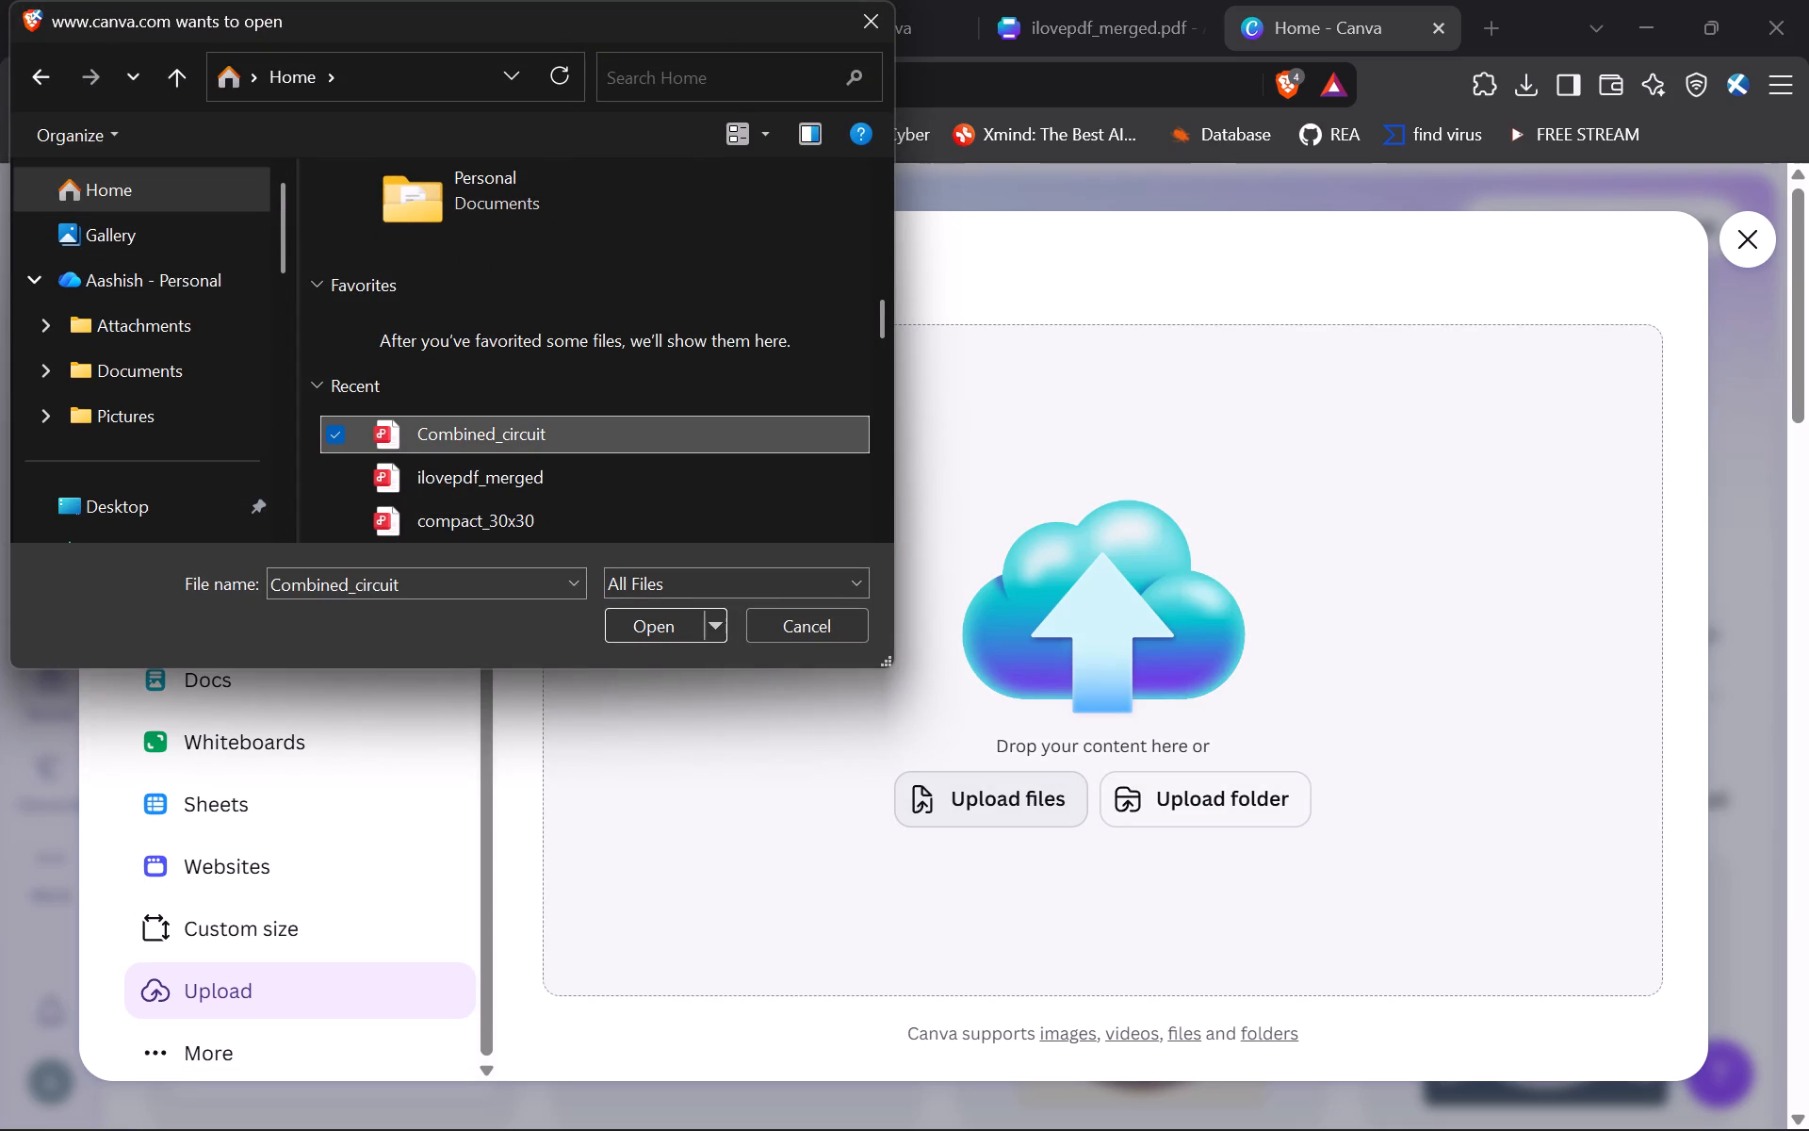
pyautogui.click(660, 613)
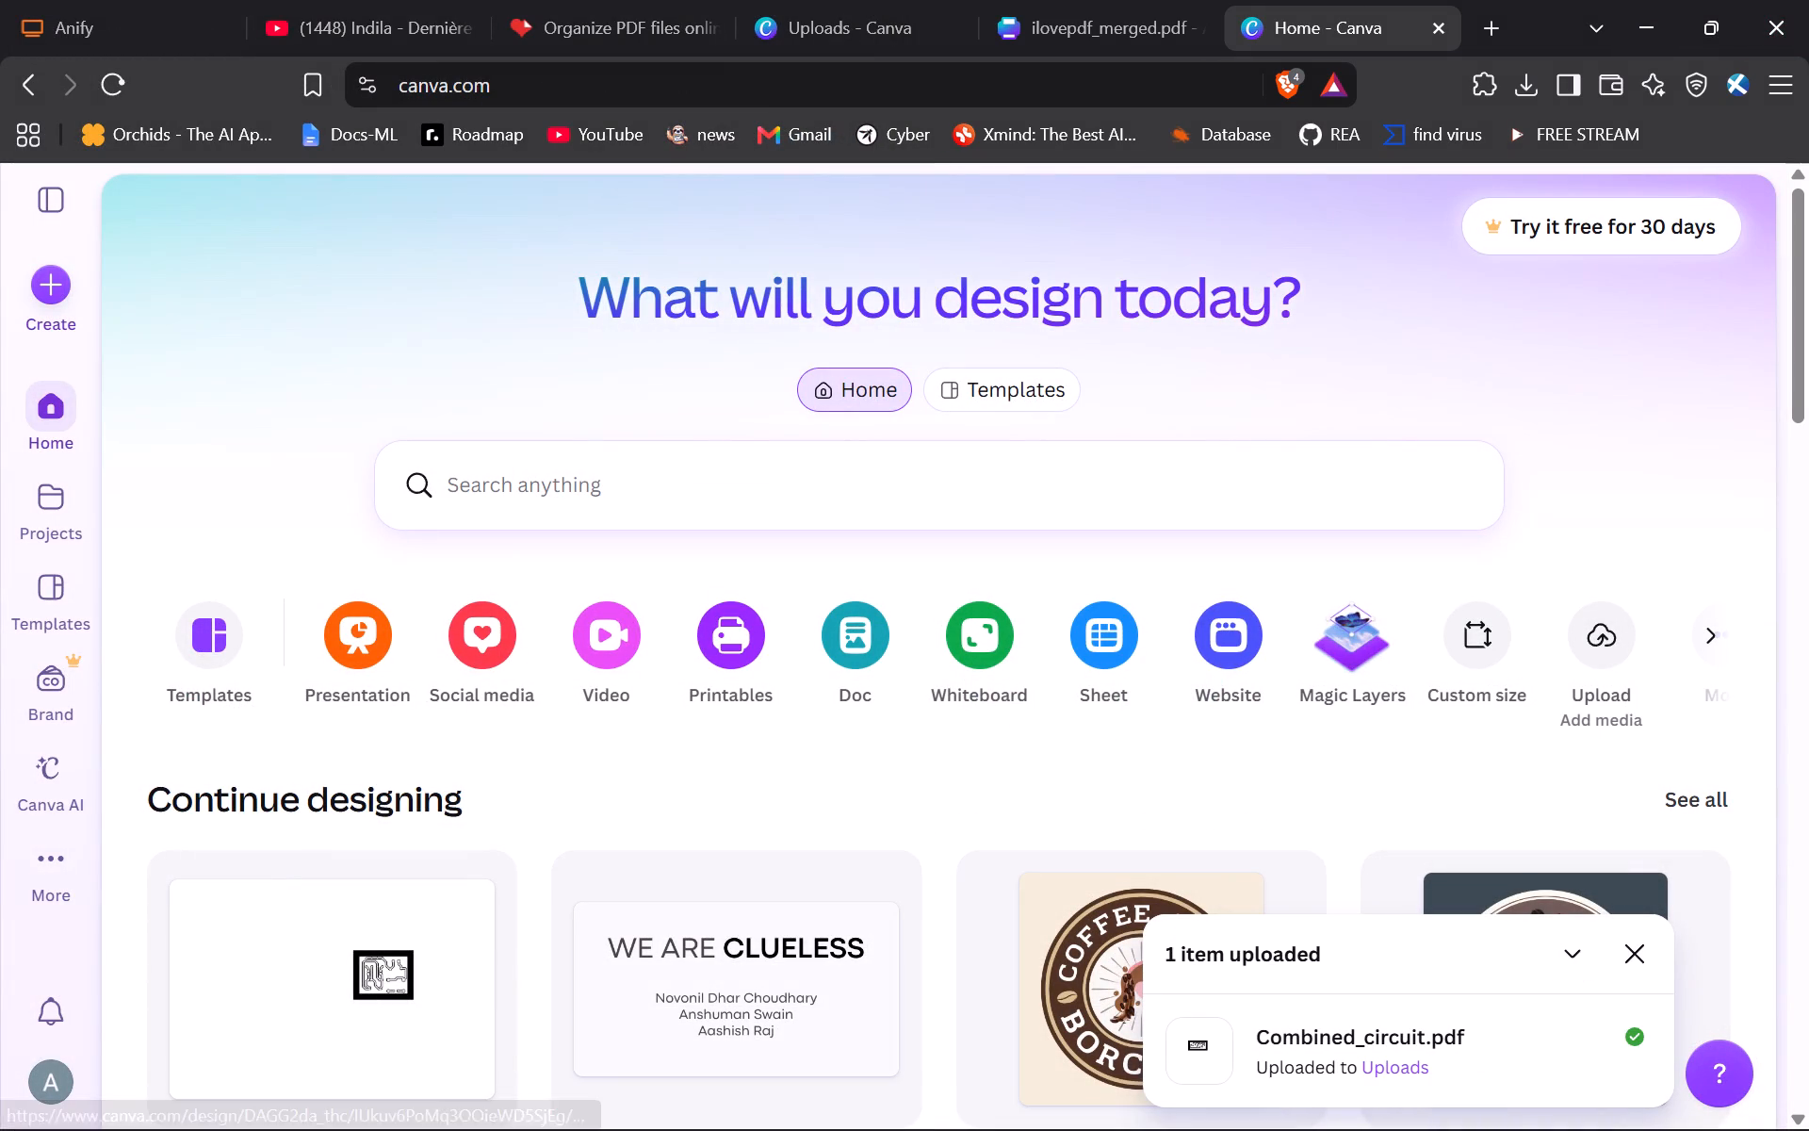
# Open the uploaded Combined_circuit.pdf as a design and copy the circuit on its page 1.
pyautogui.scroll(-3, 865, 820)
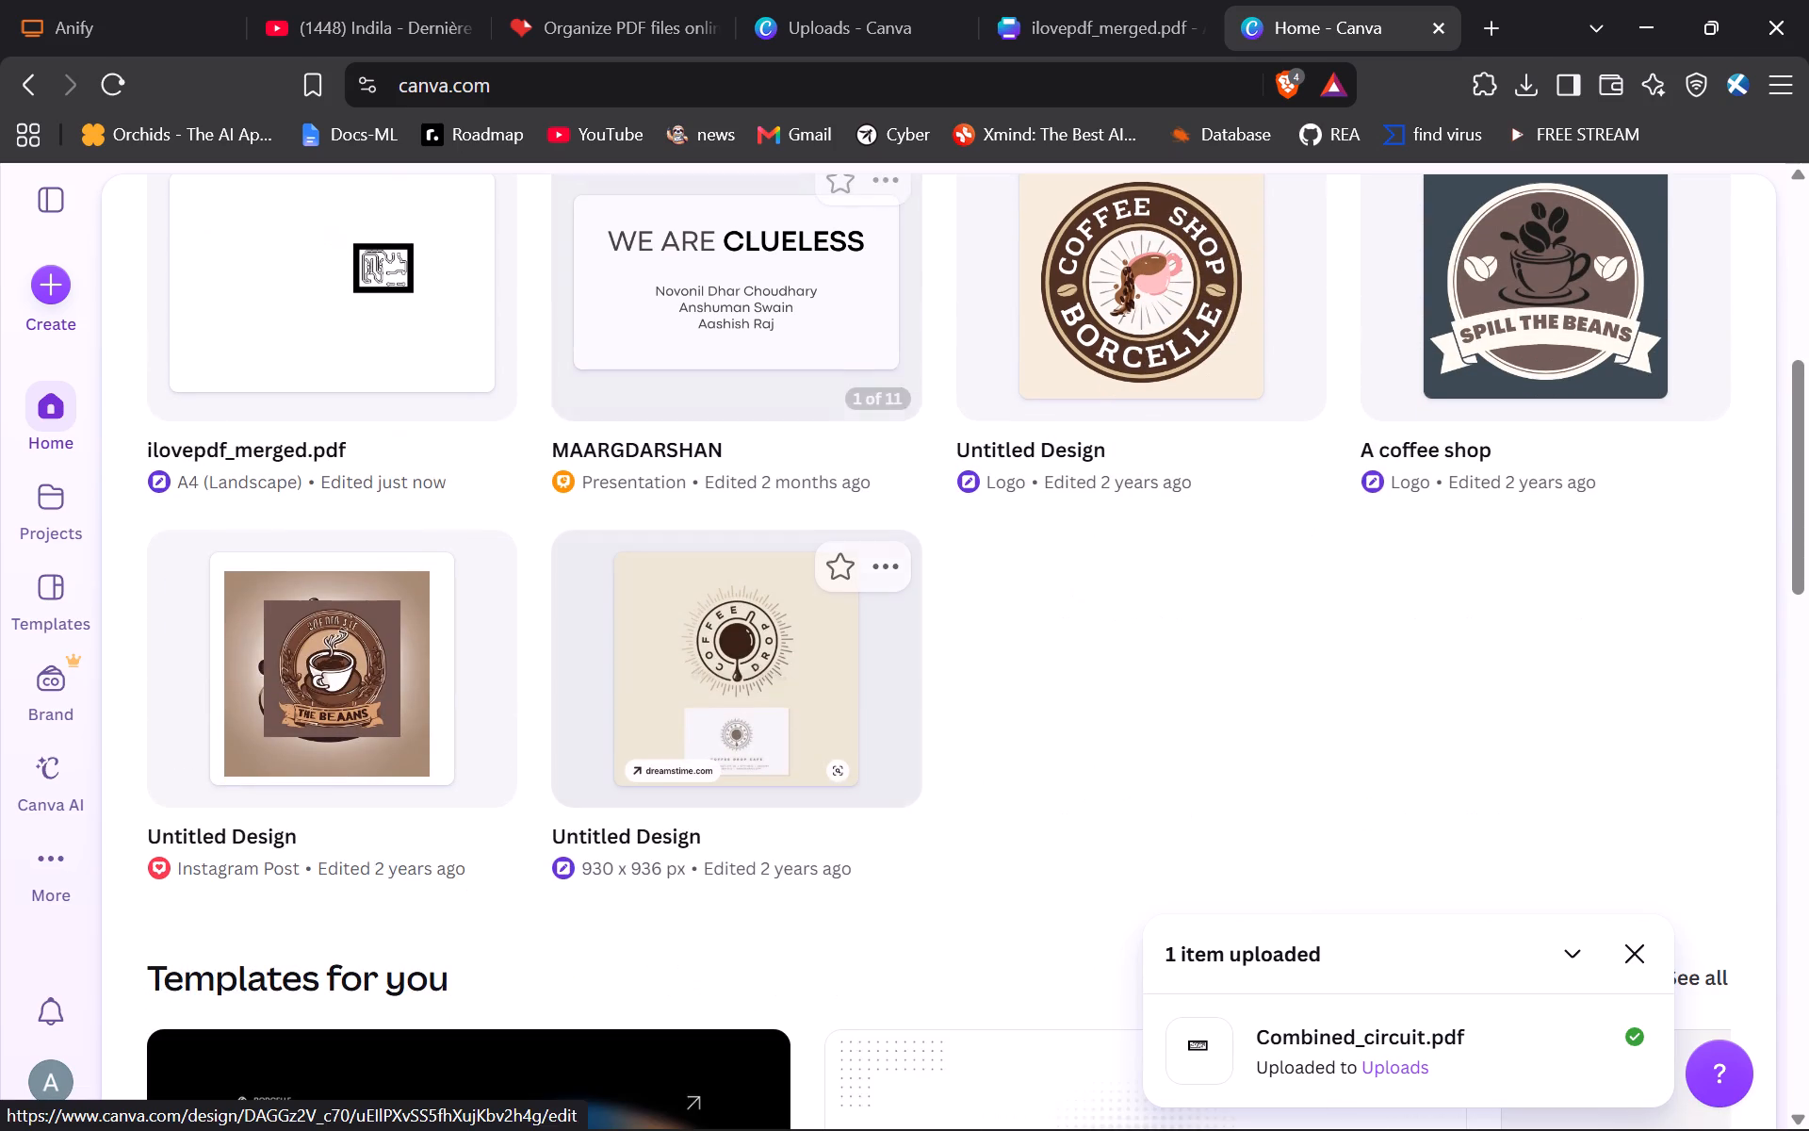
pyautogui.scroll(3, 1049, 738)
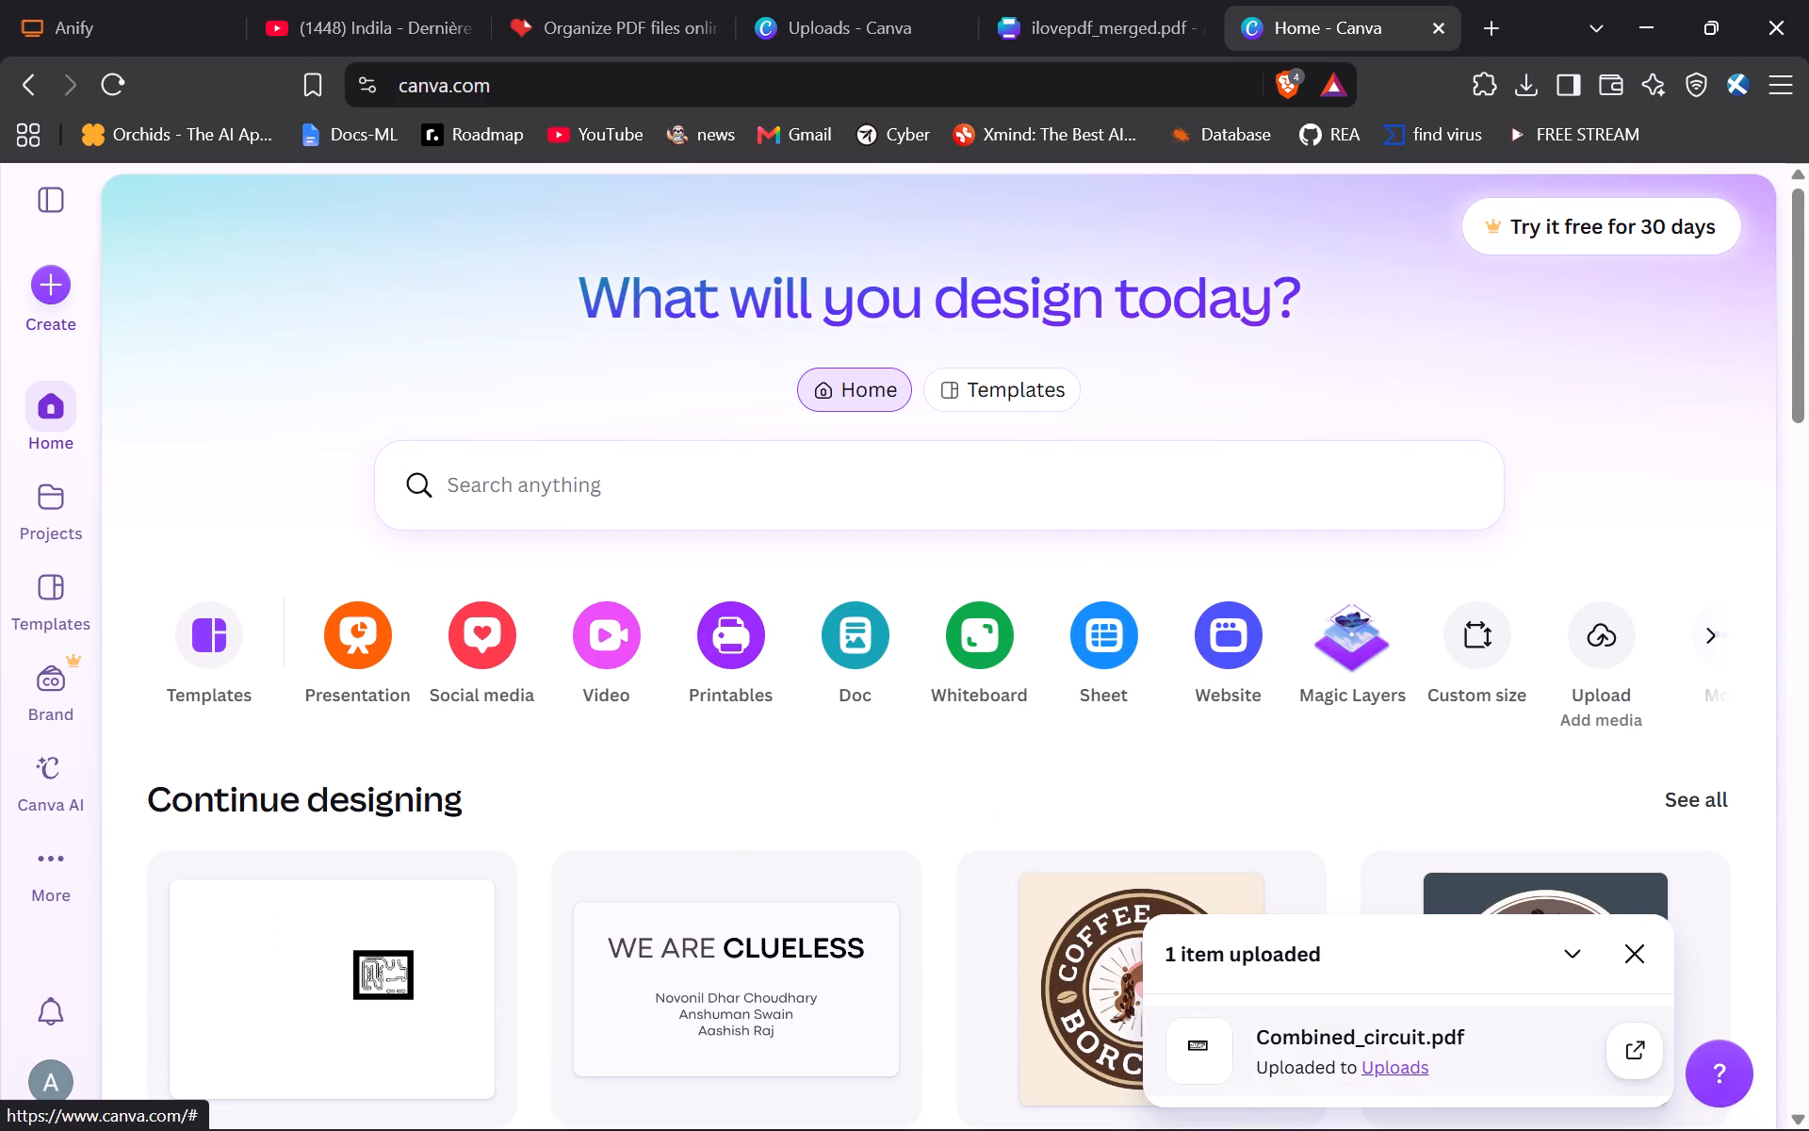
pyautogui.click(1408, 1068)
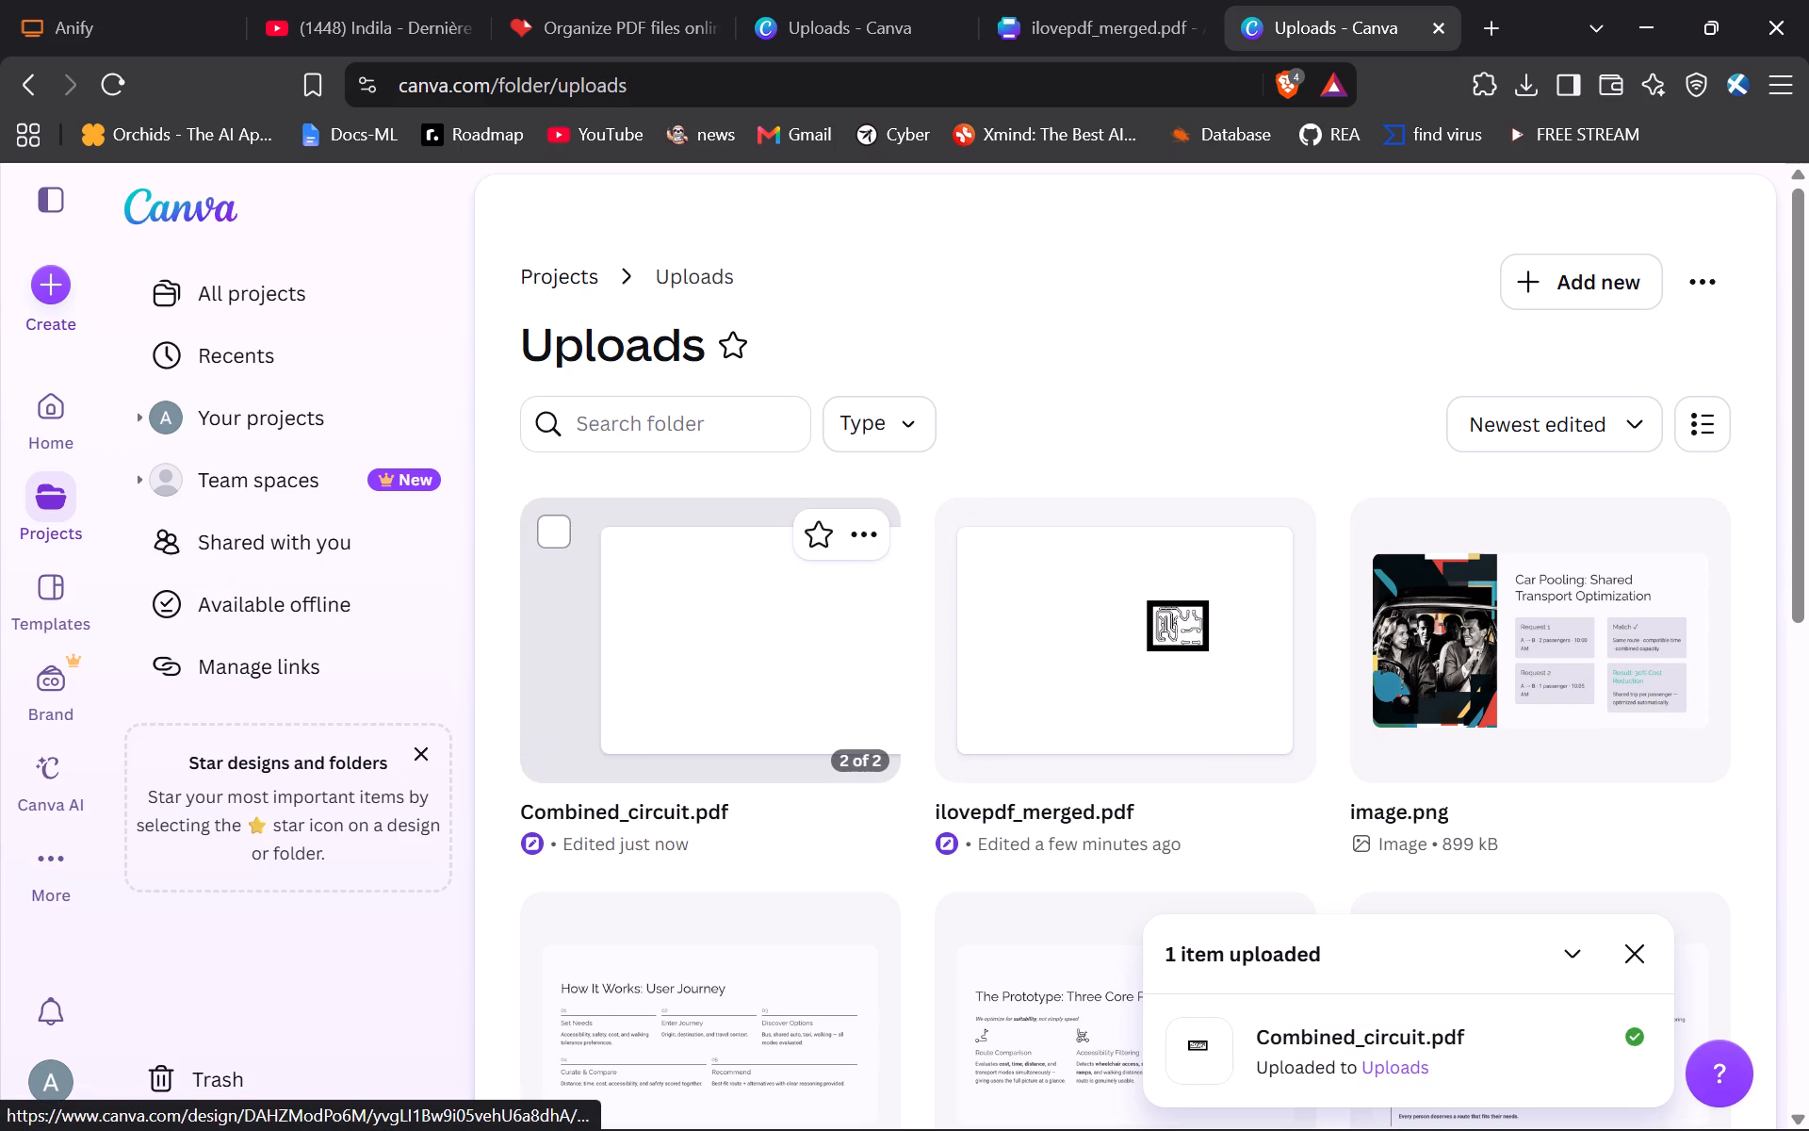
pyautogui.click(764, 674)
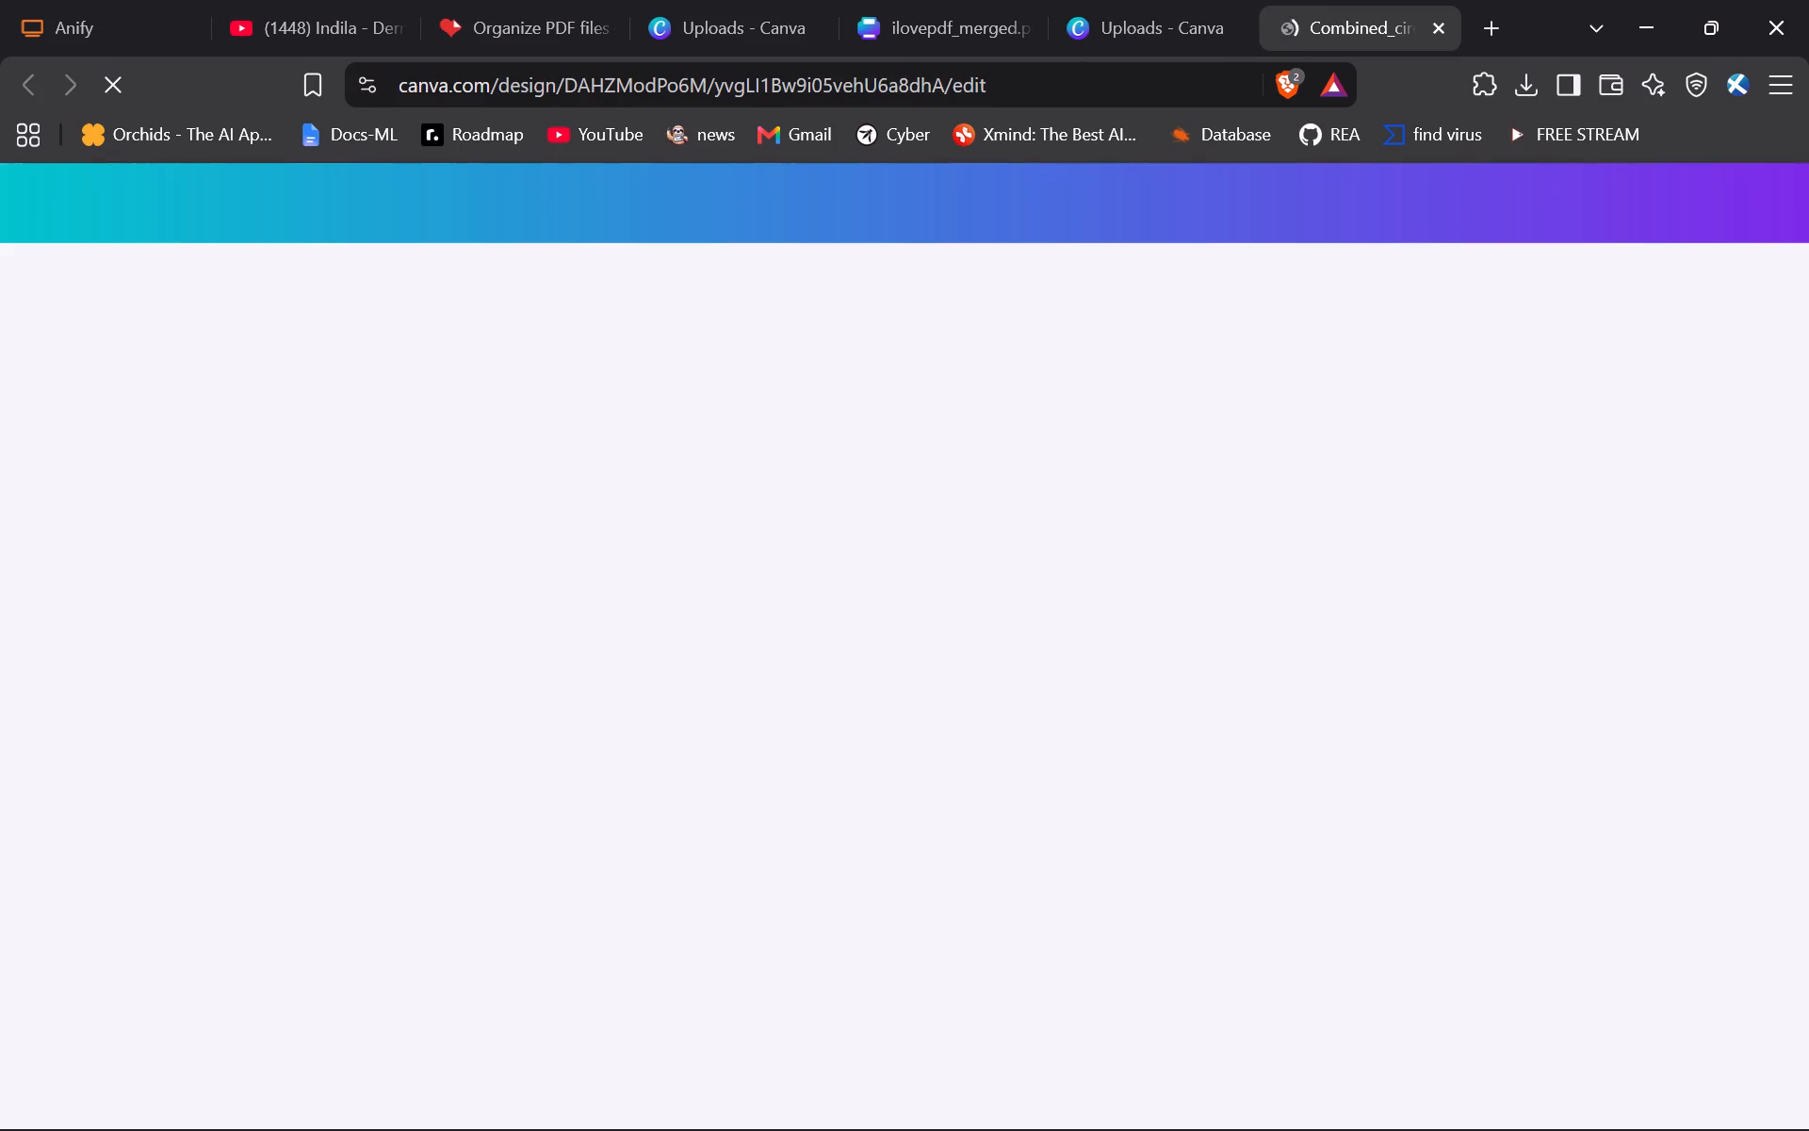
pyautogui.rightClick(899, 446)
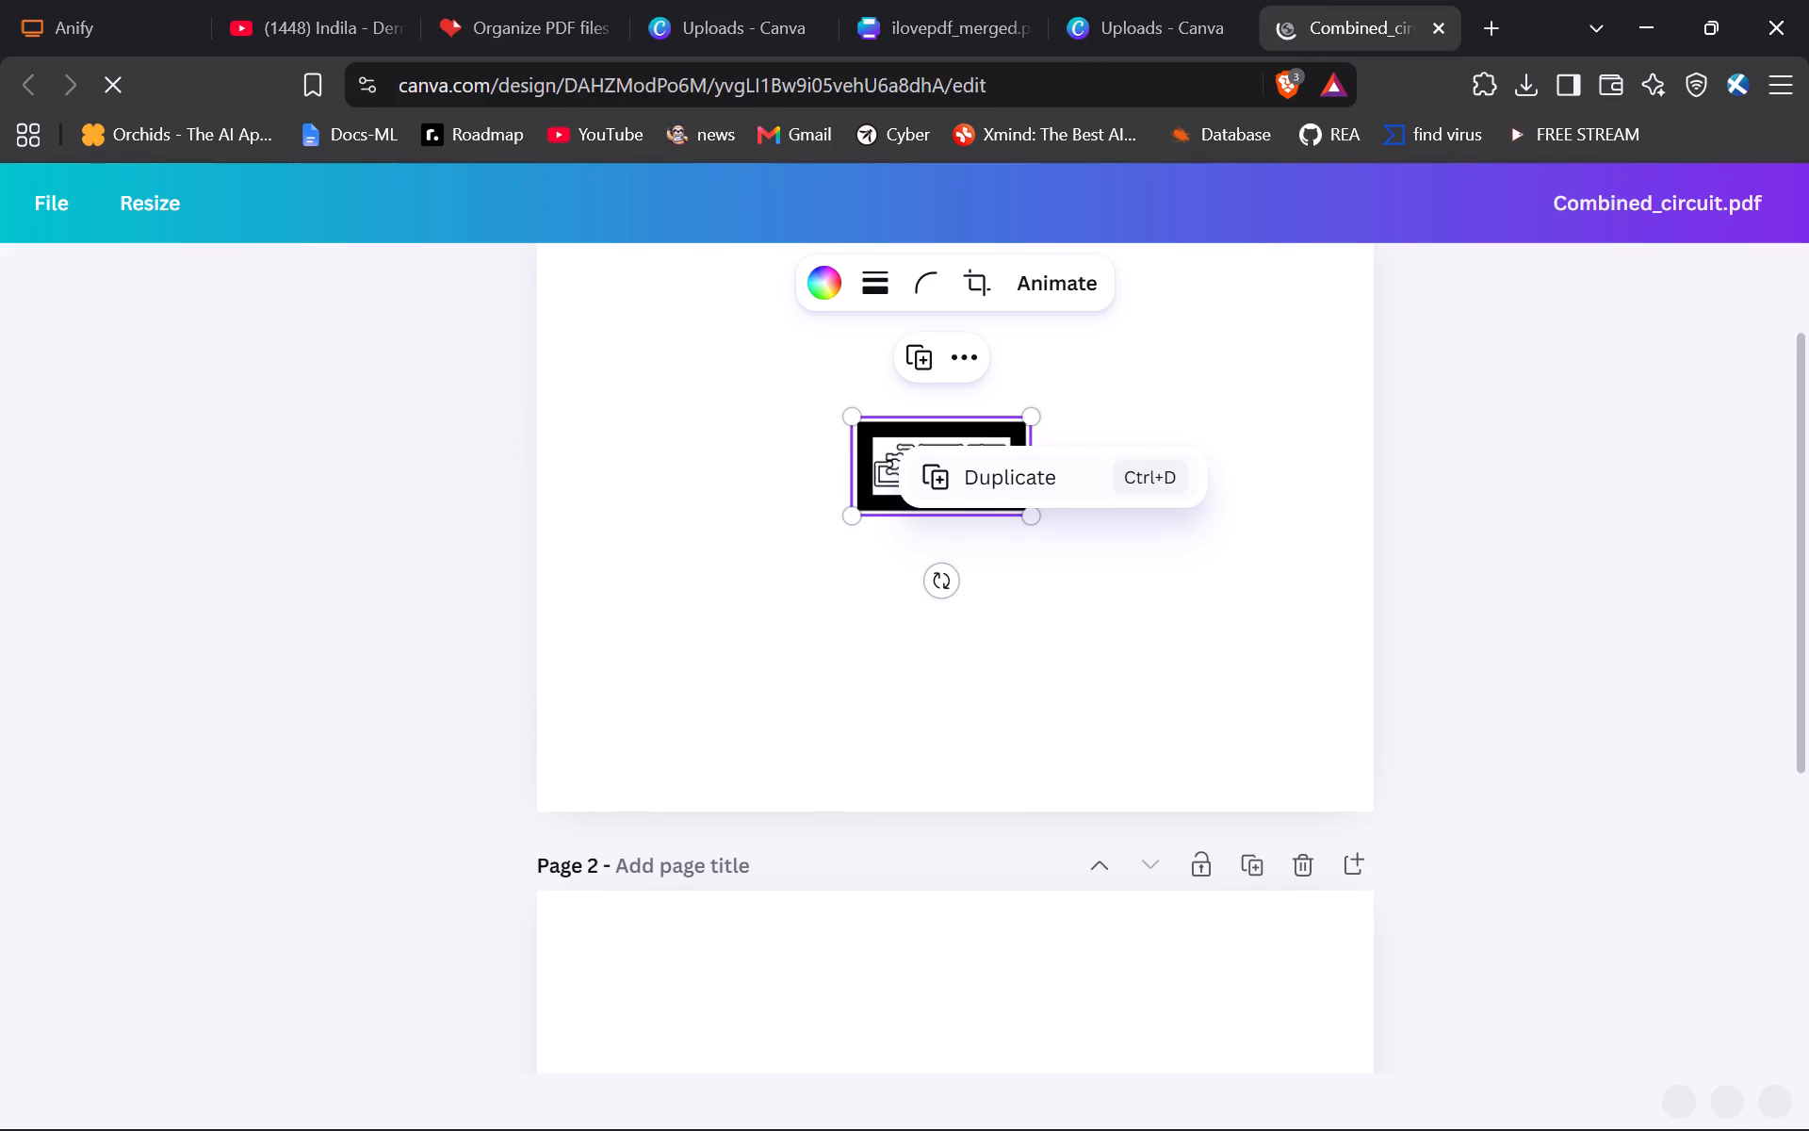
pyautogui.moveTo(850, 512); pyautogui.dragTo(839, 512)
pyautogui.rightClick(971, 450)
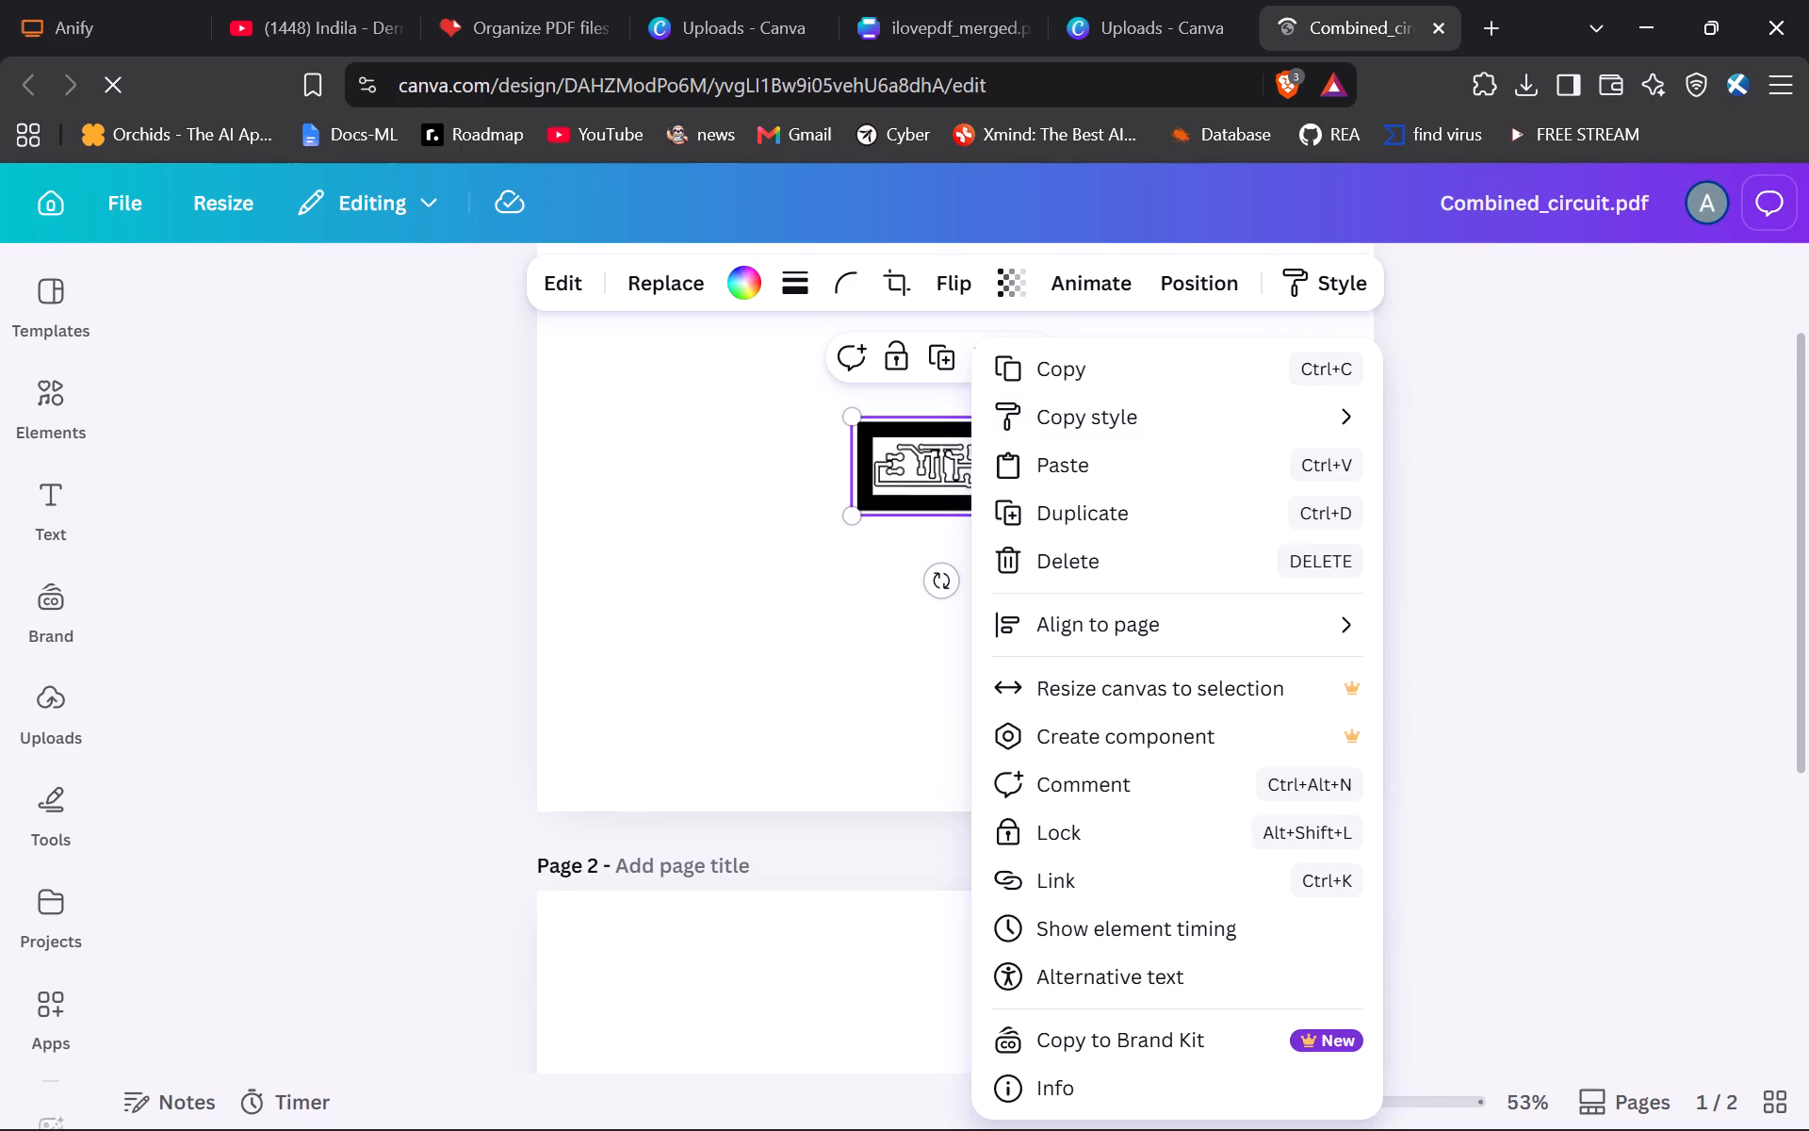
pyautogui.click(1051, 313)
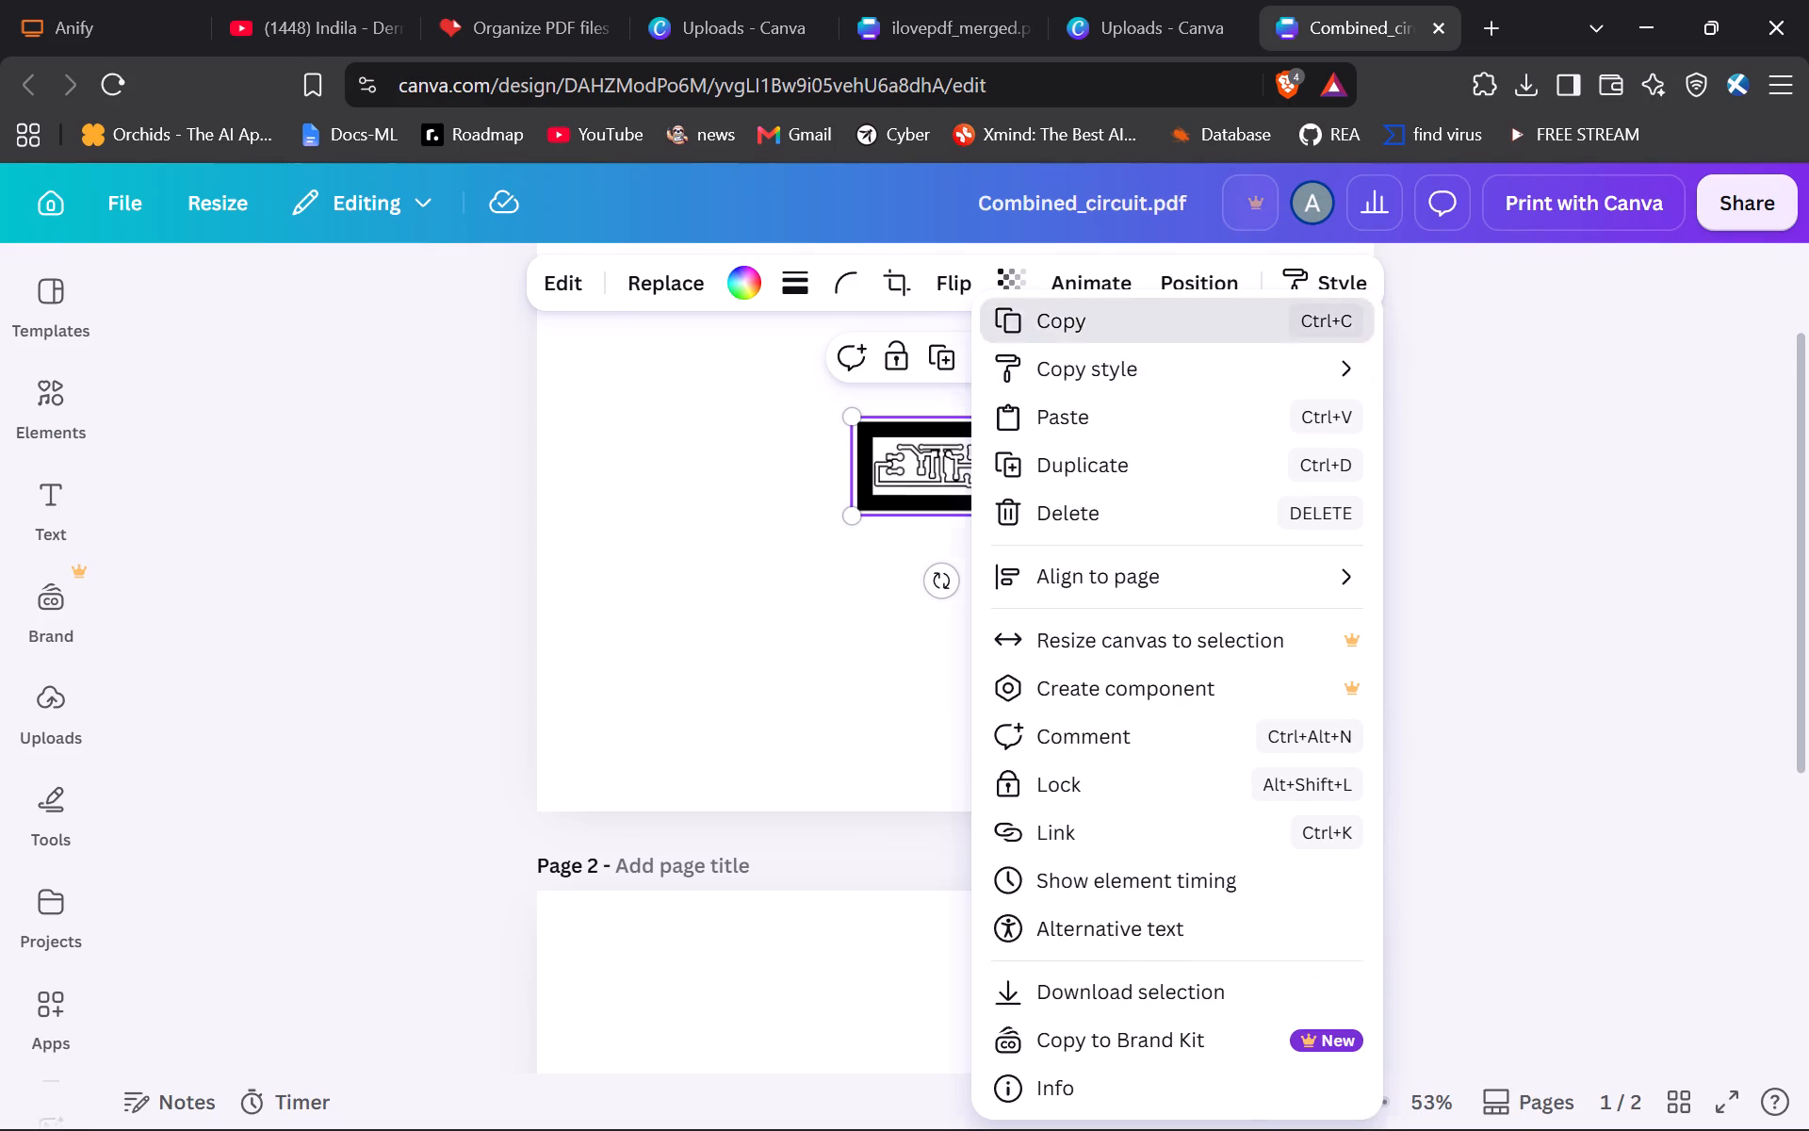
# Open the ilovepdf_merged.pdf design from Uploads and paste the copied circuit onto page 1.
pyautogui.click(750, 0)
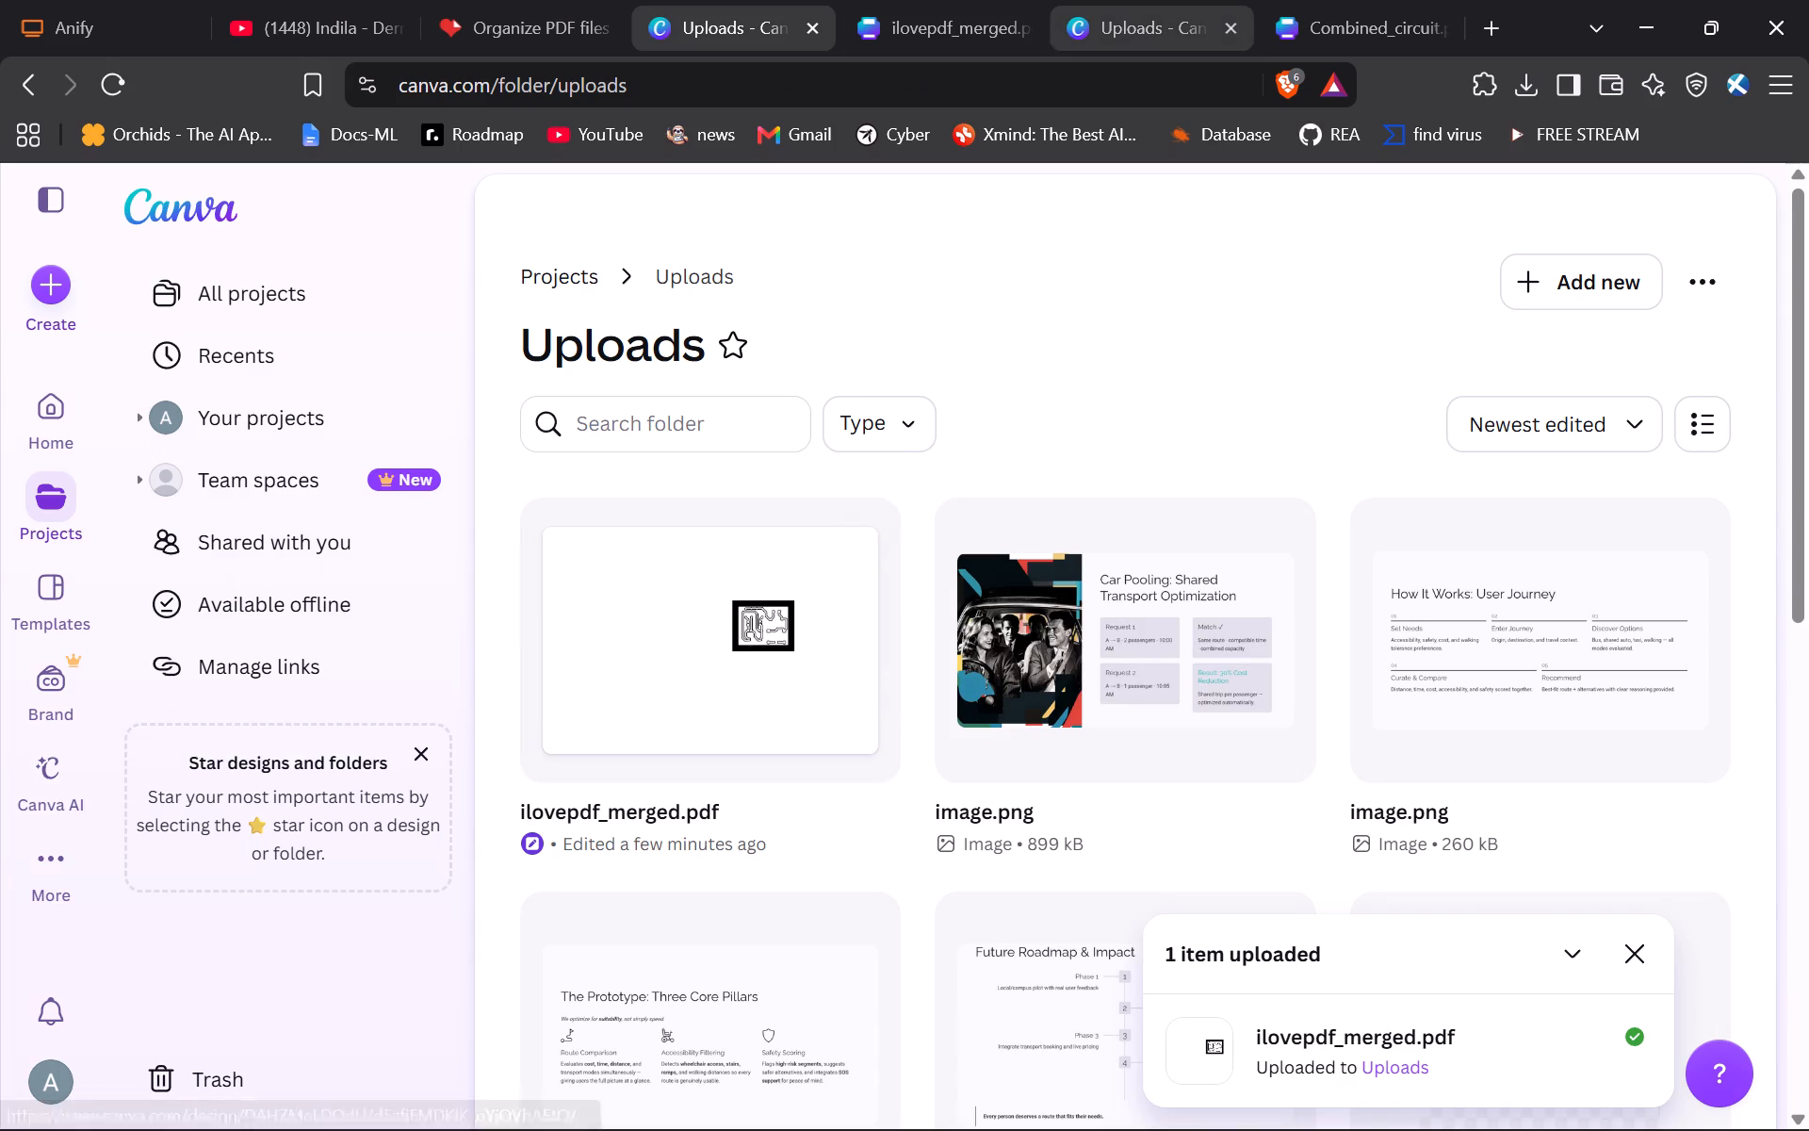
pyautogui.click(1118, 0)
pyautogui.click(644, 0)
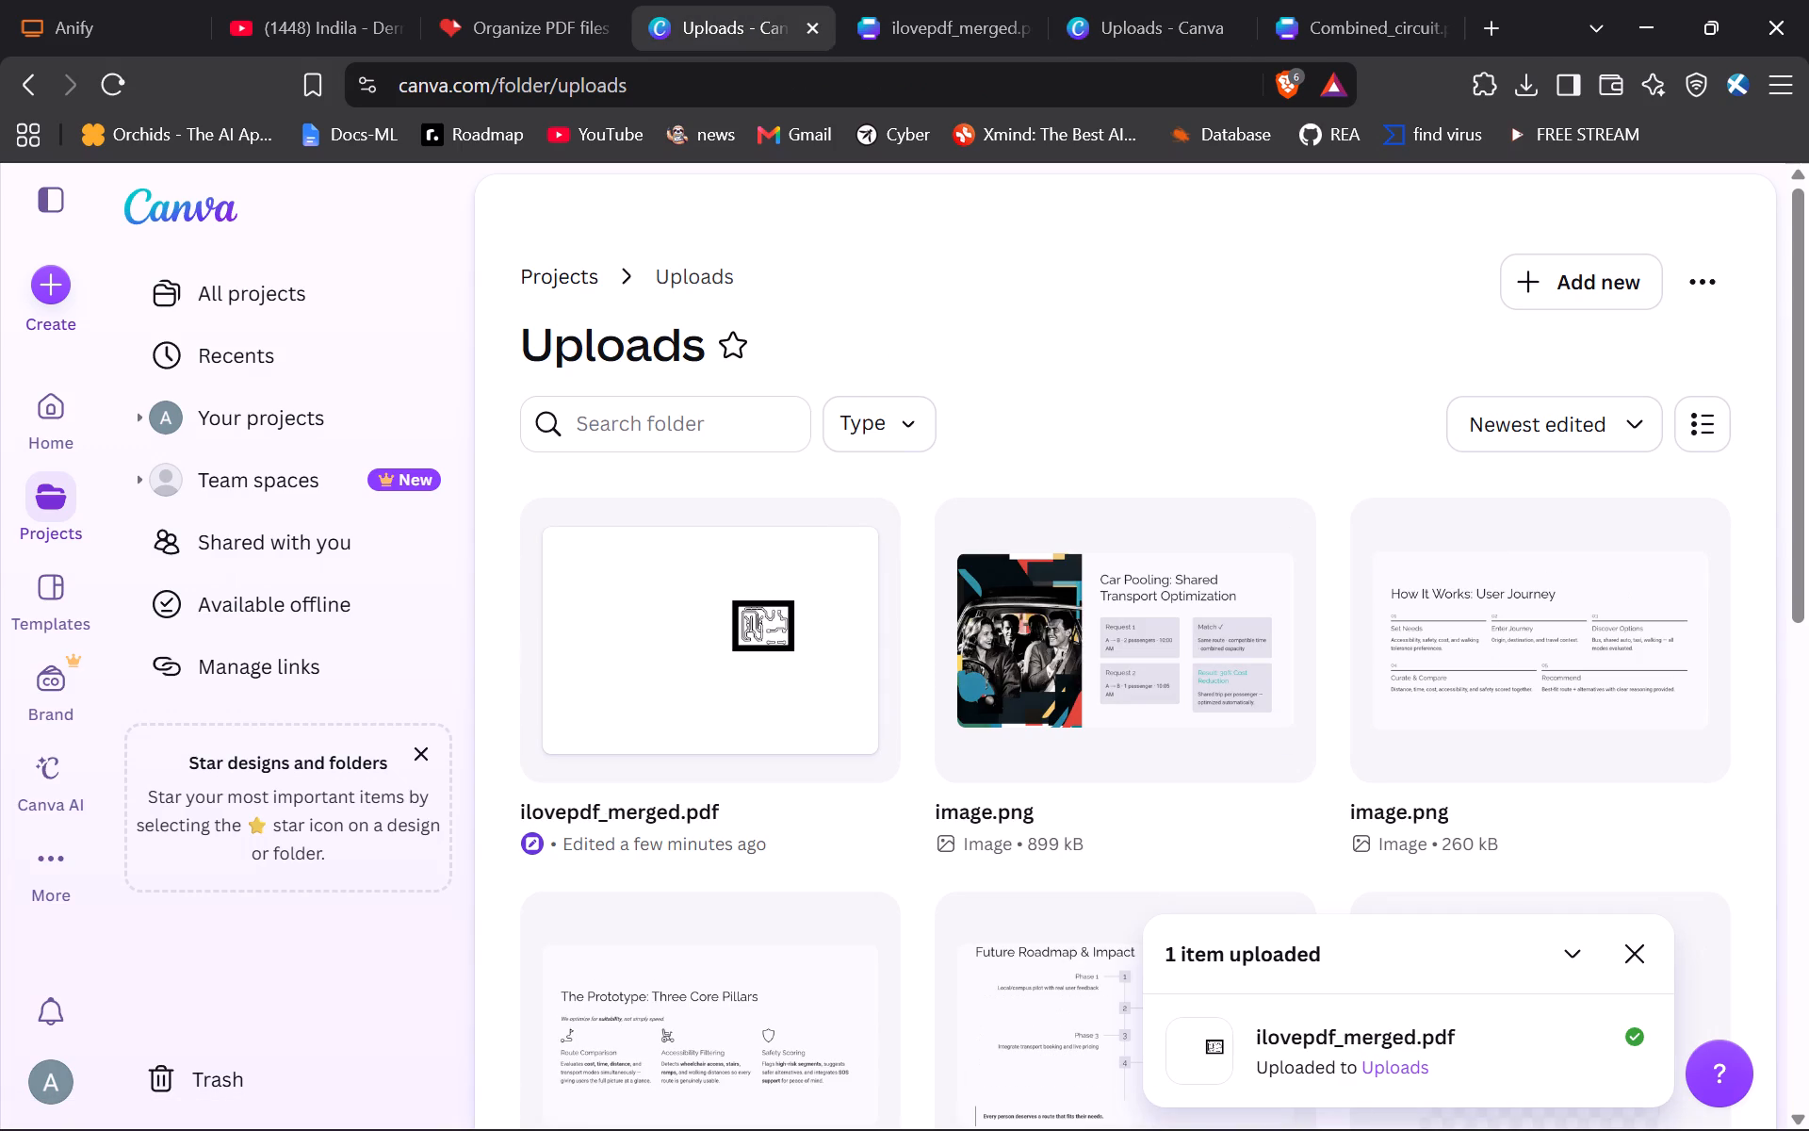
pyautogui.click(1107, 0)
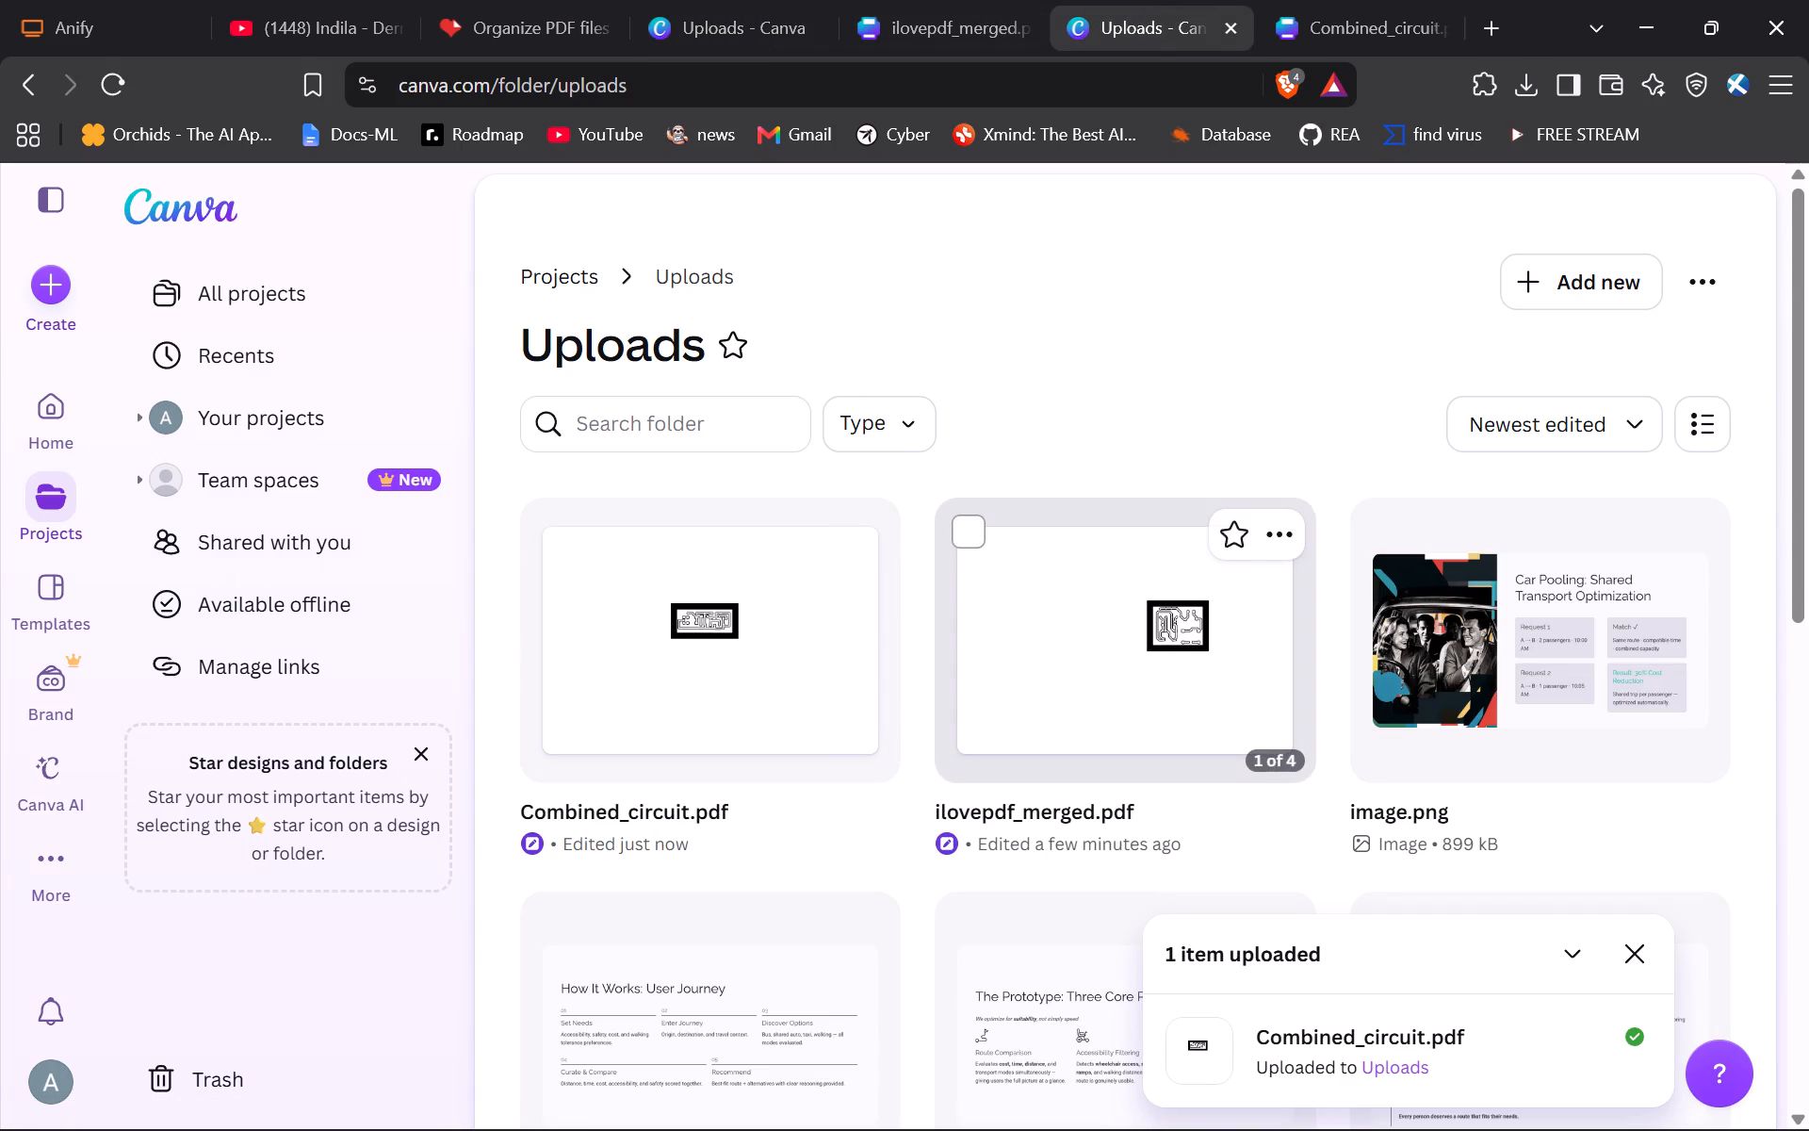
pyautogui.click(1085, 618)
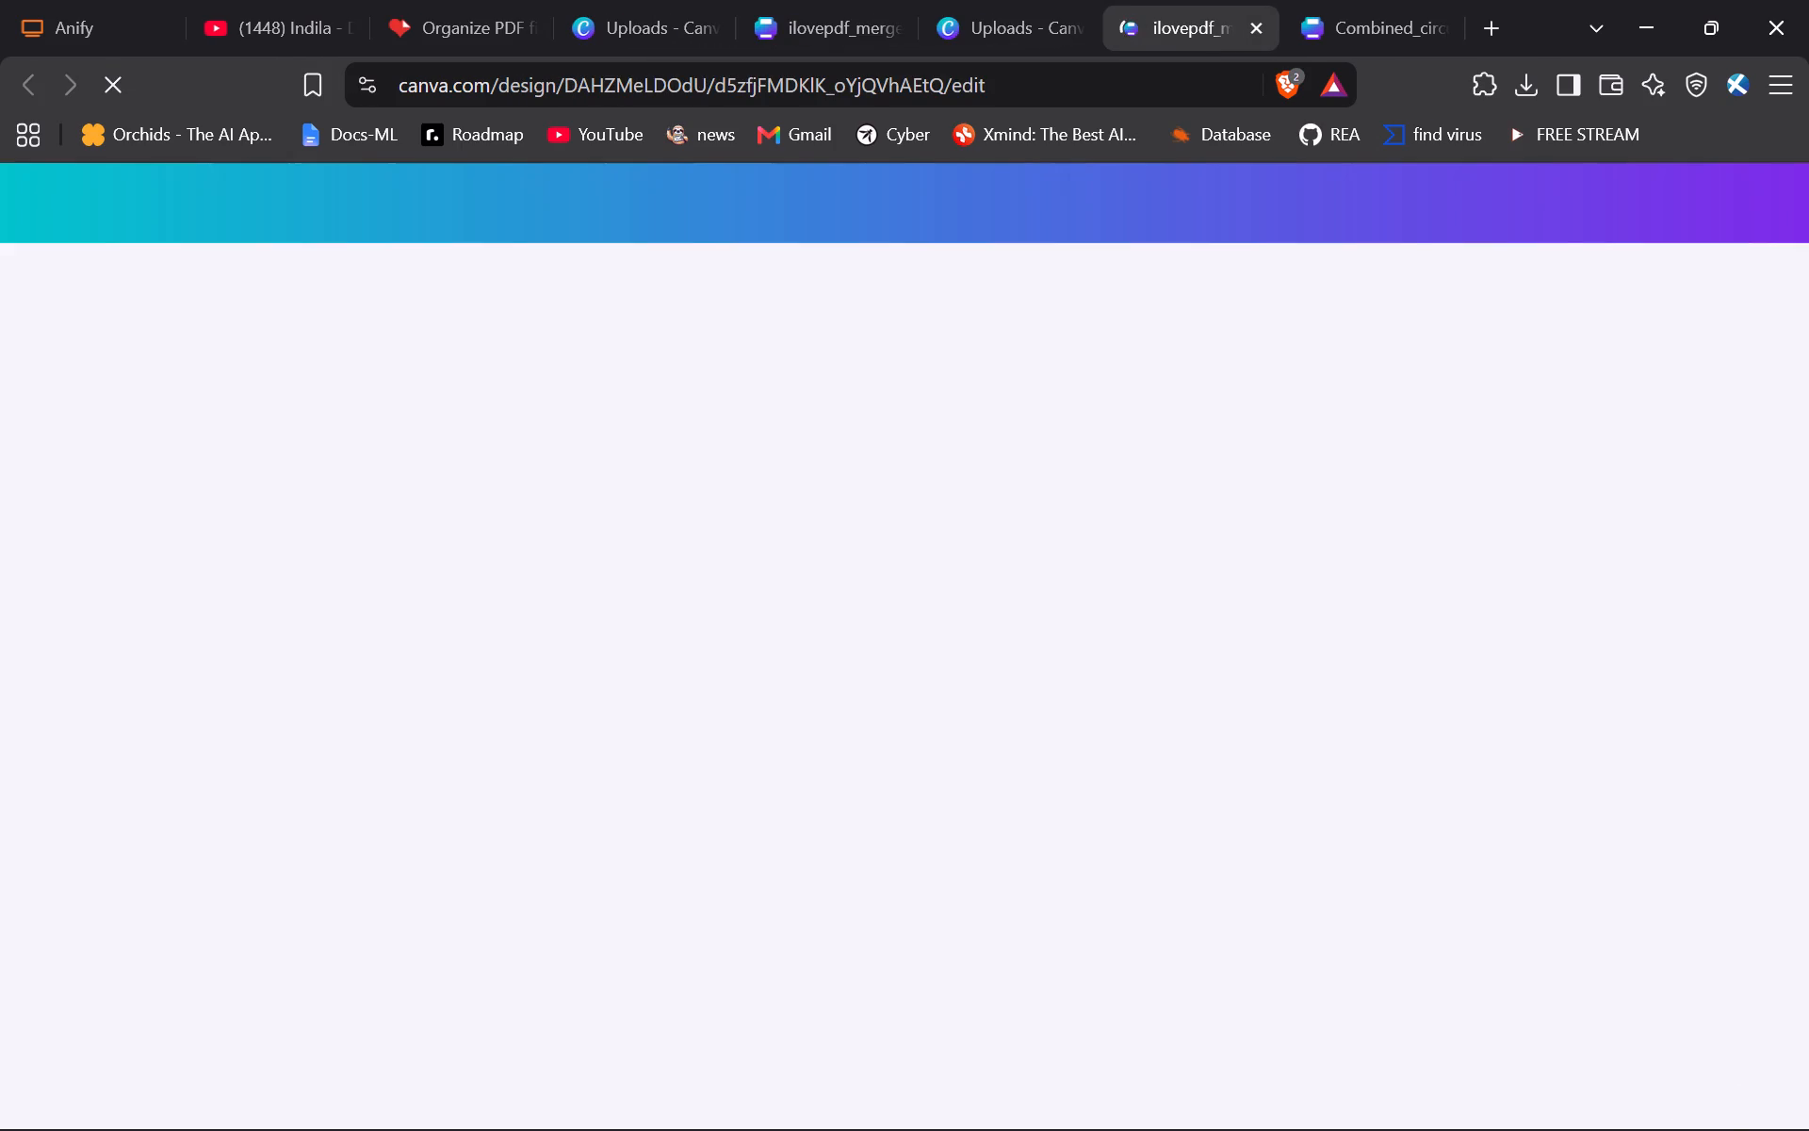
pyautogui.scroll(-1, 599, 529)
pyautogui.click(1155, 387)
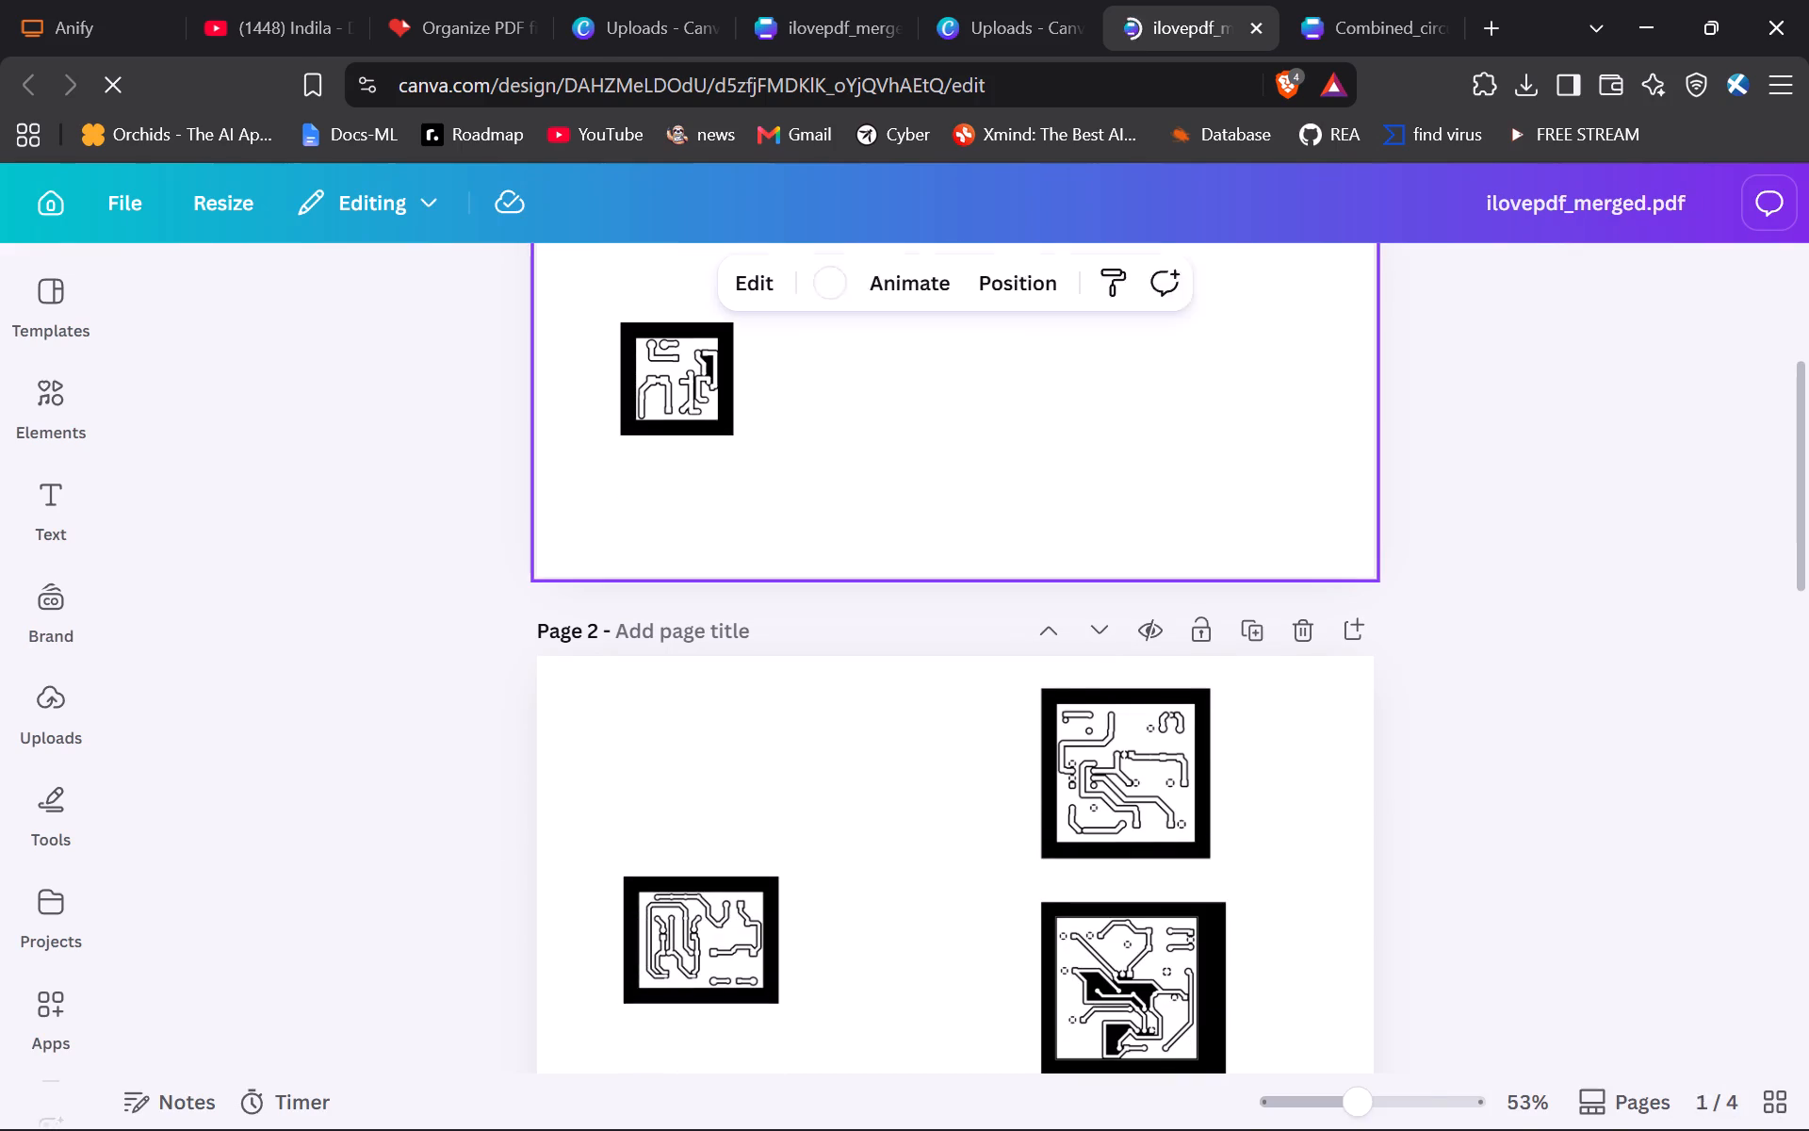
pyautogui.hotkey('ctrl', 'v')
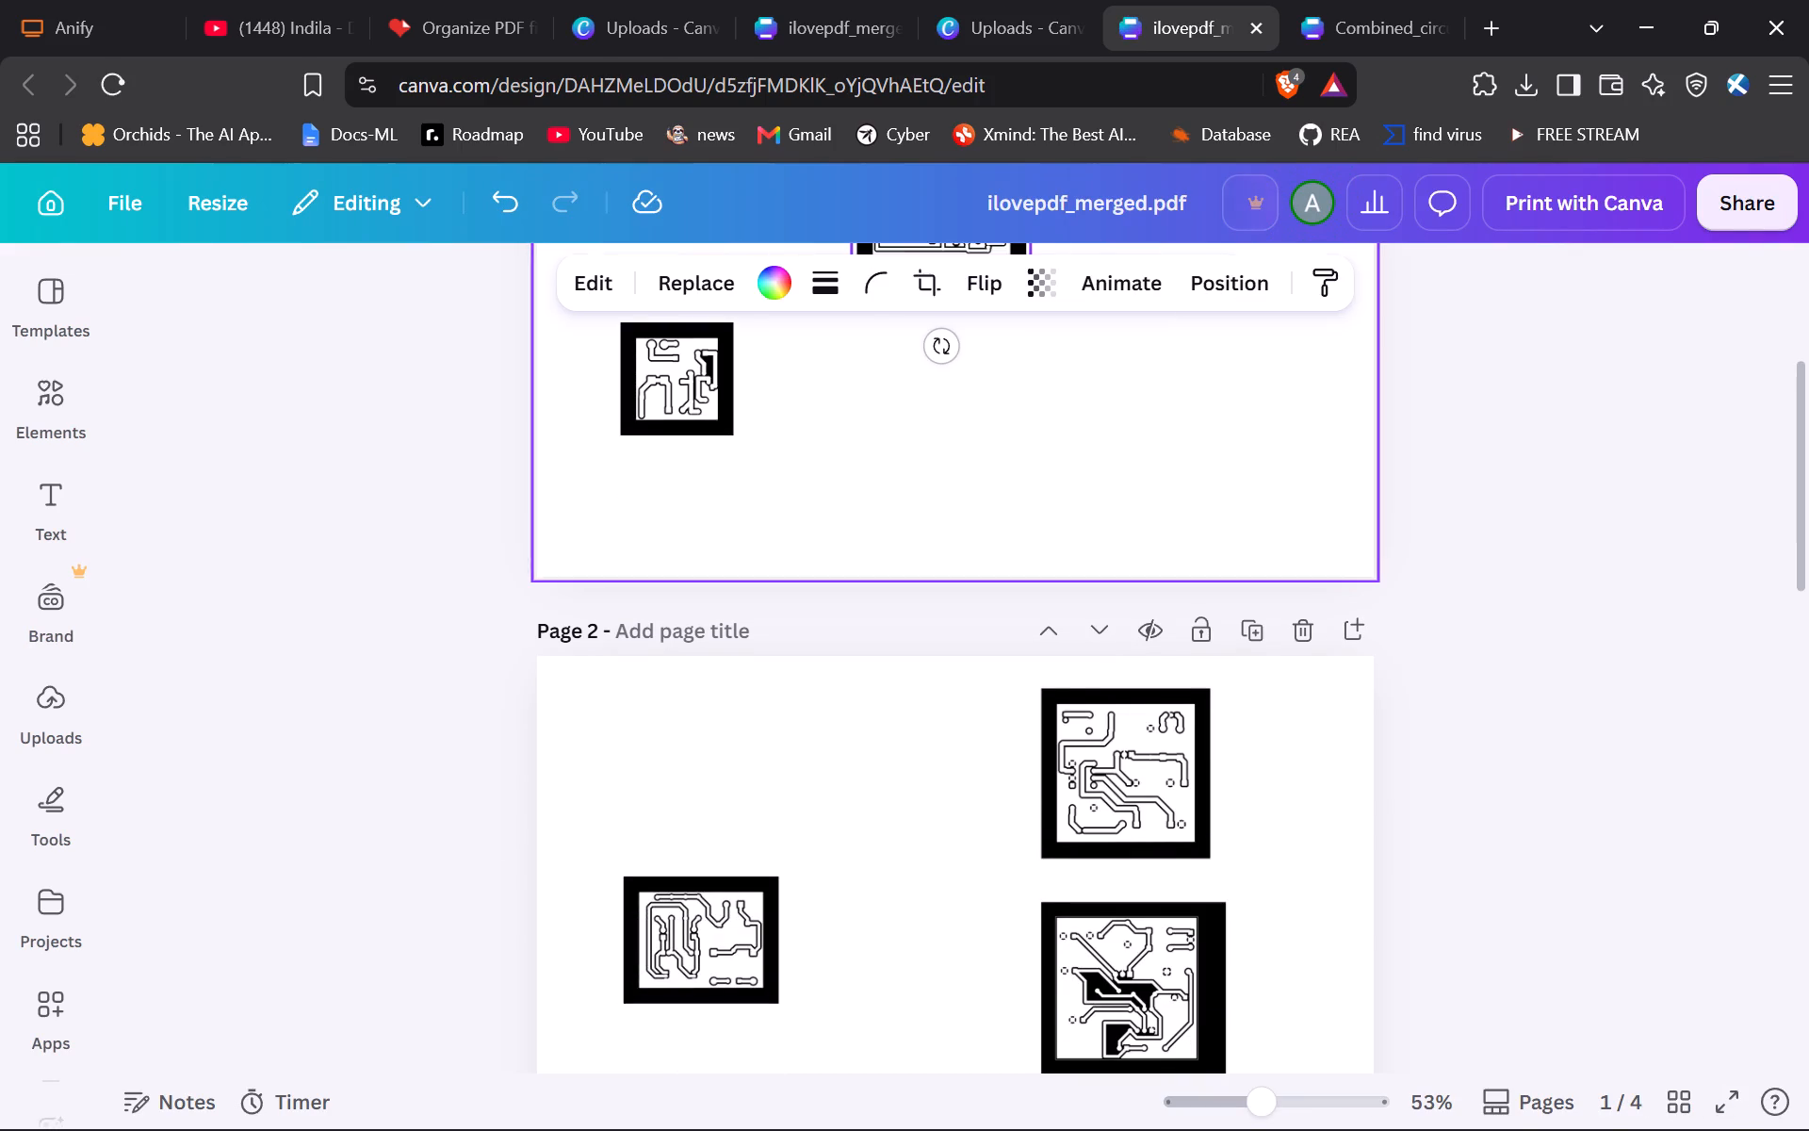
# Move the pasted circuit beneath the wide circuit on page 1, level with the small square circuit.
pyautogui.scroll(3, 1146, 389)
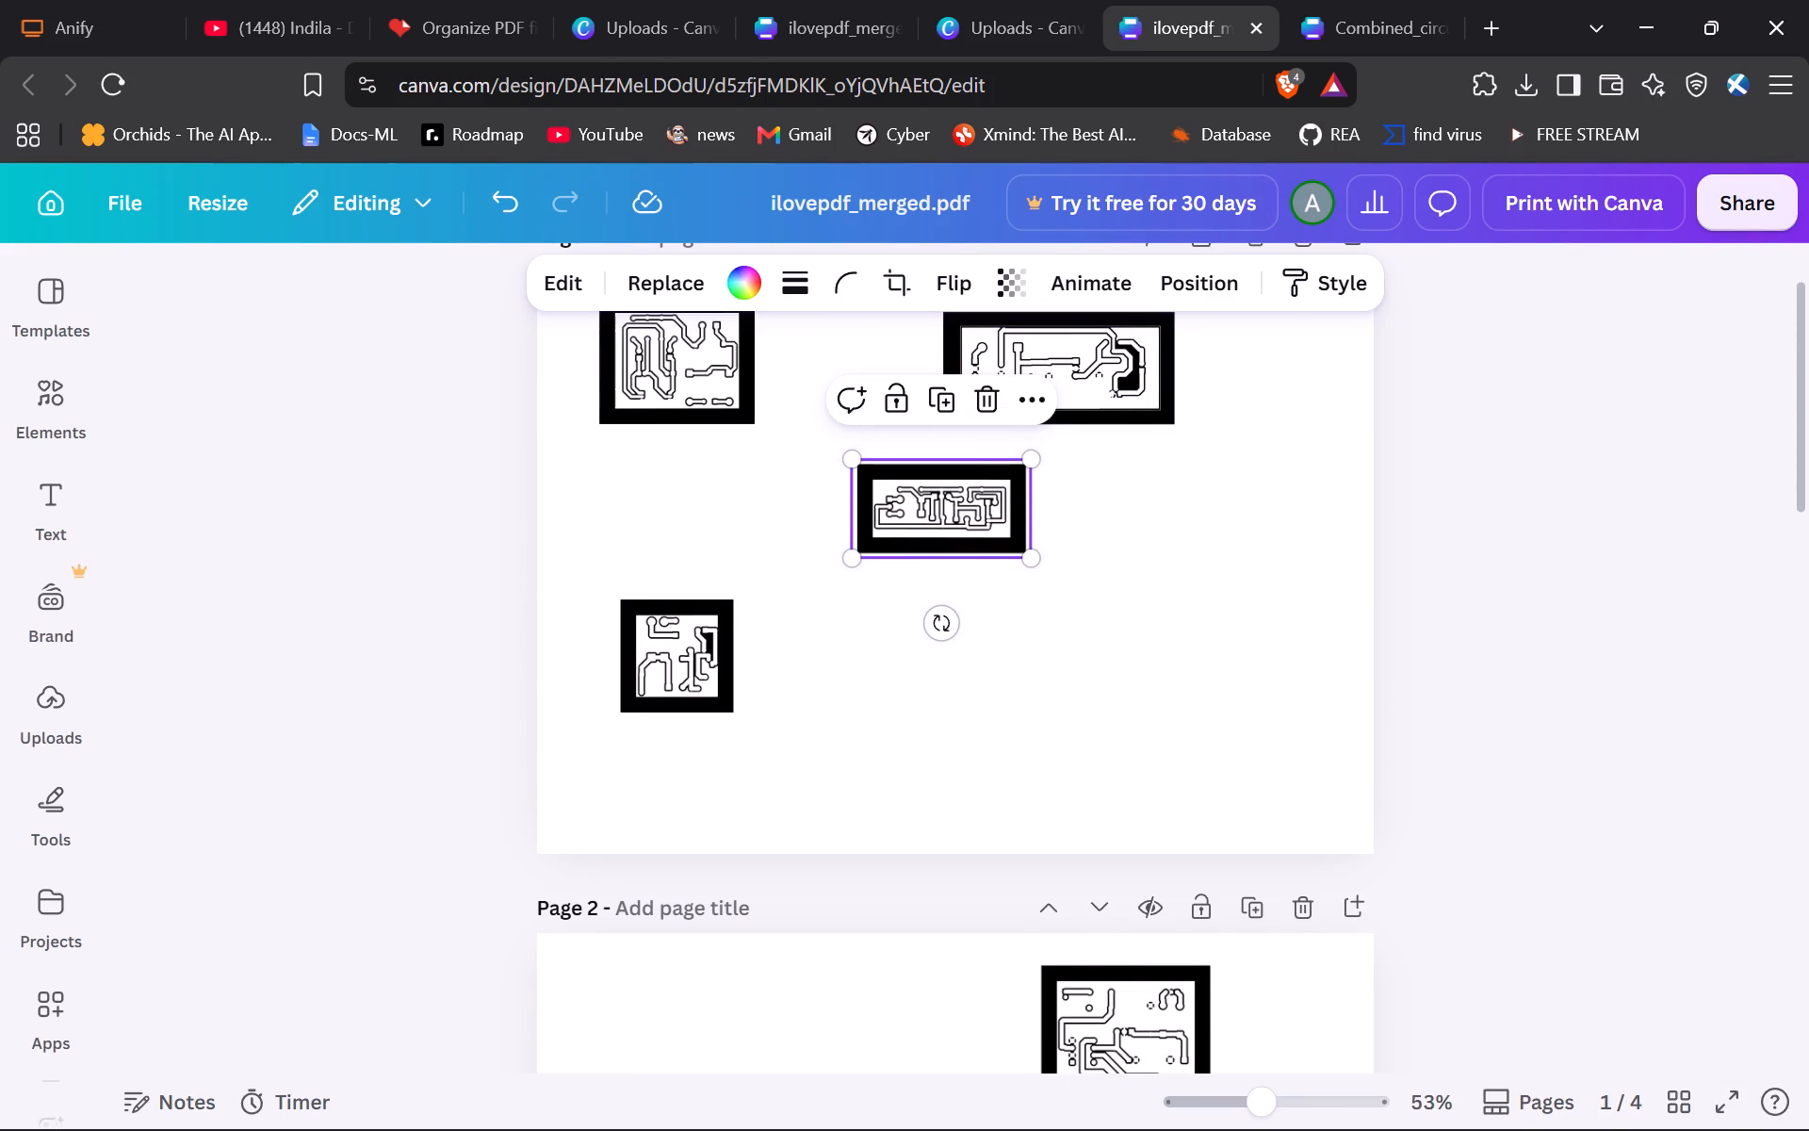
pyautogui.moveTo(953, 516); pyautogui.dragTo(1091, 751)
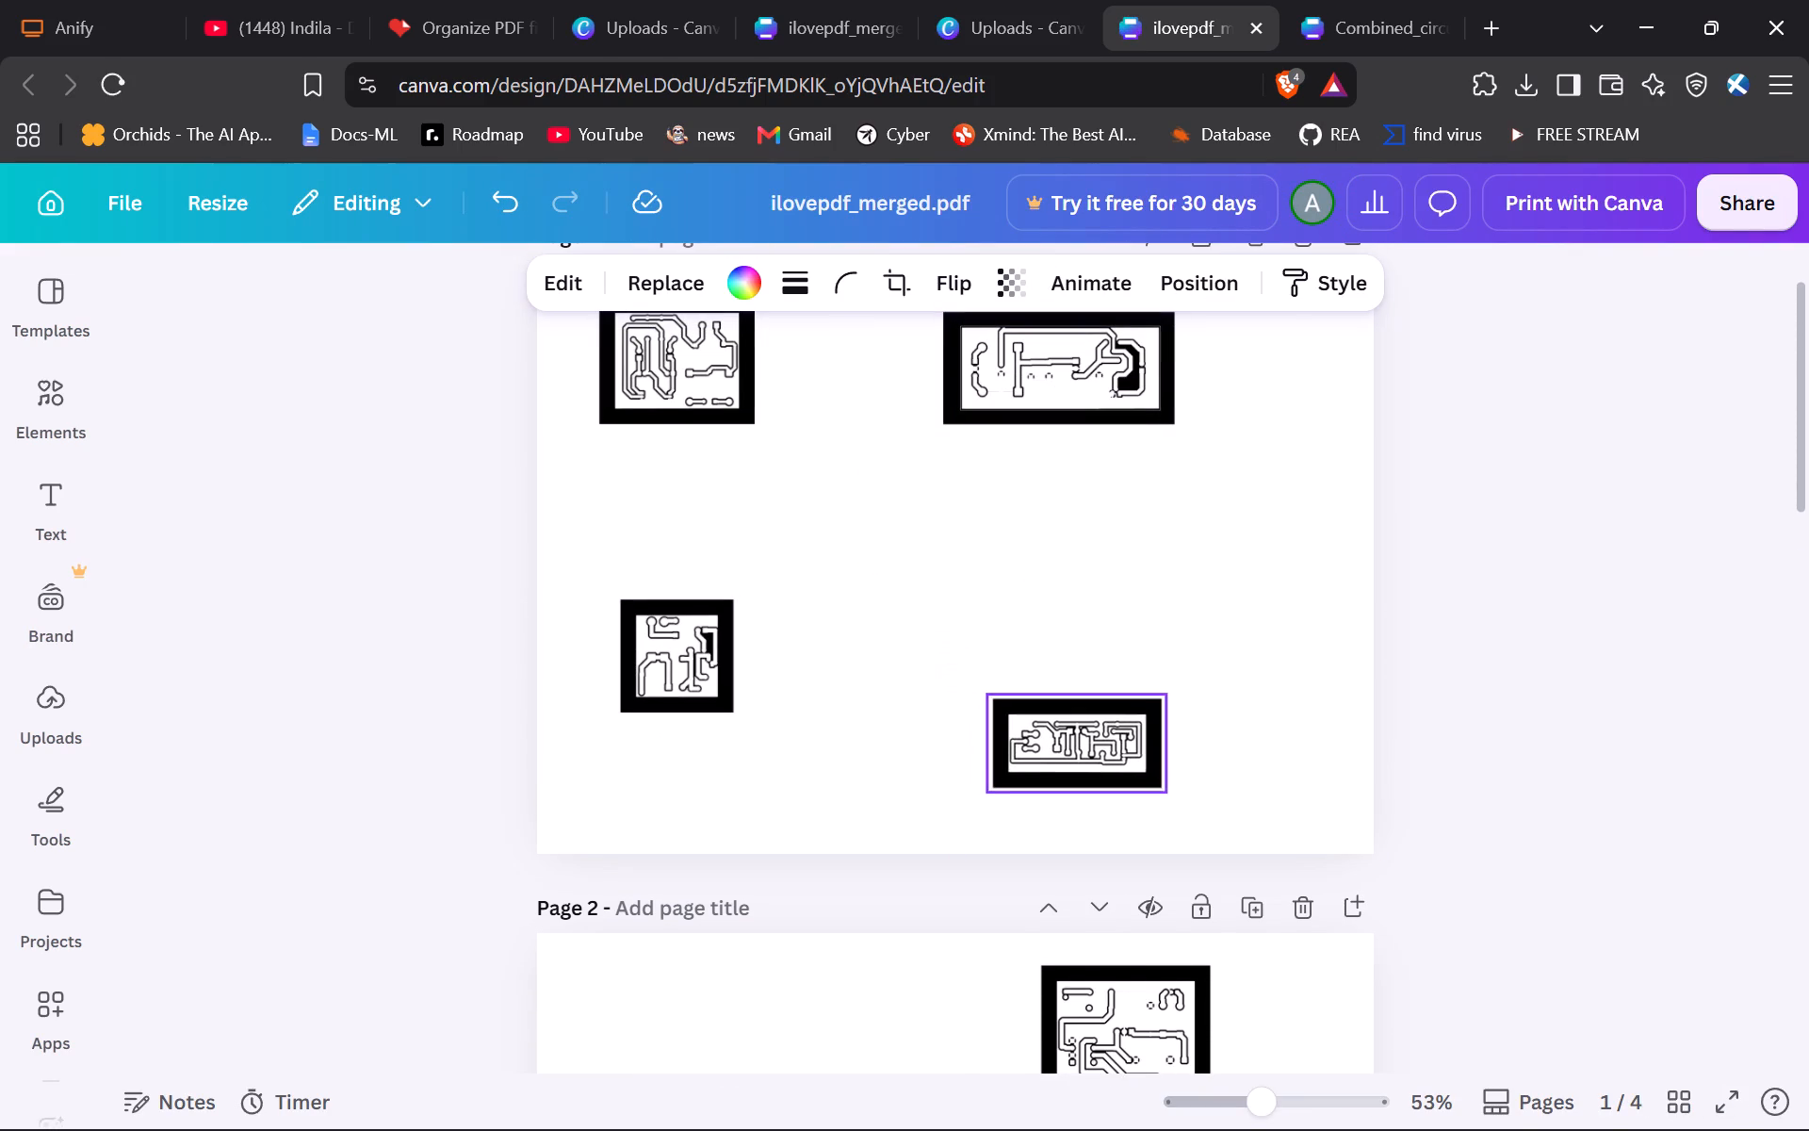
pyautogui.moveTo(1091, 751); pyautogui.dragTo(1074, 662)
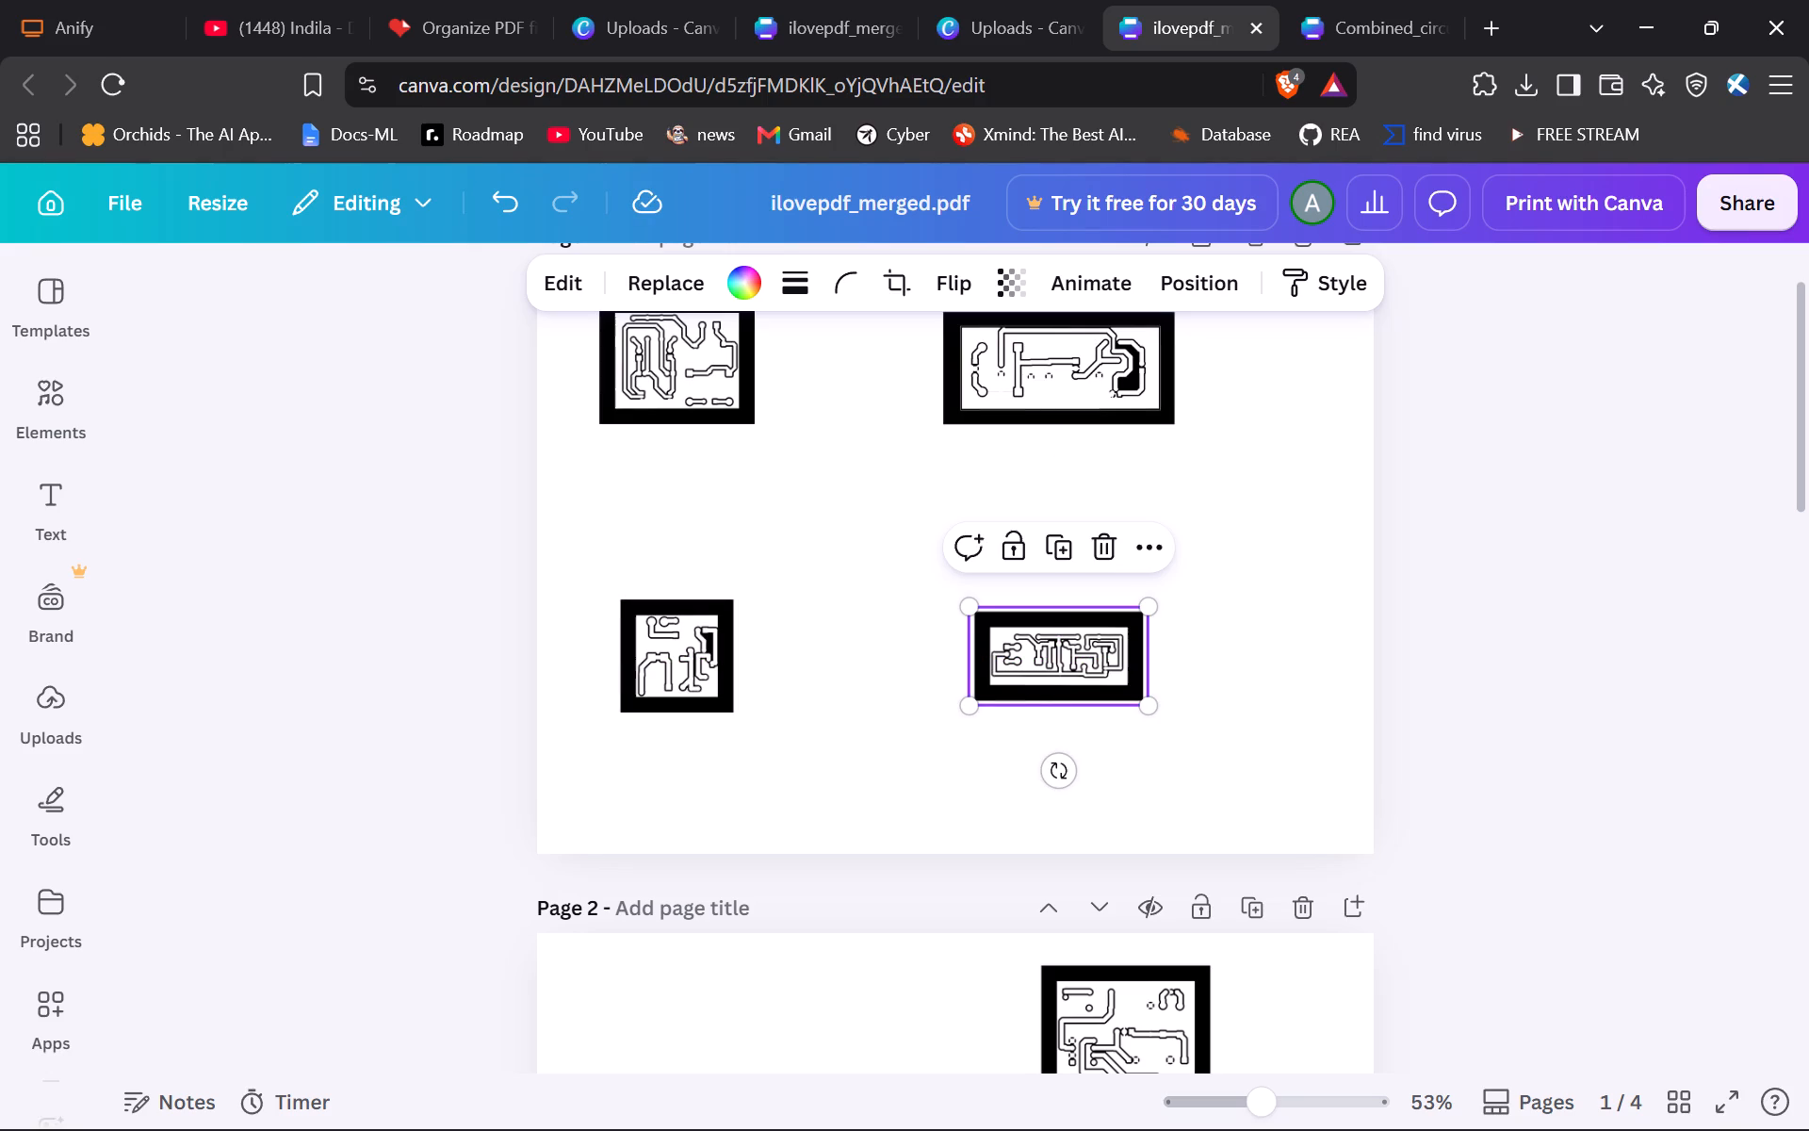
pyautogui.click(943, 753)
pyautogui.scroll(1, 943, 753)
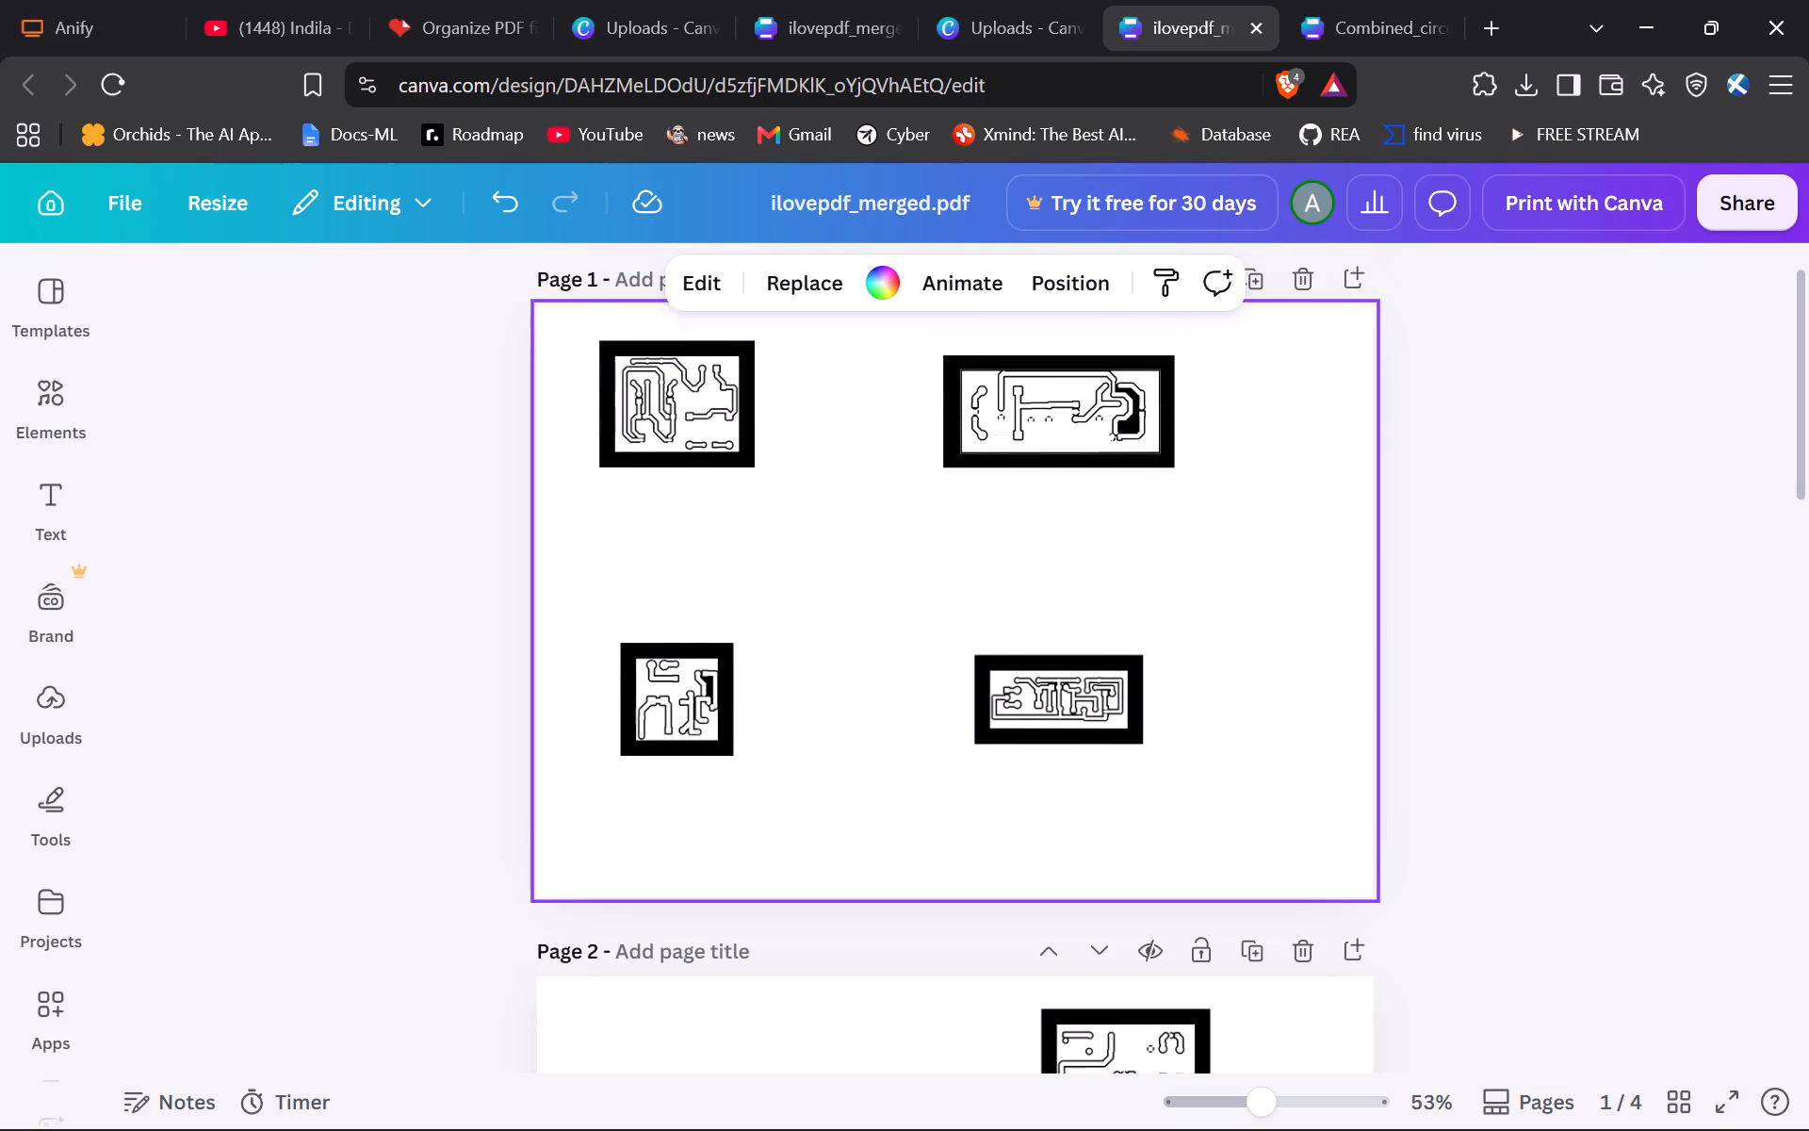
# Delete pages 2, 3 and 4 of the ilovepdf_merged.pdf design, keeping only page 1.
pyautogui.scroll(2, 943, 753)
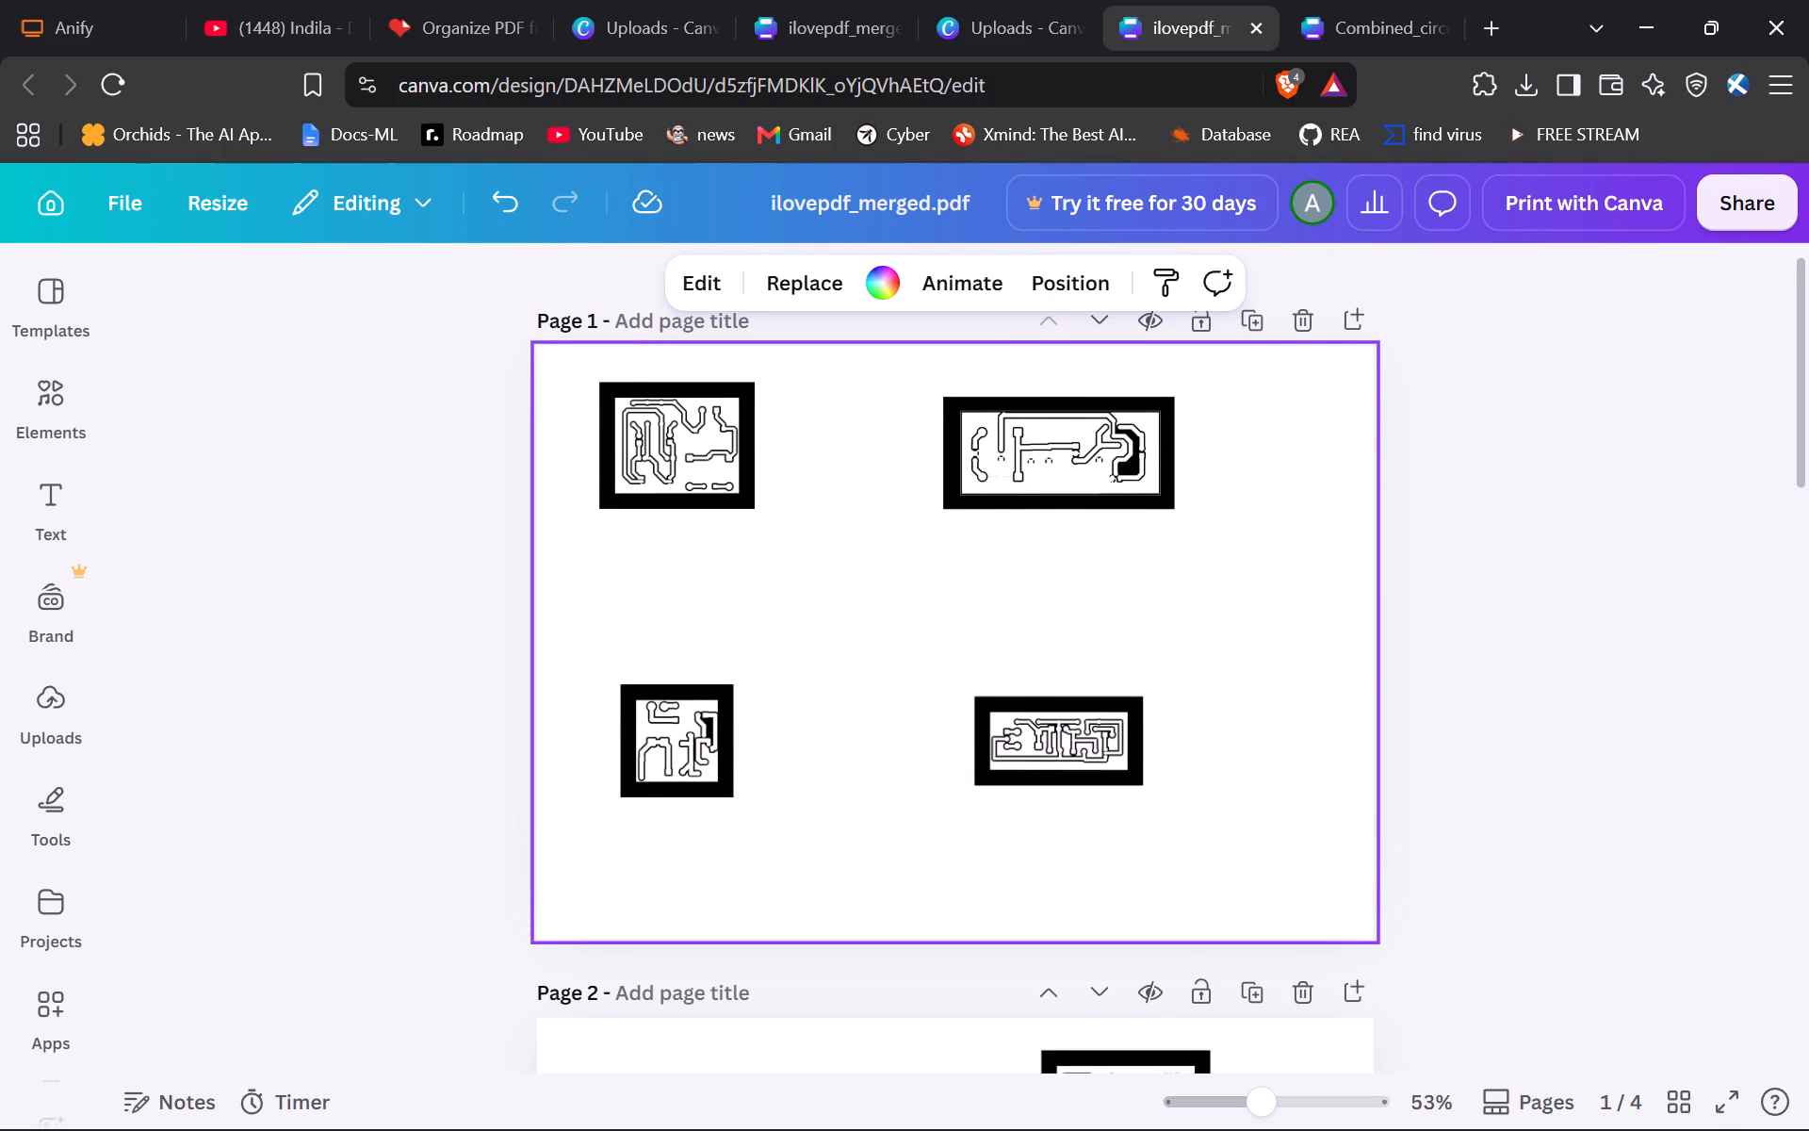
pyautogui.scroll(-3, 1070, 907)
pyautogui.scroll(1, 1502, 716)
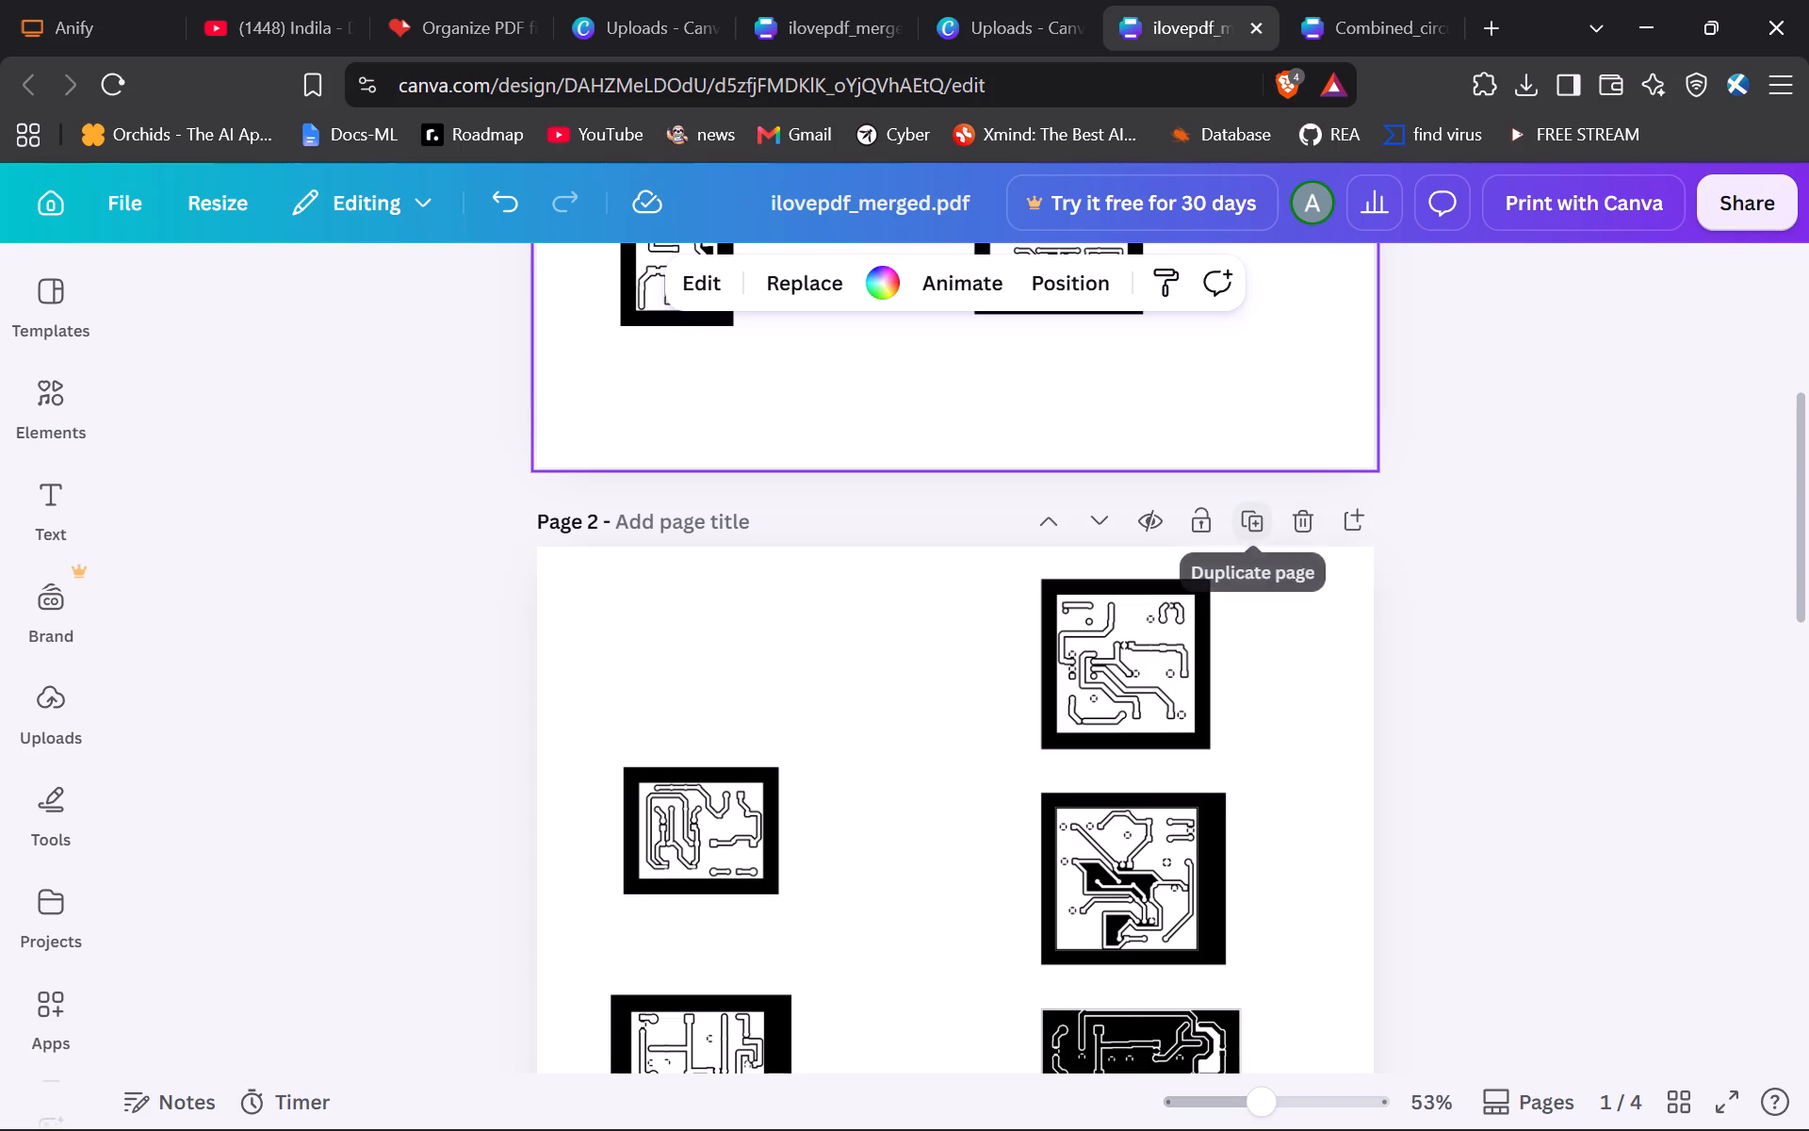
pyautogui.click(1293, 510)
pyautogui.click(1314, 516)
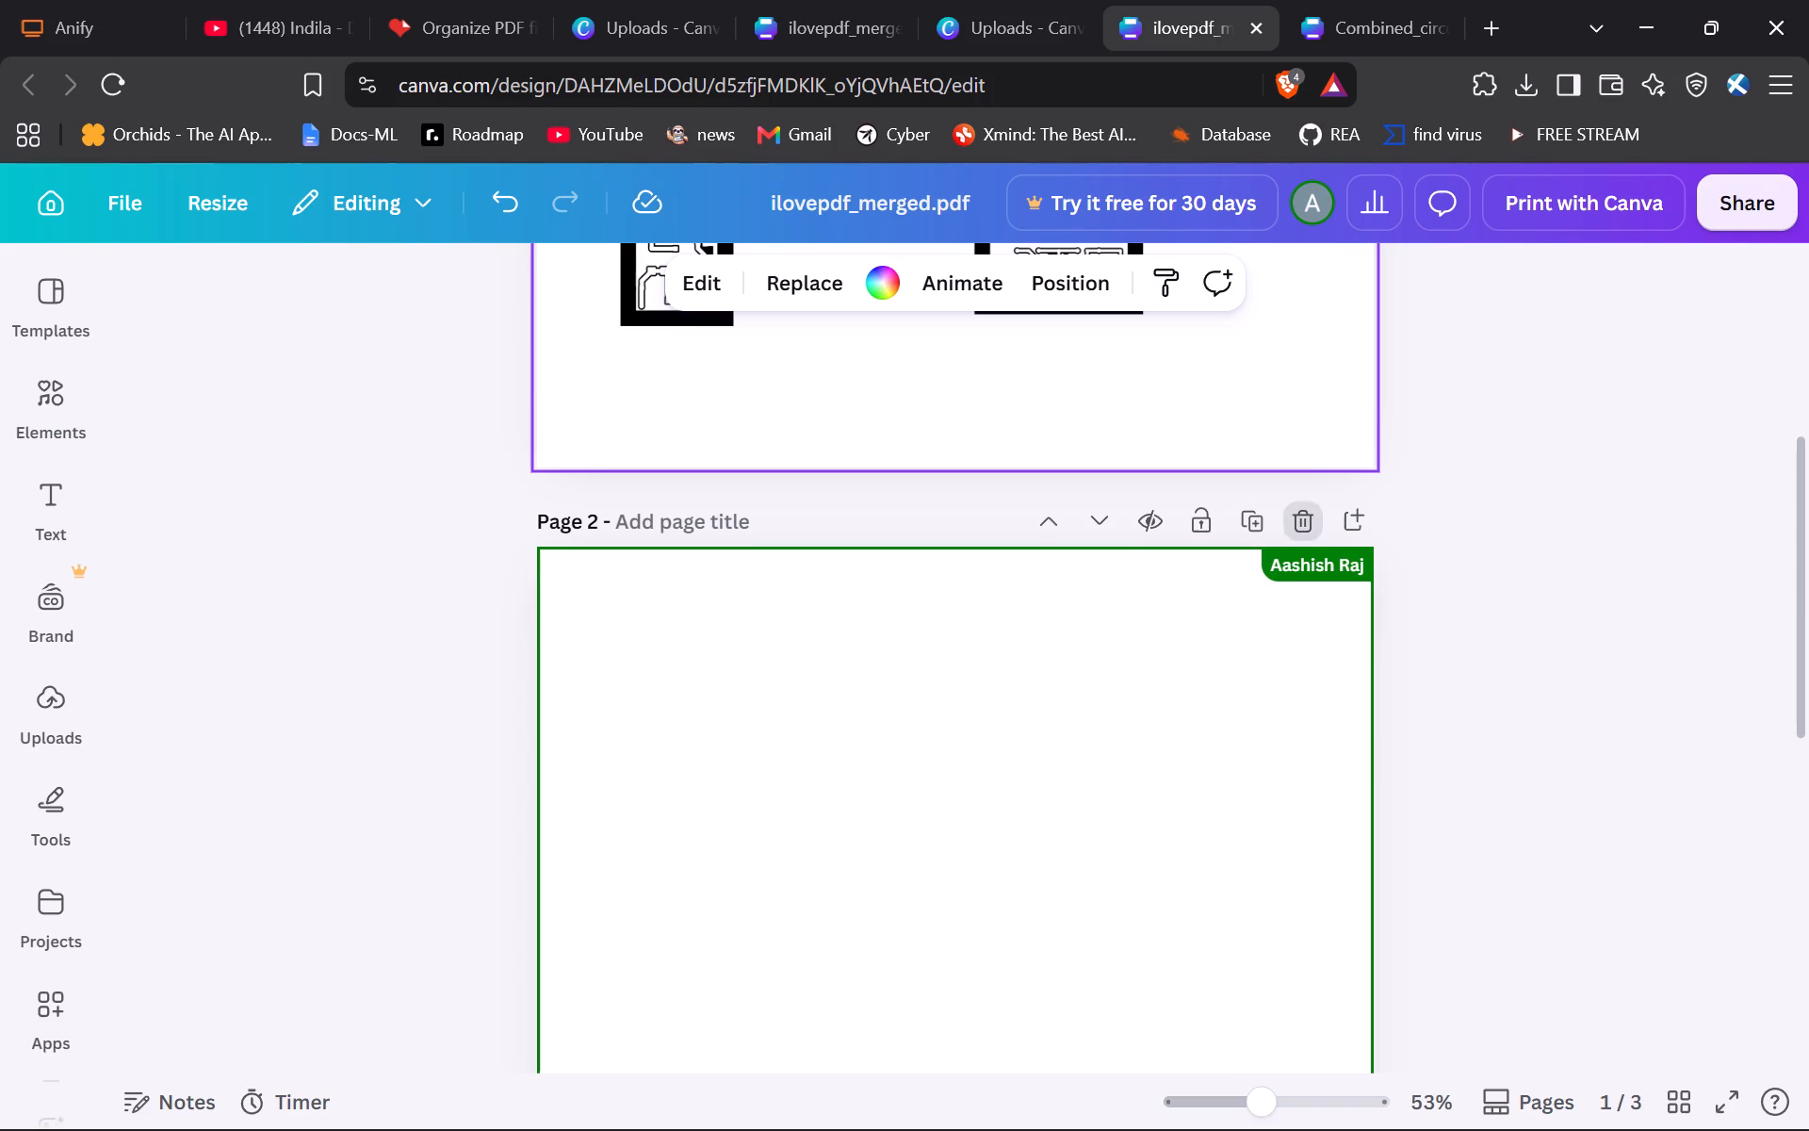
pyautogui.click(1303, 523)
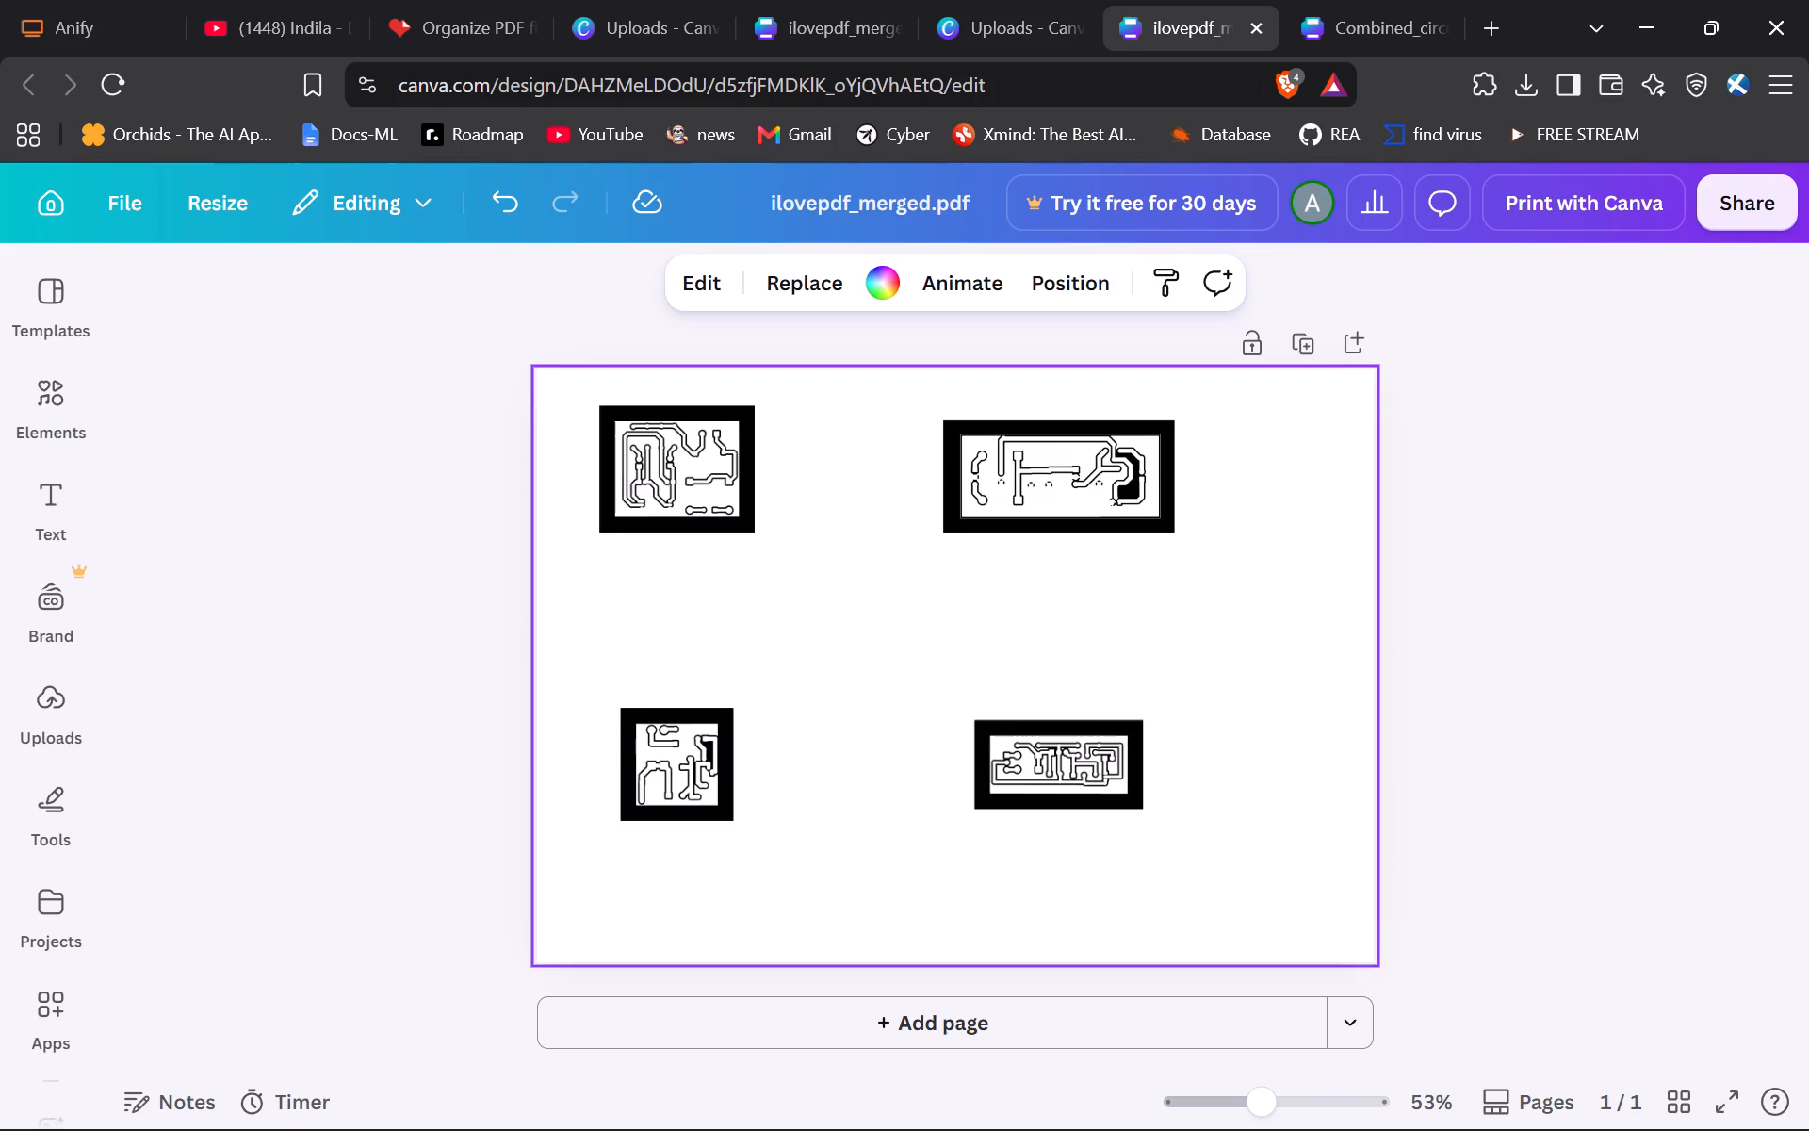
pyautogui.click(1616, 509)
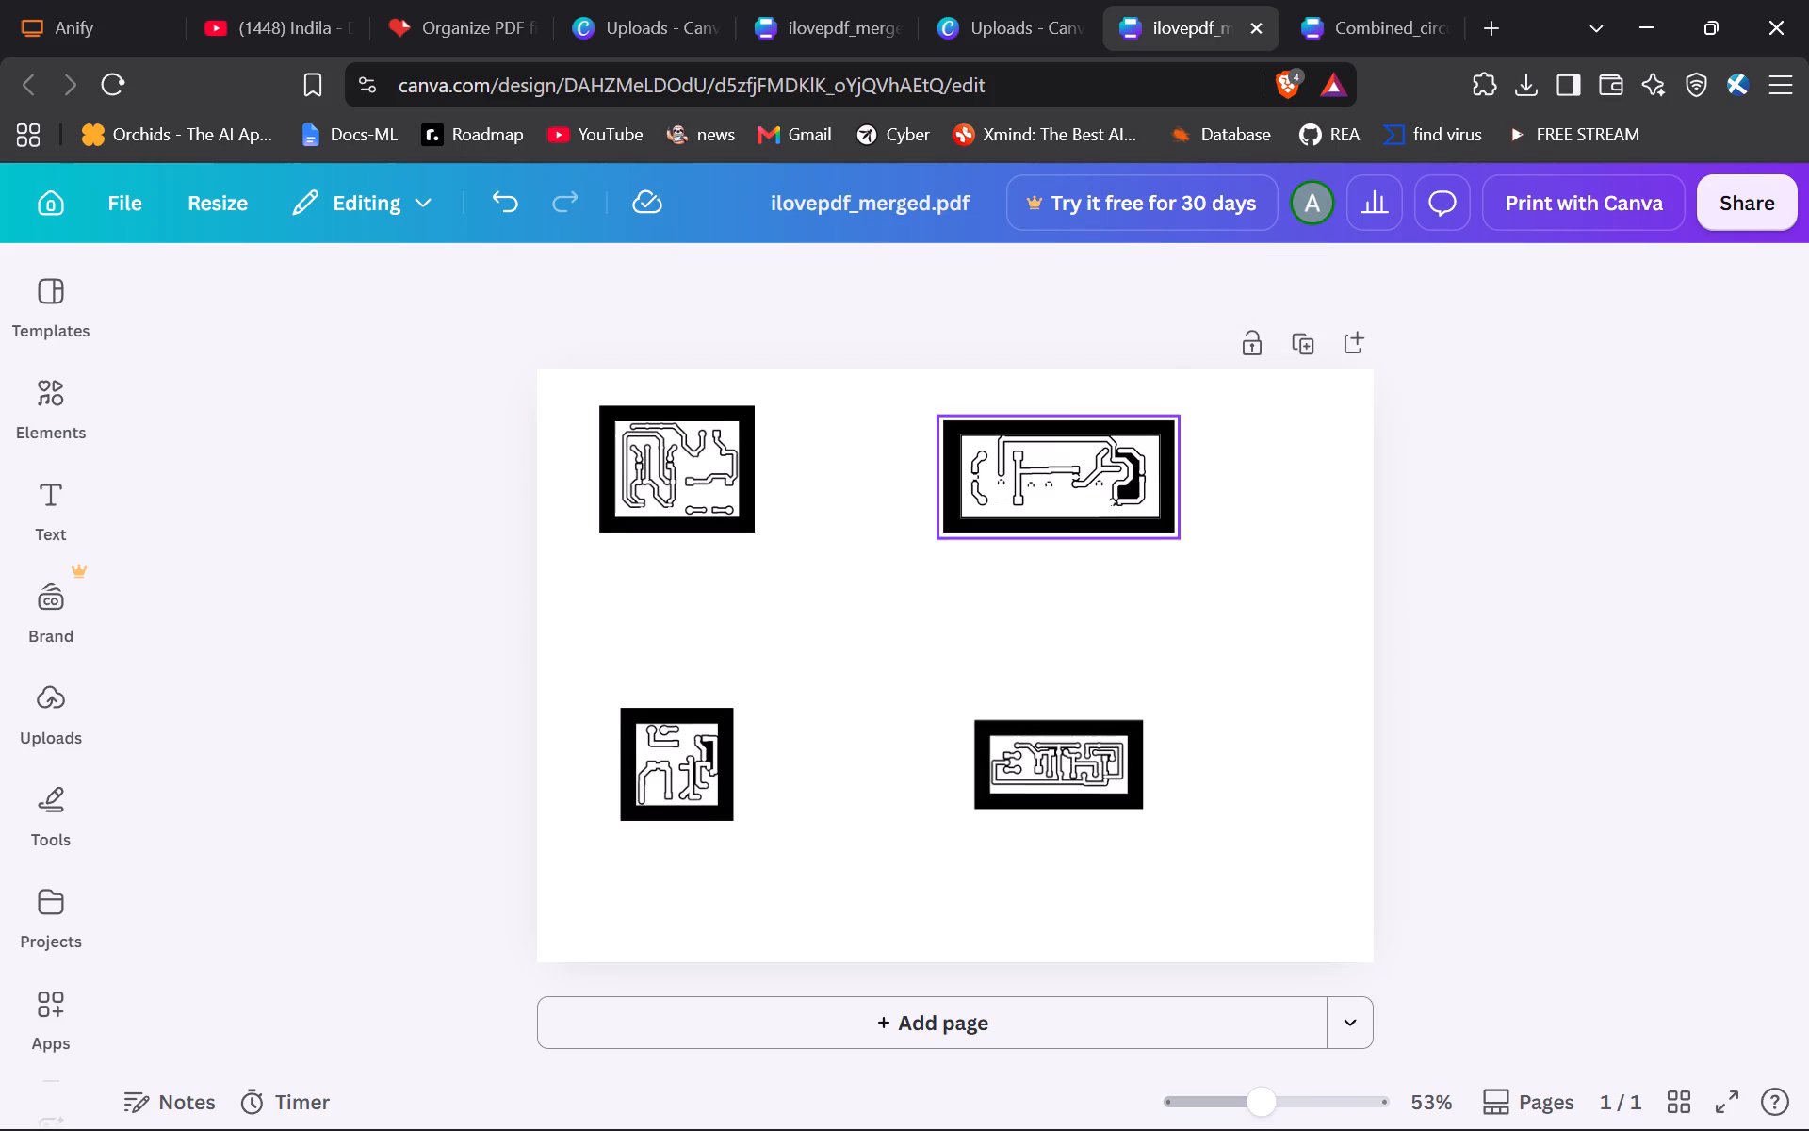
# Shift the four circuits inward into a two-by-two grid, with tops aligned per row, left circuits left-aligned and right circuits centred on each other.
pyautogui.moveTo(1084, 442); pyautogui.dragTo(1152, 465)
pyautogui.moveTo(698, 428); pyautogui.dragTo(736, 463)
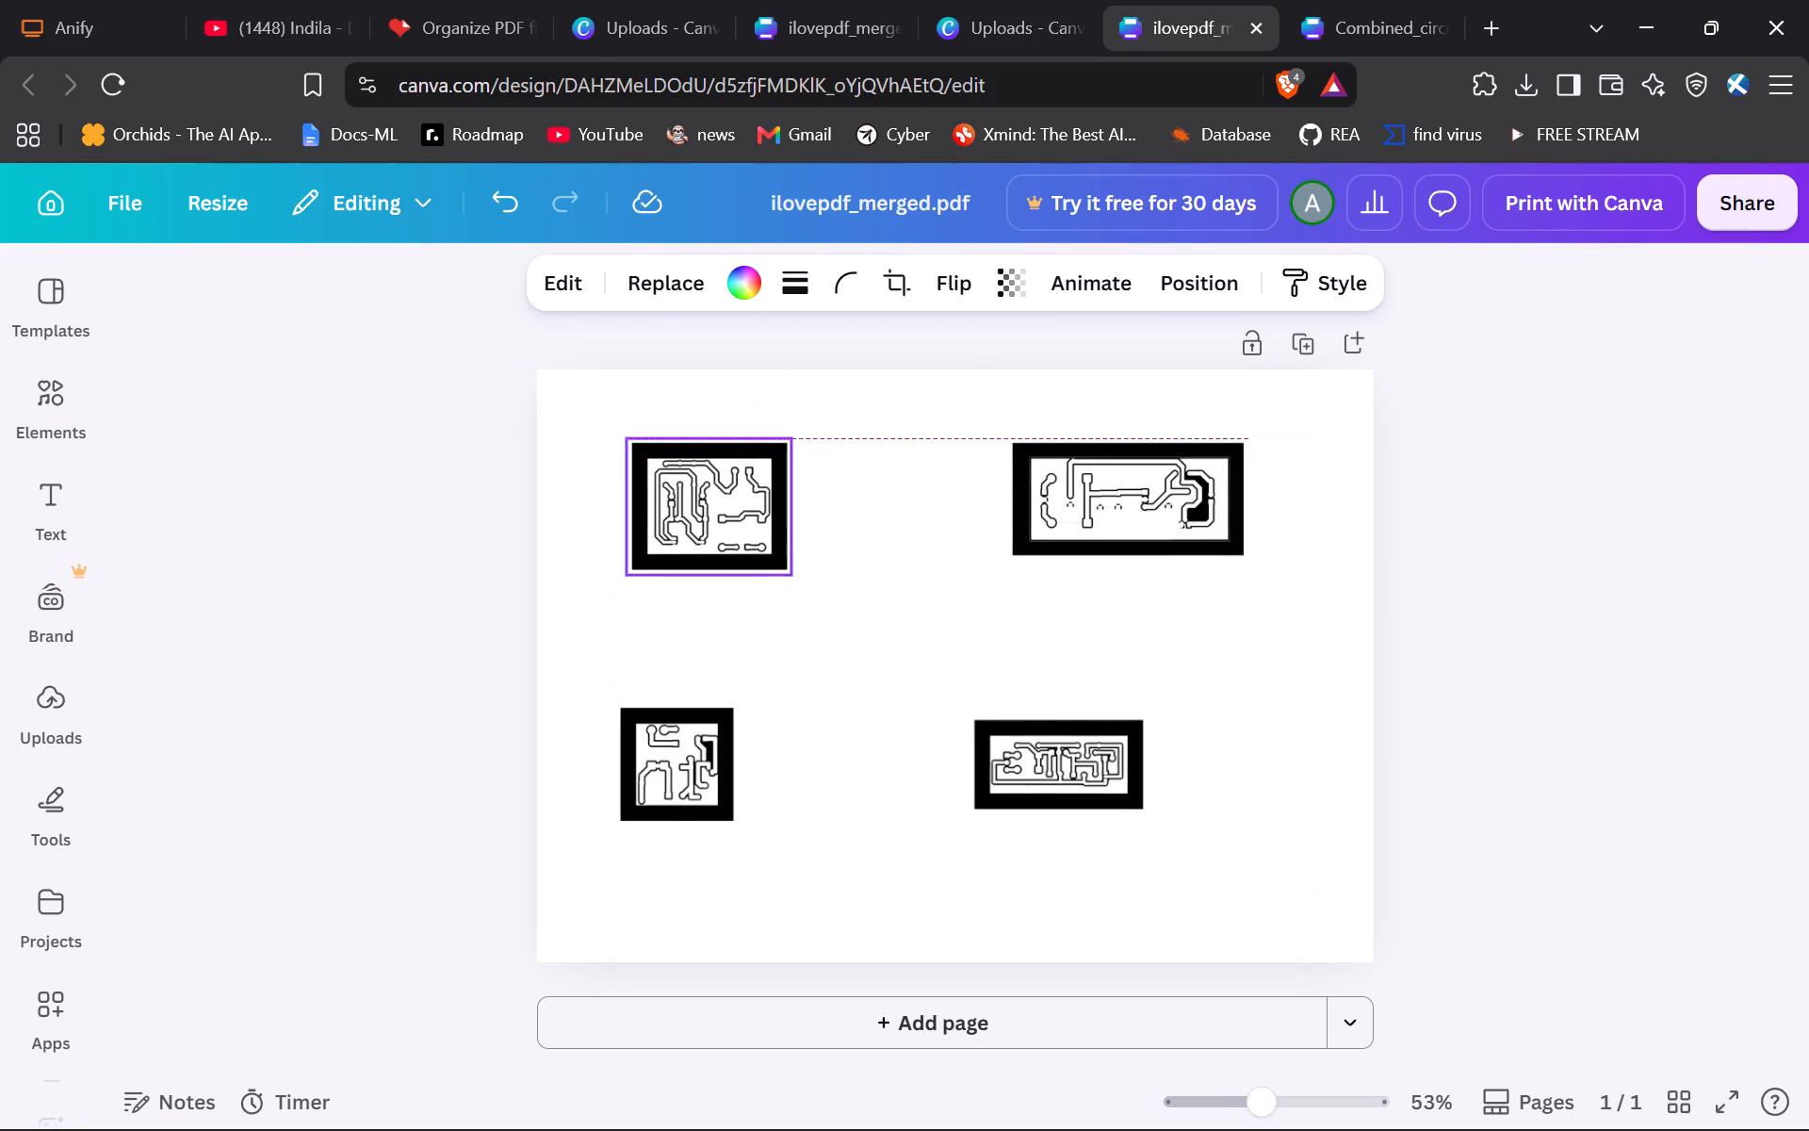
pyautogui.moveTo(736, 463); pyautogui.dragTo(749, 466)
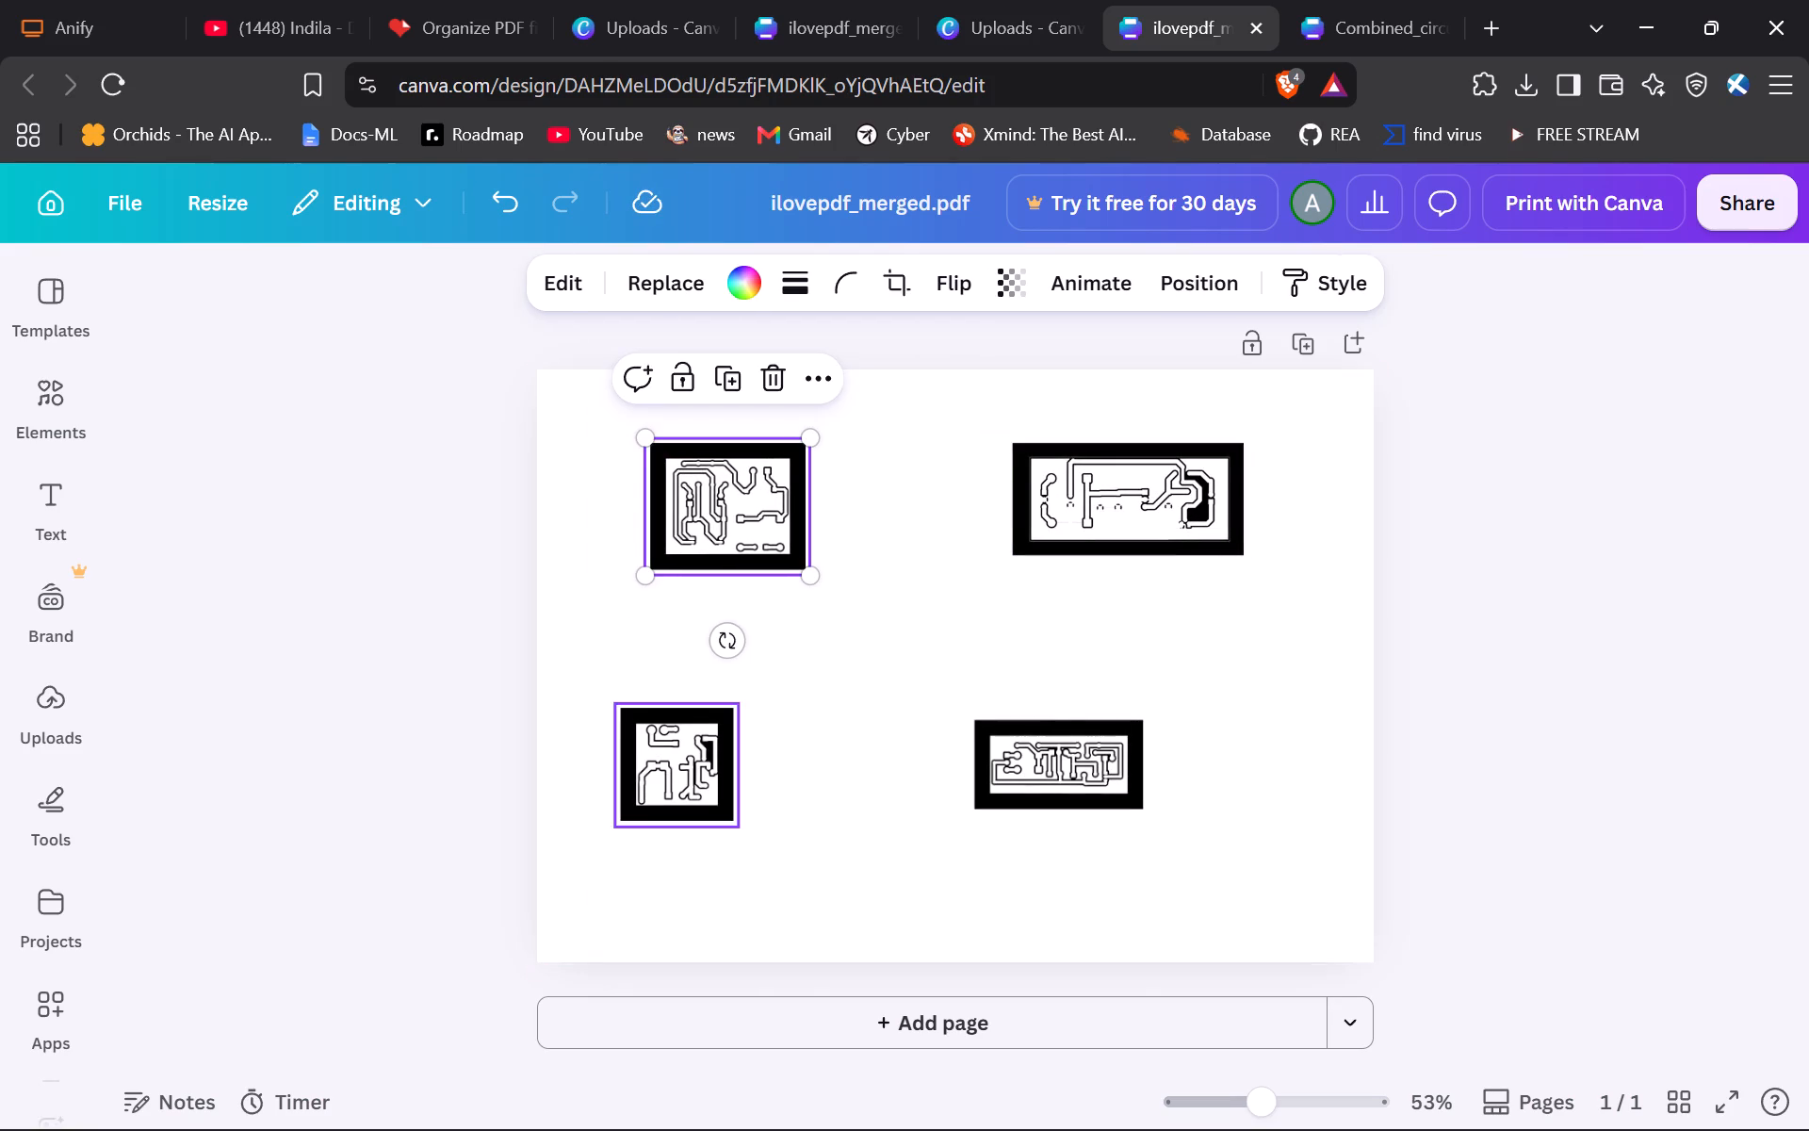
pyautogui.moveTo(696, 734); pyautogui.dragTo(725, 742)
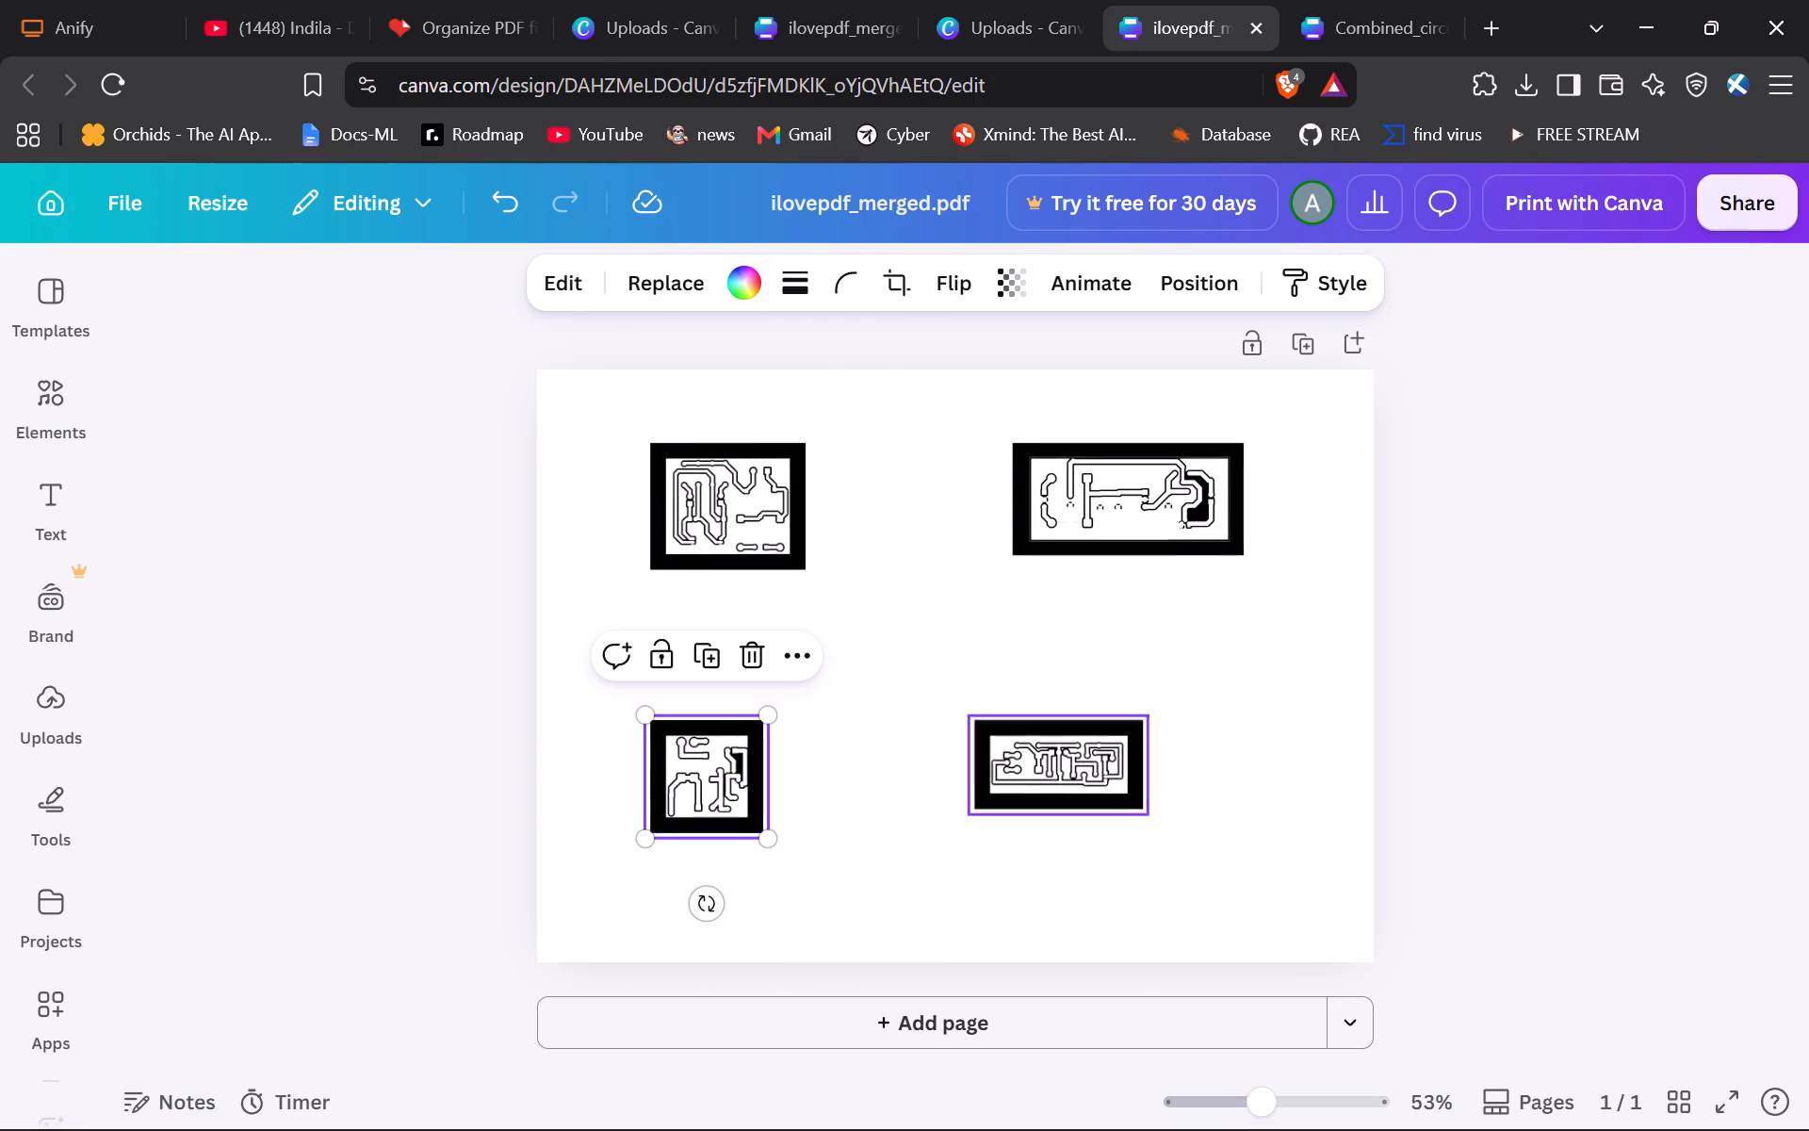
pyautogui.moveTo(1092, 779); pyautogui.dragTo(1186, 779)
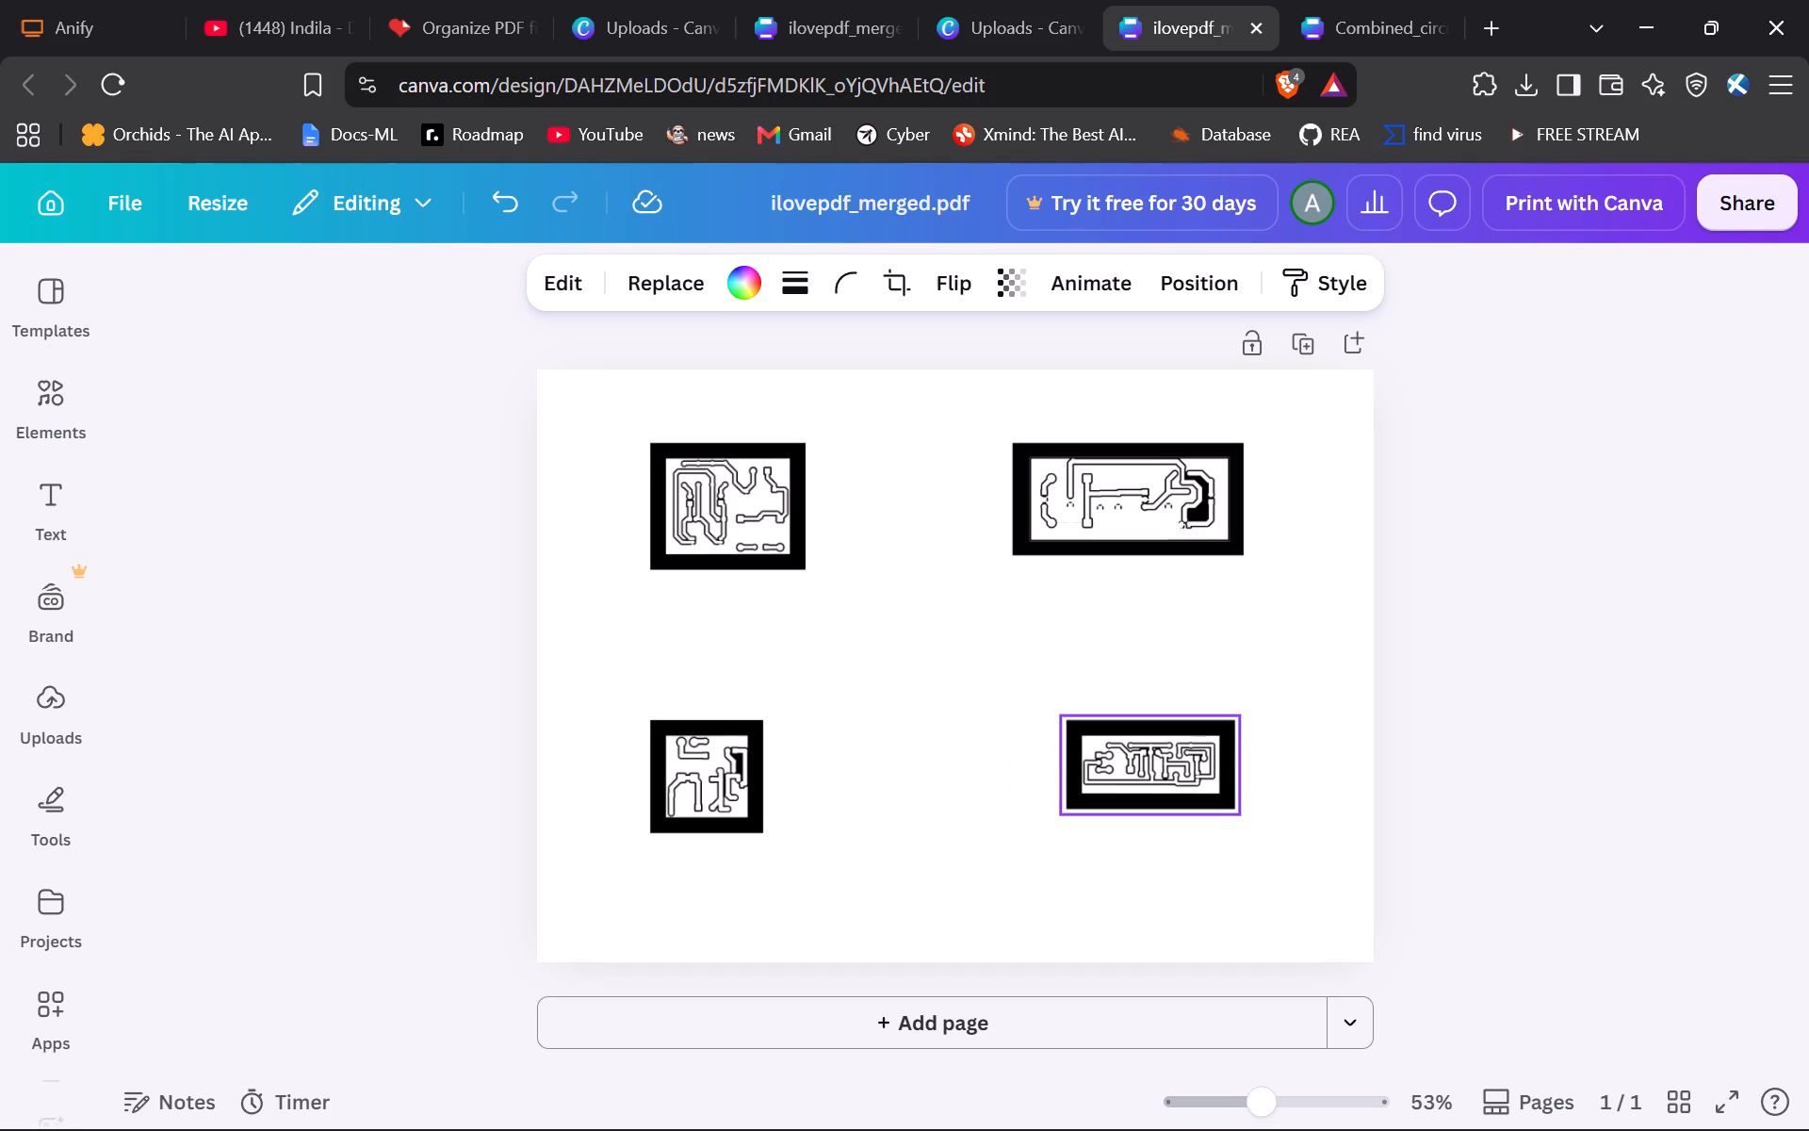
pyautogui.moveTo(1186, 779); pyautogui.dragTo(1162, 779)
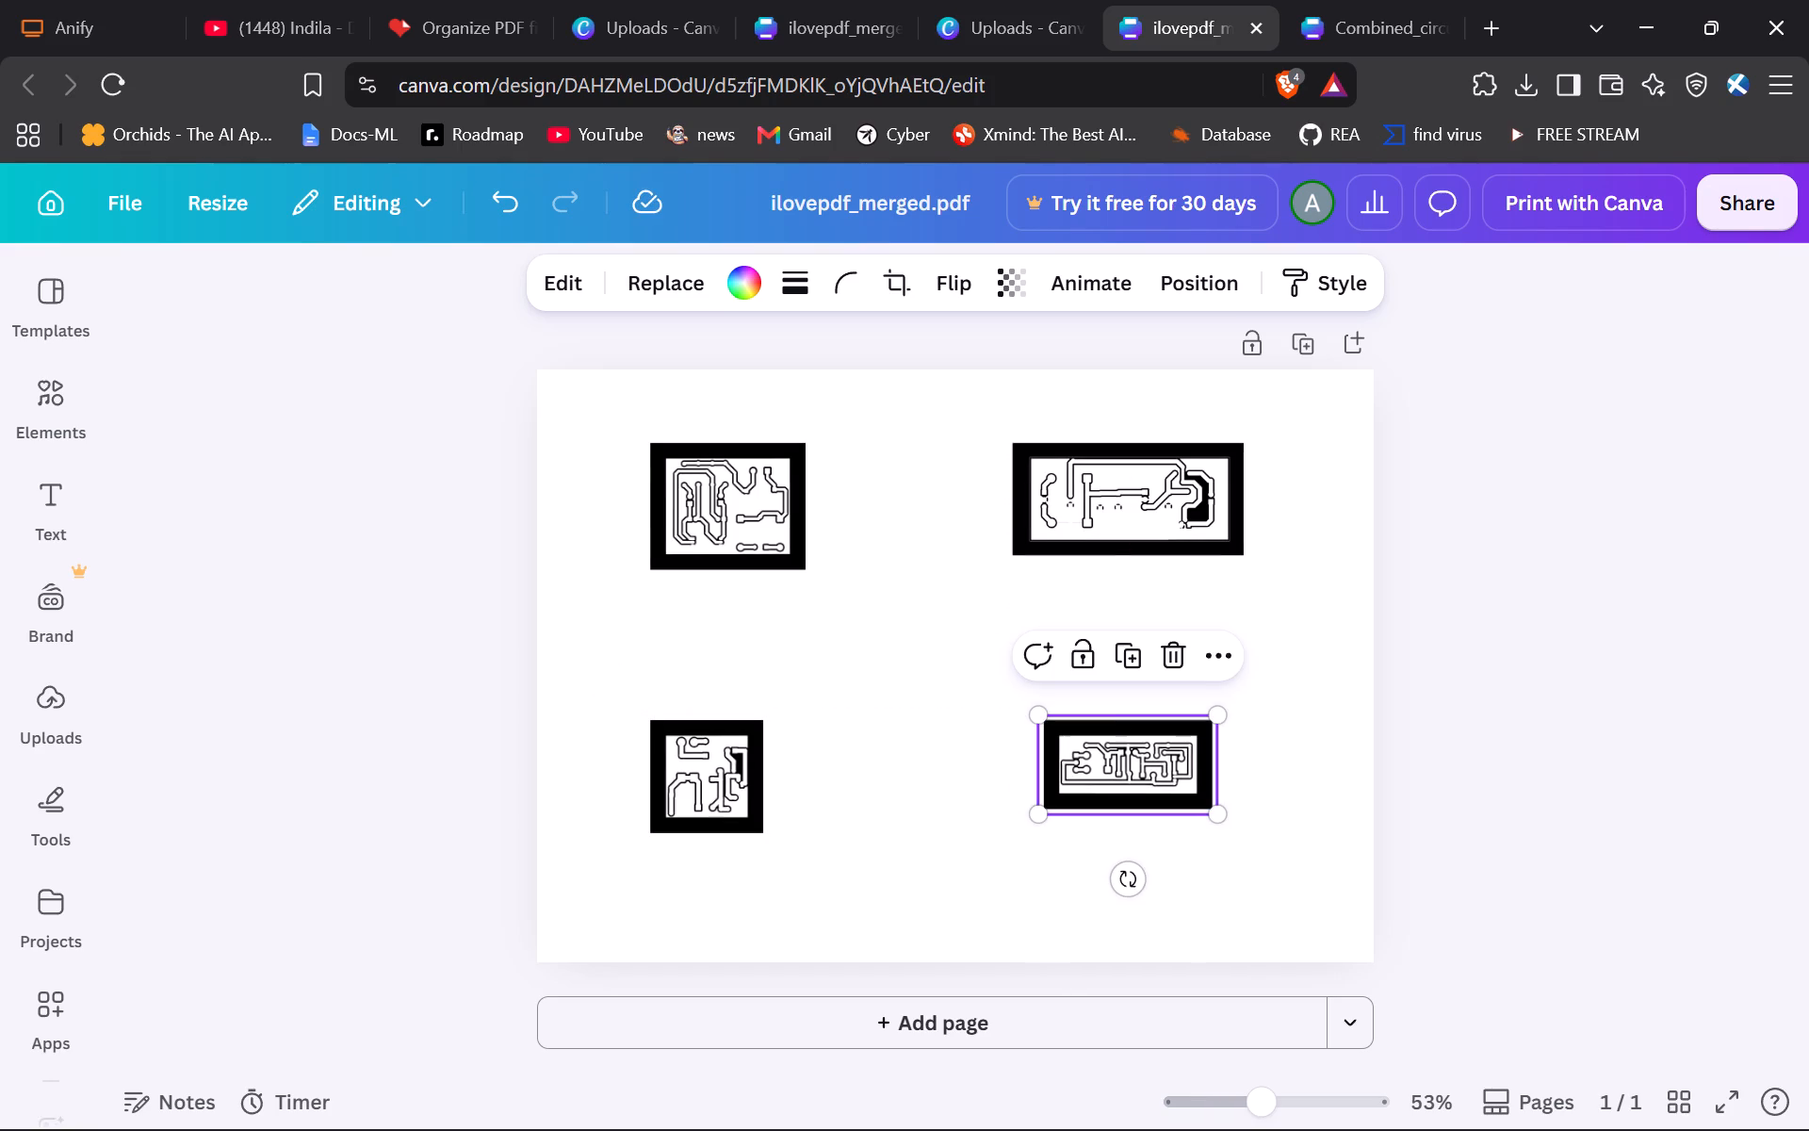
pyautogui.click(1502, 647)
pyautogui.scroll(-5, 1002, 579)
pyautogui.scroll(5, 1002, 579)
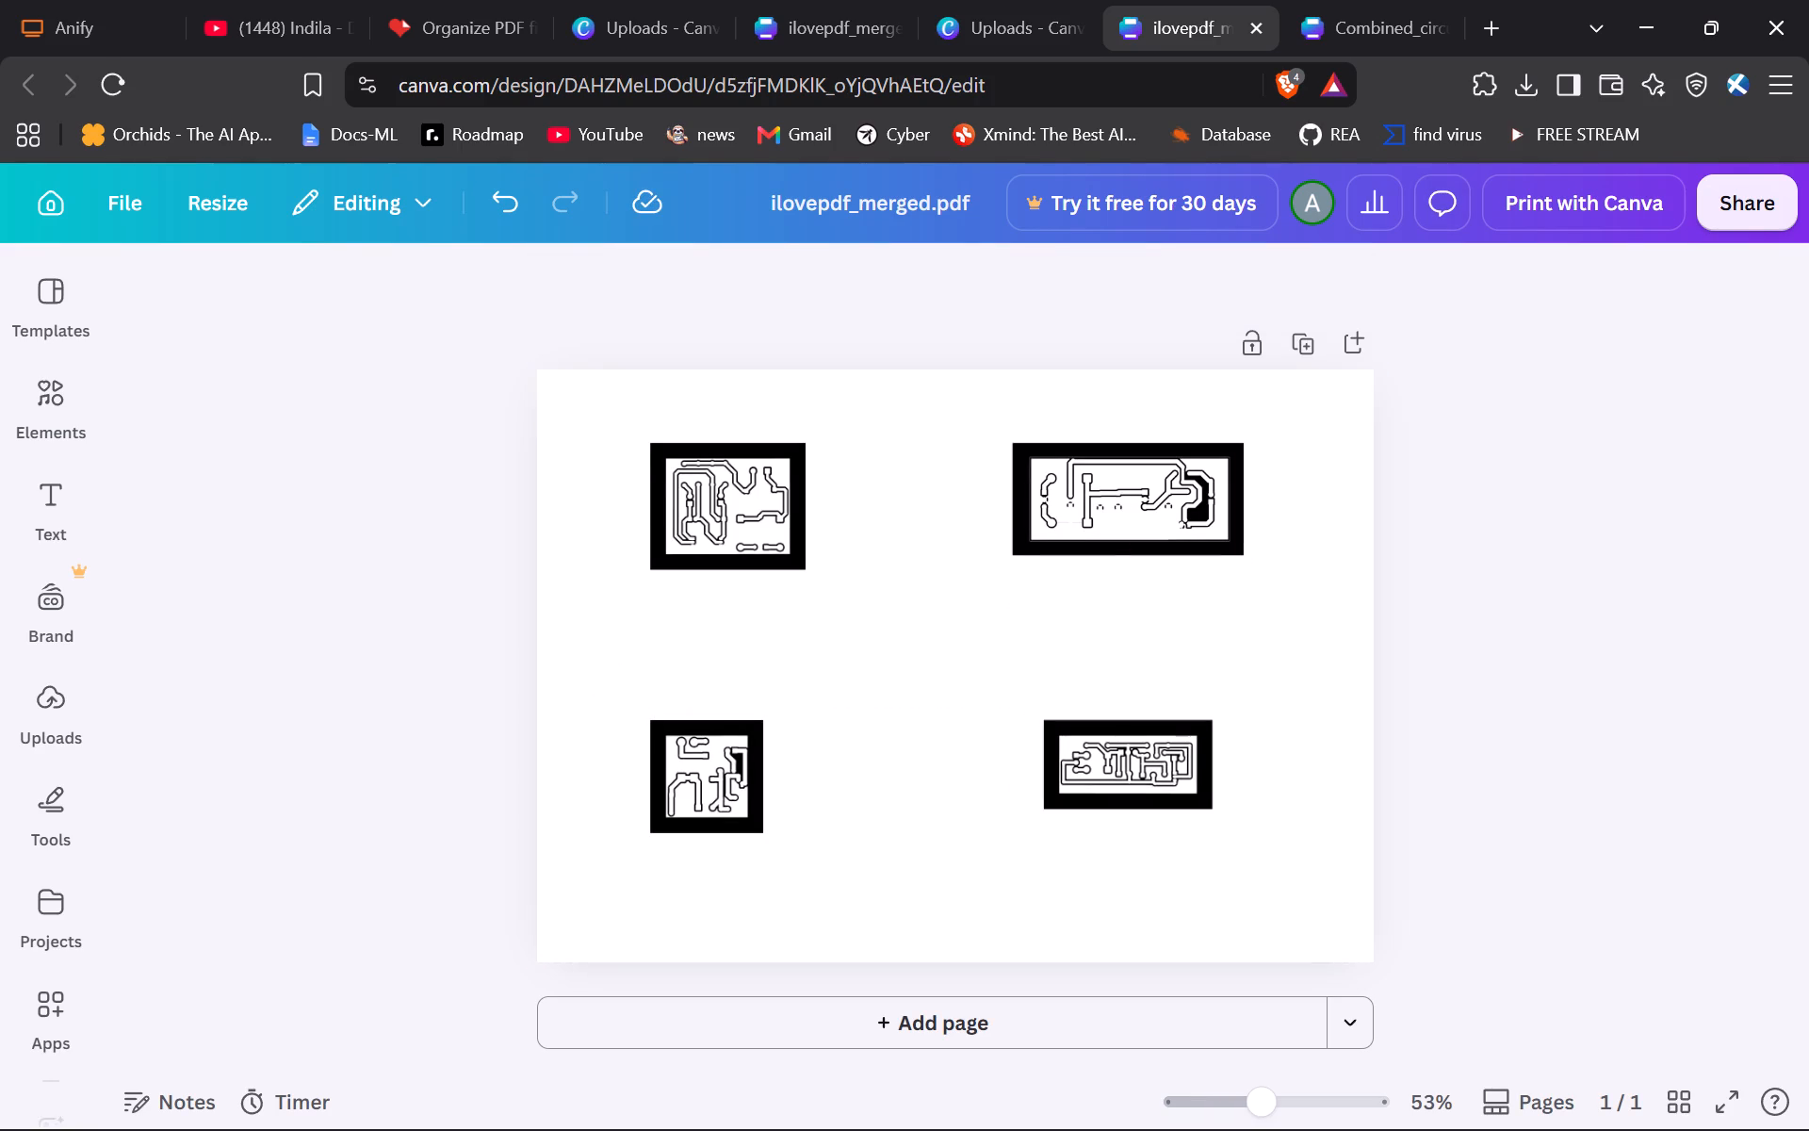
pyautogui.scroll(-4, 1443, 595)
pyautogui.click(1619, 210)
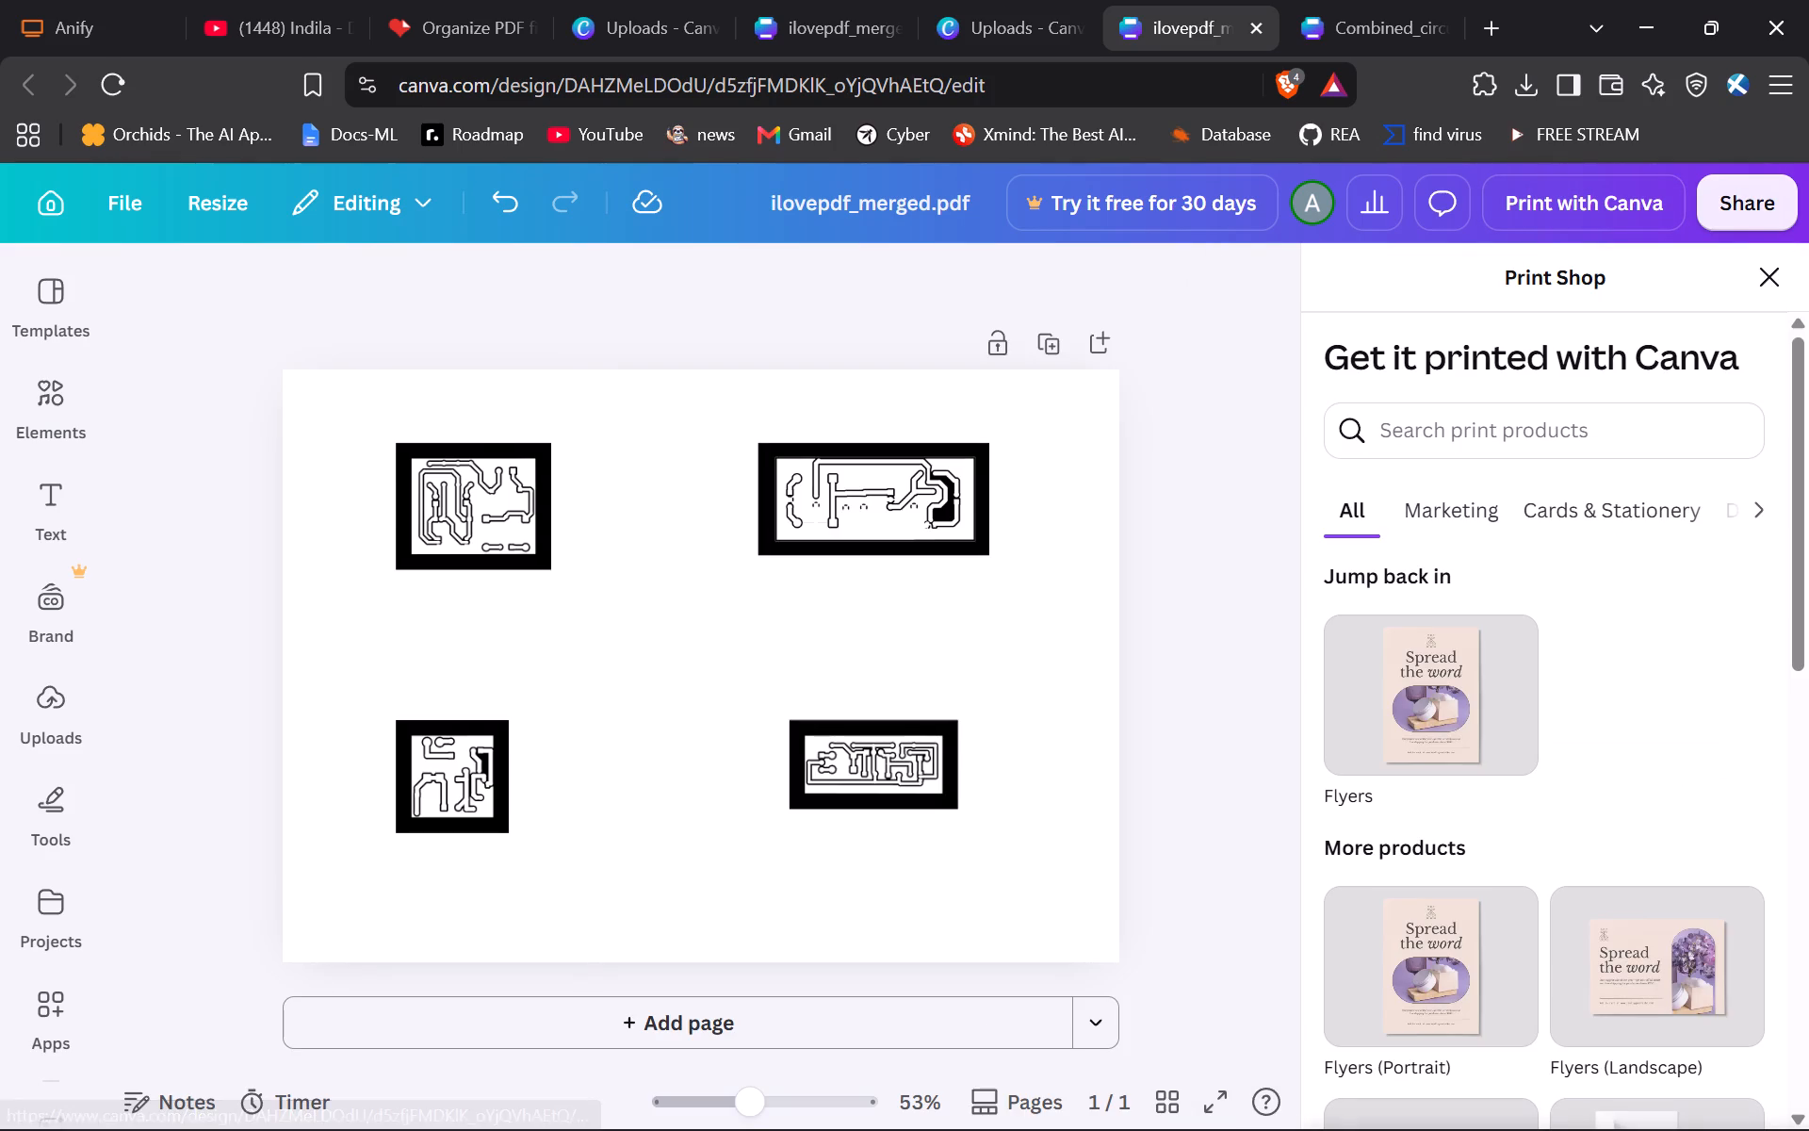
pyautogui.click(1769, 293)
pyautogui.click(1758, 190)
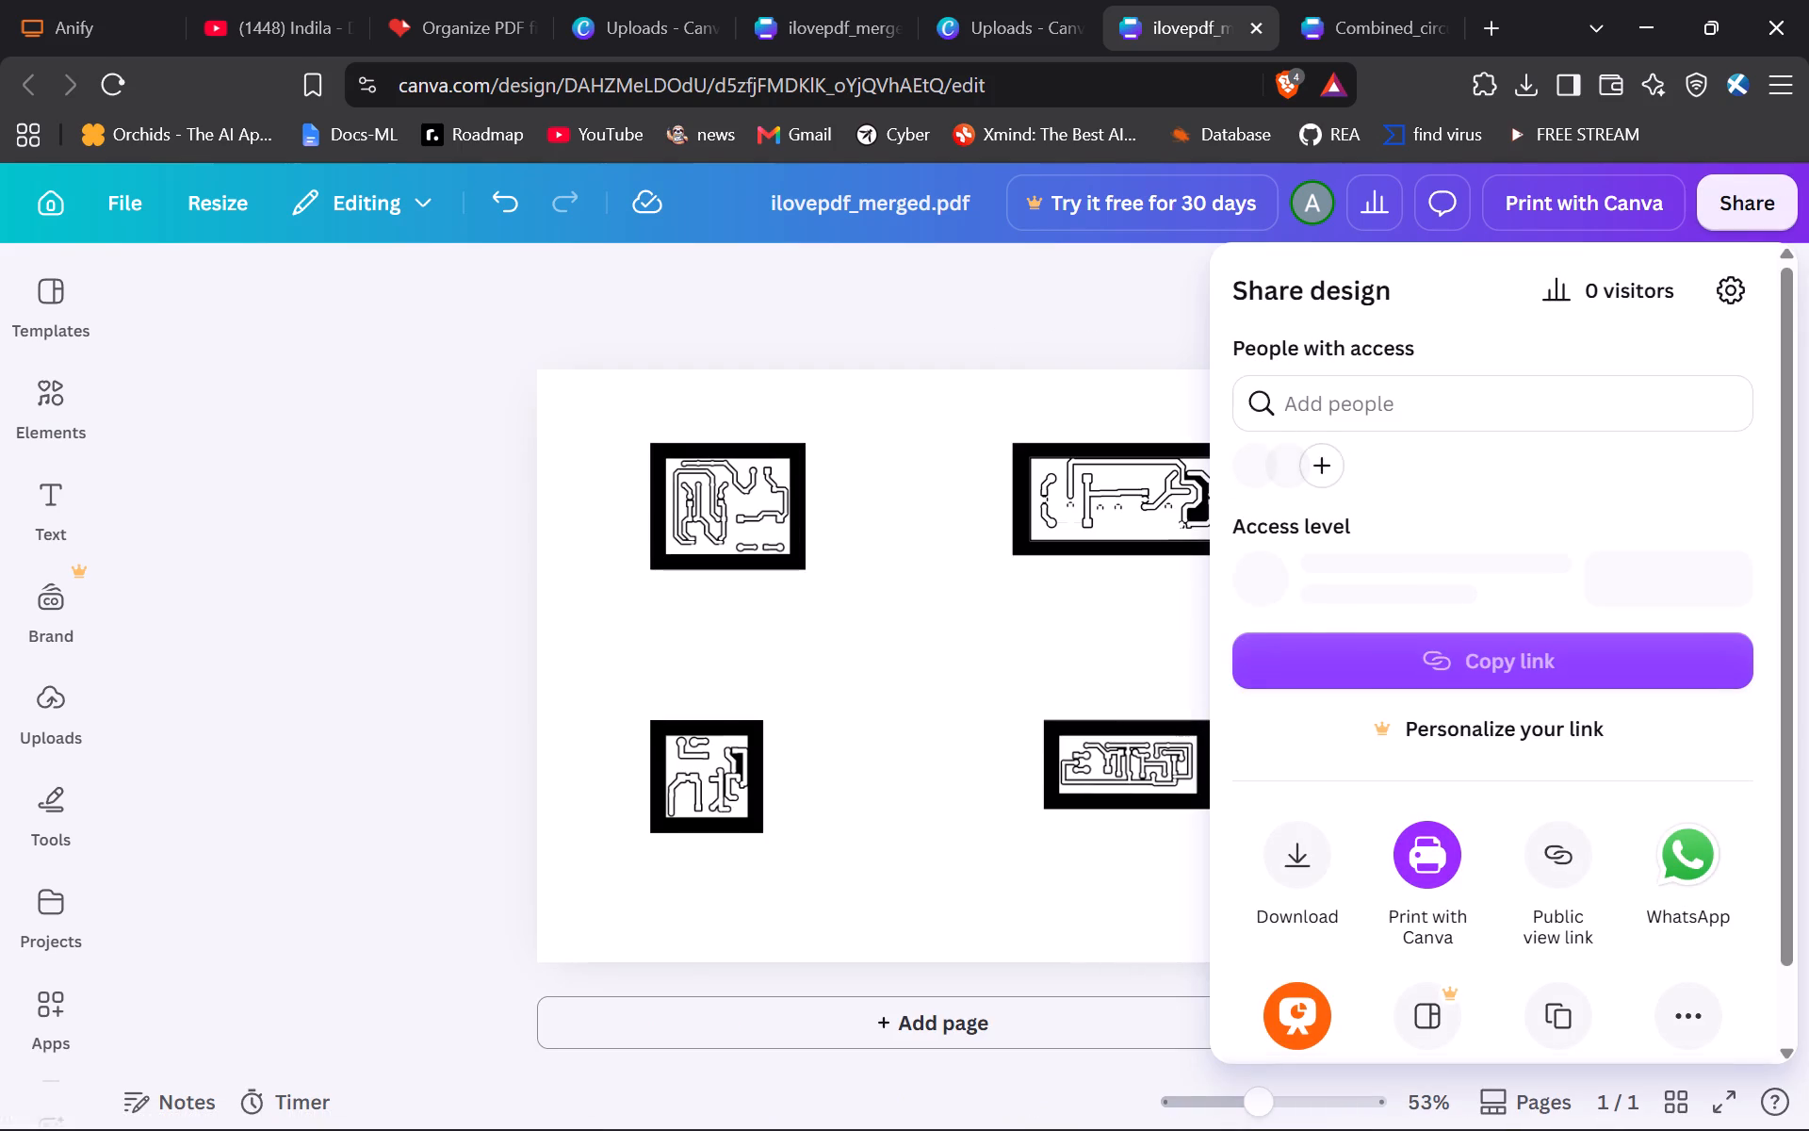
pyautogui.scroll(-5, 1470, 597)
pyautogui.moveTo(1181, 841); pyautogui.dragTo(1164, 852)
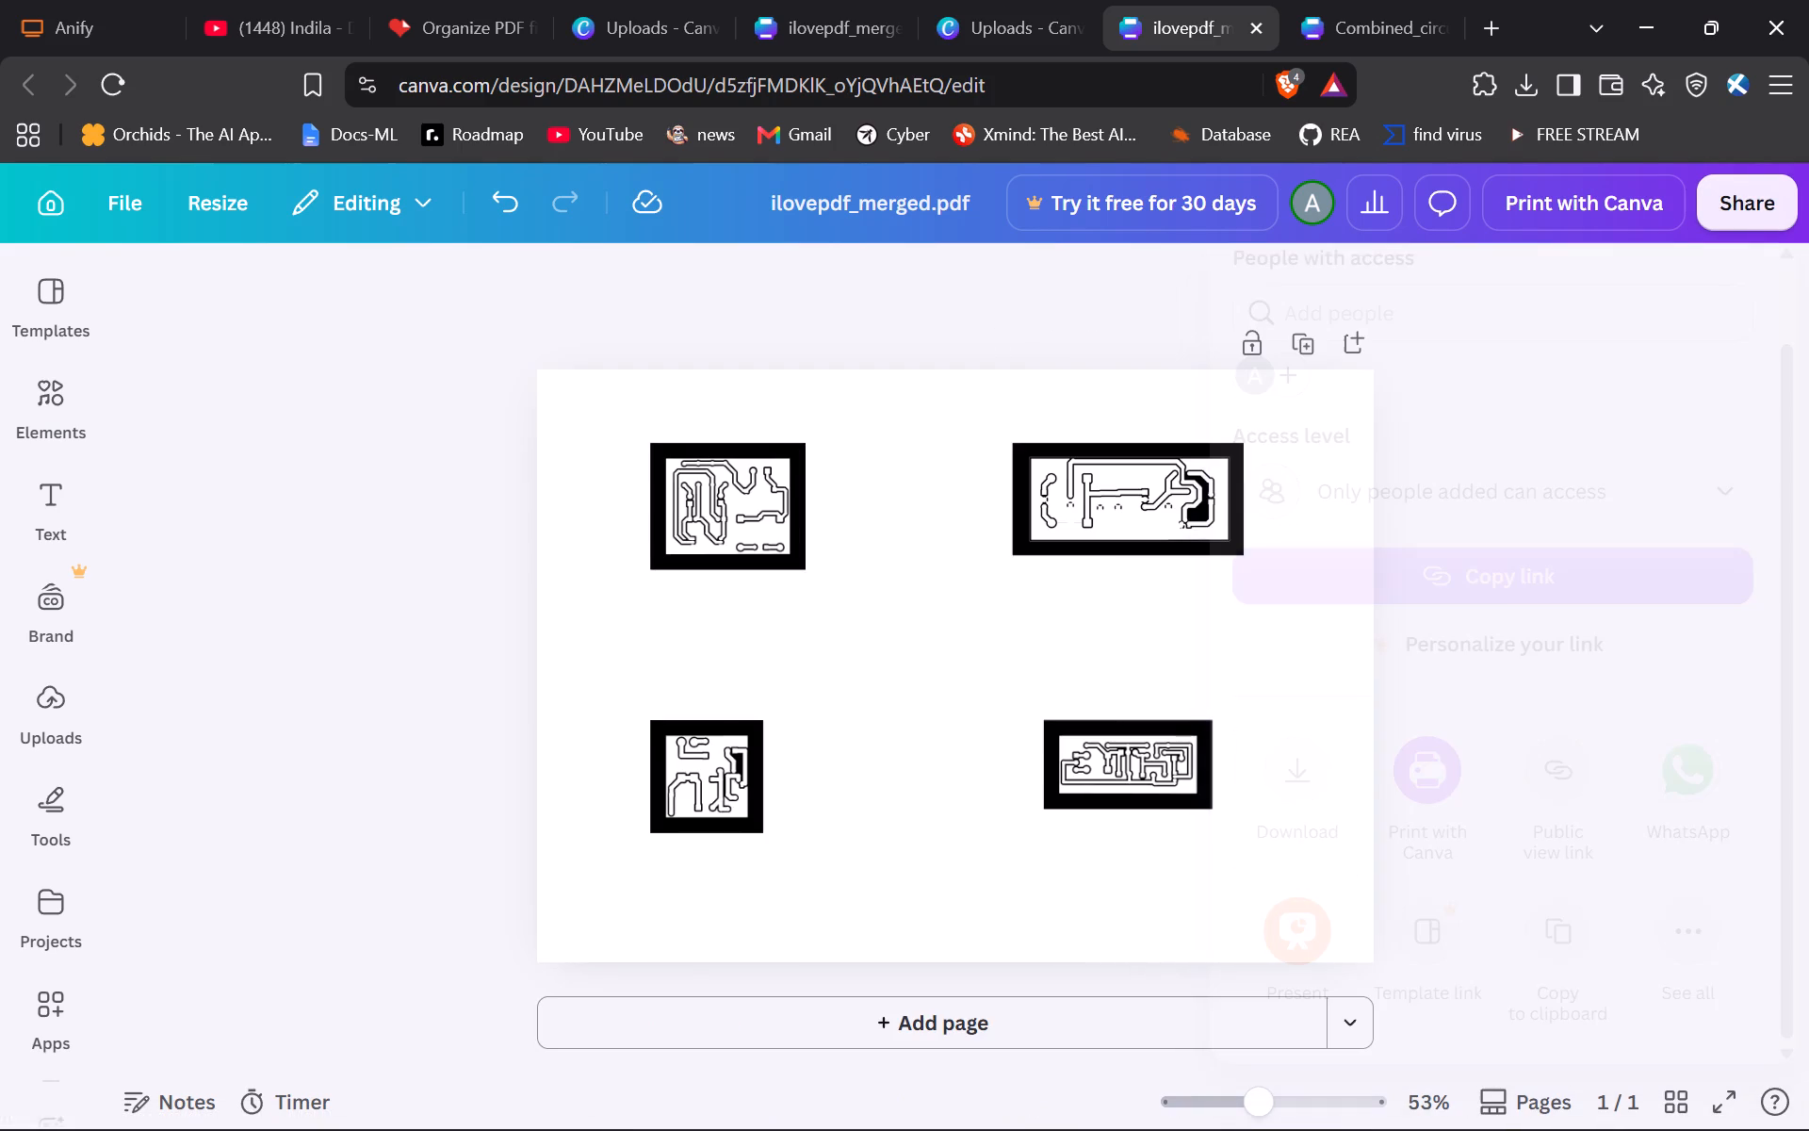
# Download the single-page ilovepdf_merged.pdf design as a PDF Standard file saved as PRINT_PCB.pdf.
pyautogui.click(1748, 217)
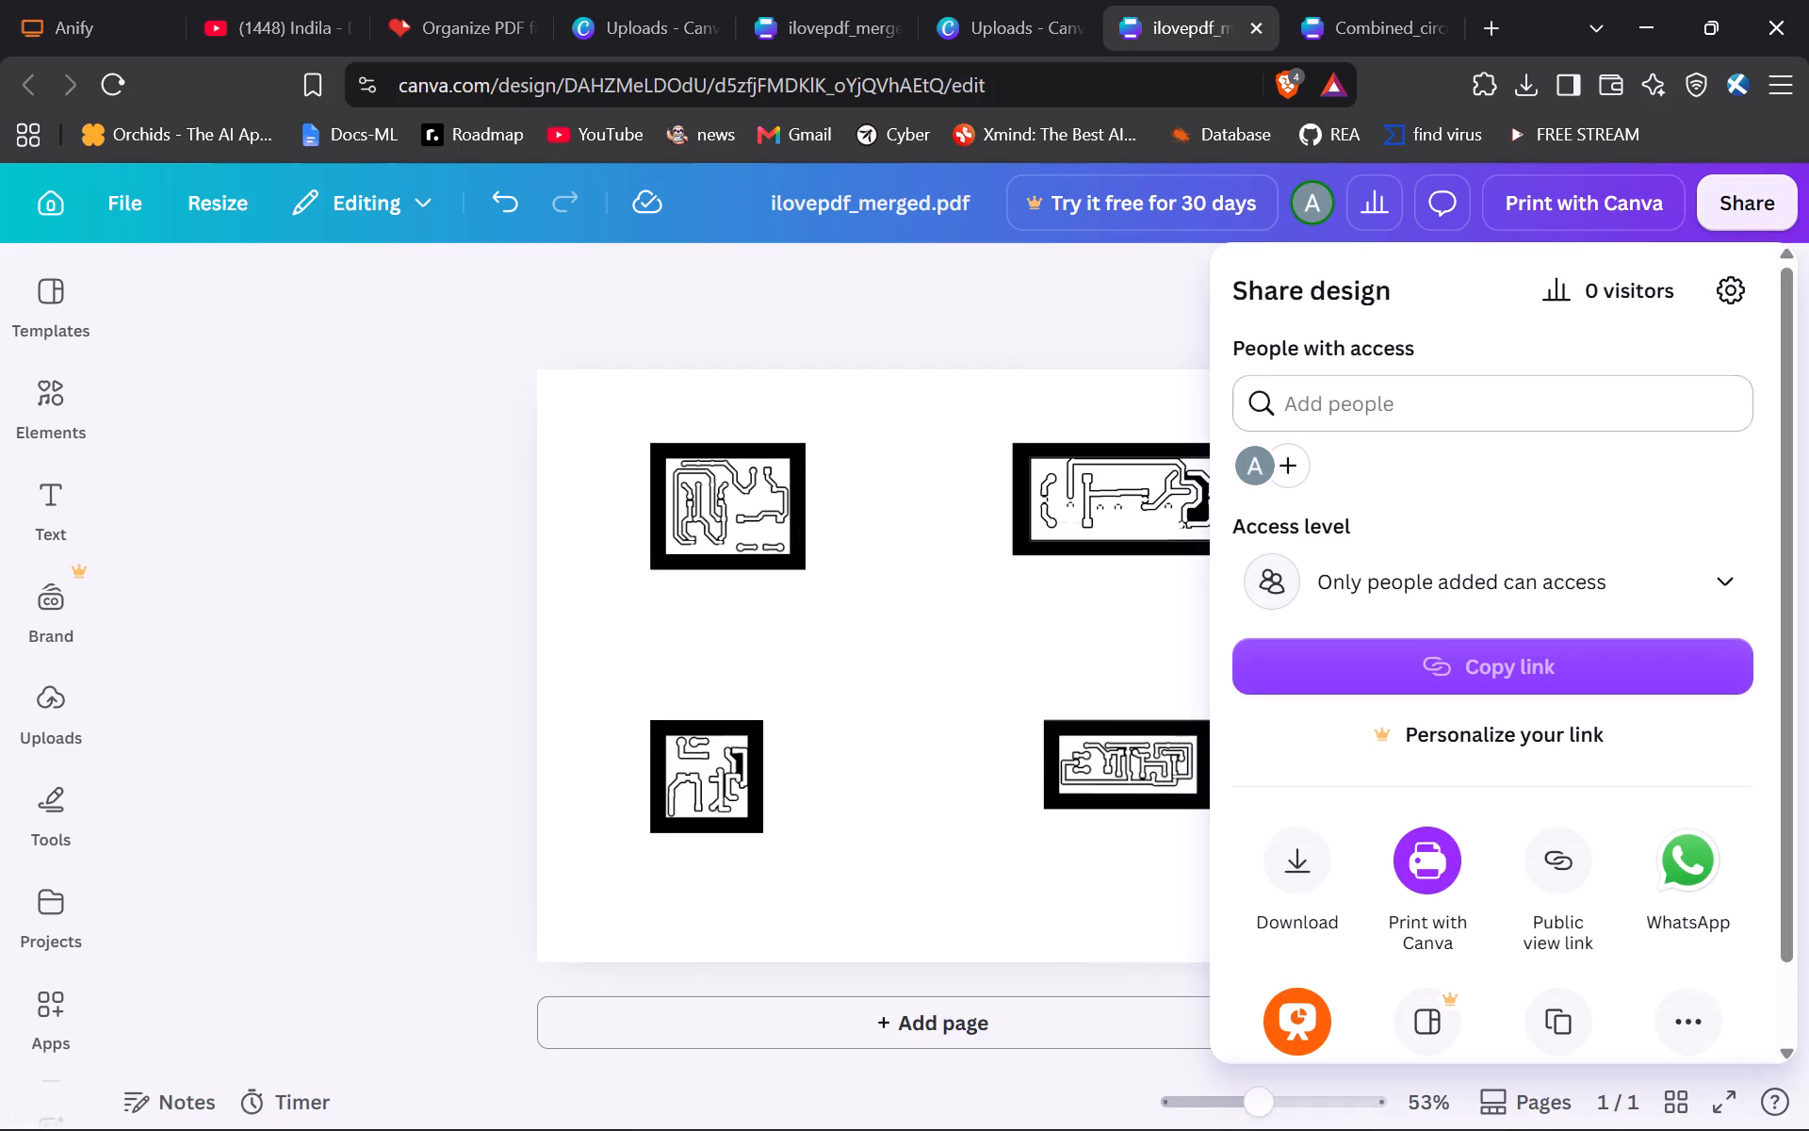
pyautogui.click(1329, 861)
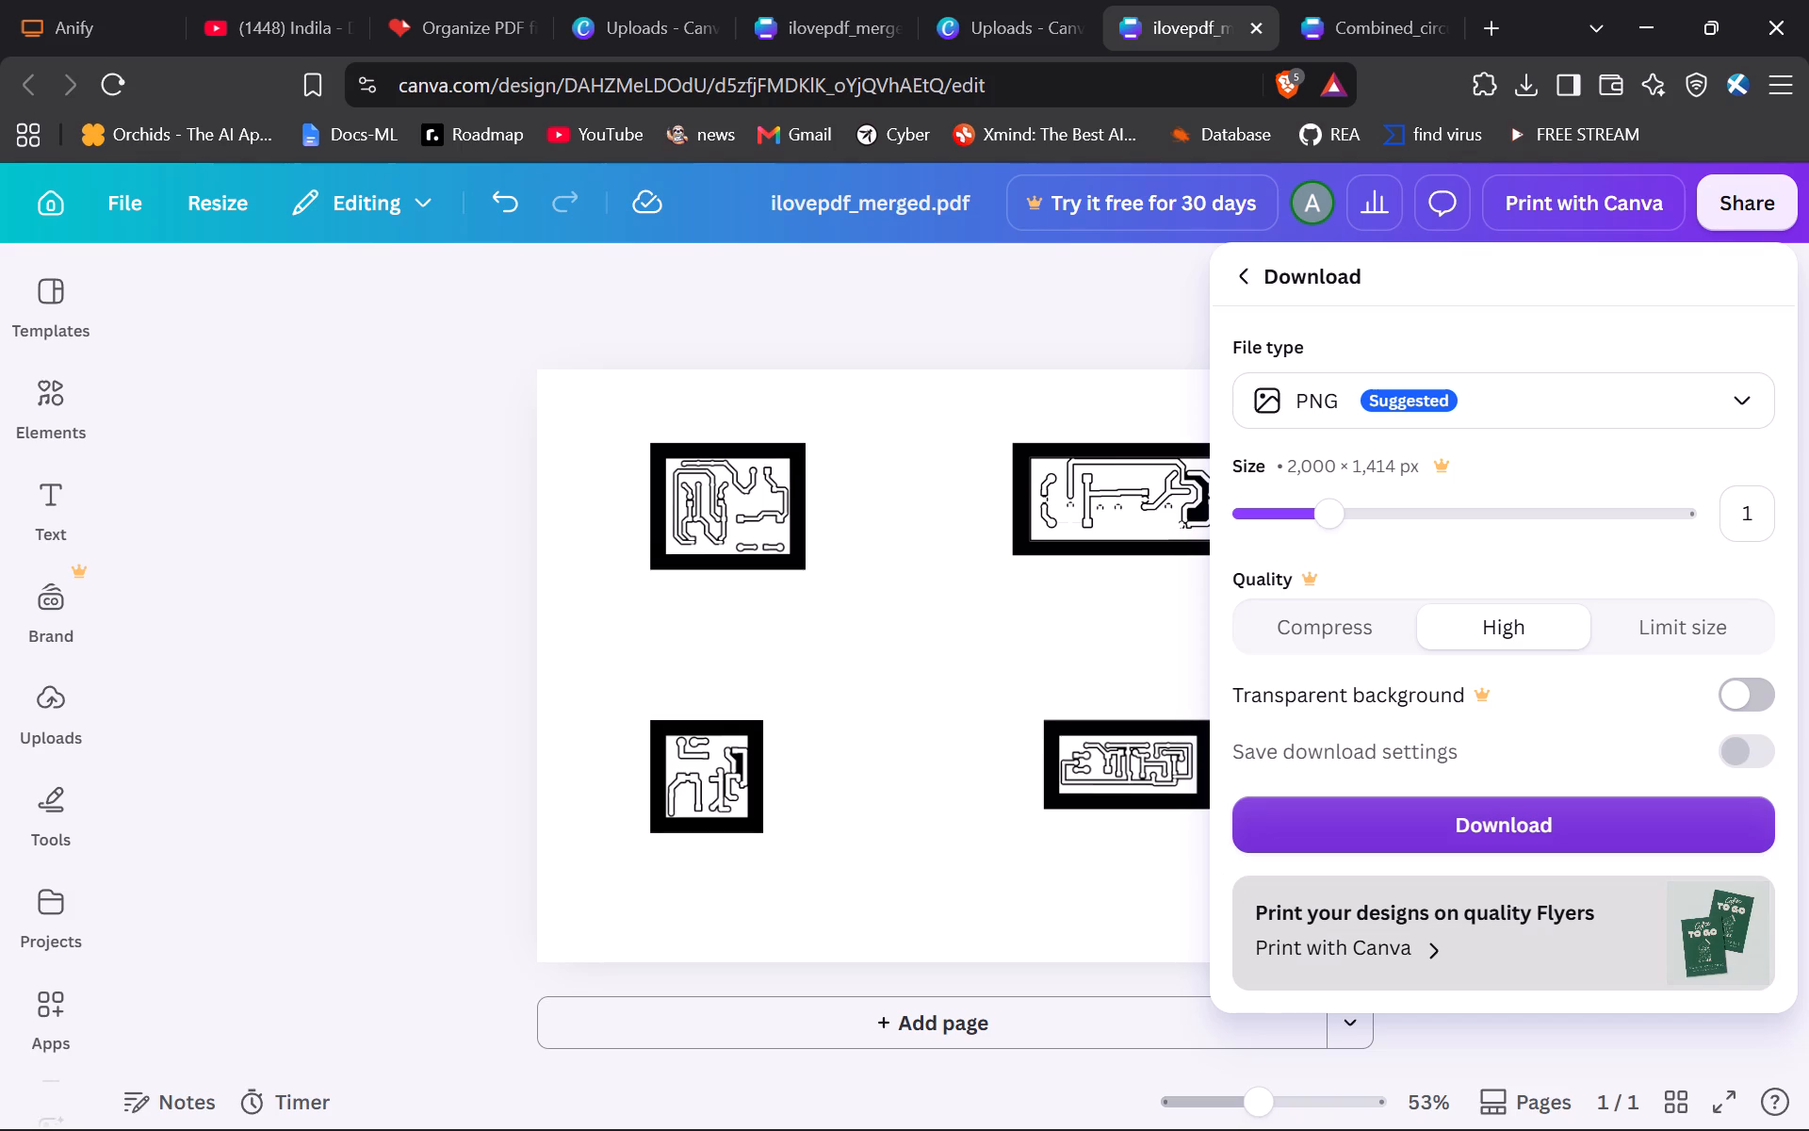
pyautogui.click(1469, 419)
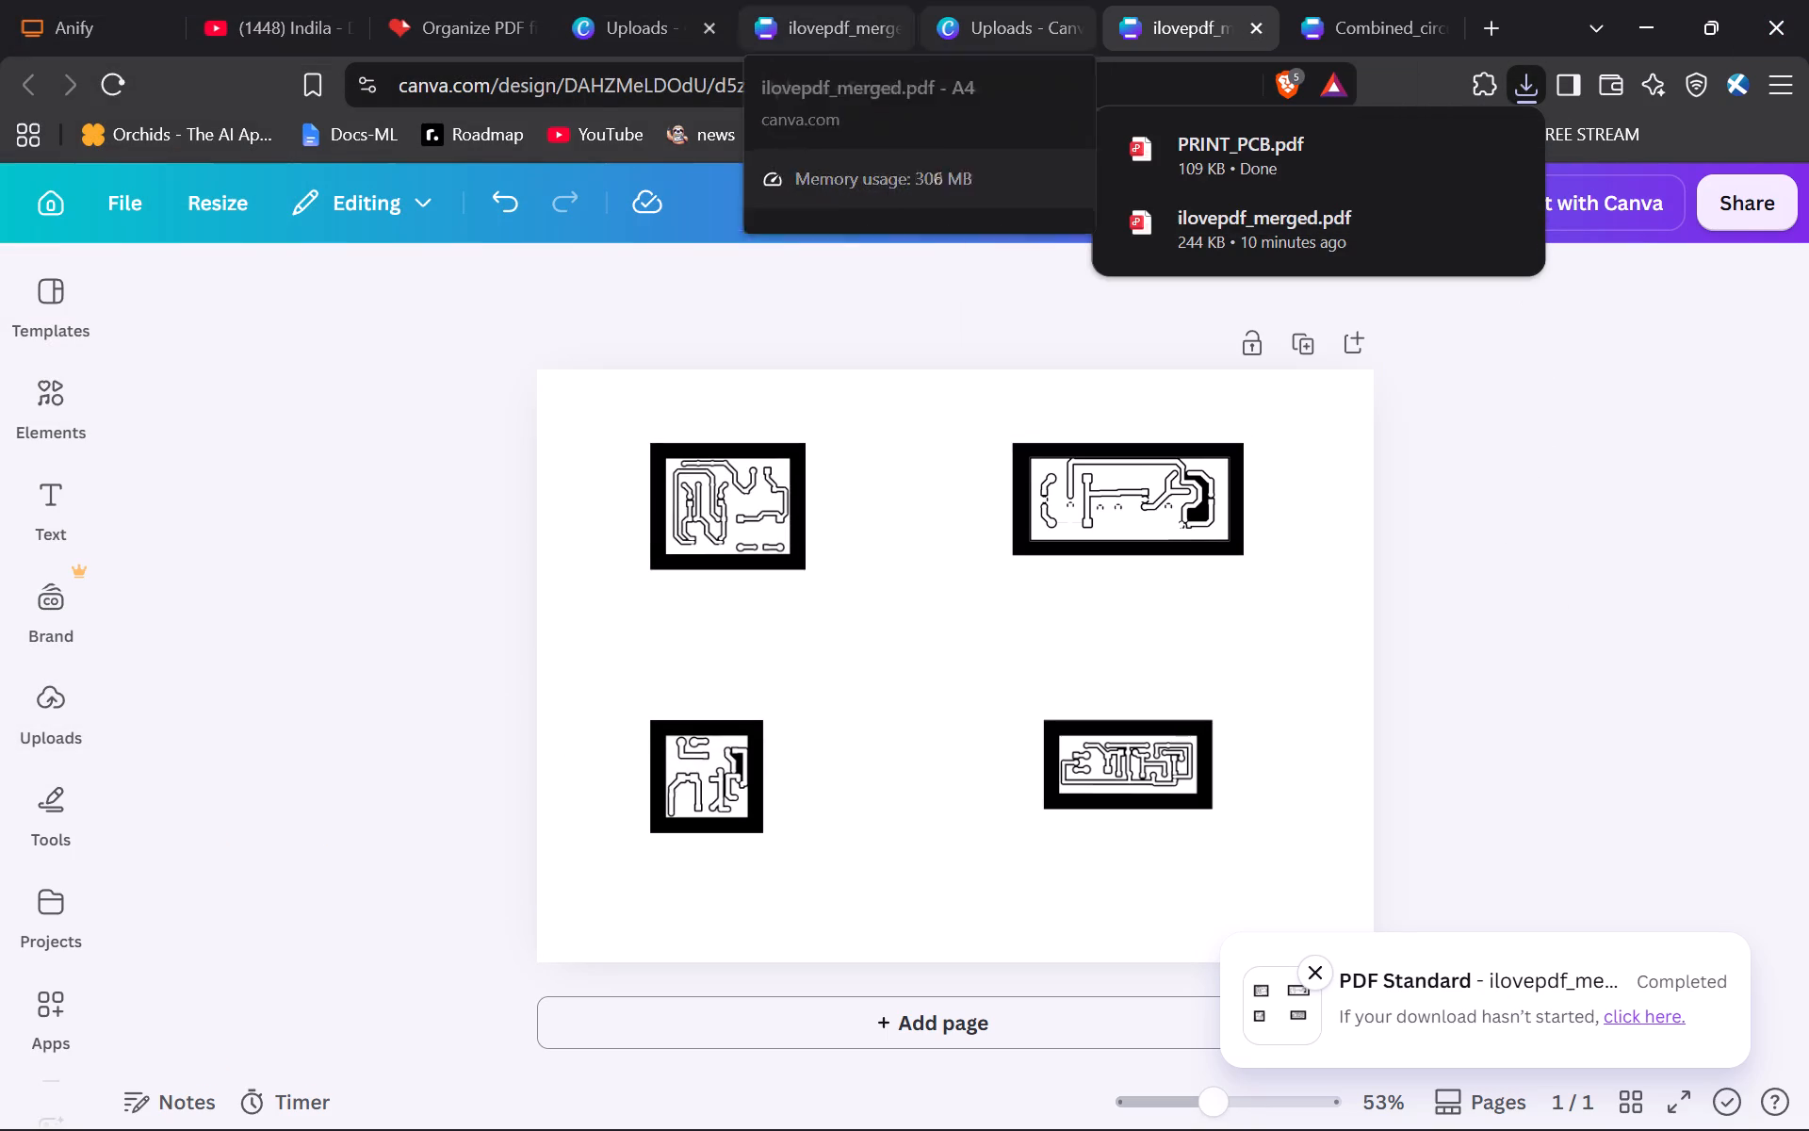
# Close all the Canva tabs and the iLovePDF Organize PDF tab, keeping the YouTube and Anify tabs.
pyautogui.click(702, 25)
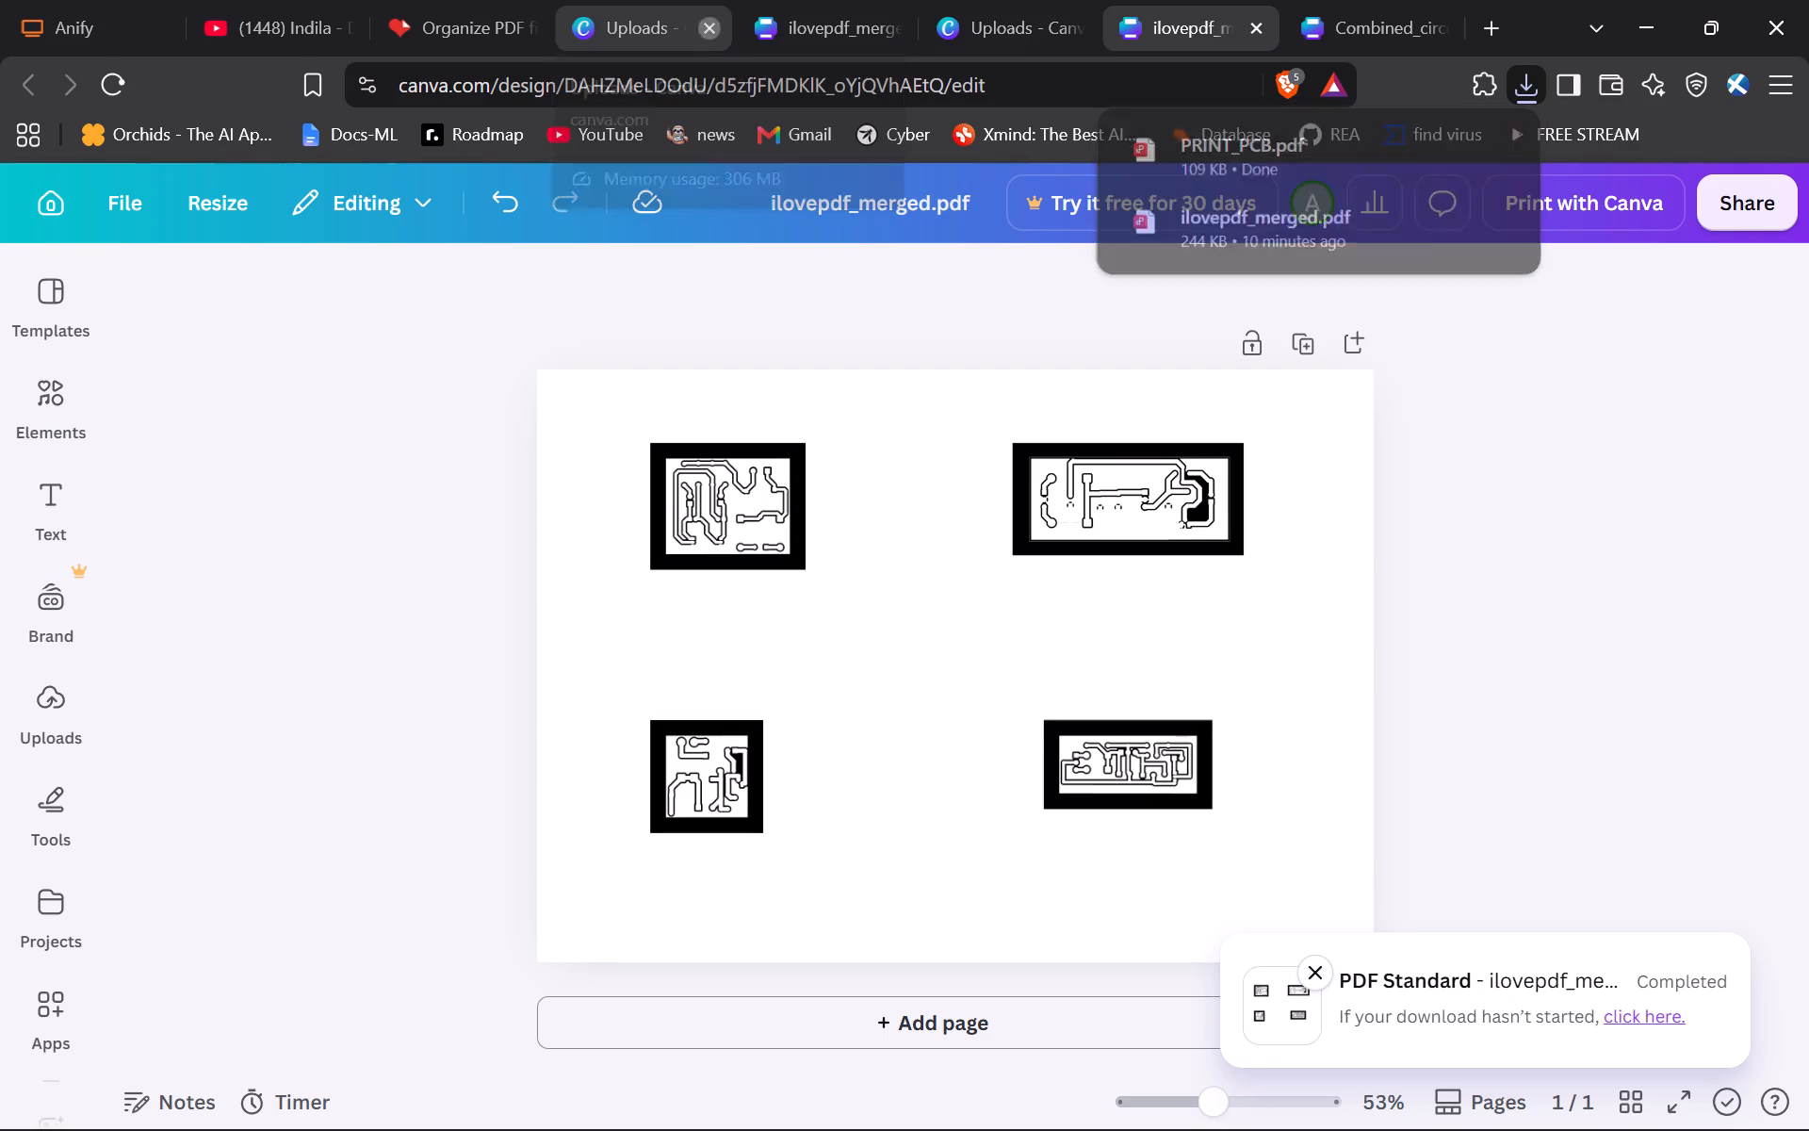
pyautogui.click(702, 25)
pyautogui.click(702, 25)
pyautogui.doubleClick(702, 25)
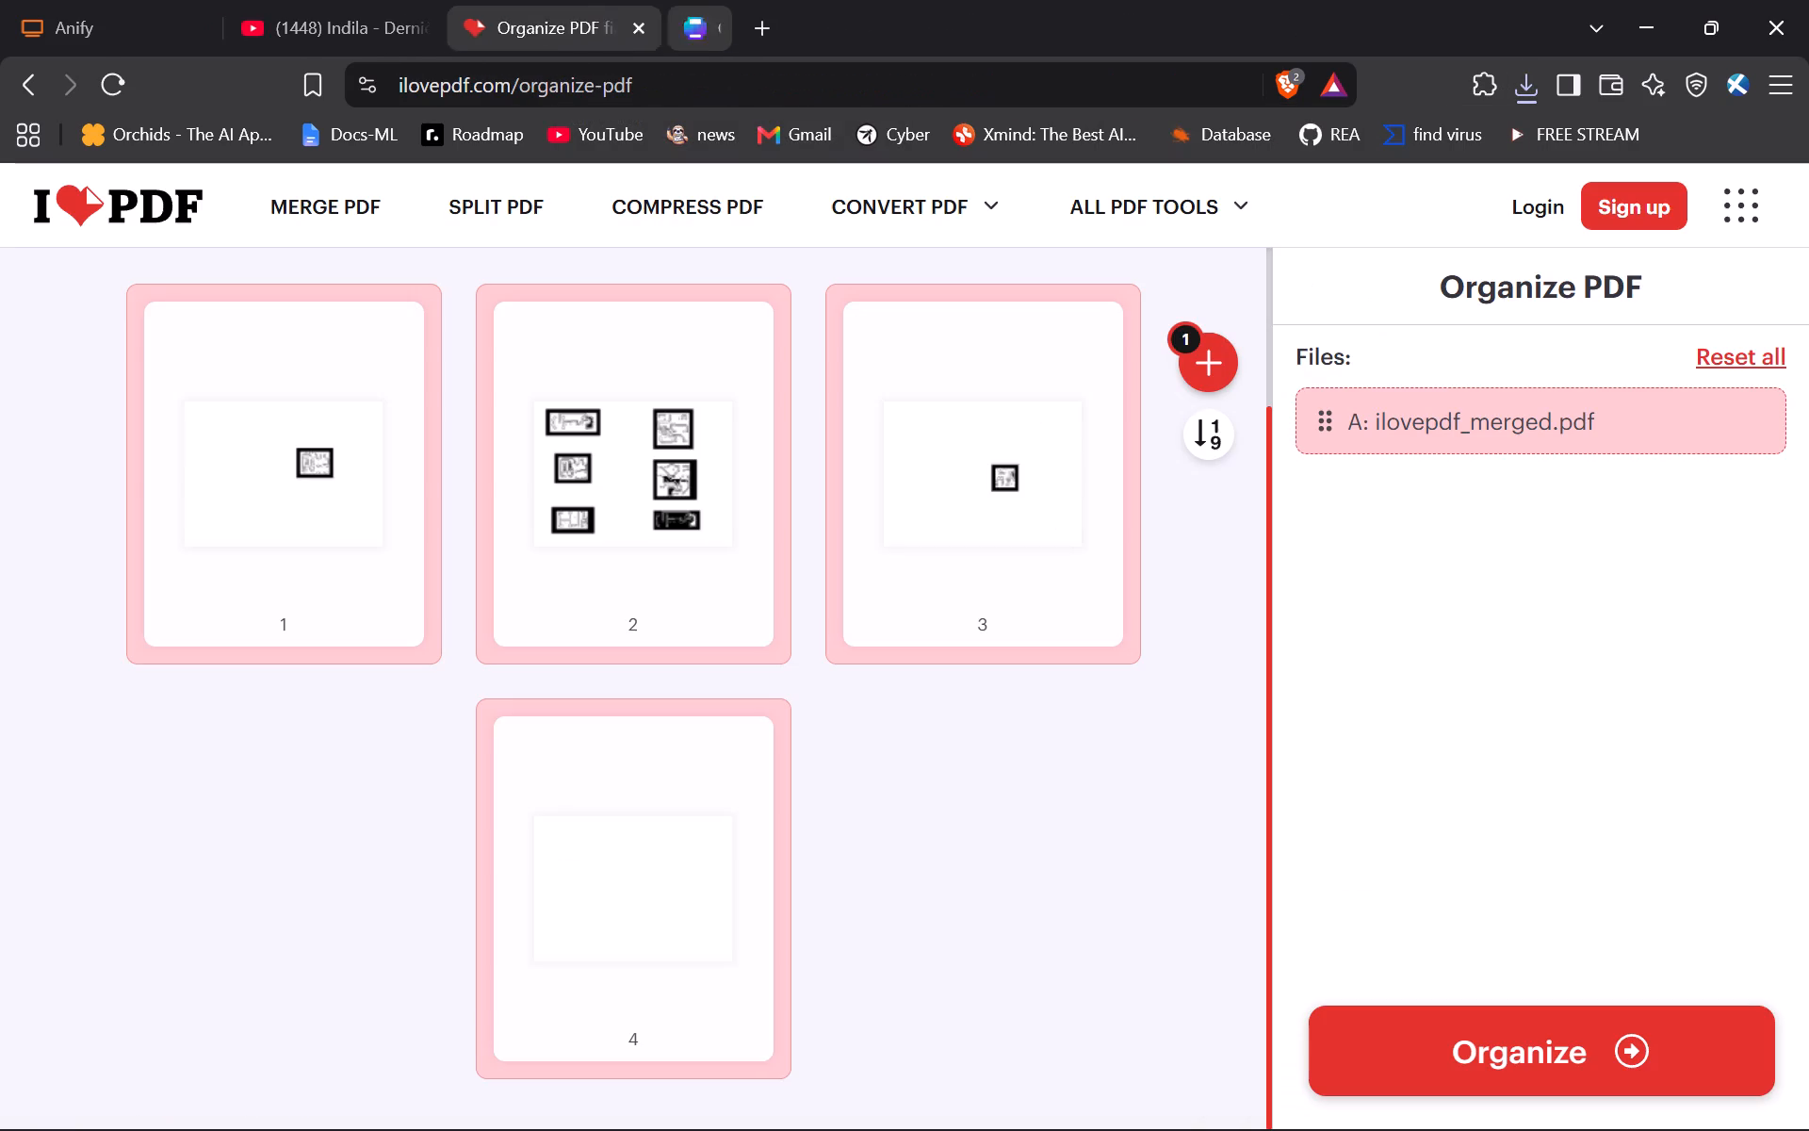
pyautogui.click(705, 27)
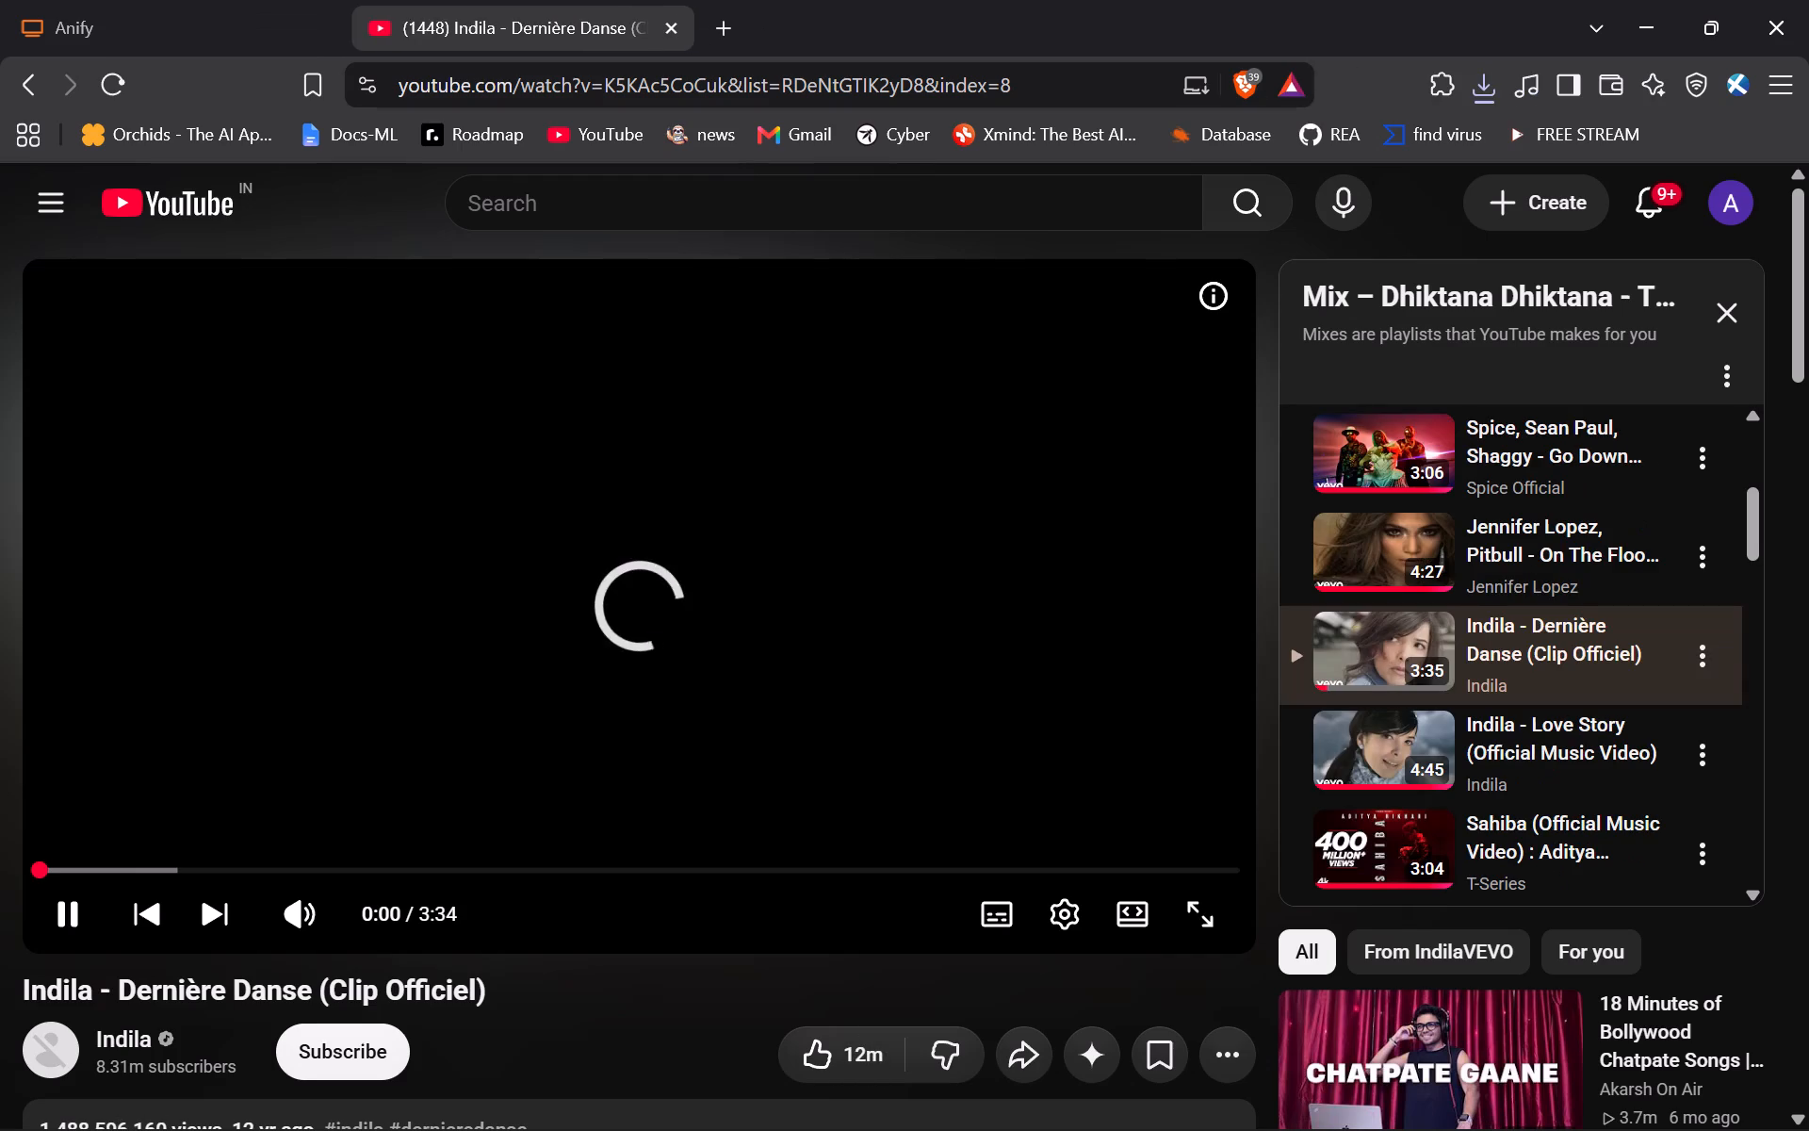
# Pause the YouTube video and minimise the browser window.
pyautogui.click(636, 519)
pyautogui.click(1655, 10)
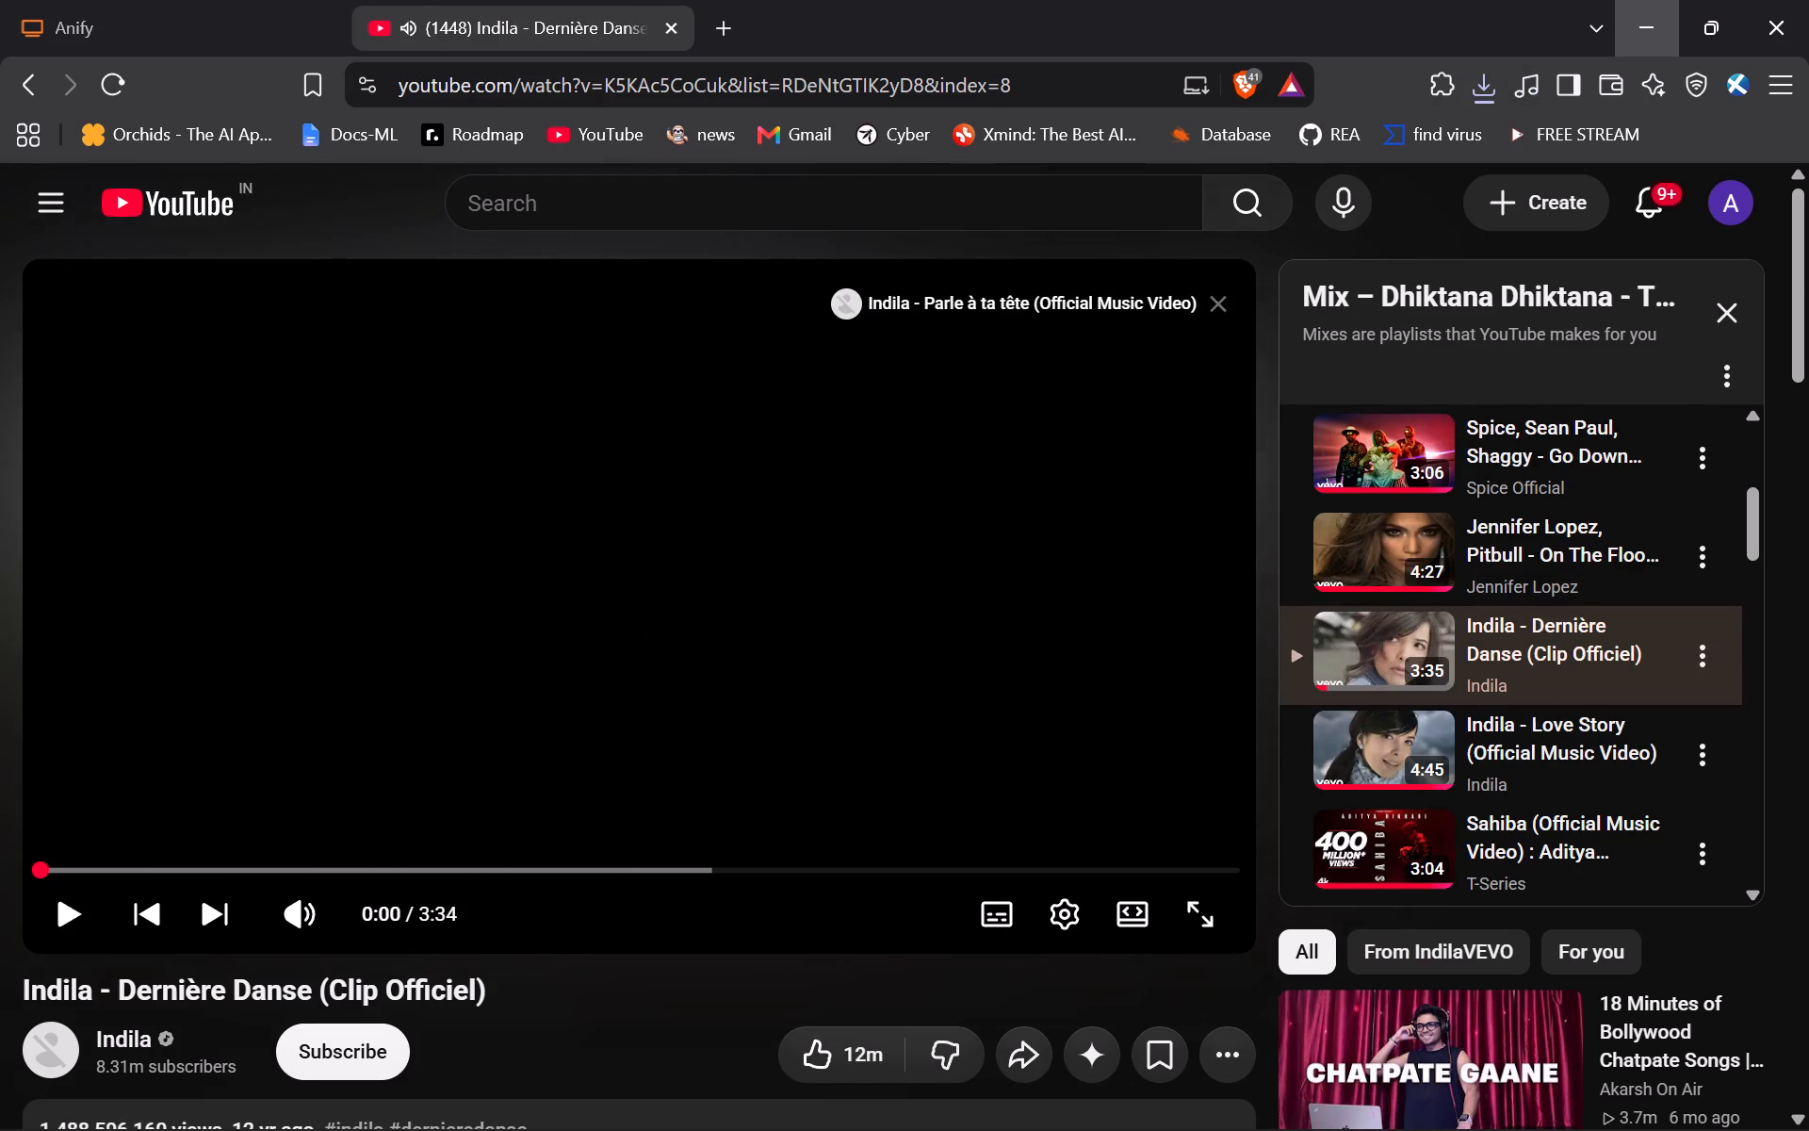
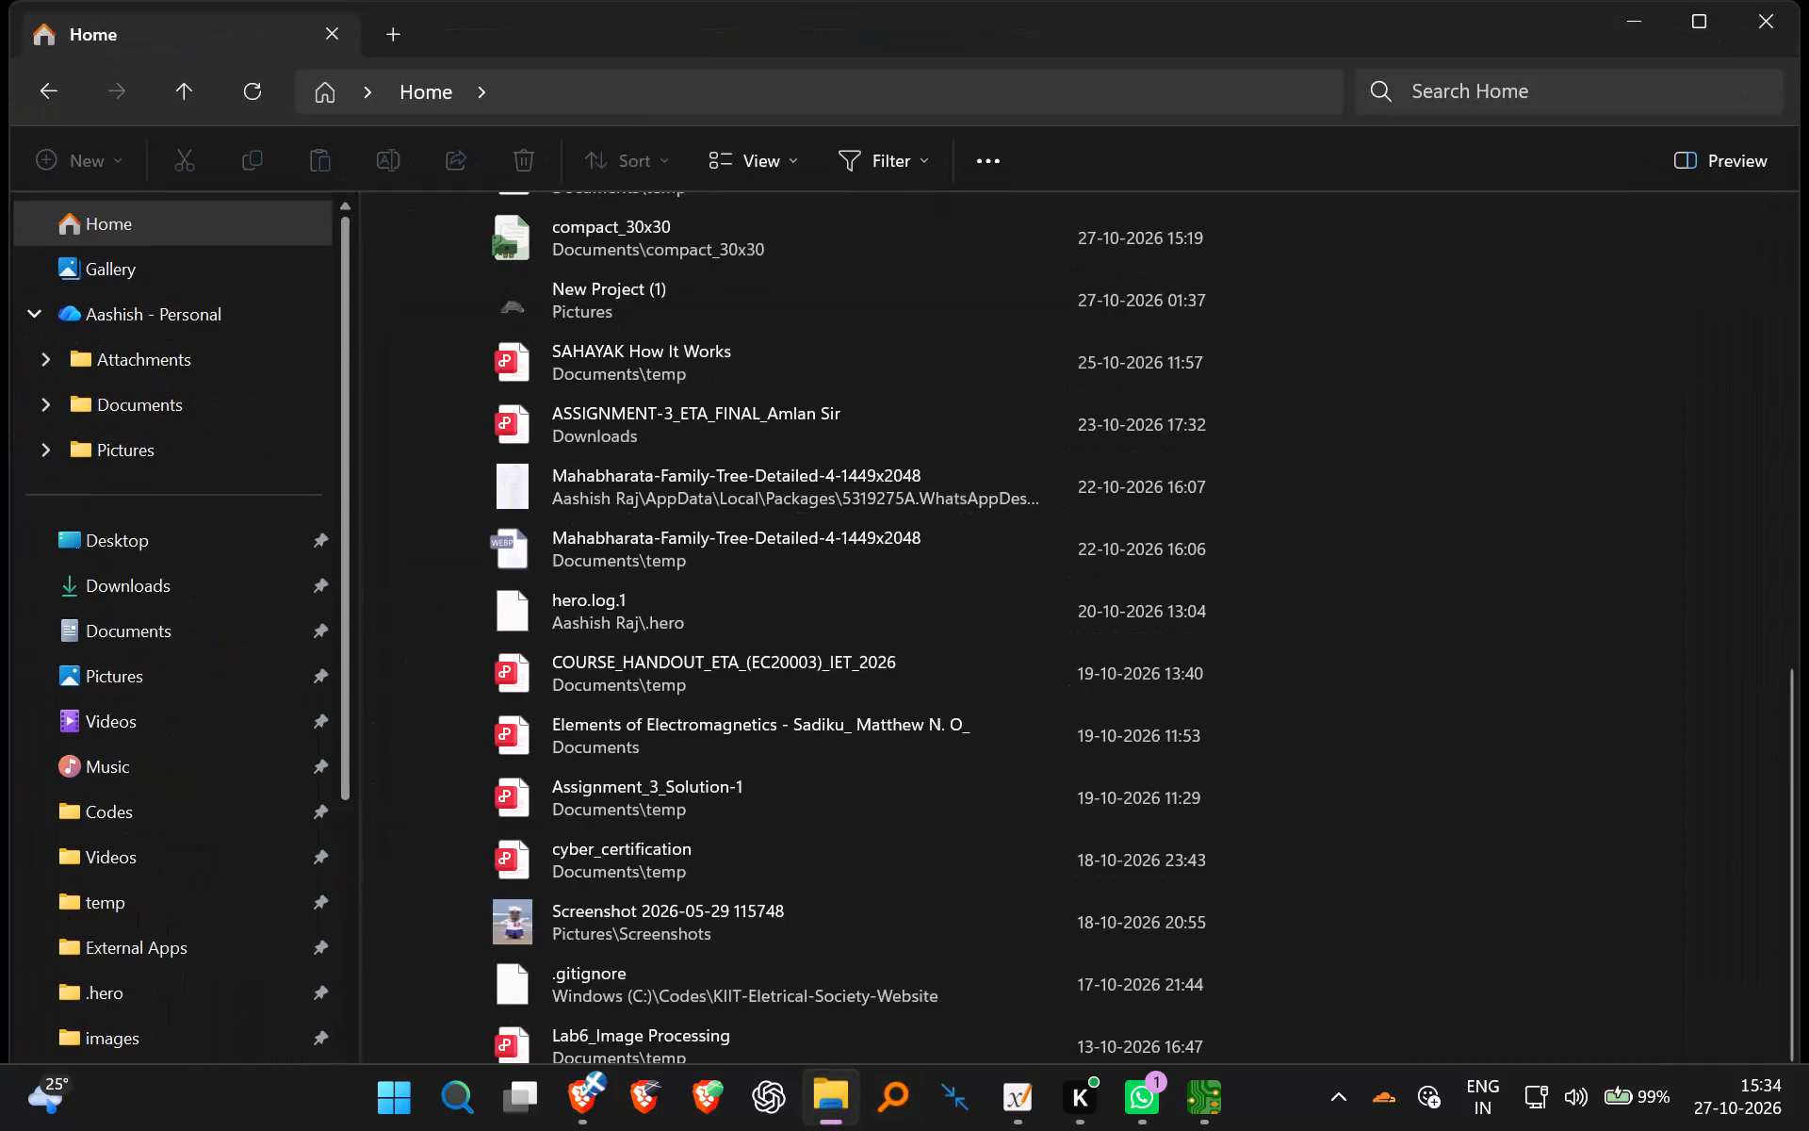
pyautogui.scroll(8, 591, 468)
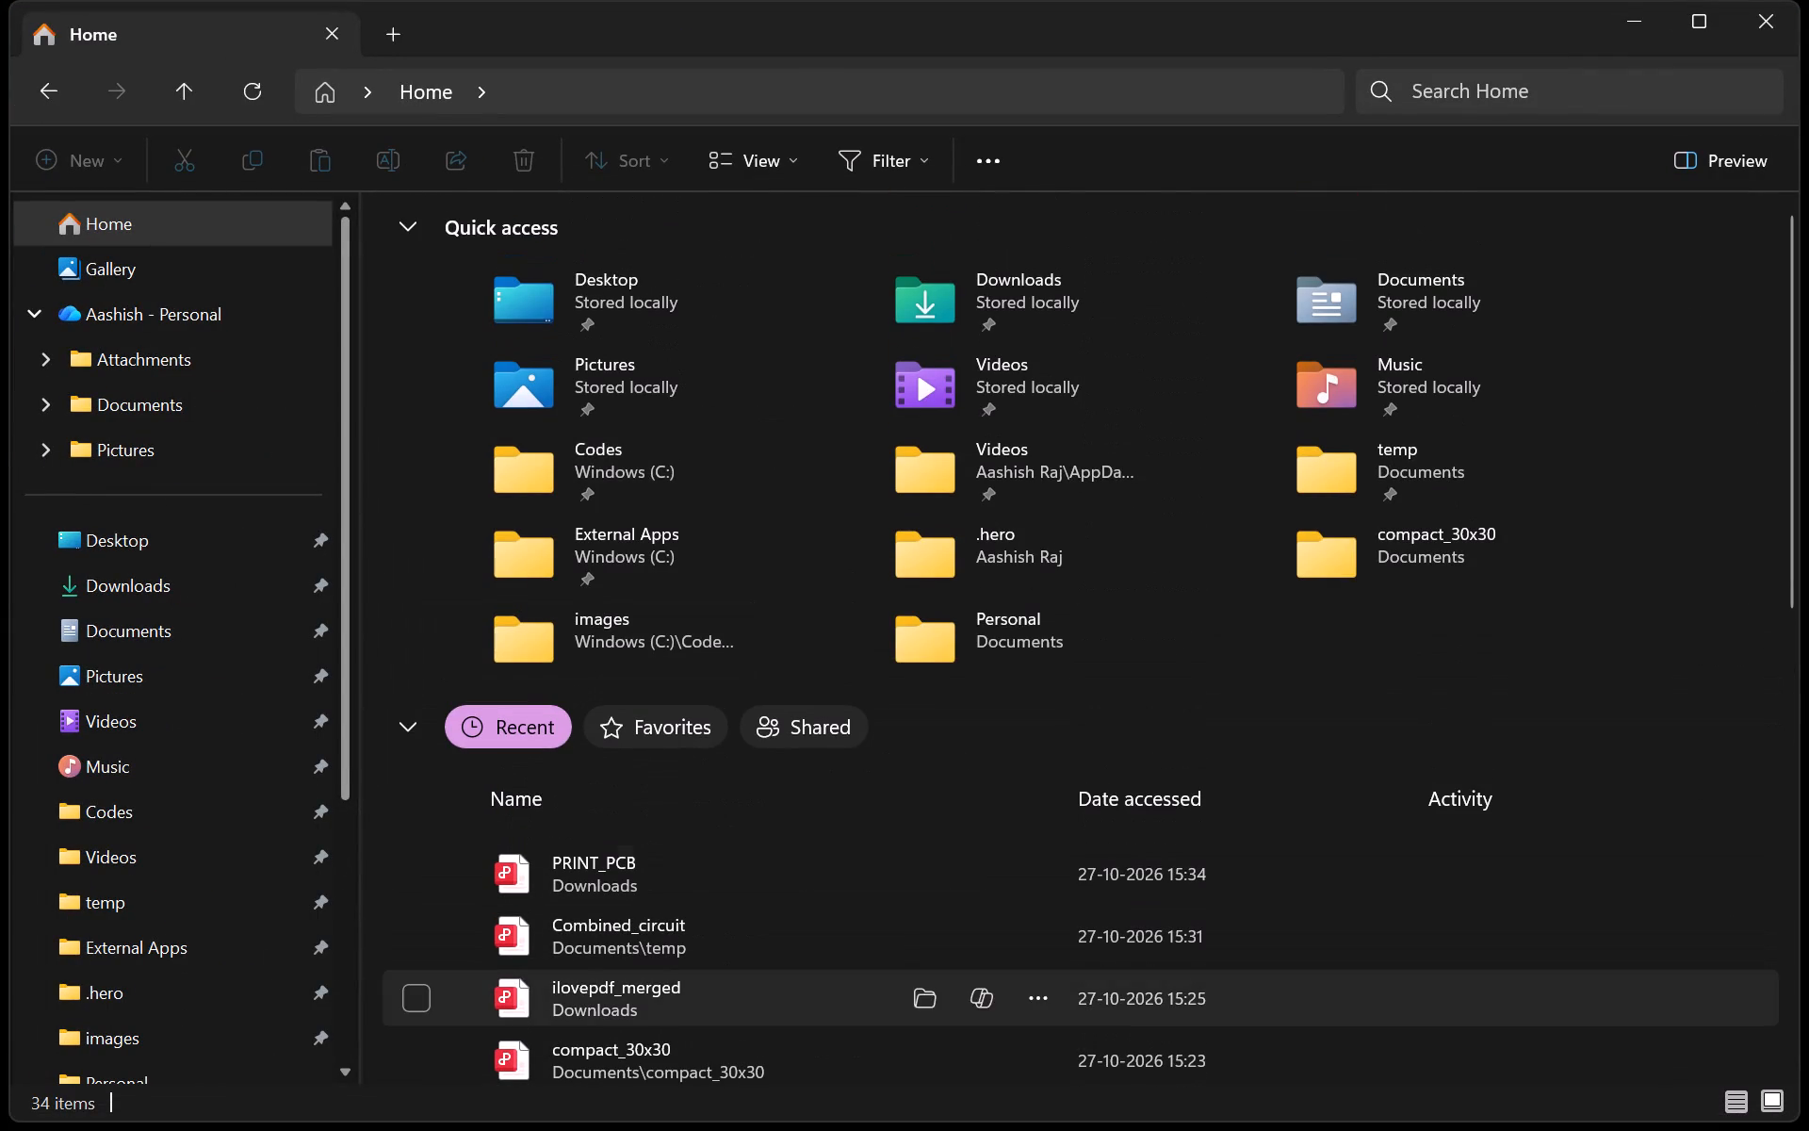
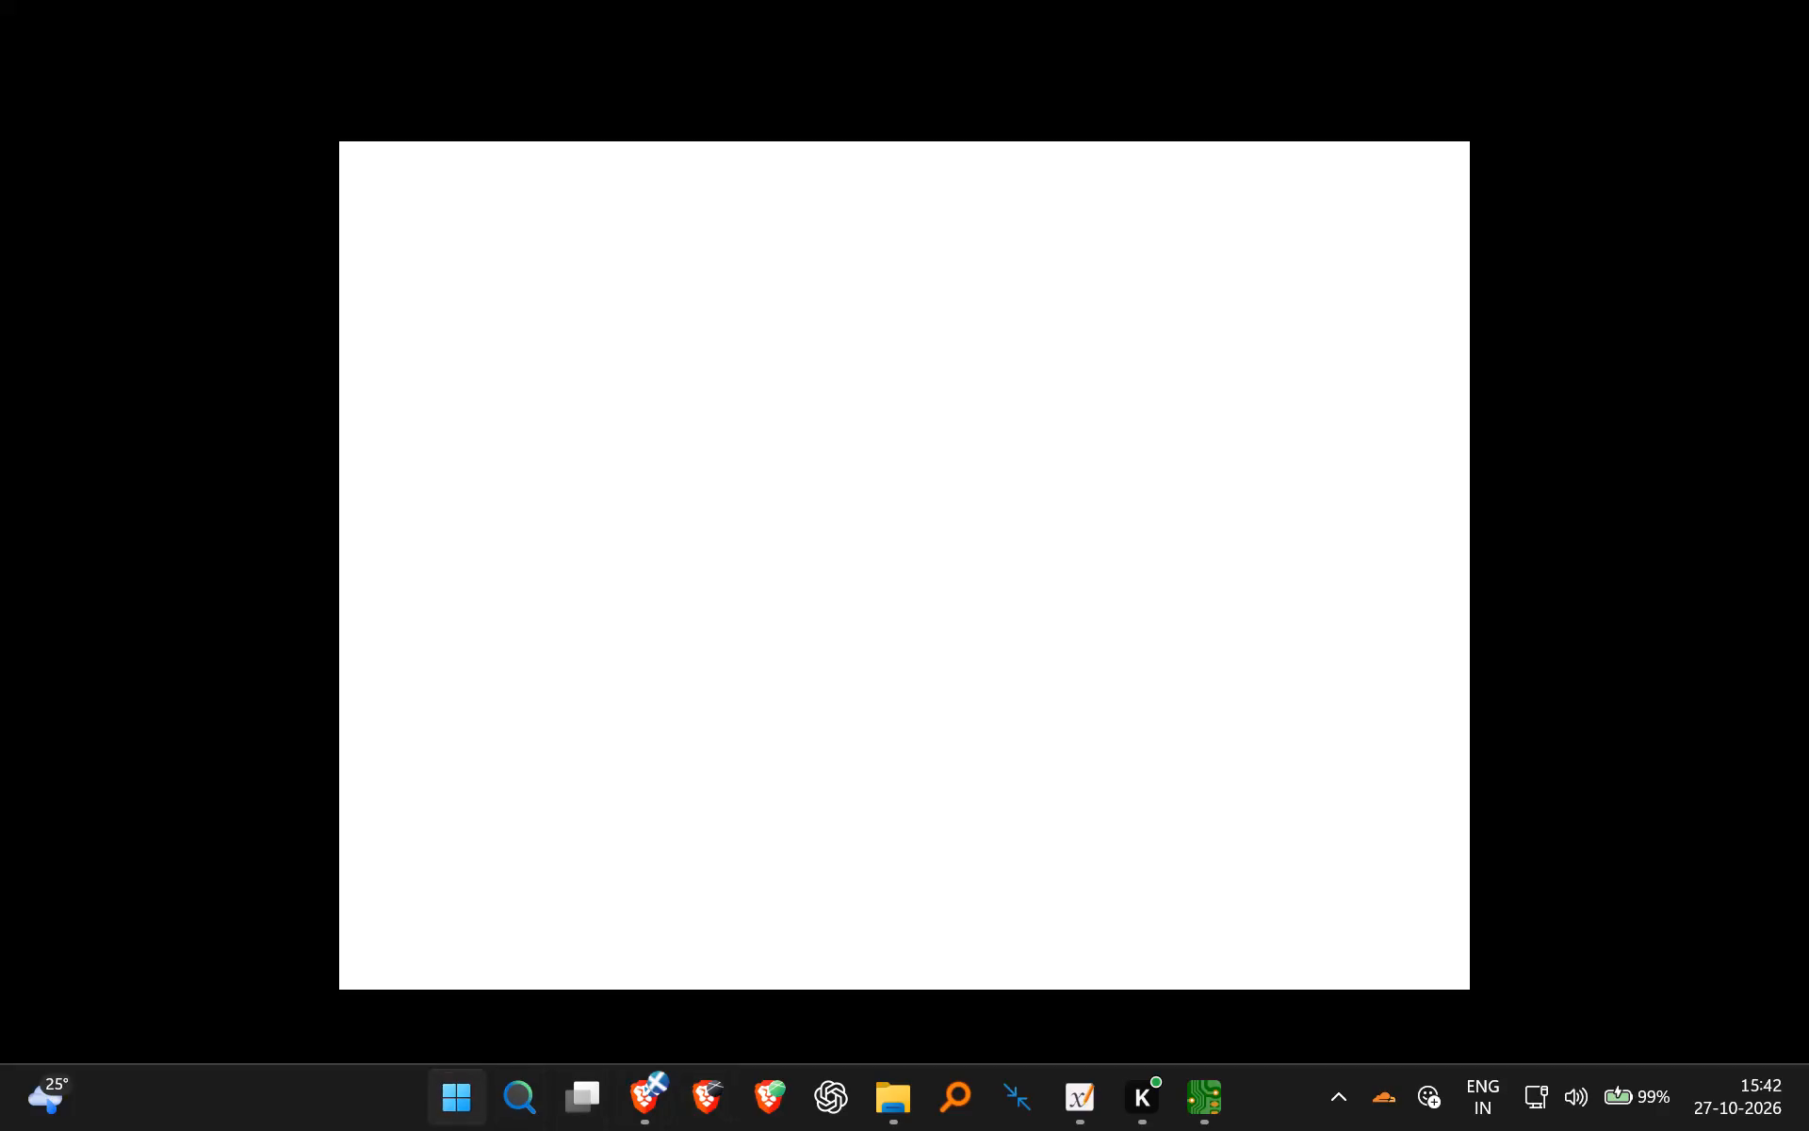
# Open the computer's power options.
pyautogui.click(1096, 984)
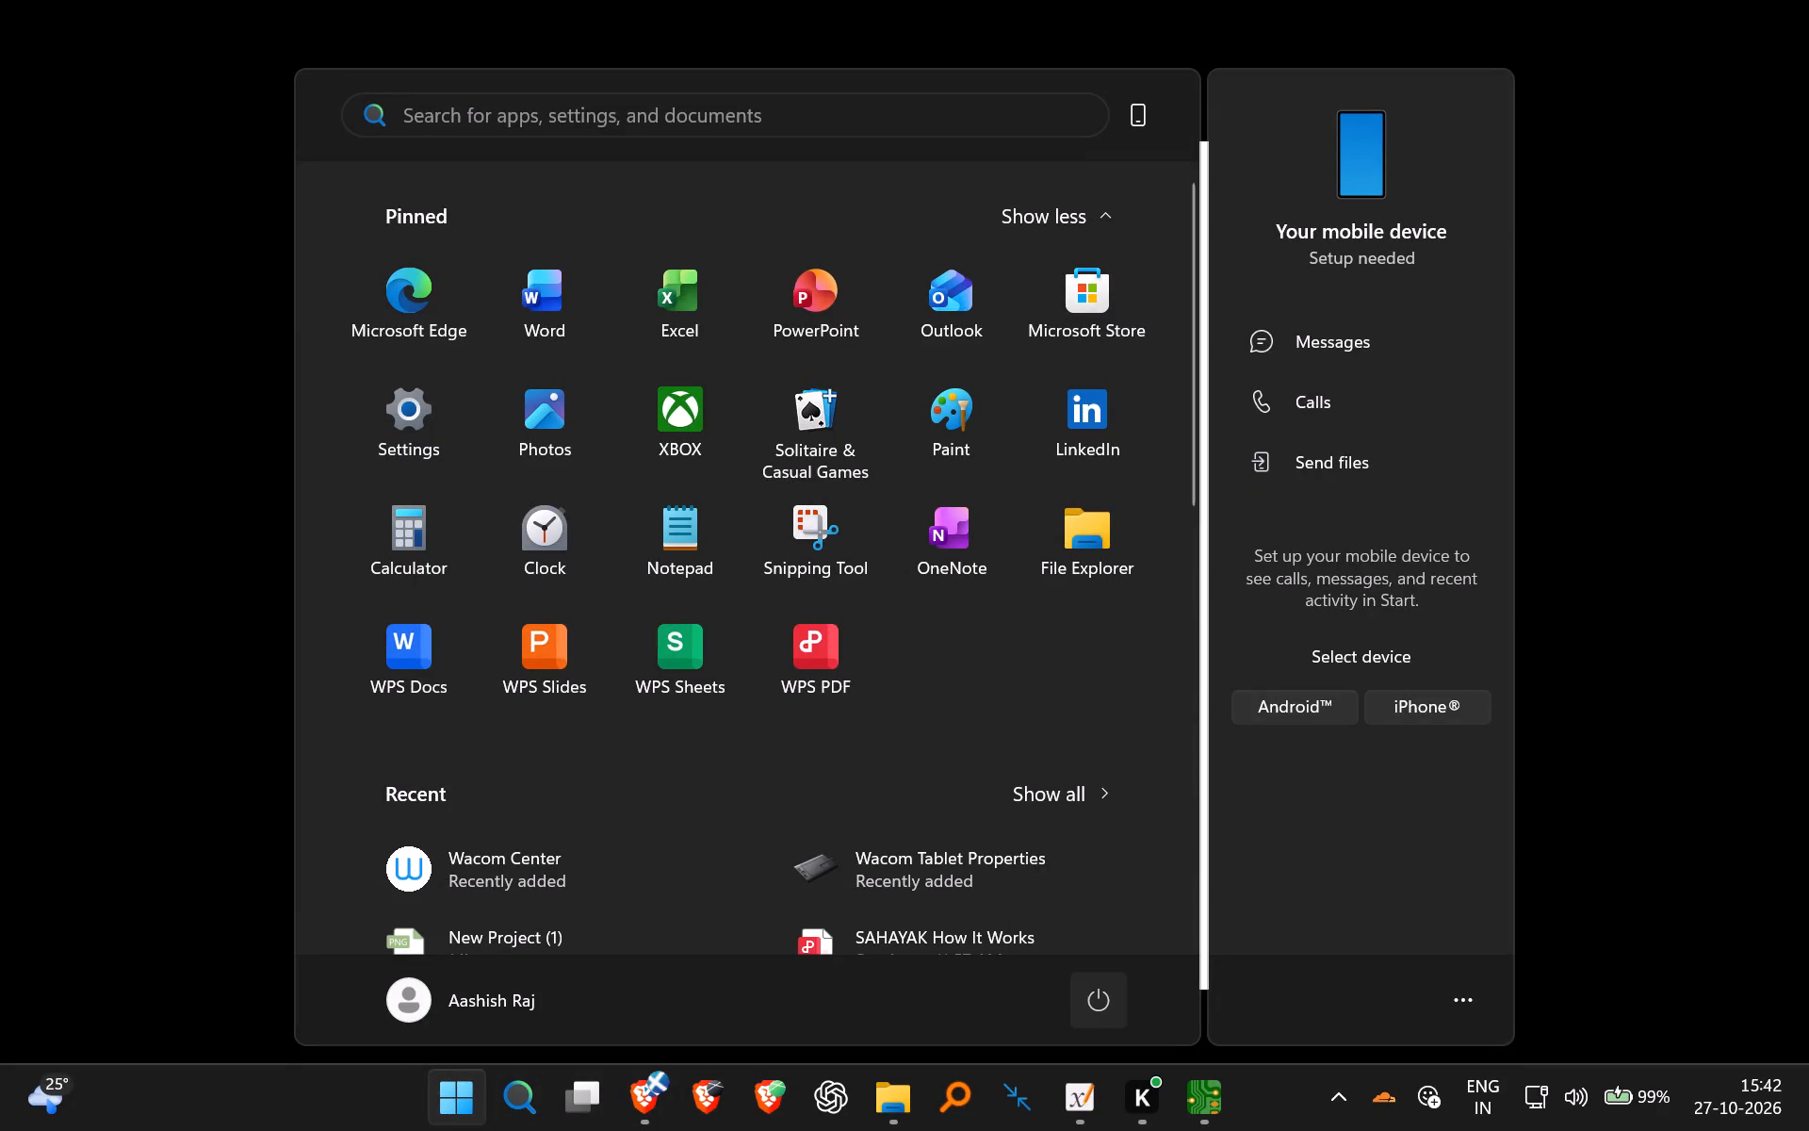